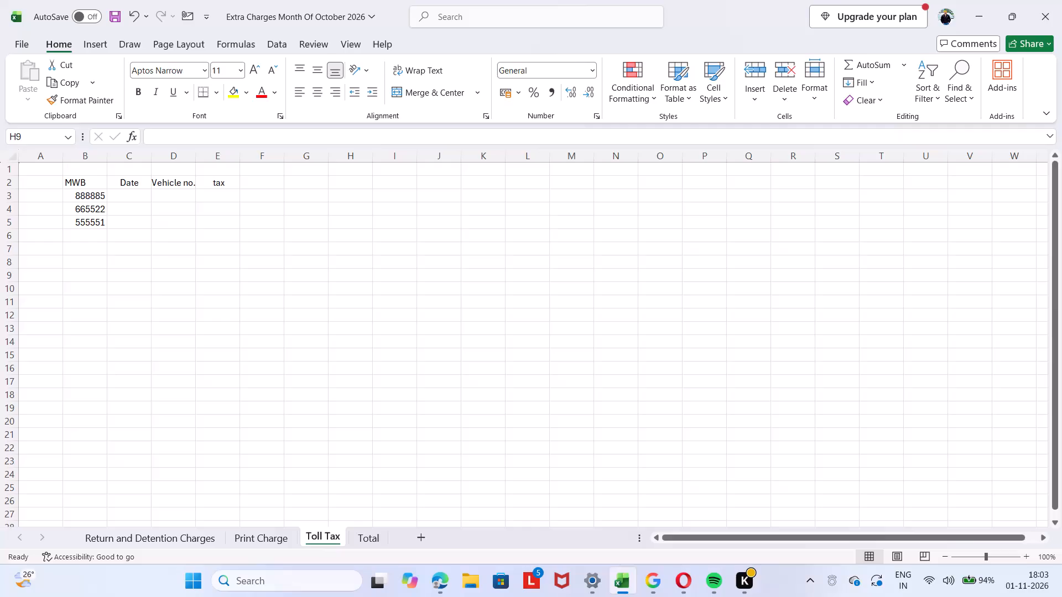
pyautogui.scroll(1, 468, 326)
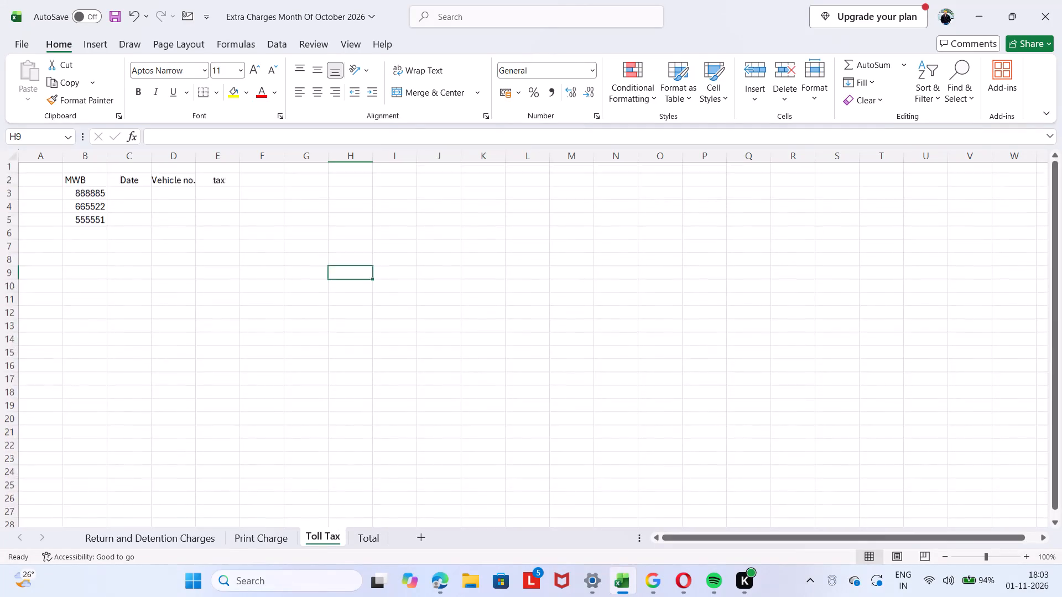
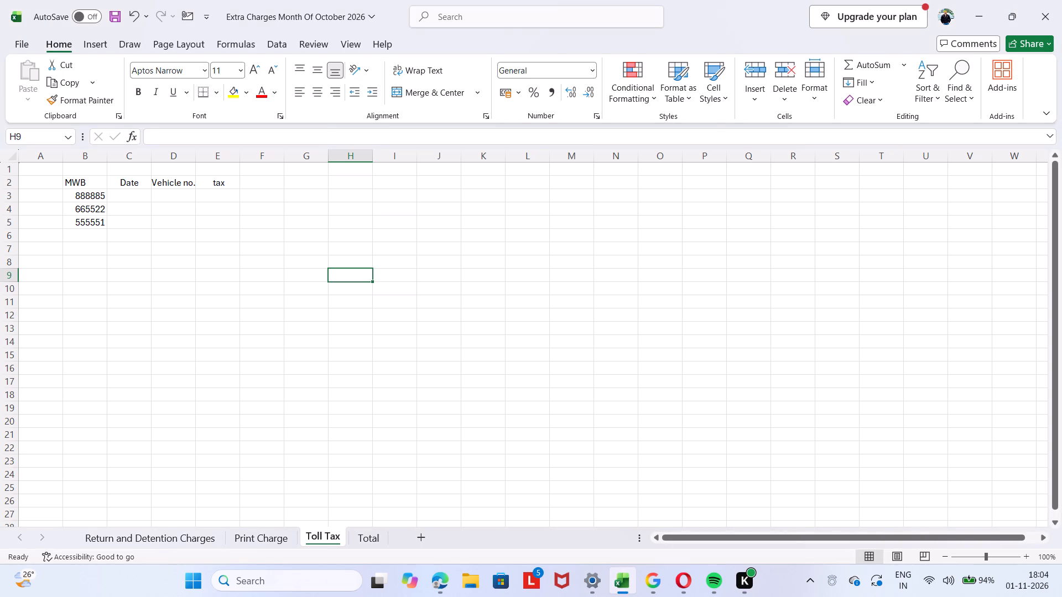
# Open the Return and Detention Charges sheet of the October 2026 extra charges workbook.
pyautogui.click(144, 534)
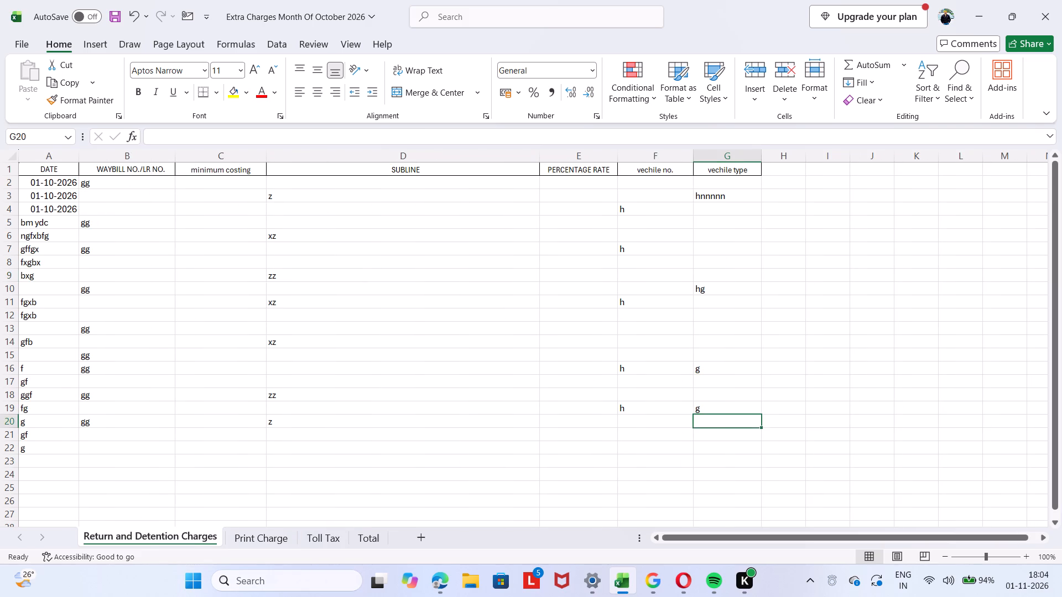
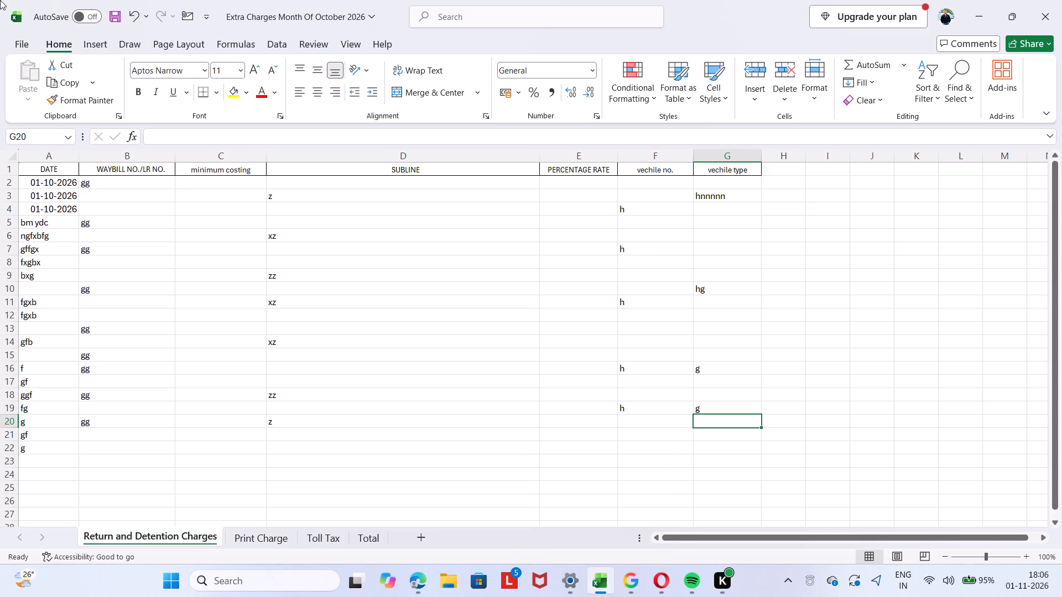
# Open the recent workbook Extra Charges Month Of september 2026.
pyautogui.click(15, 46)
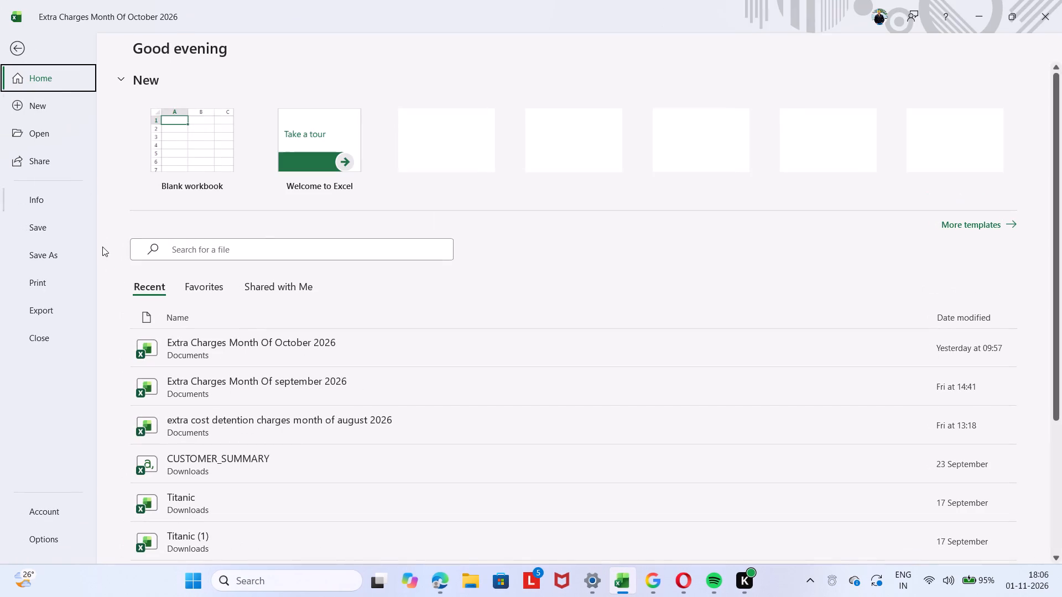
pyautogui.click(247, 391)
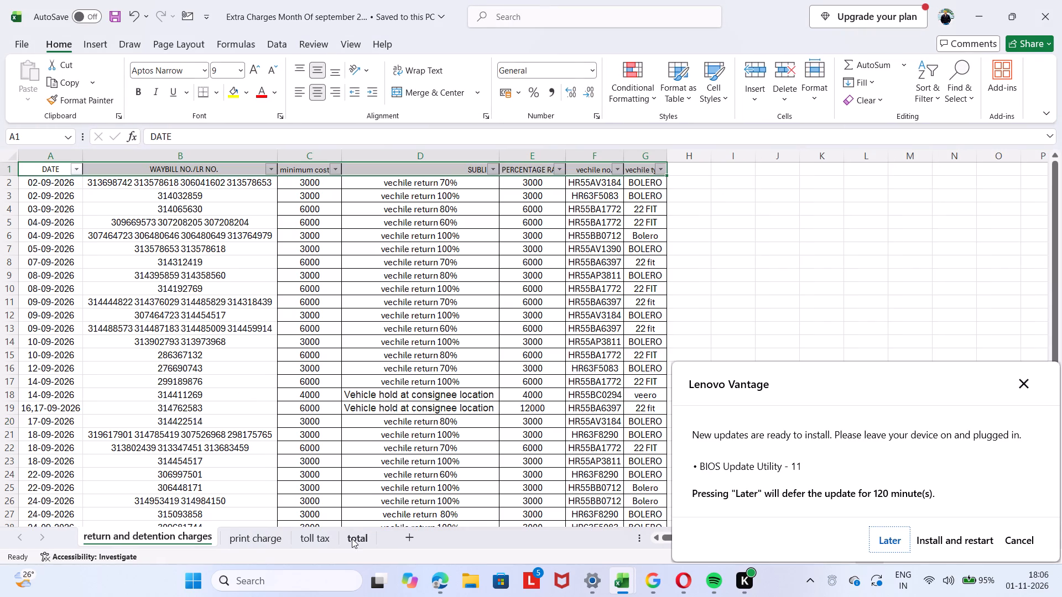
# Return to the October 2026 workbook and defer the Lenovo Vantage BIOS update.
pyautogui.hotkey('alt', 'Tab')
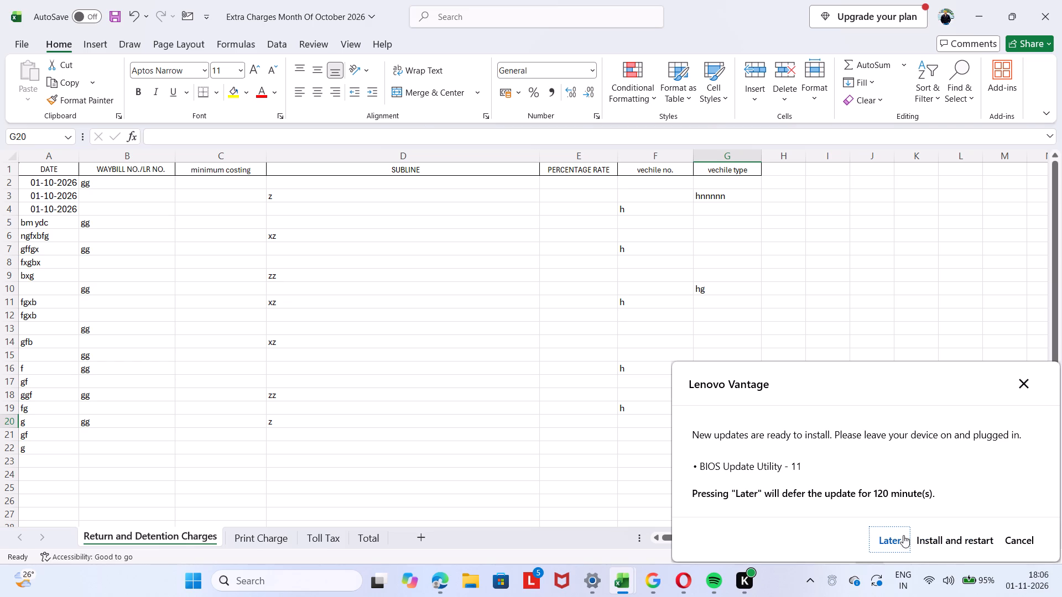
pyautogui.click(889, 537)
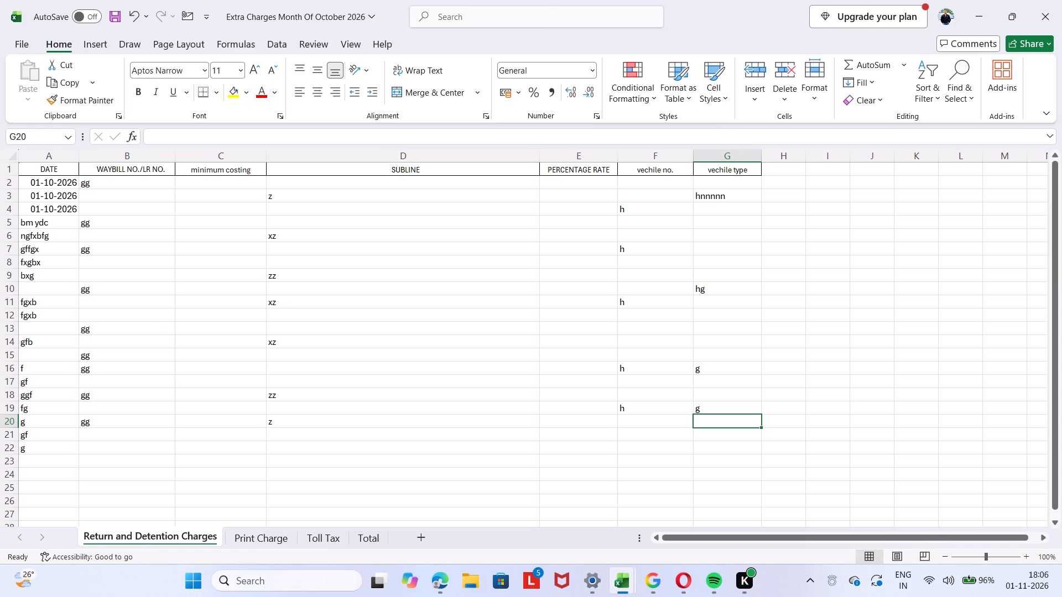
pyautogui.click(114, 179)
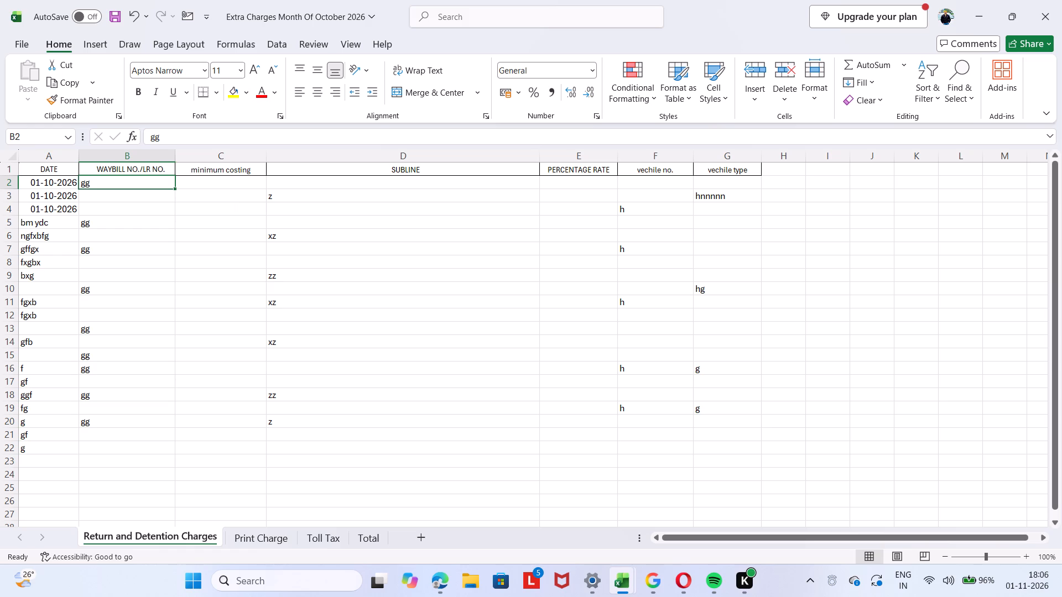
pyautogui.click(114, 179)
pyautogui.hotkey('ctrl', 'space')
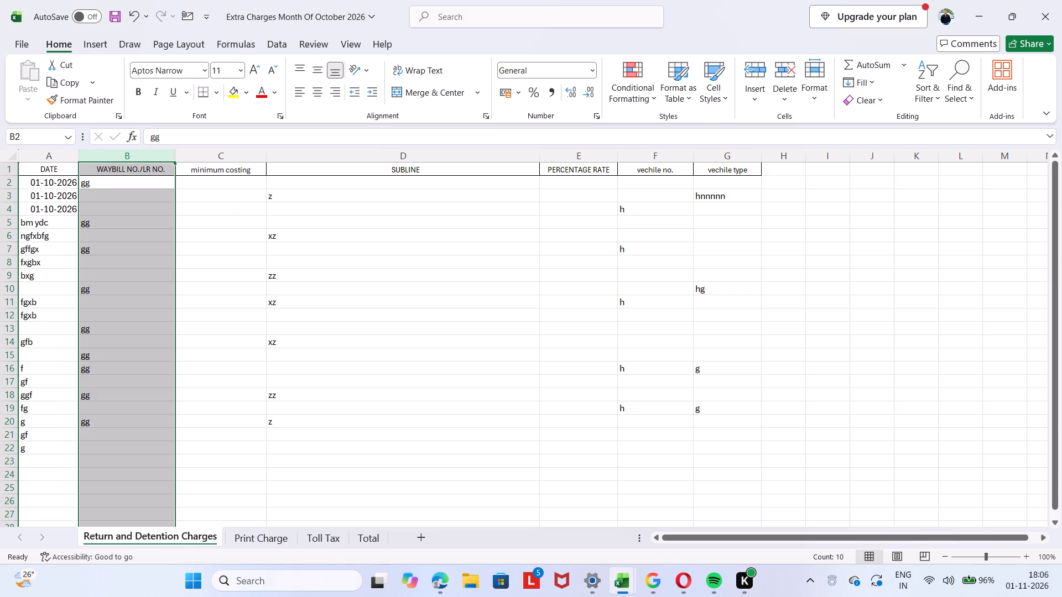
pyautogui.click(188, 255)
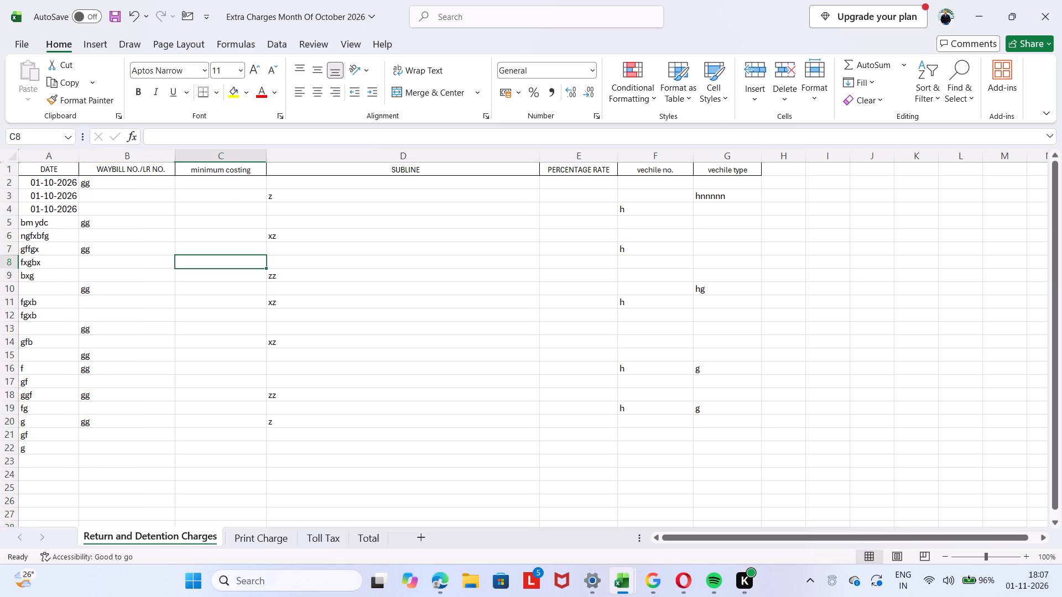
pyautogui.press('Up')
pyautogui.press('Up')
pyautogui.press('Up')
pyautogui.press('Left')
pyautogui.press('Up')
pyautogui.press('Up')
pyautogui.press('Up')
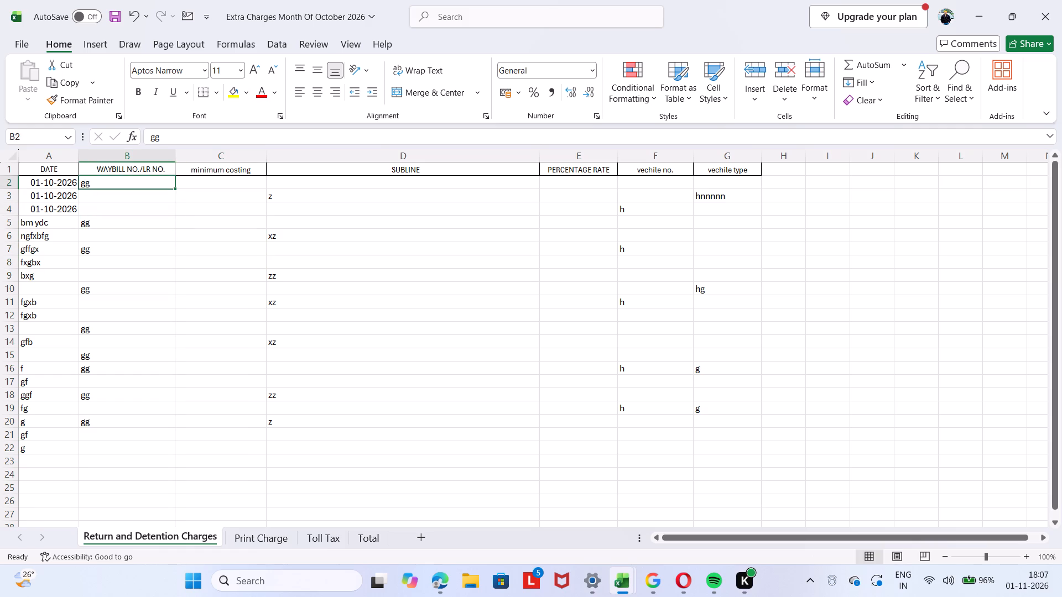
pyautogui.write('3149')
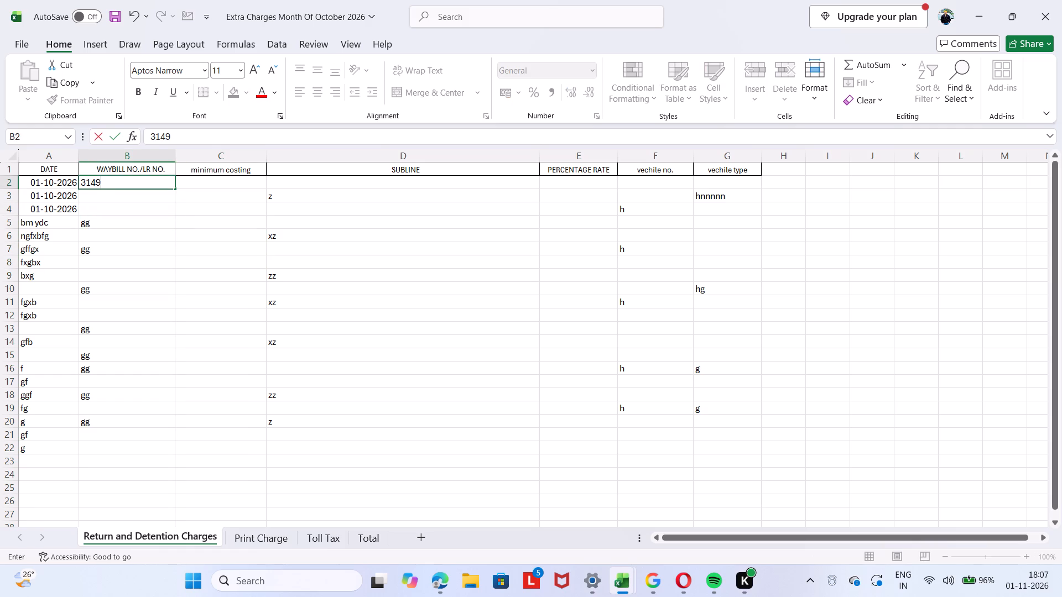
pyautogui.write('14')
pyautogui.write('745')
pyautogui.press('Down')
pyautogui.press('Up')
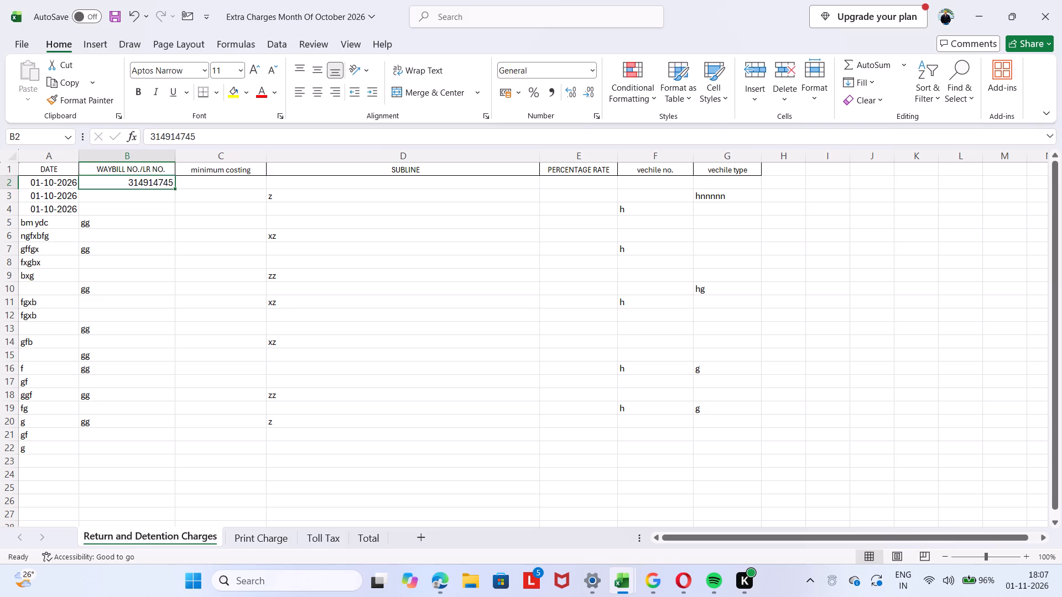
pyautogui.doubleClick(120, 183)
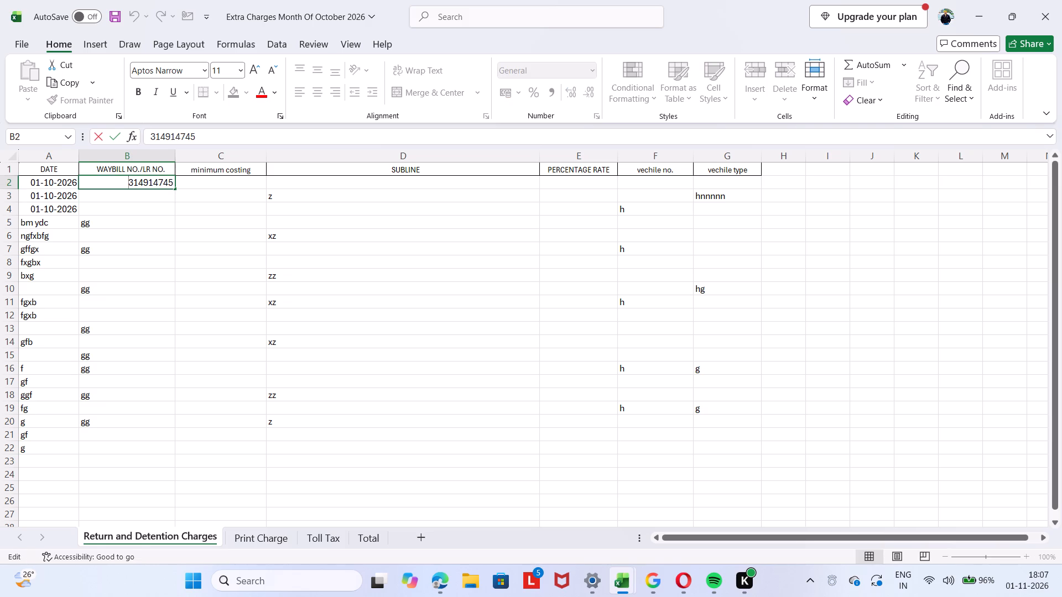
pyautogui.write('31')
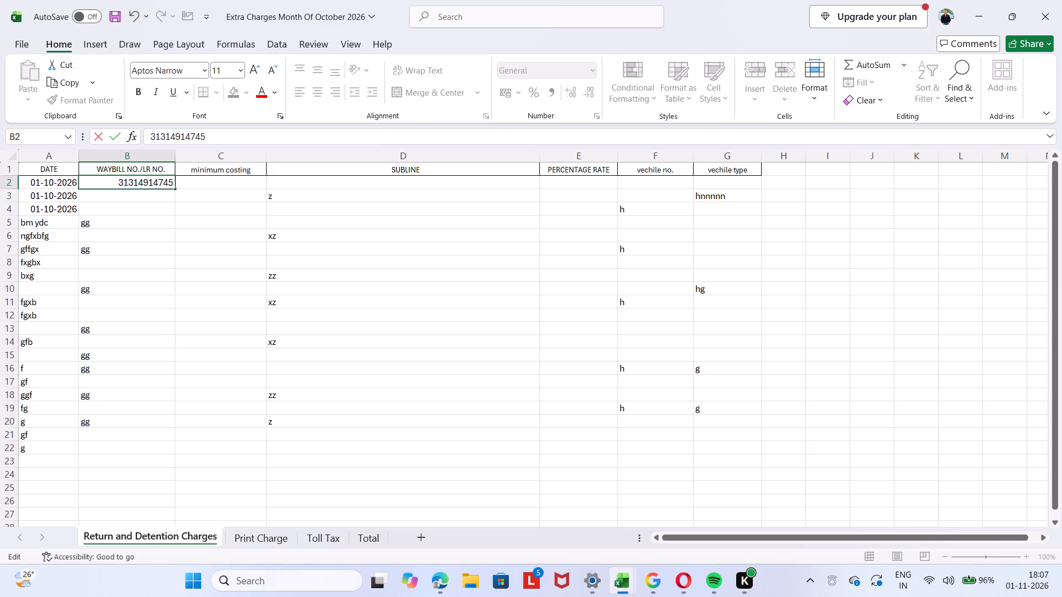
pyautogui.hotkey('alt', 'Tab')
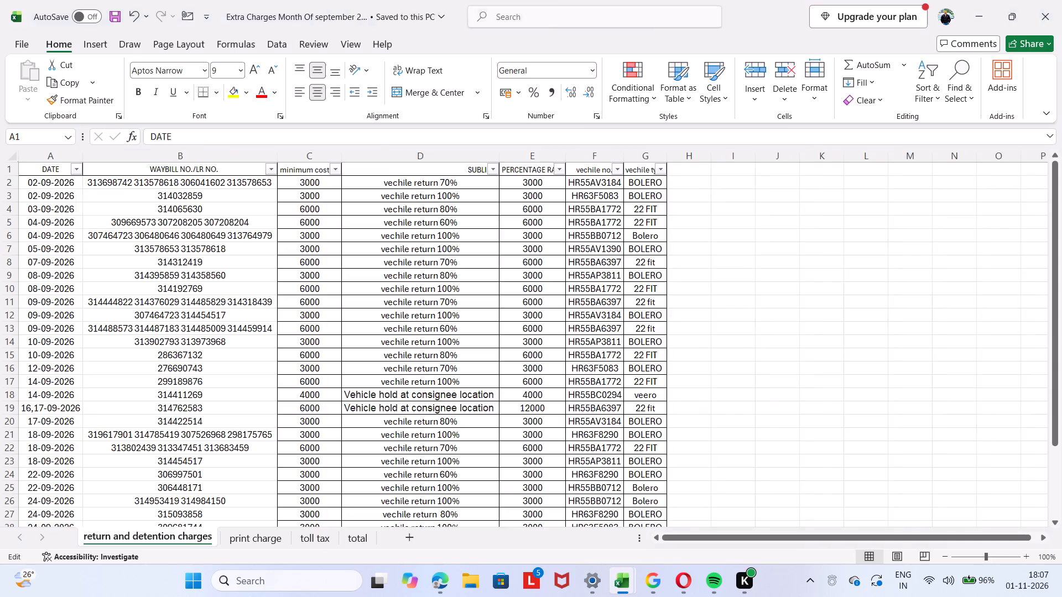
pyautogui.hotkey('alt', 'Tab')
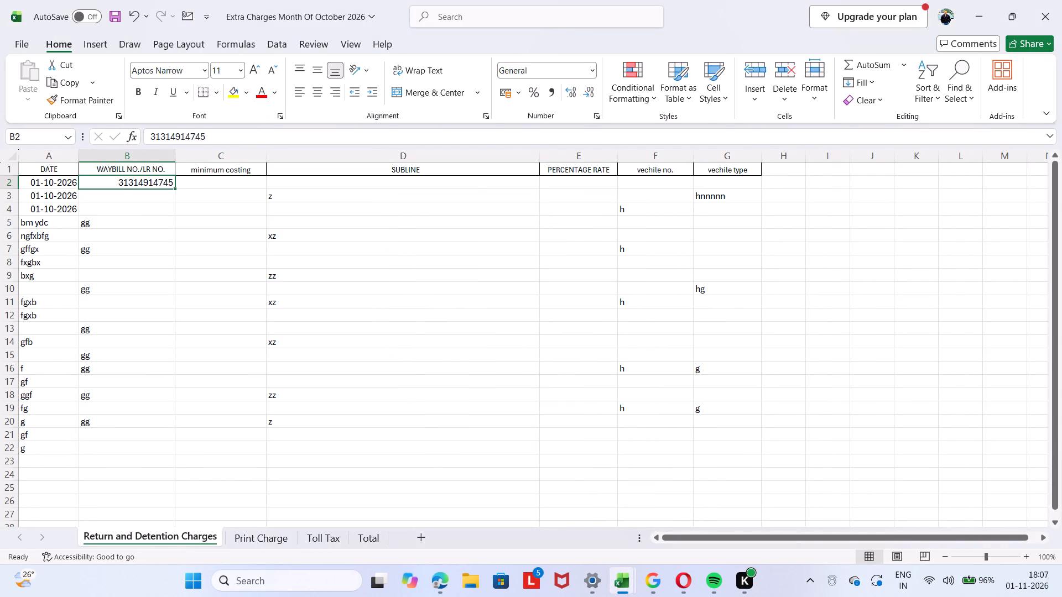
pyautogui.doubleClick(122, 182)
pyautogui.click(127, 182)
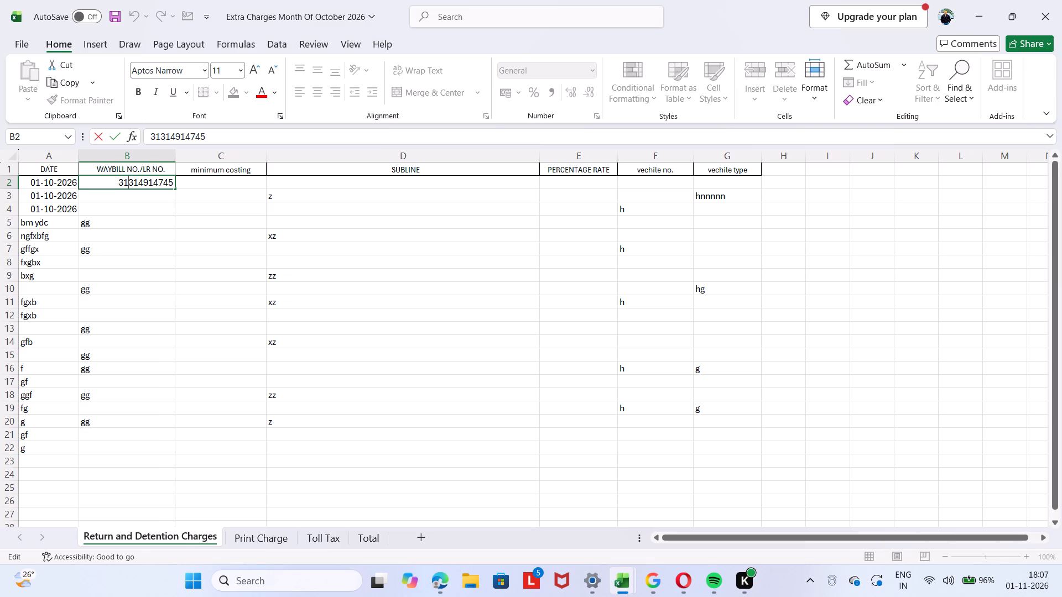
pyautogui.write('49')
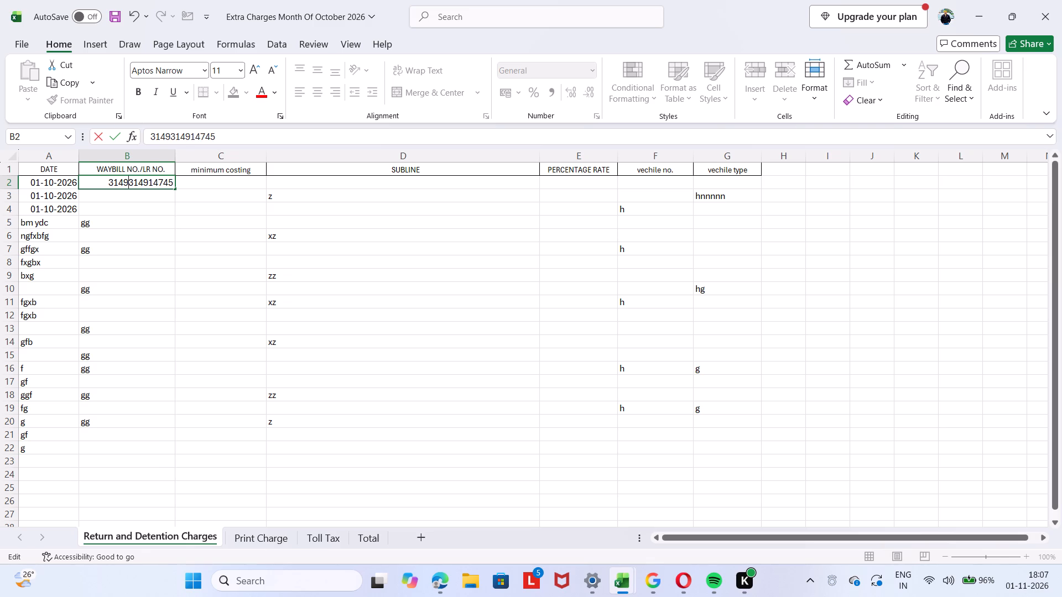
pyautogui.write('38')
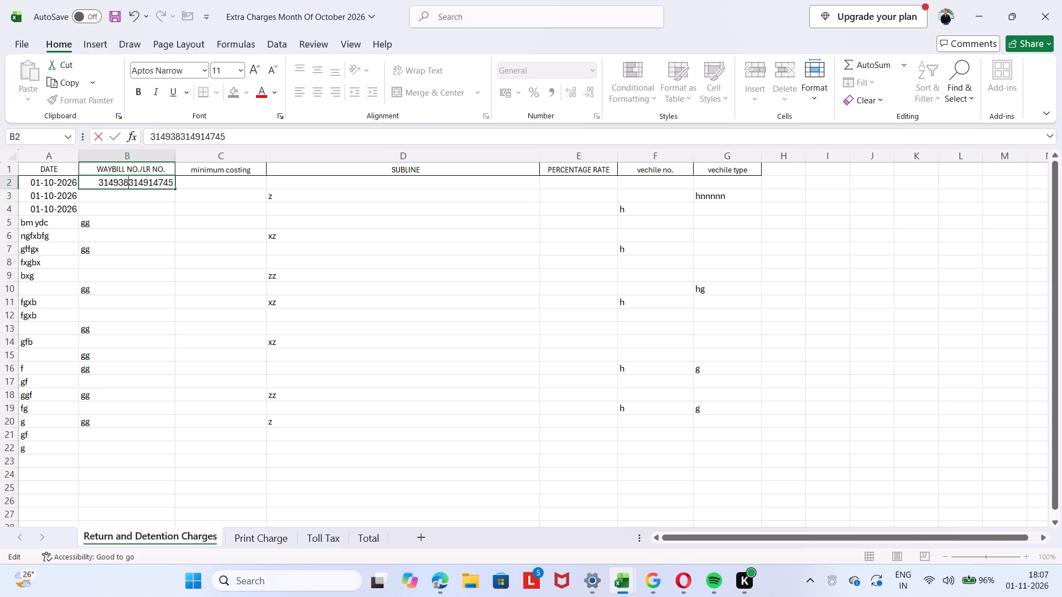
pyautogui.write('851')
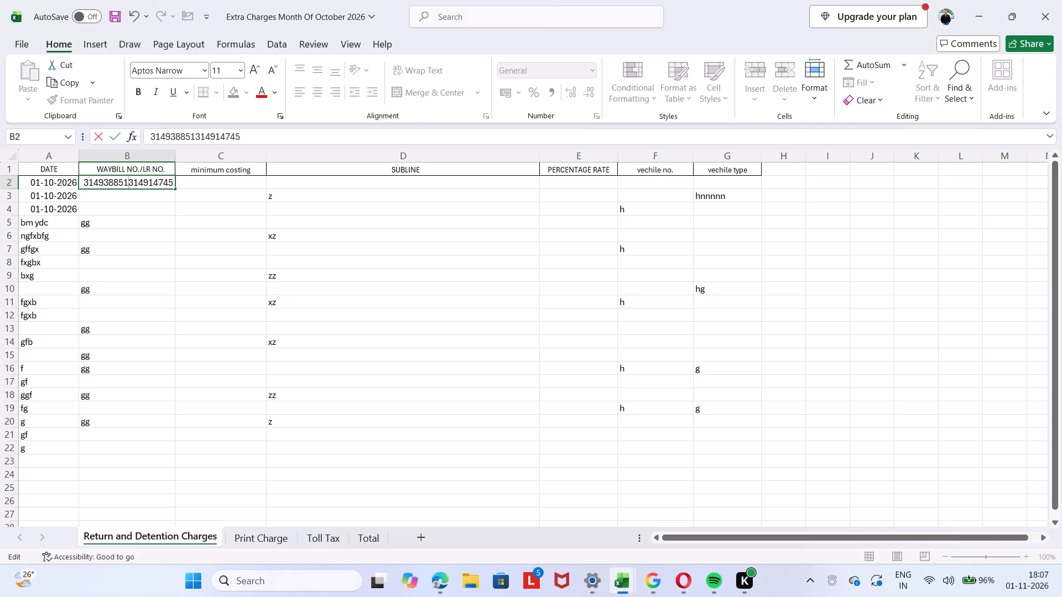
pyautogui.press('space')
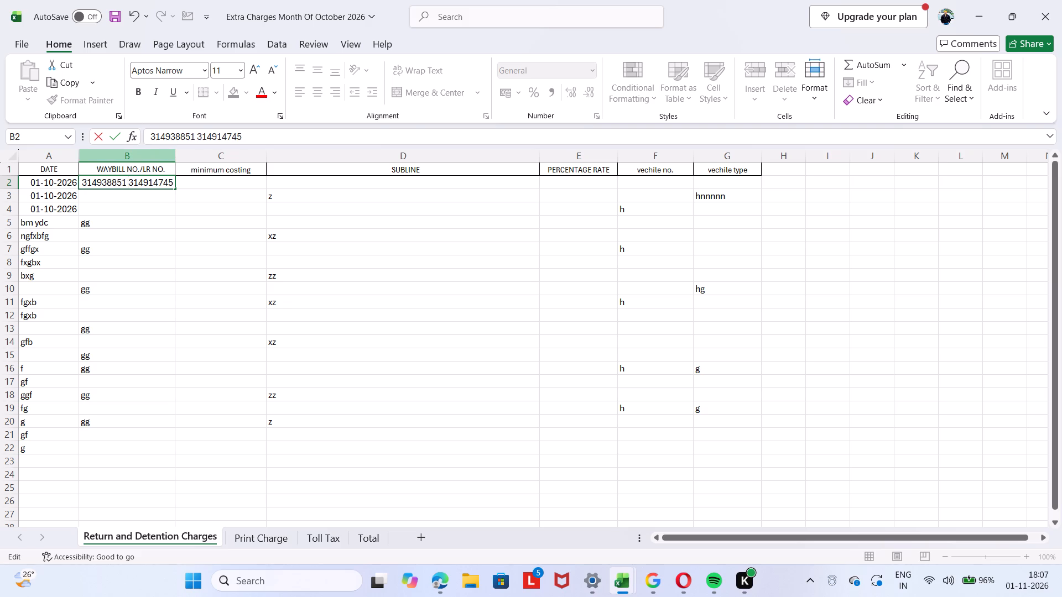
# Widen the WAYBILL NO./LR NO. column to roughly twice its width so it can hold several waybill numbers.
pyautogui.click(176, 157)
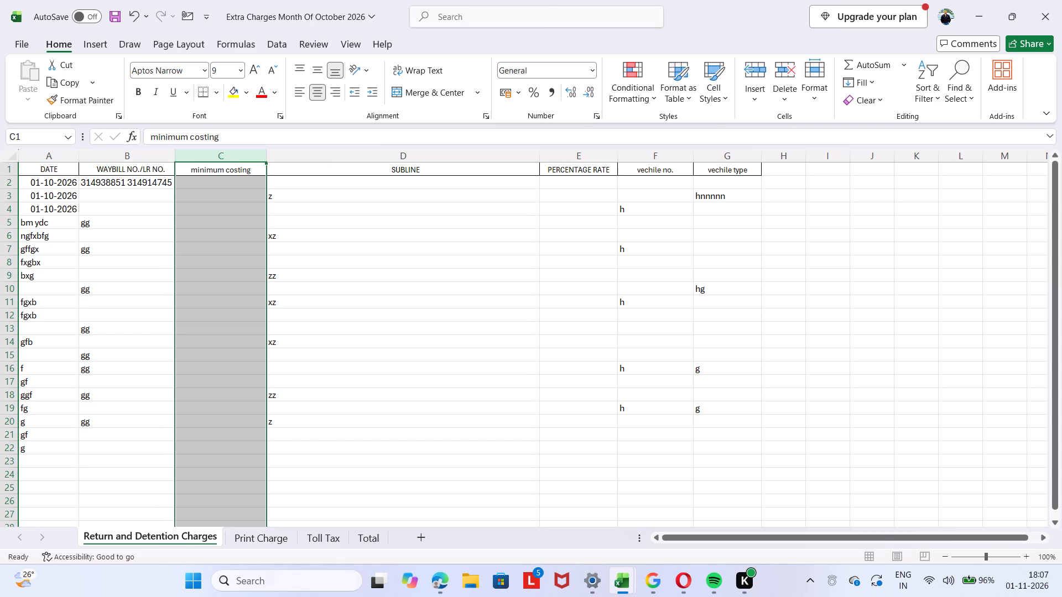
pyautogui.moveTo(175, 155); pyautogui.dragTo(262, 146)
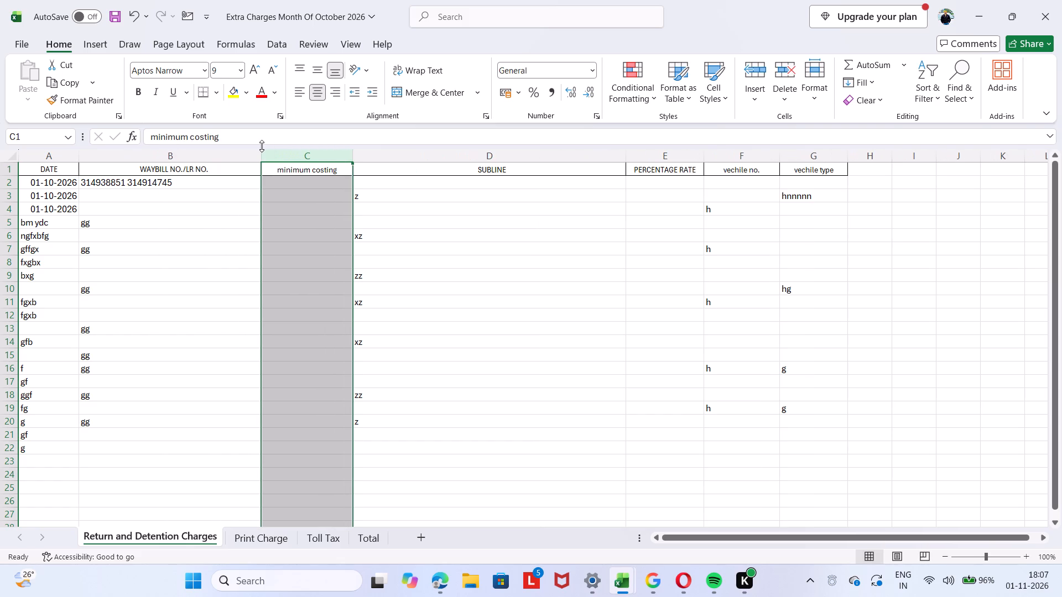
# Centre the waybill numbers horizontally in cell B2.
pyautogui.click(179, 184)
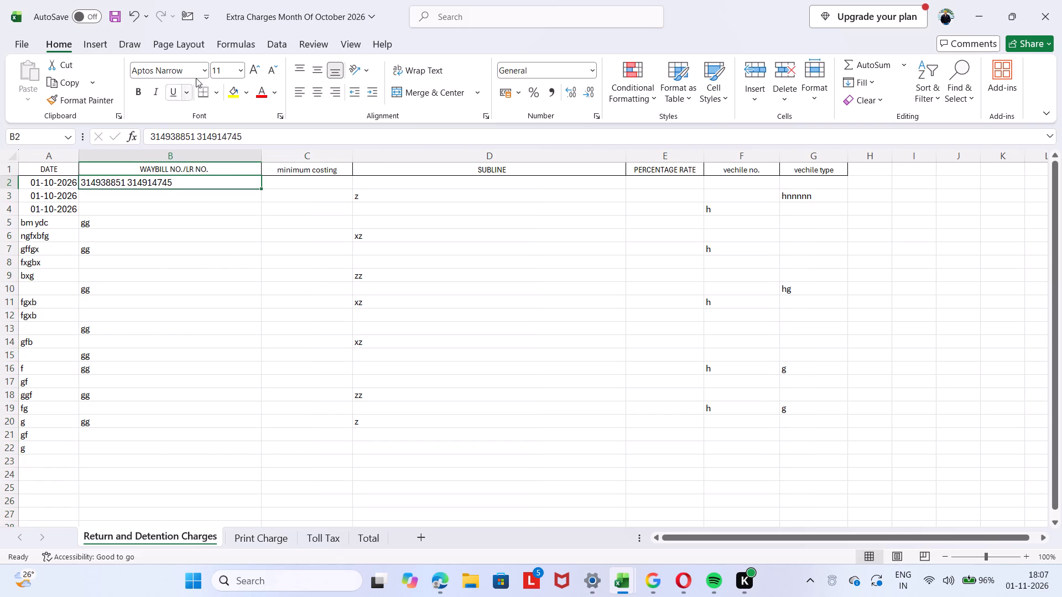
pyautogui.click(317, 70)
pyautogui.click(317, 70)
pyautogui.click(322, 96)
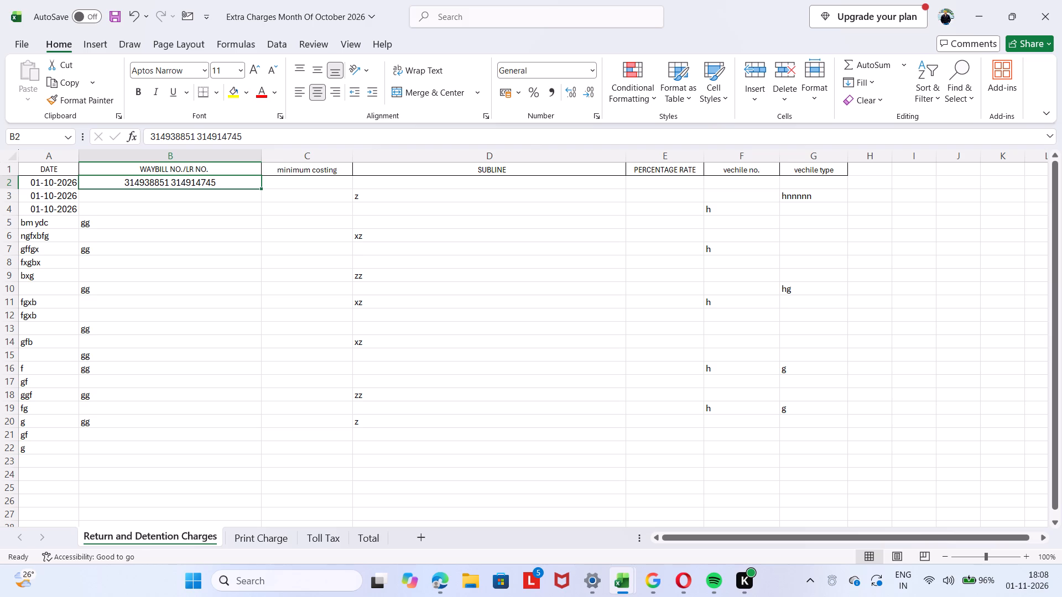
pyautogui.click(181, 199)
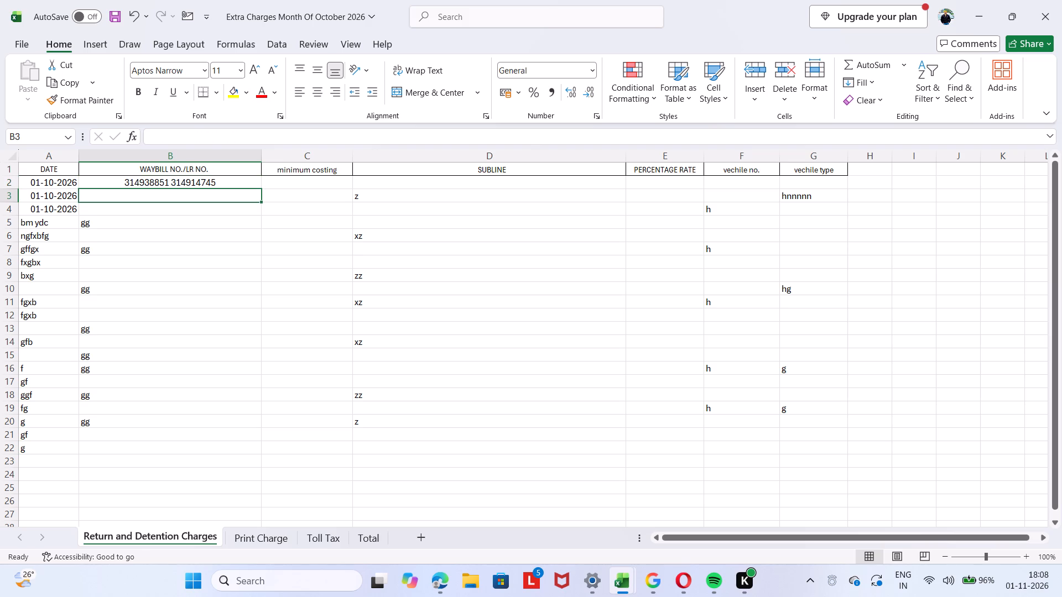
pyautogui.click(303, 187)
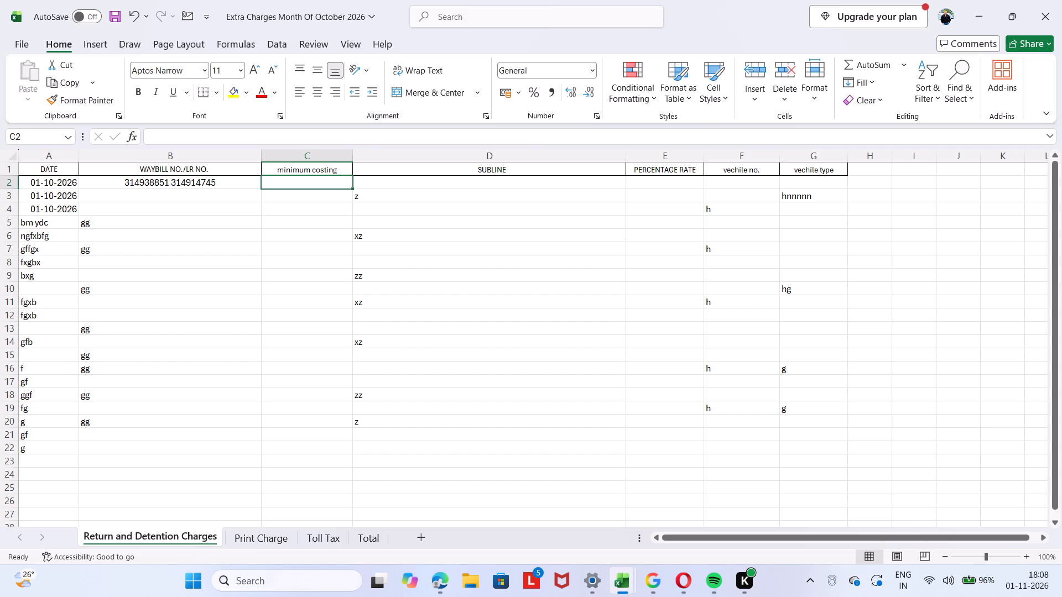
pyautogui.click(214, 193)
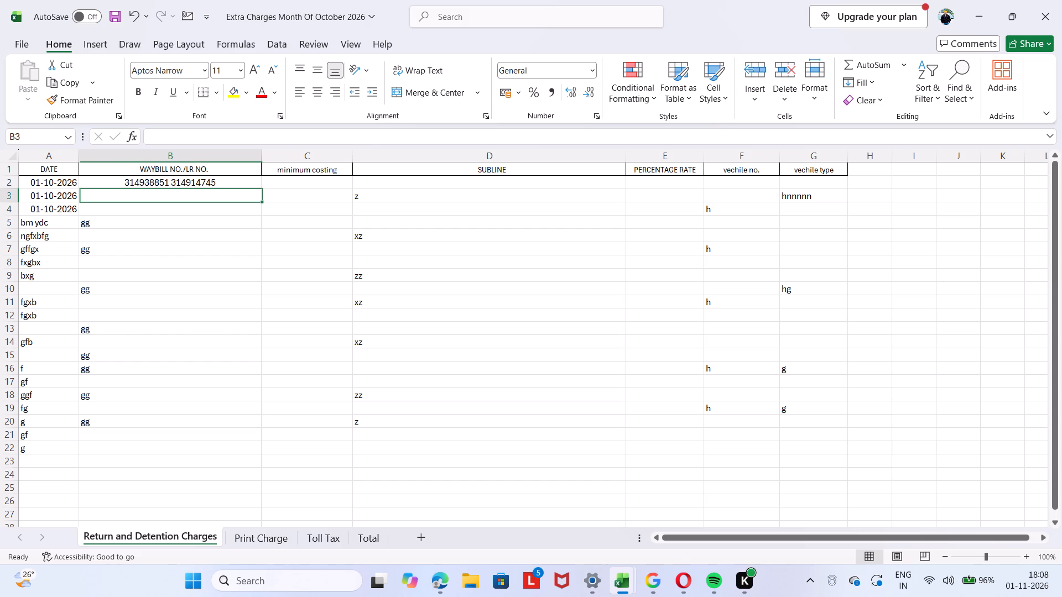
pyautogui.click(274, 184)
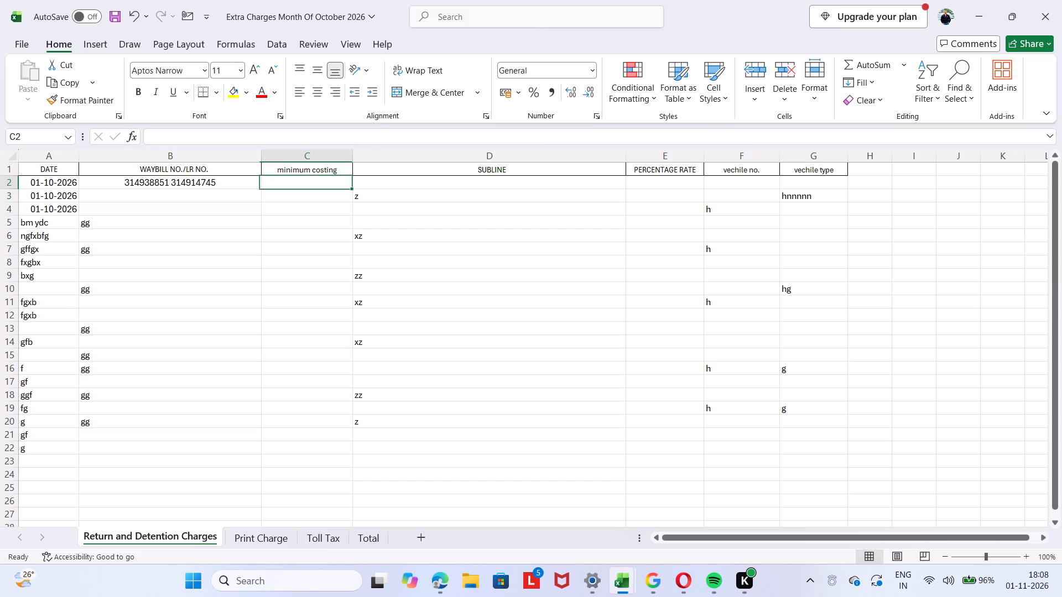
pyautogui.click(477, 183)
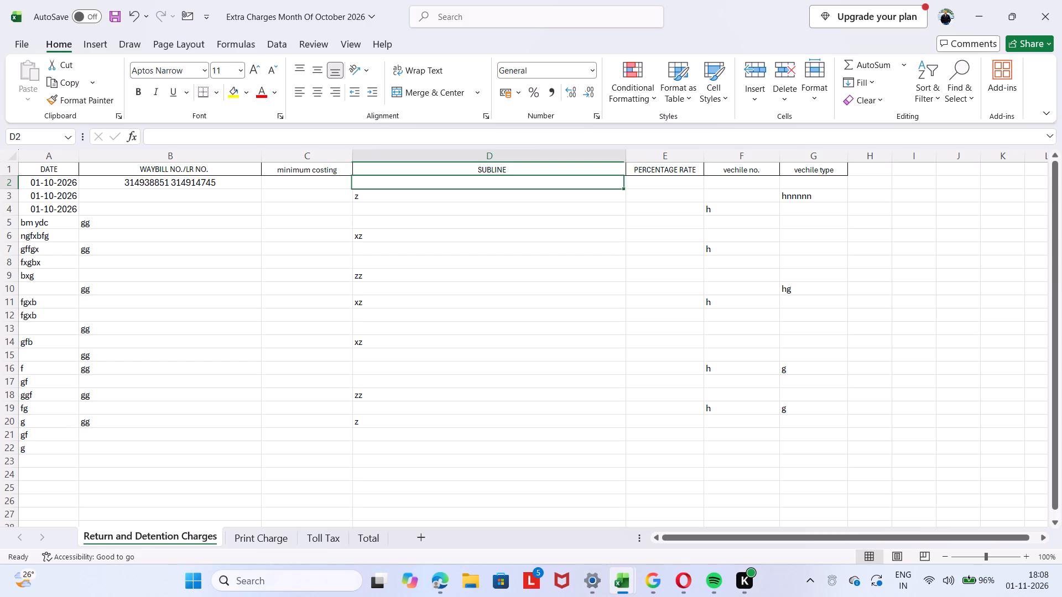
# Copy the subline "vechile return 70%" from D2 of the September 2026 workbook into cell D2 of the October sheet.
pyautogui.hotkey('alt', 'Tab')
pyautogui.hotkey('alt', 'Tab')
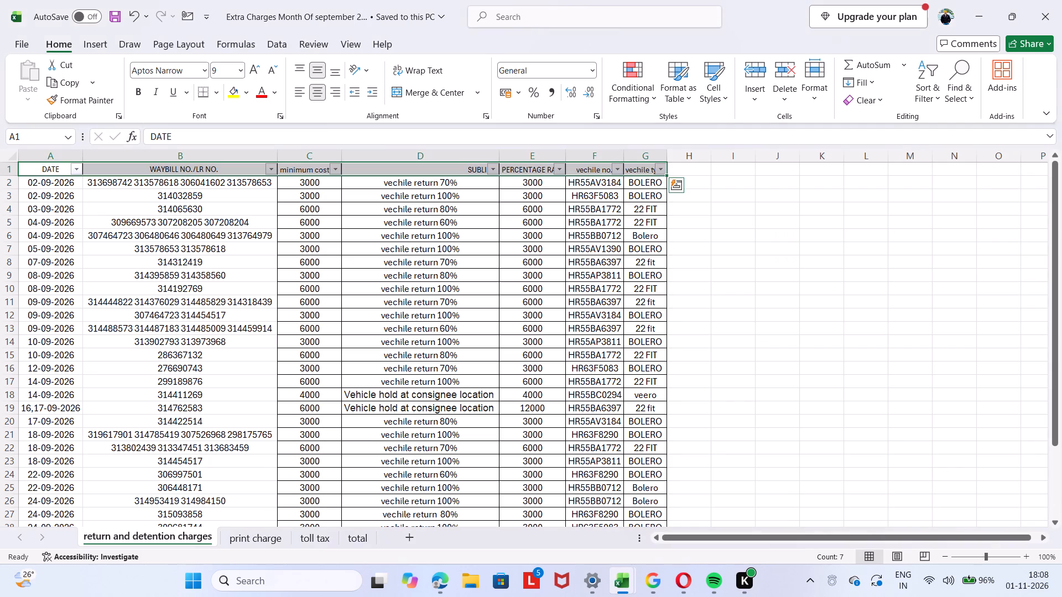
pyautogui.press('Down')
pyautogui.press('Right')
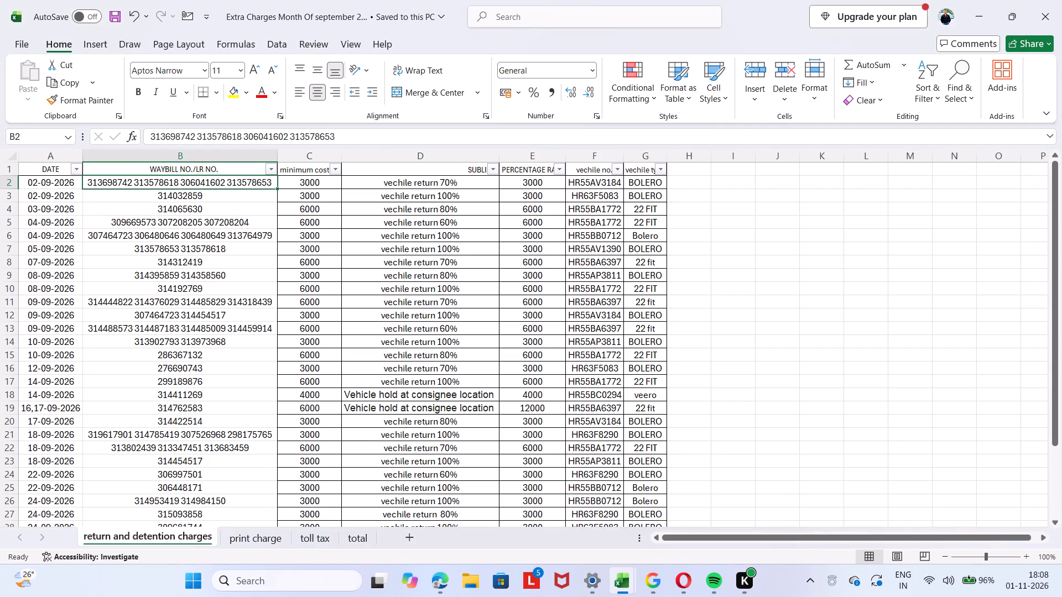
pyautogui.press('Right')
pyautogui.press('Right')
pyautogui.press('Down')
pyautogui.press('Down')
pyautogui.press('Up')
pyautogui.press('Up')
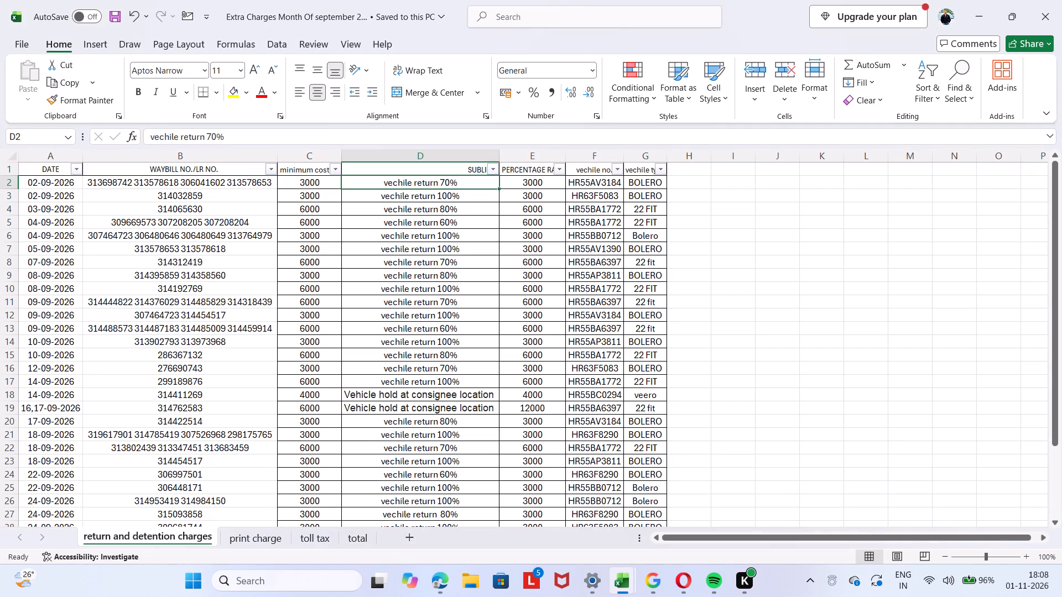
pyautogui.hotkey('ctrl', 'c')
pyautogui.hotkey('alt', 'Tab')
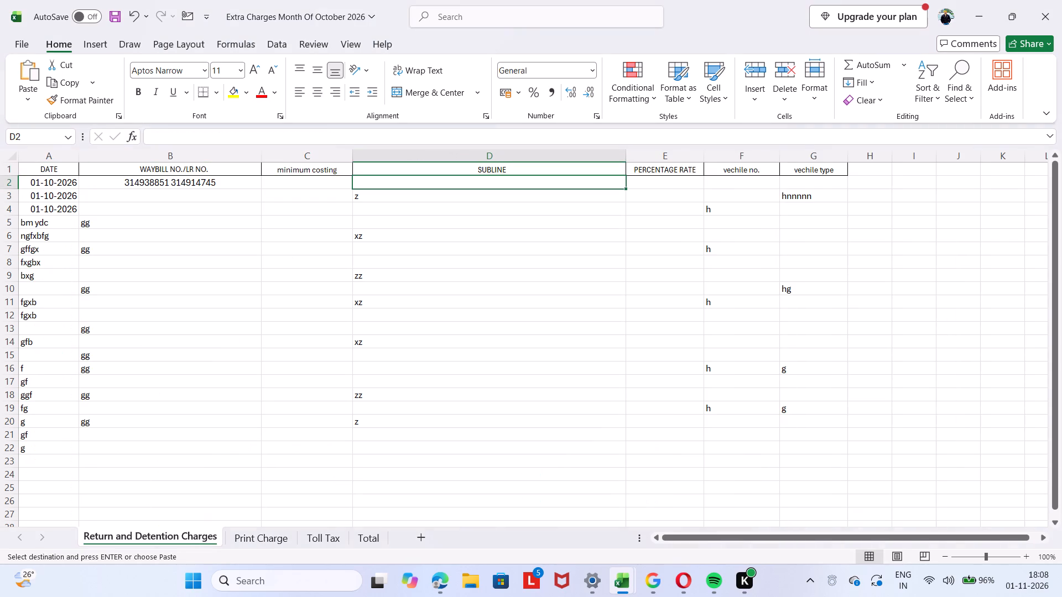
pyautogui.hotkey('ctrl', 'v')
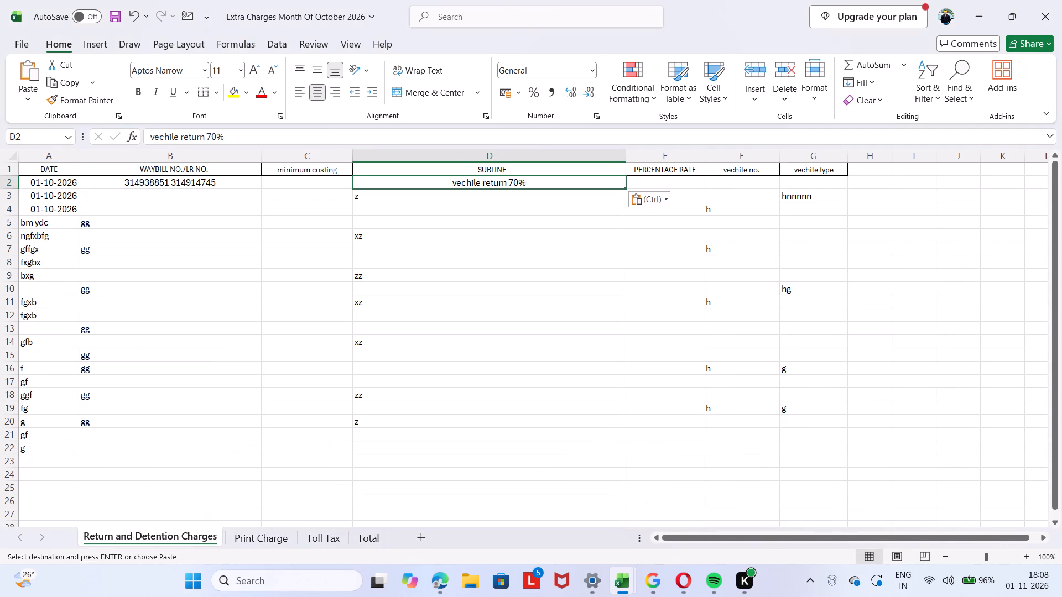
pyautogui.press('Right')
pyautogui.press('Right')
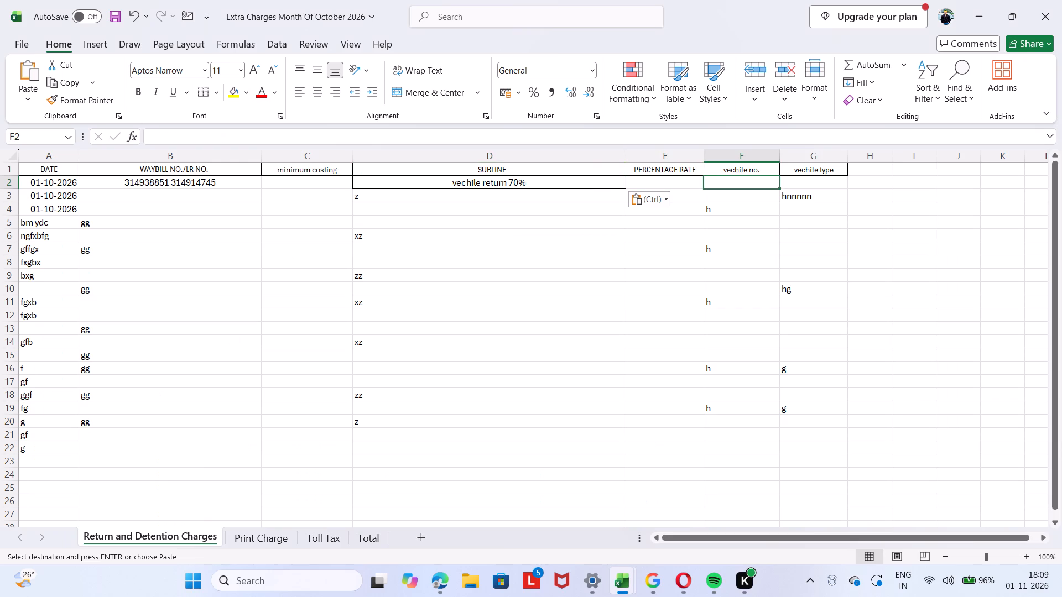
pyautogui.hotkey('alt', 'Tab')
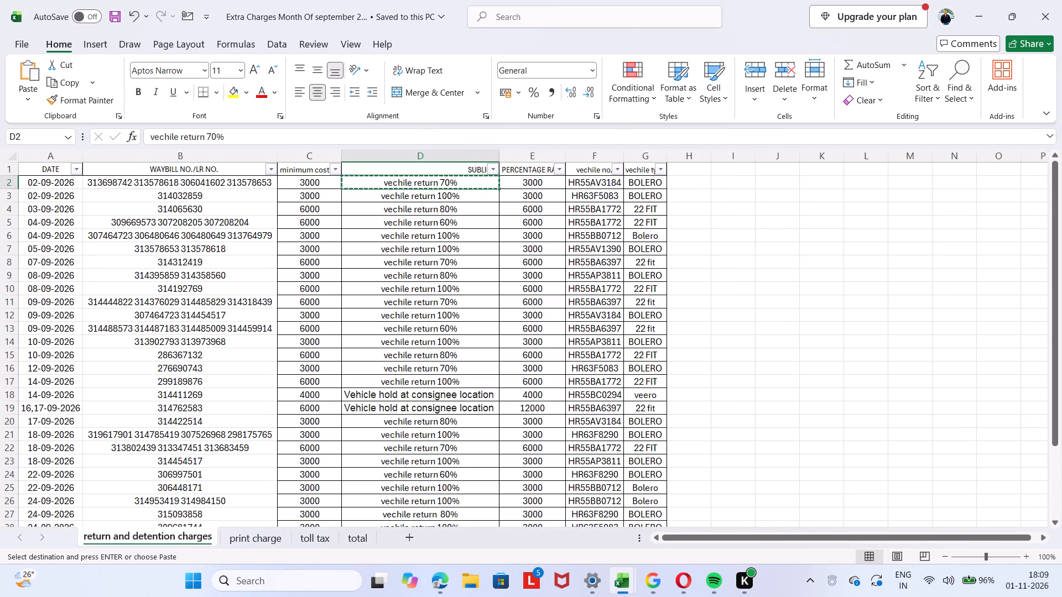
pyautogui.press('Right')
pyautogui.press('Down')
pyautogui.press('Down')
pyautogui.press('Right')
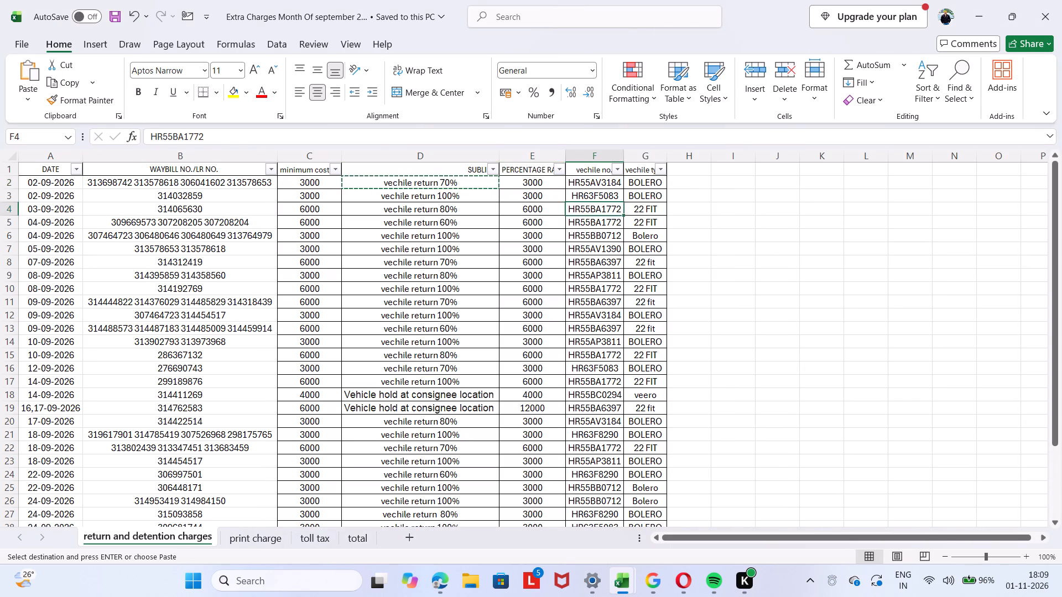
pyautogui.press('Up')
pyautogui.press('Up')
pyautogui.hotkey('shift', 'Right')
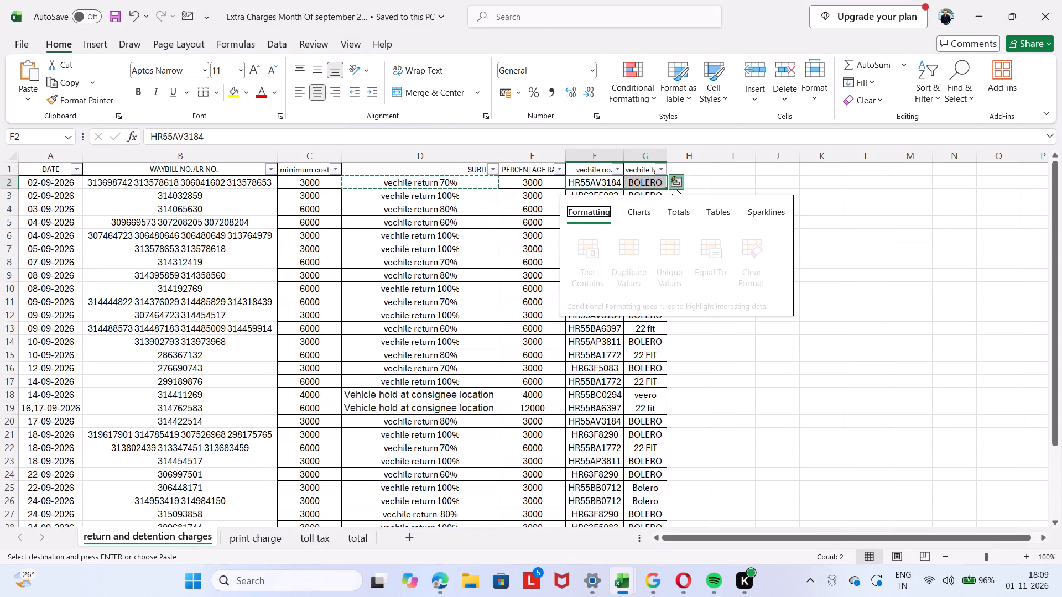
pyautogui.press('Up')
pyautogui.press('Up')
pyautogui.press('Up')
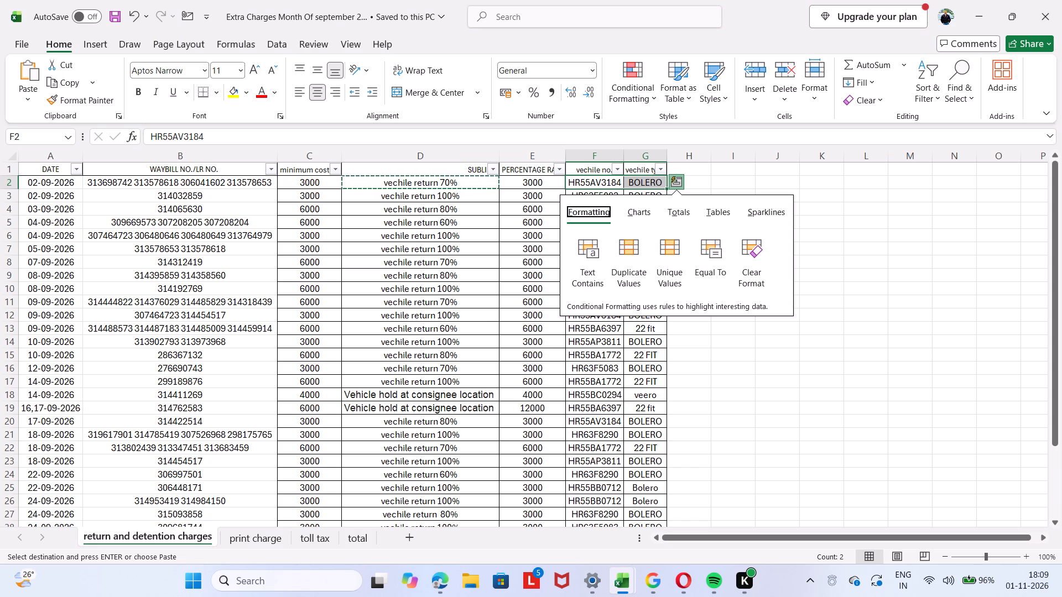
pyautogui.press('Escape')
pyautogui.press('Up')
pyautogui.press('Down')
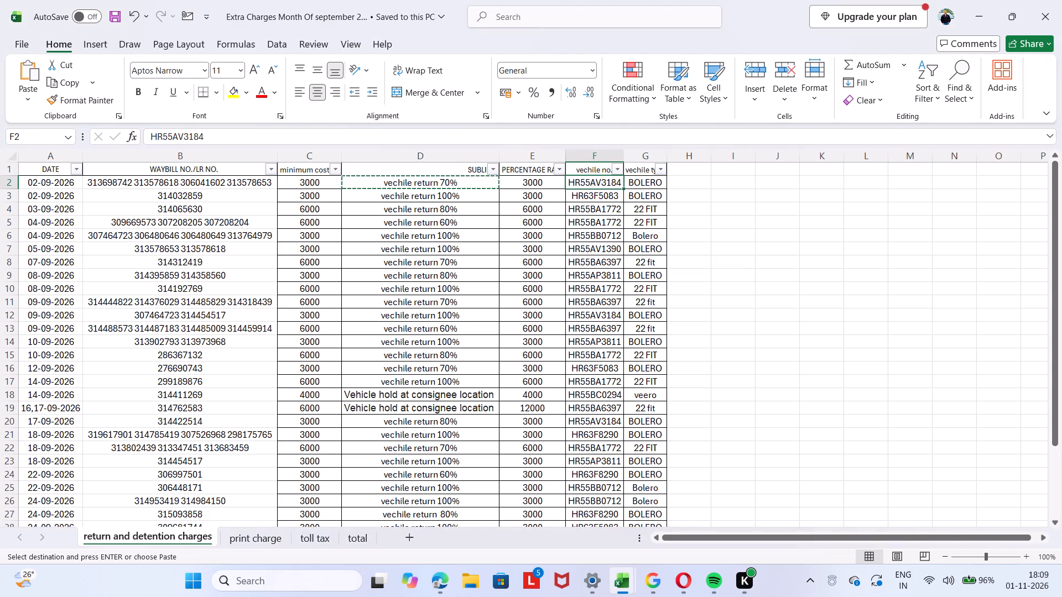
pyautogui.hotkey('shift', 'Right')
pyautogui.hotkey('ctrl', 'c')
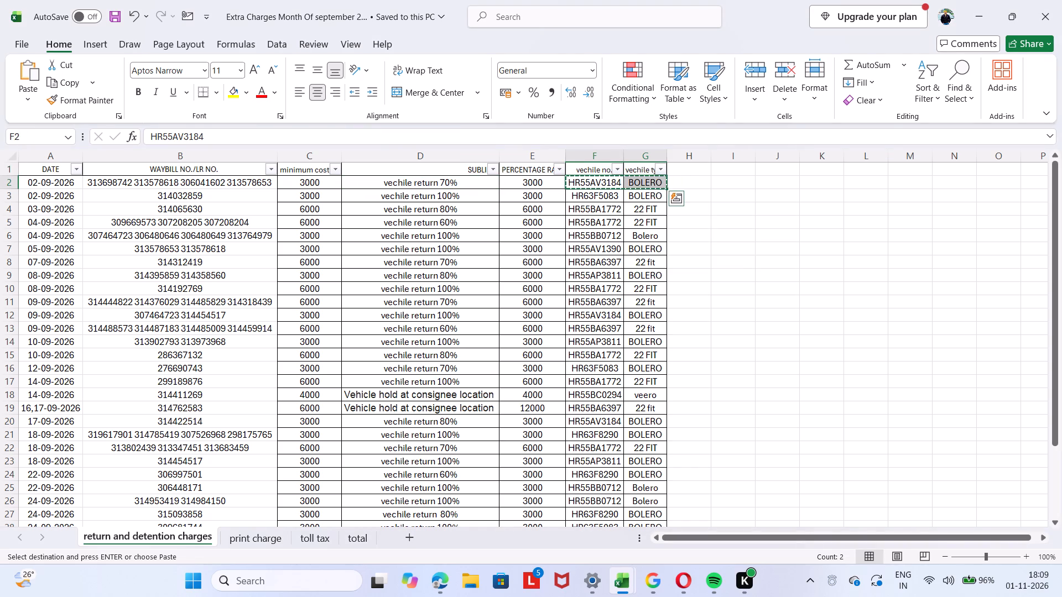
pyautogui.hotkey('alt', 'Tab')
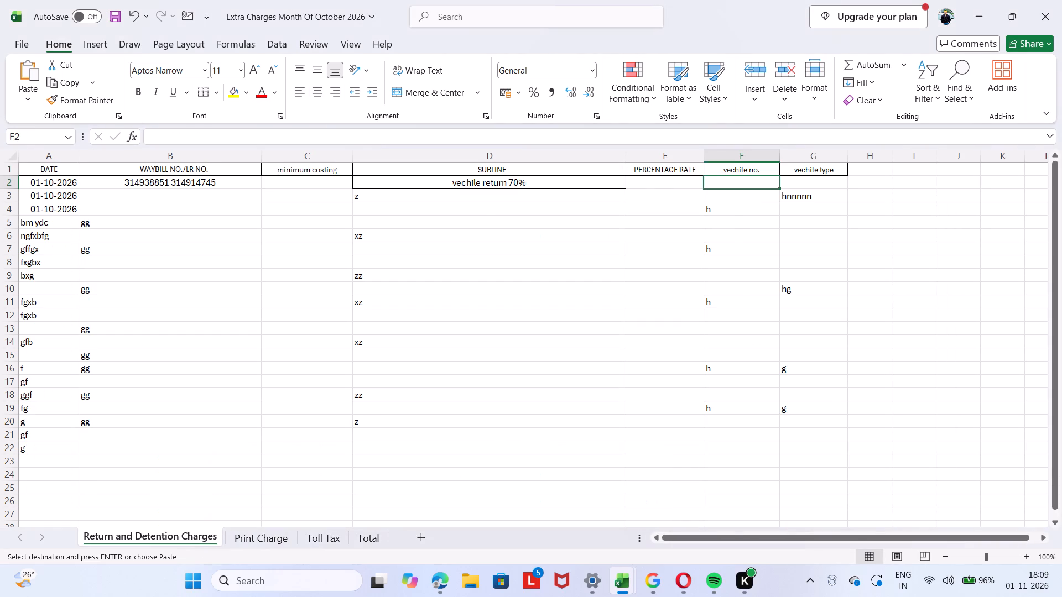
pyautogui.hotkey('ctrl', 'v')
# Enter 3000 as the minimum costing in cell C2, using the September workbook as reference.
pyautogui.press('Left')
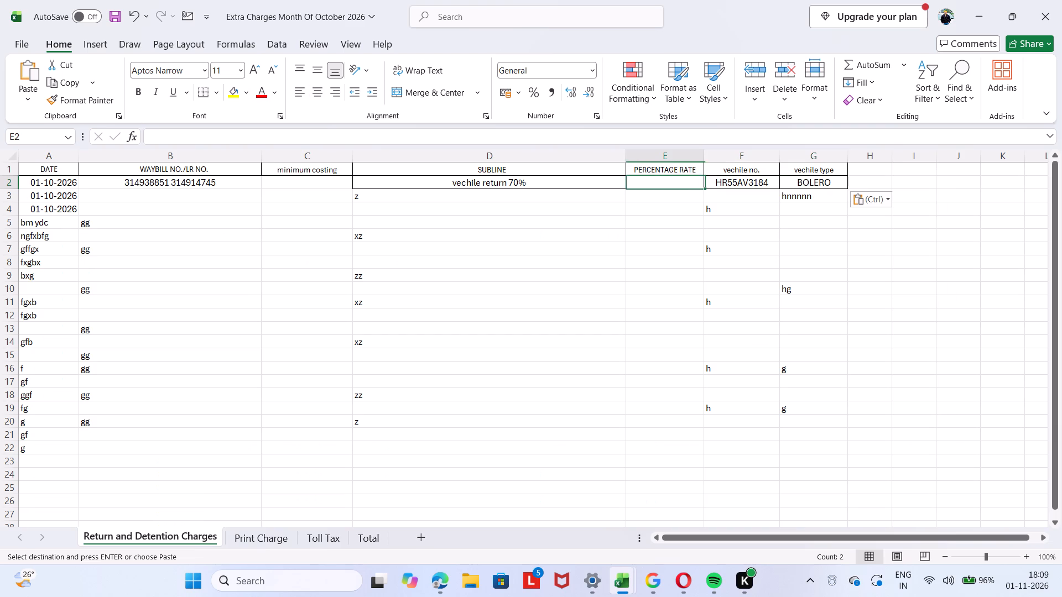
pyautogui.press('Left')
pyautogui.press('Left')
pyautogui.hotkey('alt', 'Tab')
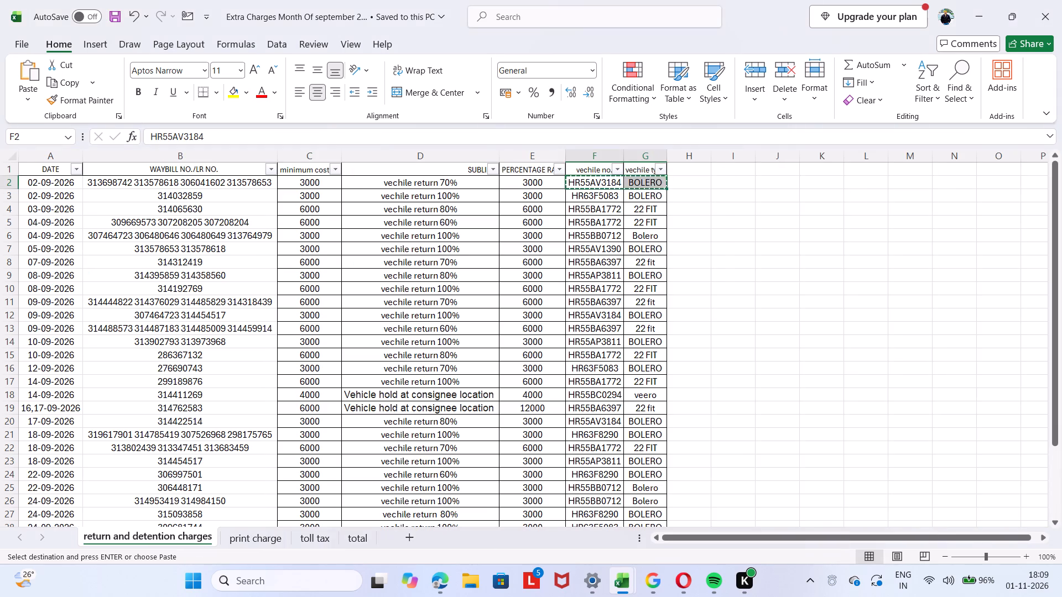
pyautogui.hotkey('alt', 'Tab')
pyautogui.hotkey('alt', 'Tab')
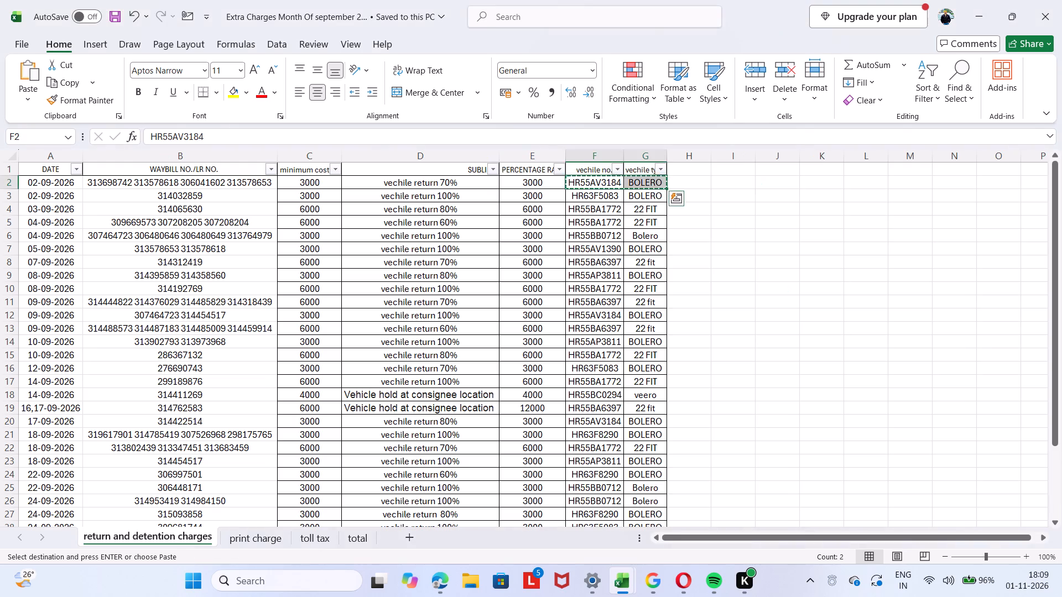
pyautogui.hotkey('alt', 'Tab')
pyautogui.write('3000')
pyautogui.press('Right')
# Enter 3000 as the PERCENTAGE RATE in cell E2.
pyautogui.press('Right')
pyautogui.press('Right')
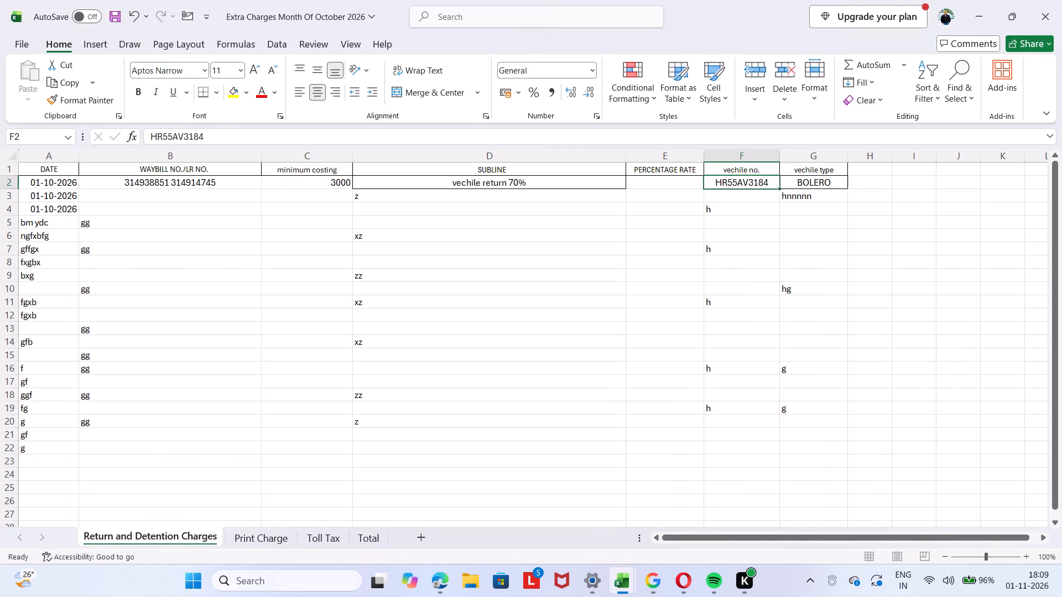
pyautogui.press('Left')
pyautogui.write('3000')
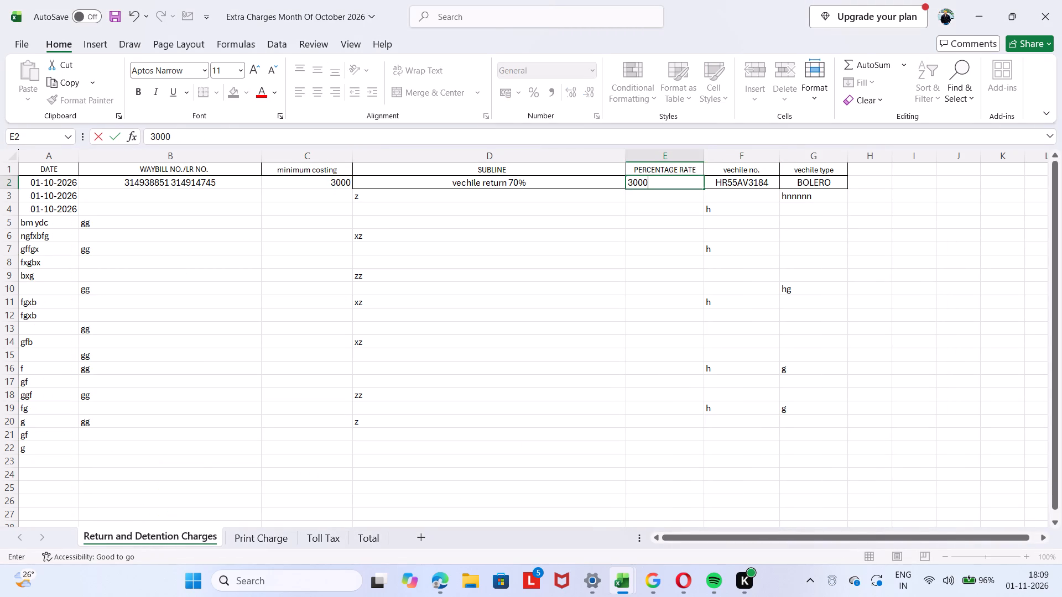
pyautogui.press('Left')
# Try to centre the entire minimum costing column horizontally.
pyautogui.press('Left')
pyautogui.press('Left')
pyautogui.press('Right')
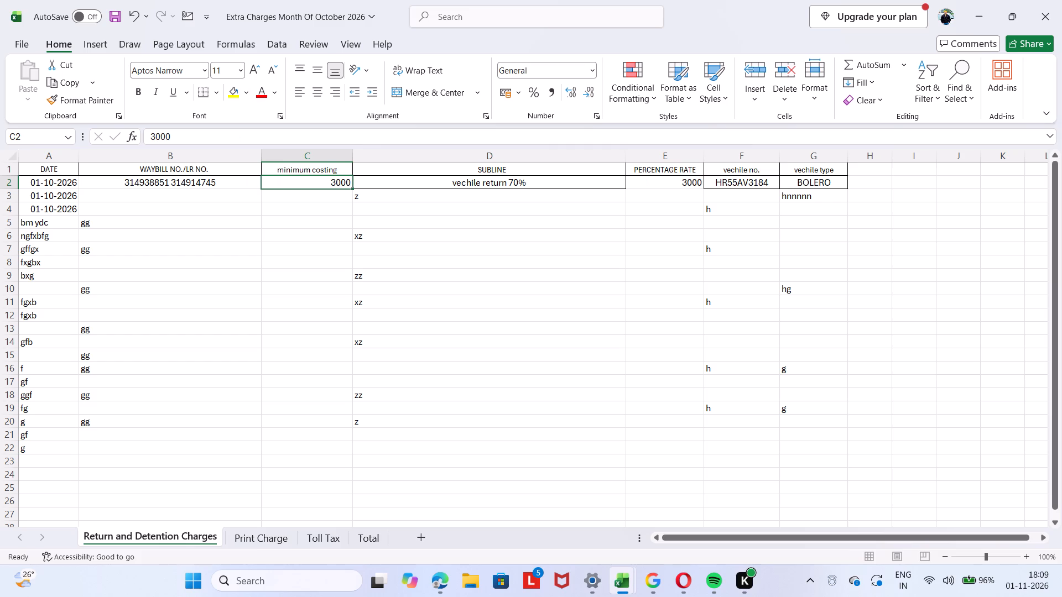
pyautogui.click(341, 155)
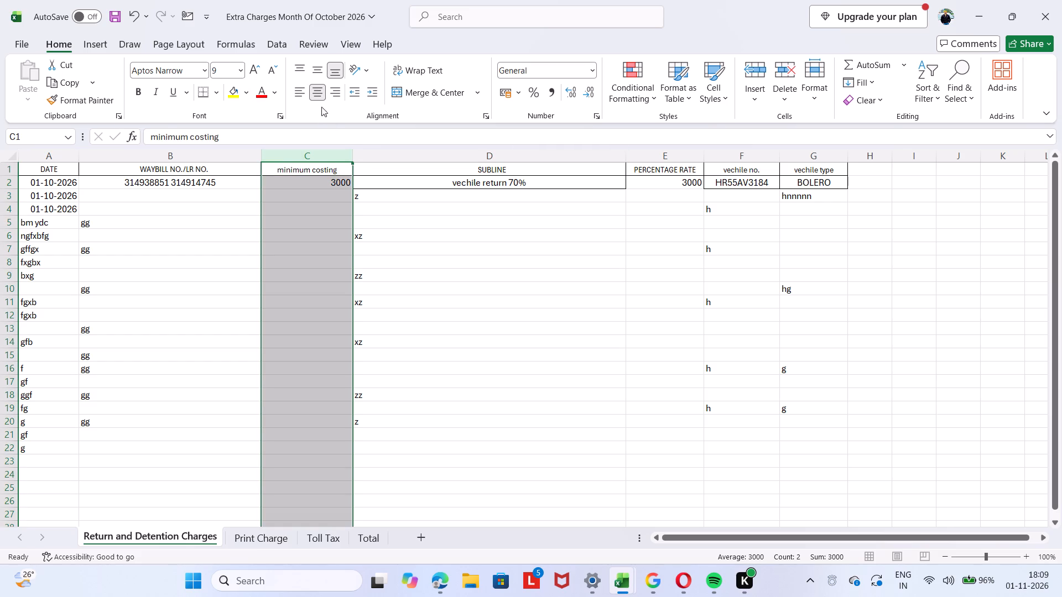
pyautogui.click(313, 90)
# Toggle horizontal centring on the entire WAYBILL NO./LR NO. column and on the entire DATE column.
pyautogui.click(176, 155)
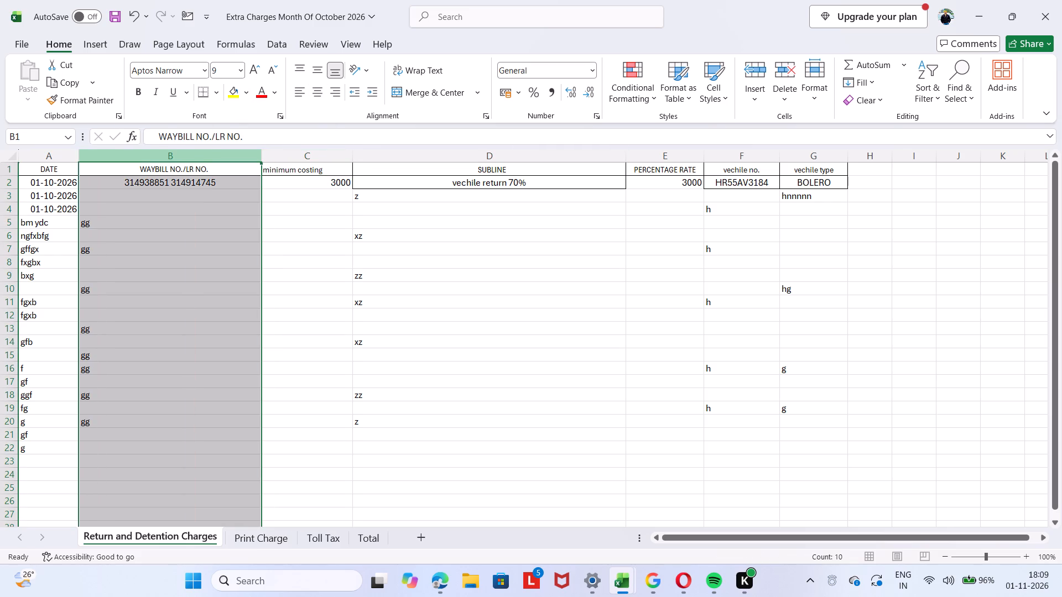
pyautogui.click(322, 87)
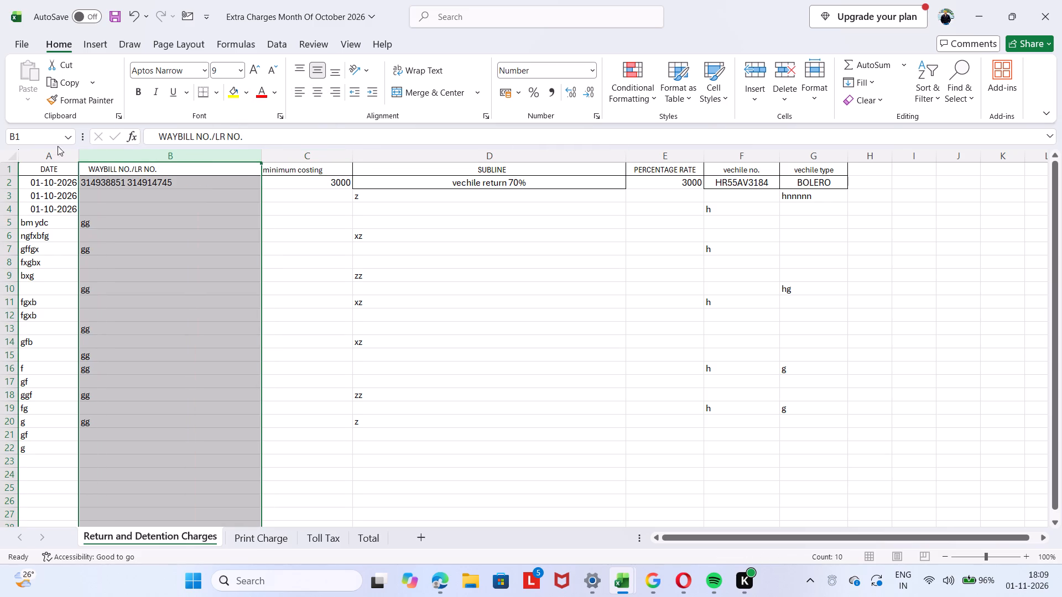
pyautogui.click(51, 151)
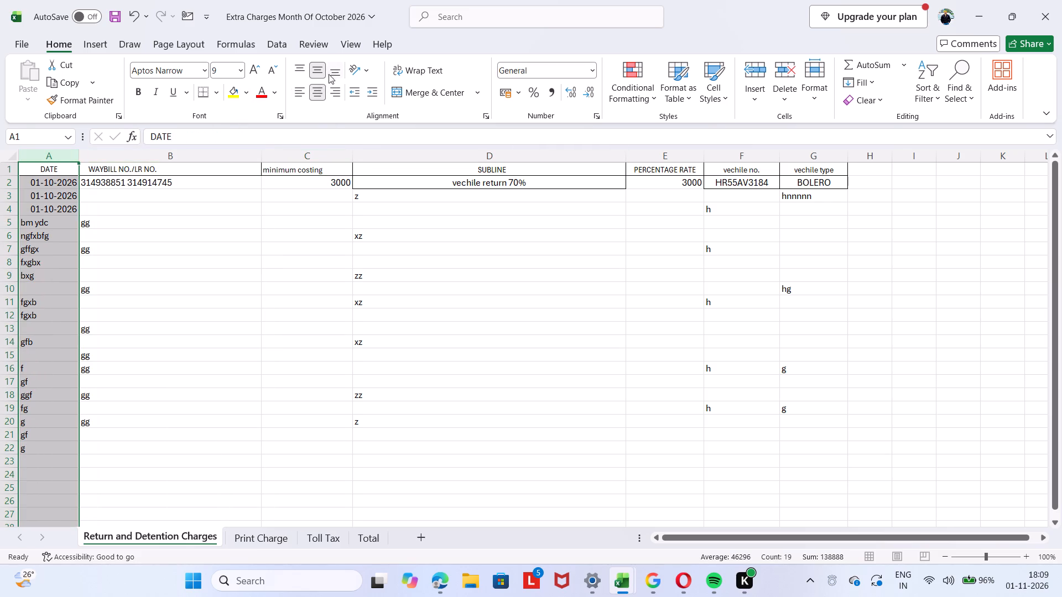
pyautogui.click(321, 92)
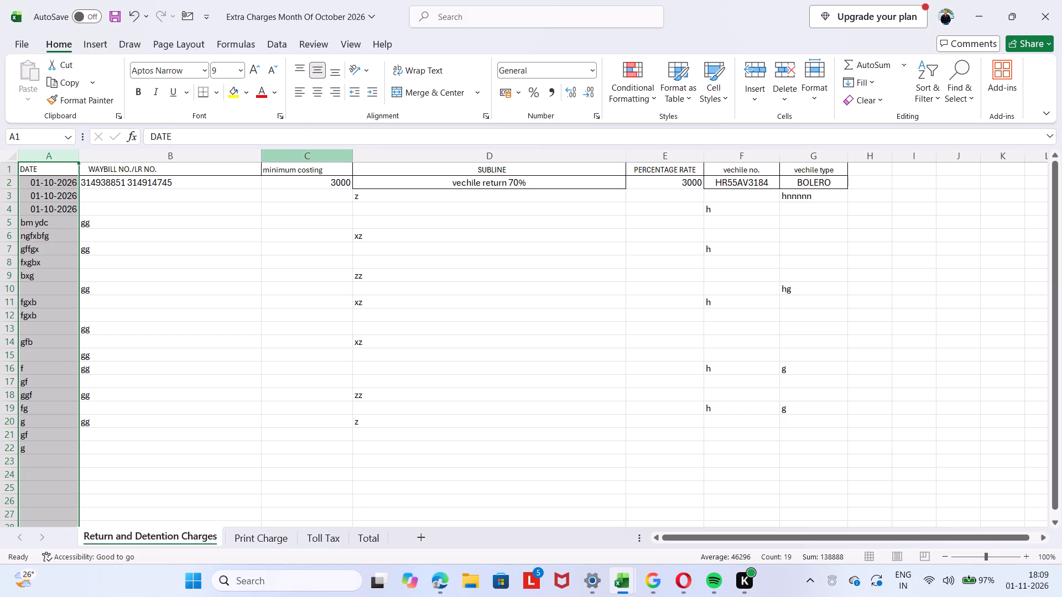
# Centre the entire minimum costing and PERCENTAGE RATE columns horizontally.
pyautogui.click(316, 160)
pyautogui.click(317, 90)
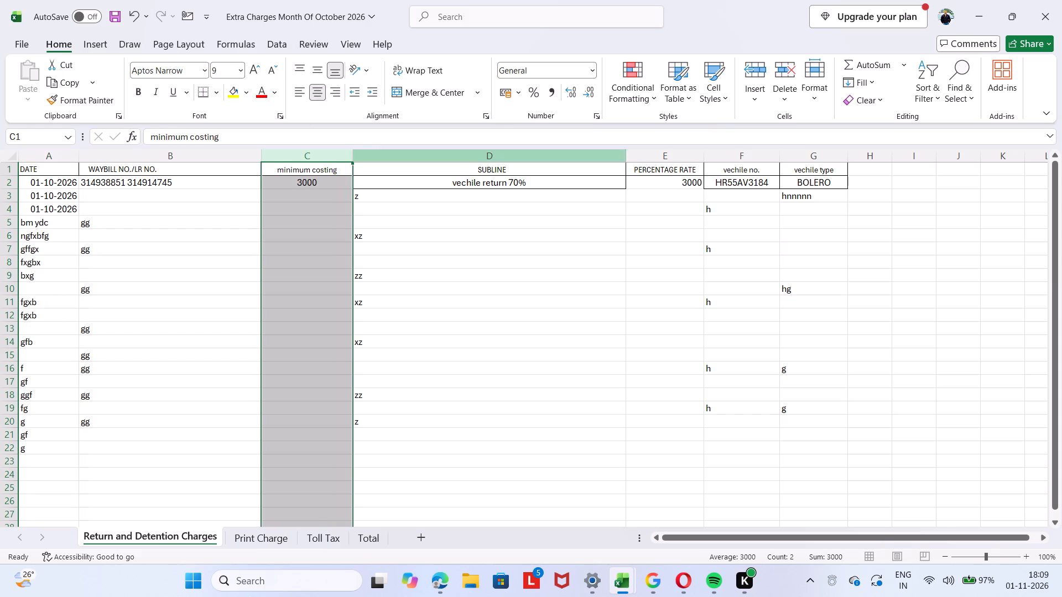
pyautogui.click(650, 173)
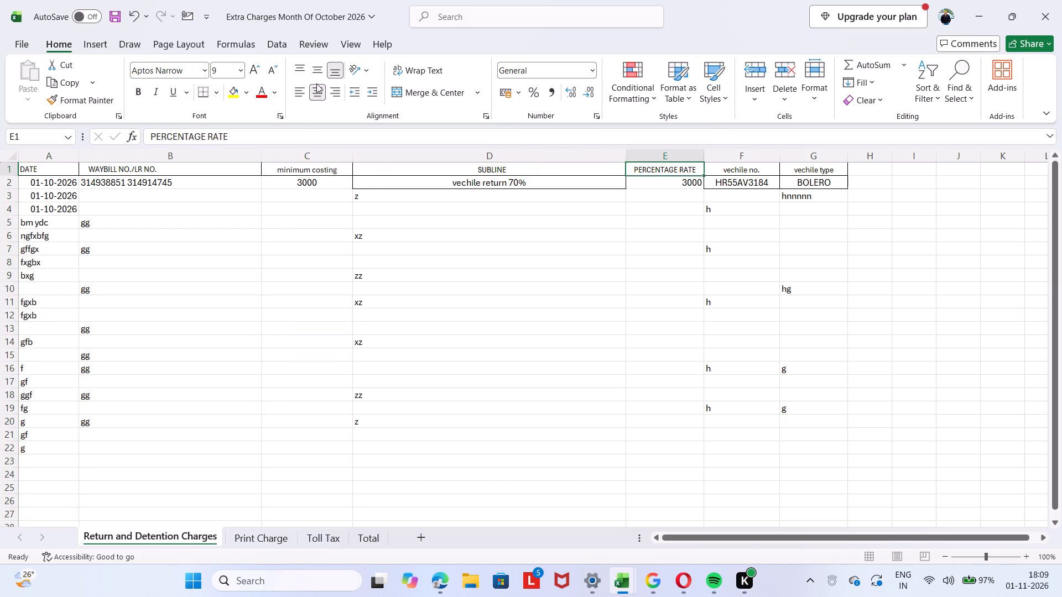
pyautogui.click(316, 91)
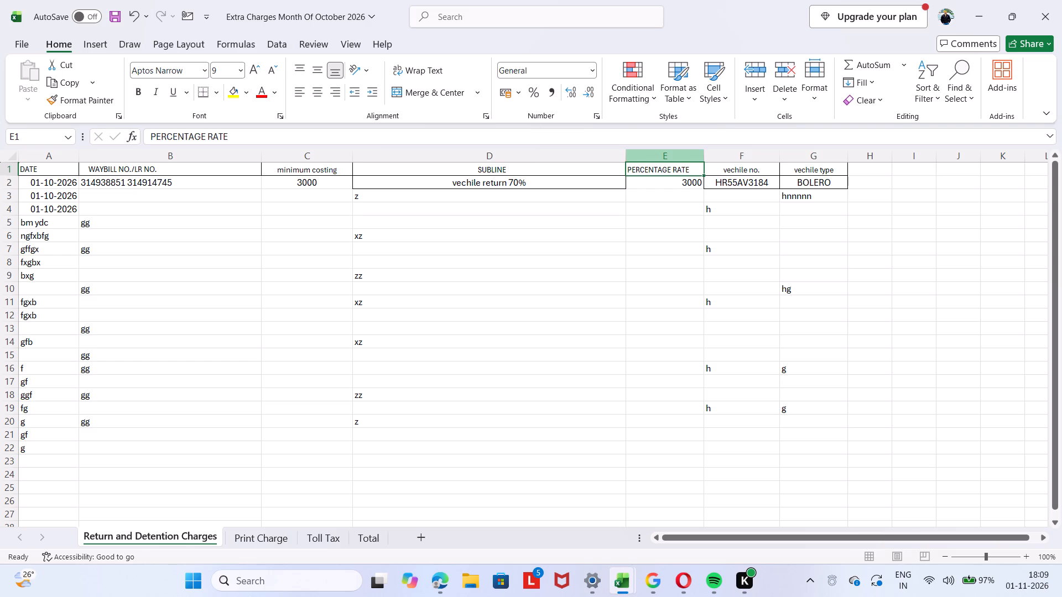
pyautogui.click(670, 159)
pyautogui.click(312, 86)
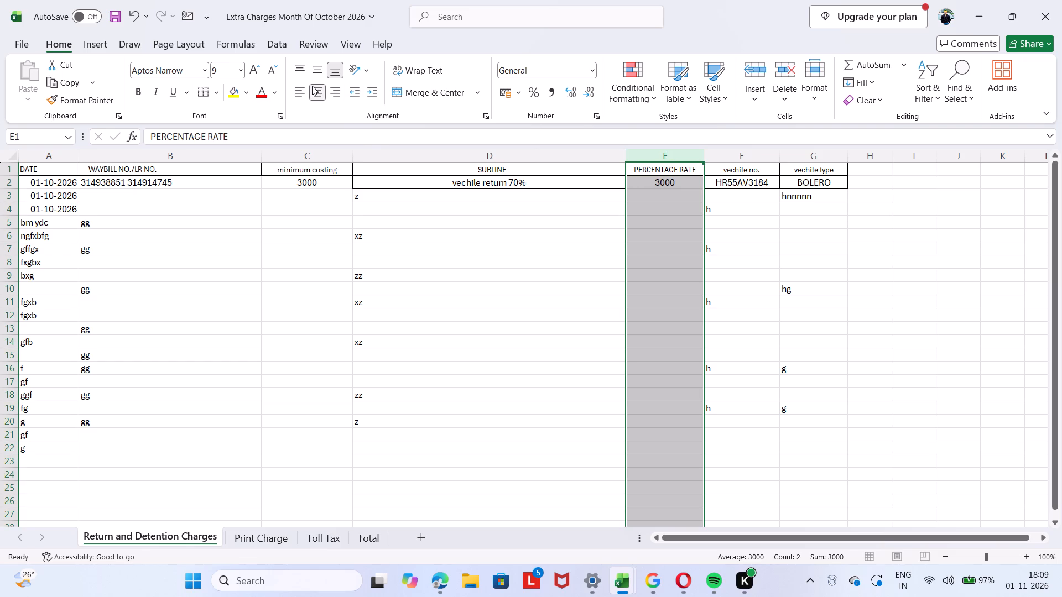
pyautogui.click(312, 86)
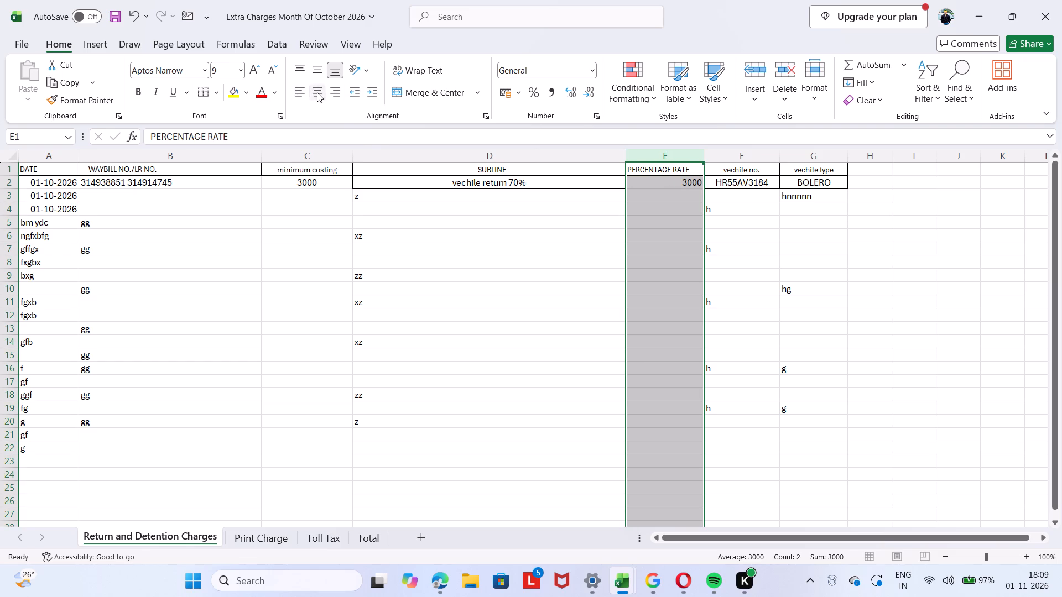
pyautogui.click(317, 92)
# Centre the entire vechile no. and vechile type columns horizontally.
pyautogui.click(747, 159)
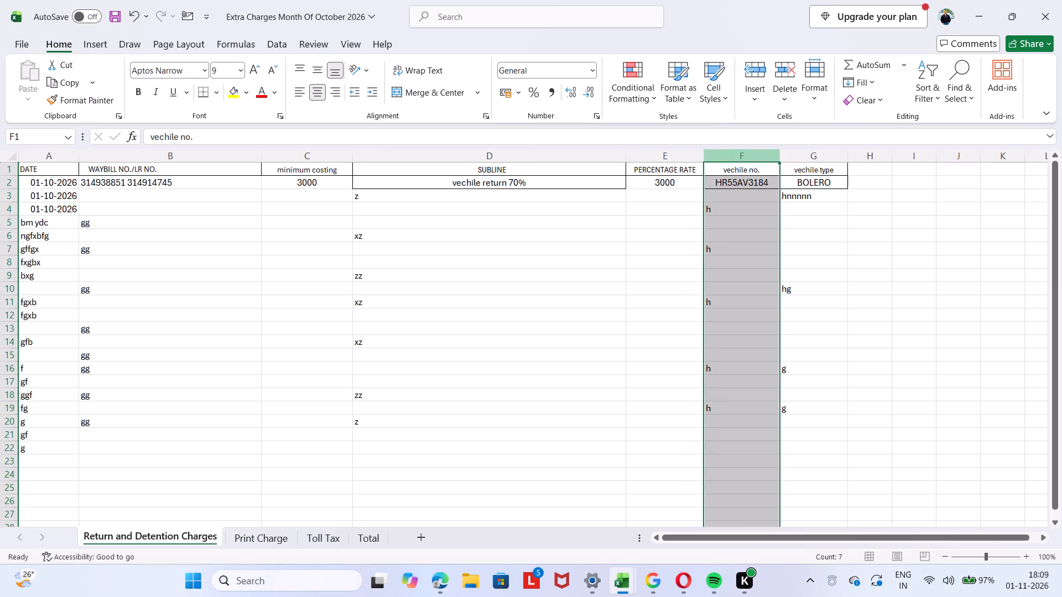
pyautogui.click(321, 94)
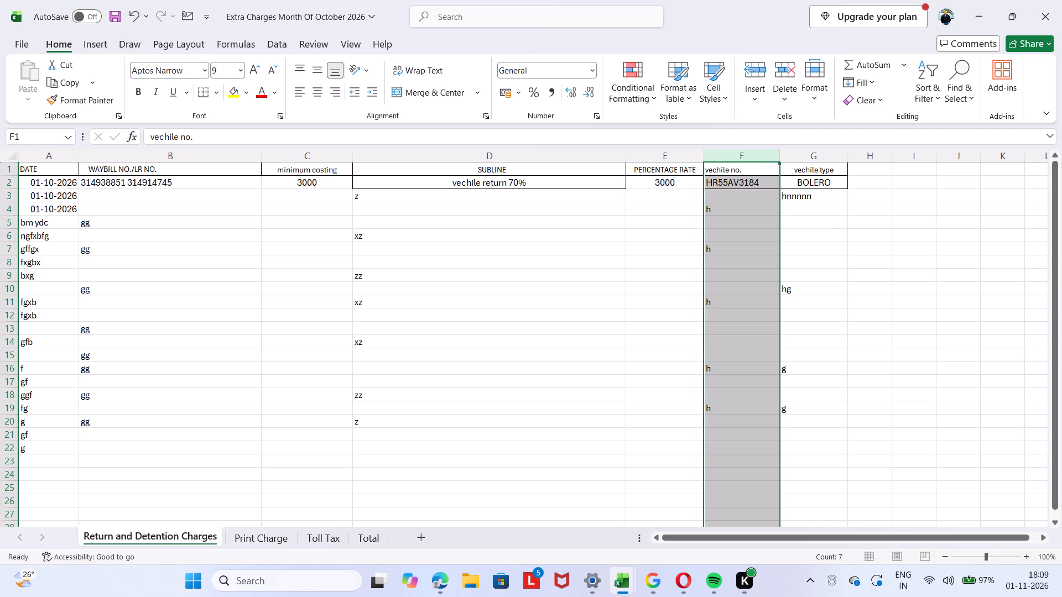
pyautogui.click(319, 90)
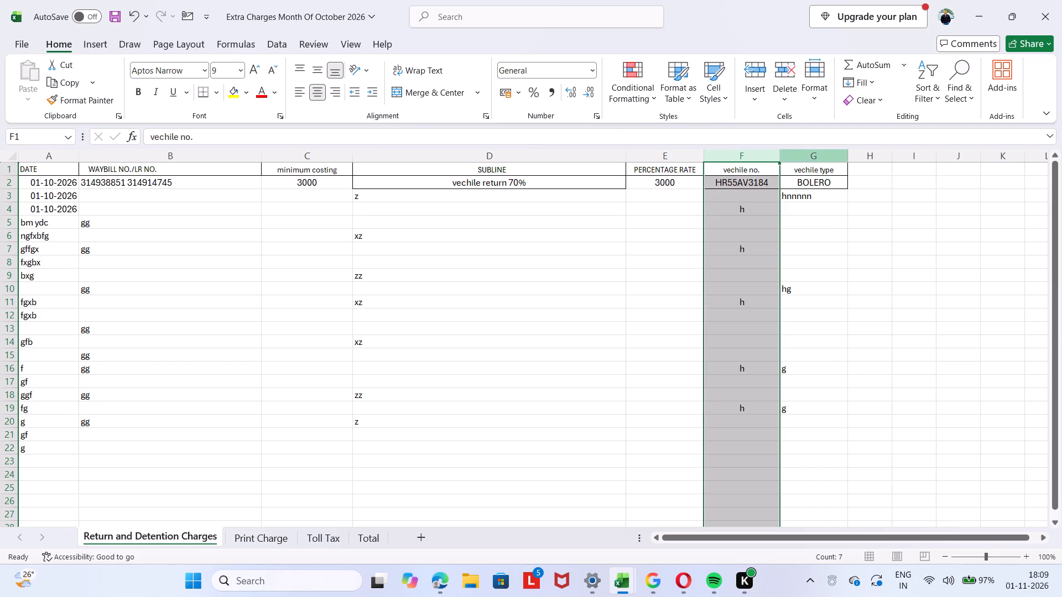
pyautogui.click(818, 163)
pyautogui.click(814, 158)
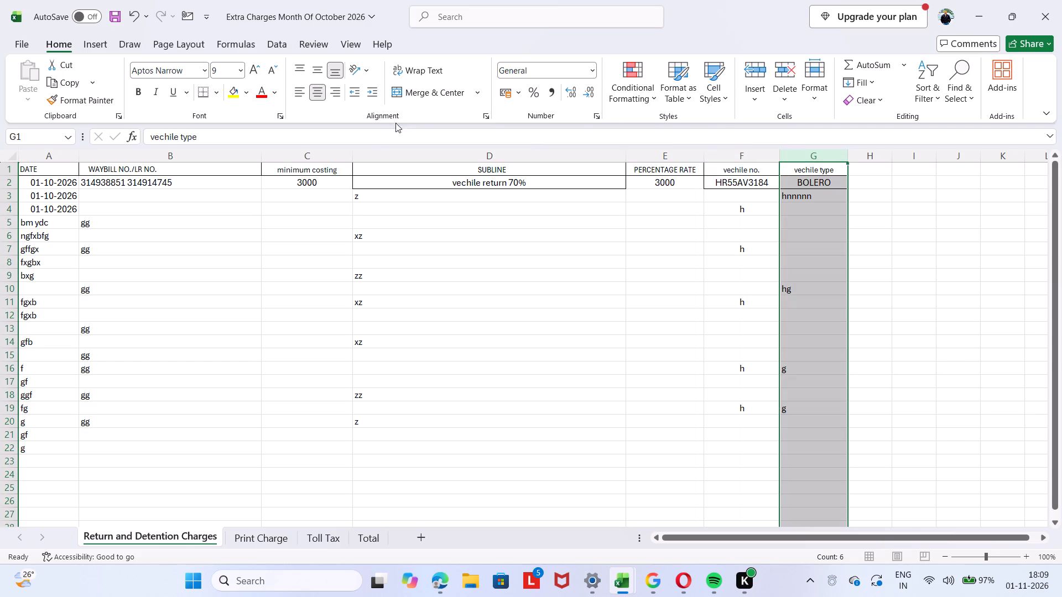
pyautogui.click(314, 98)
pyautogui.click(314, 98)
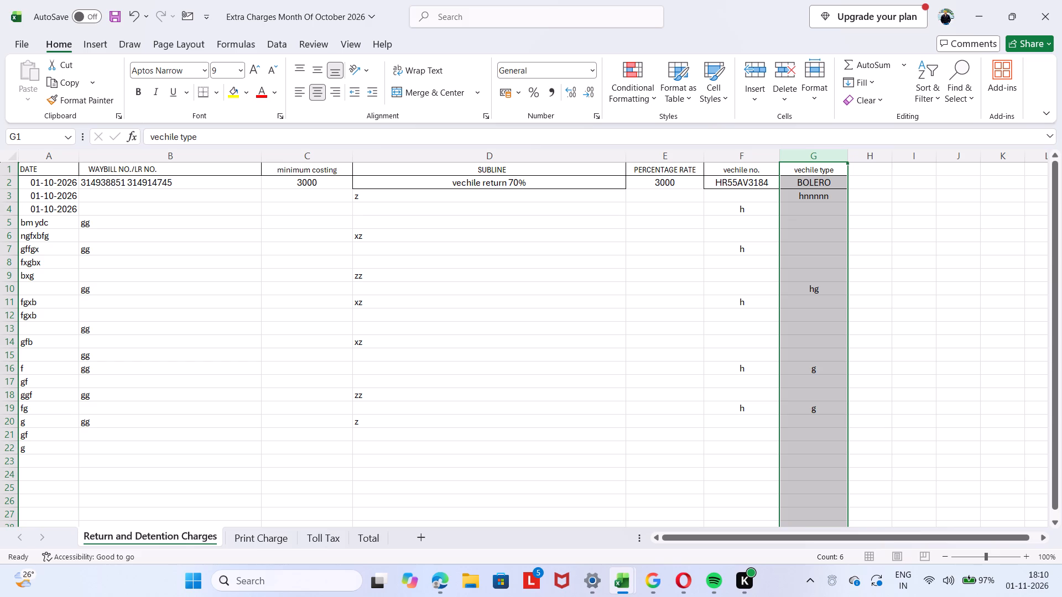
pyautogui.click(178, 197)
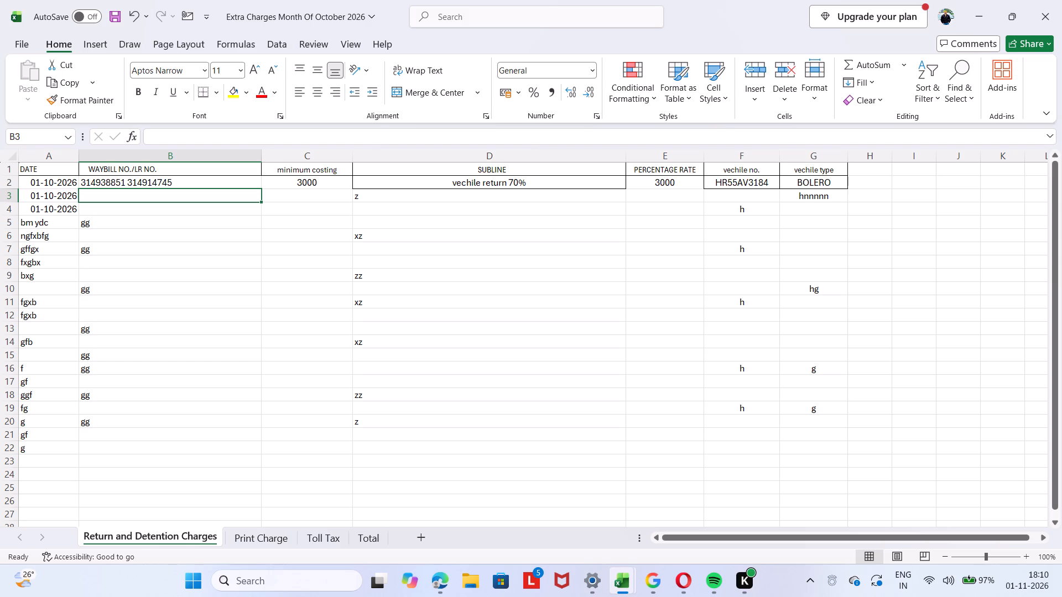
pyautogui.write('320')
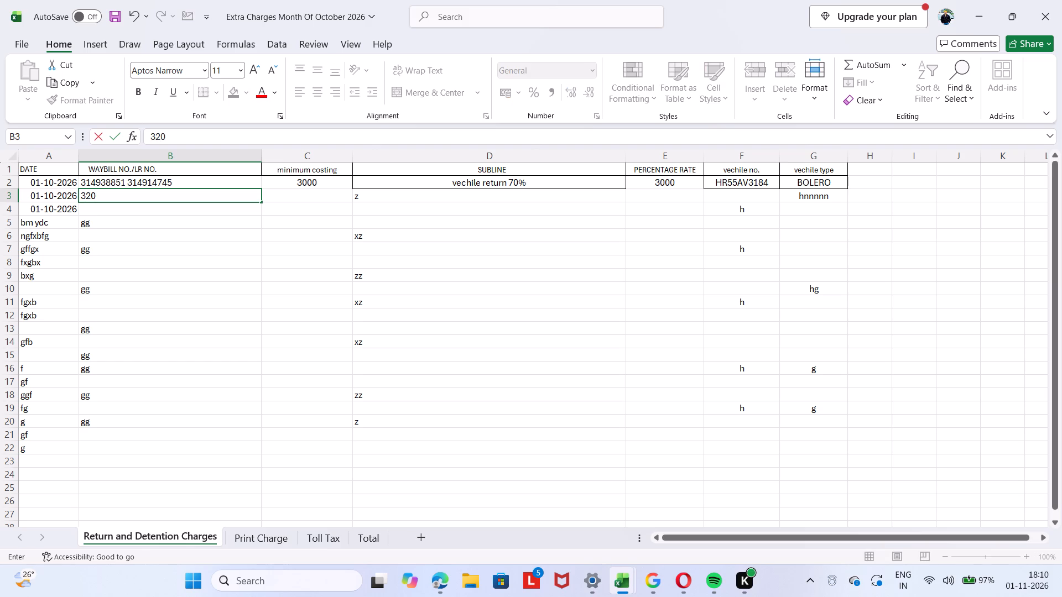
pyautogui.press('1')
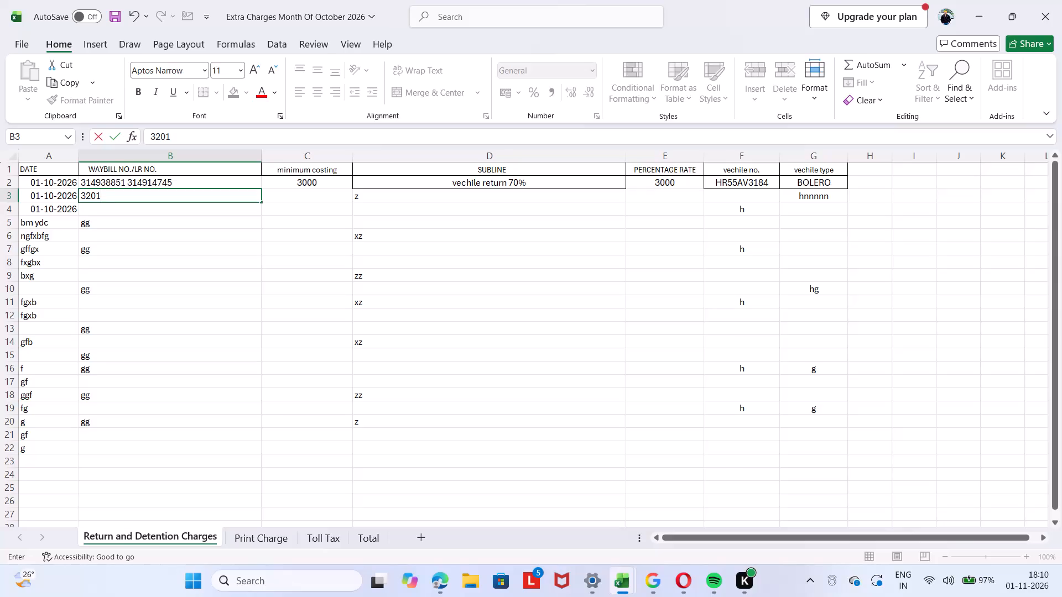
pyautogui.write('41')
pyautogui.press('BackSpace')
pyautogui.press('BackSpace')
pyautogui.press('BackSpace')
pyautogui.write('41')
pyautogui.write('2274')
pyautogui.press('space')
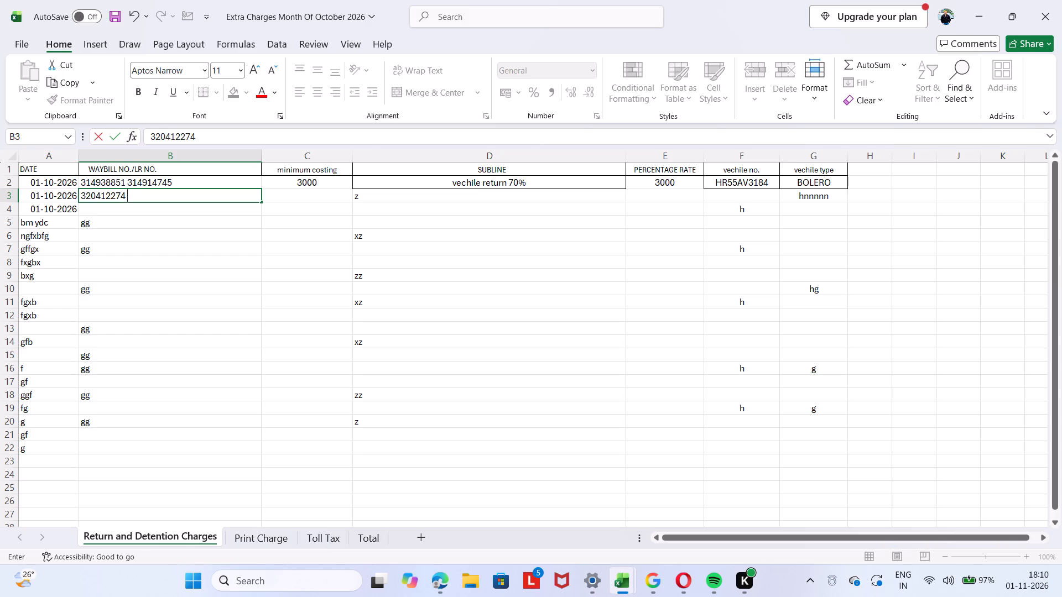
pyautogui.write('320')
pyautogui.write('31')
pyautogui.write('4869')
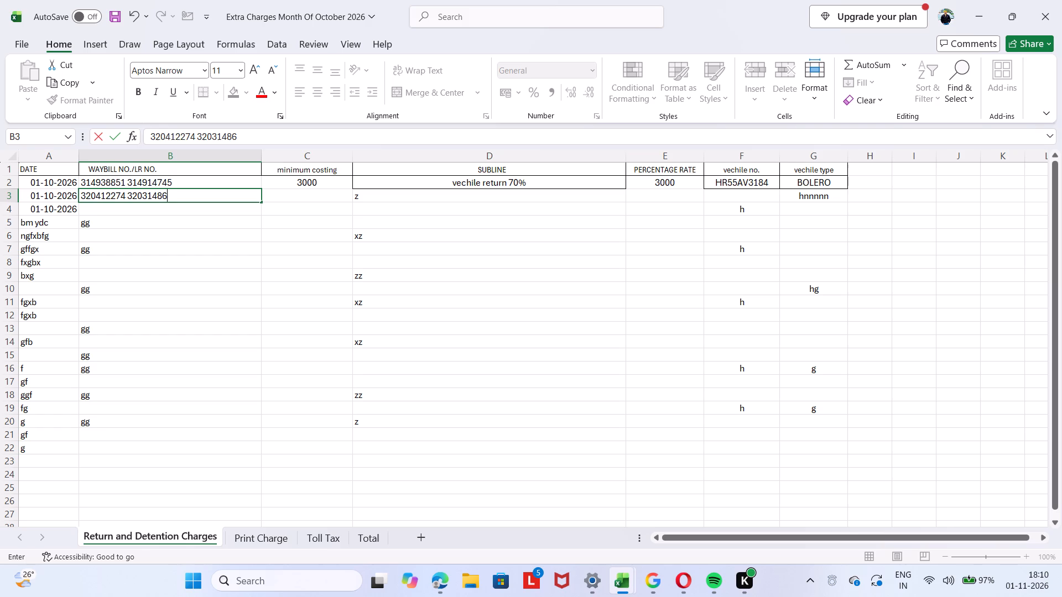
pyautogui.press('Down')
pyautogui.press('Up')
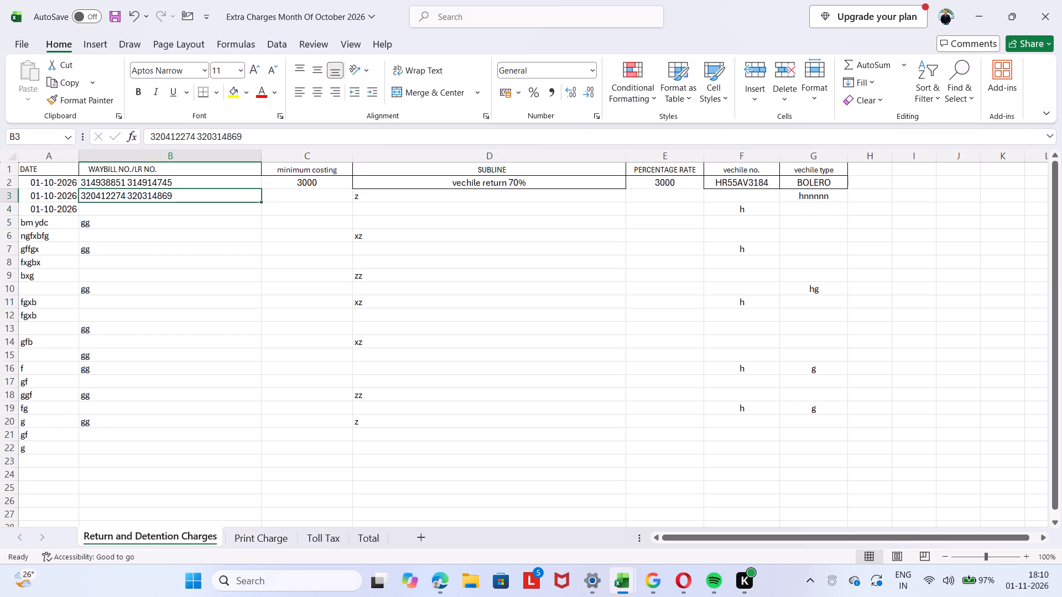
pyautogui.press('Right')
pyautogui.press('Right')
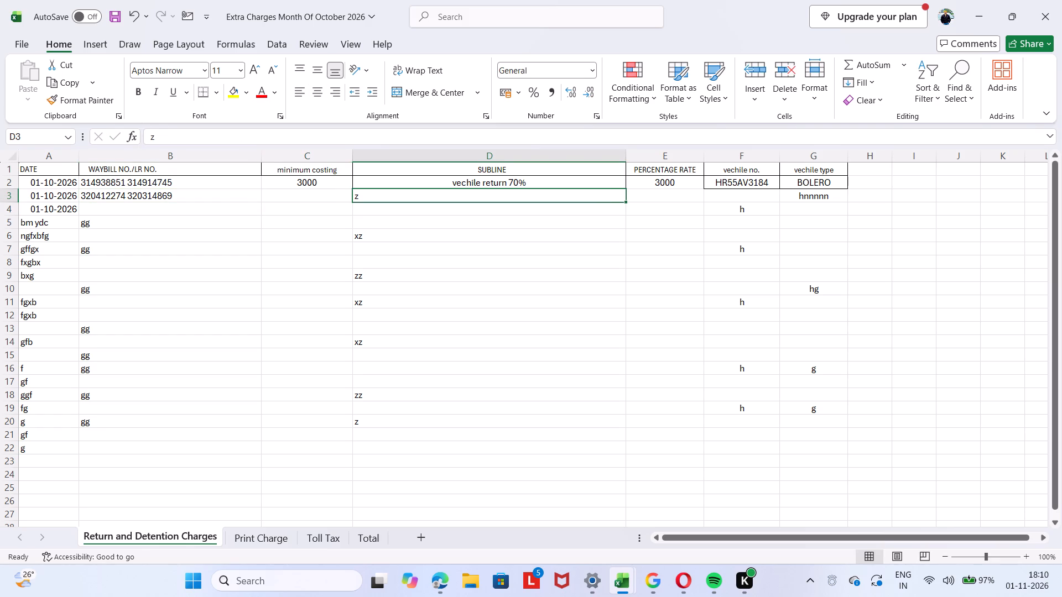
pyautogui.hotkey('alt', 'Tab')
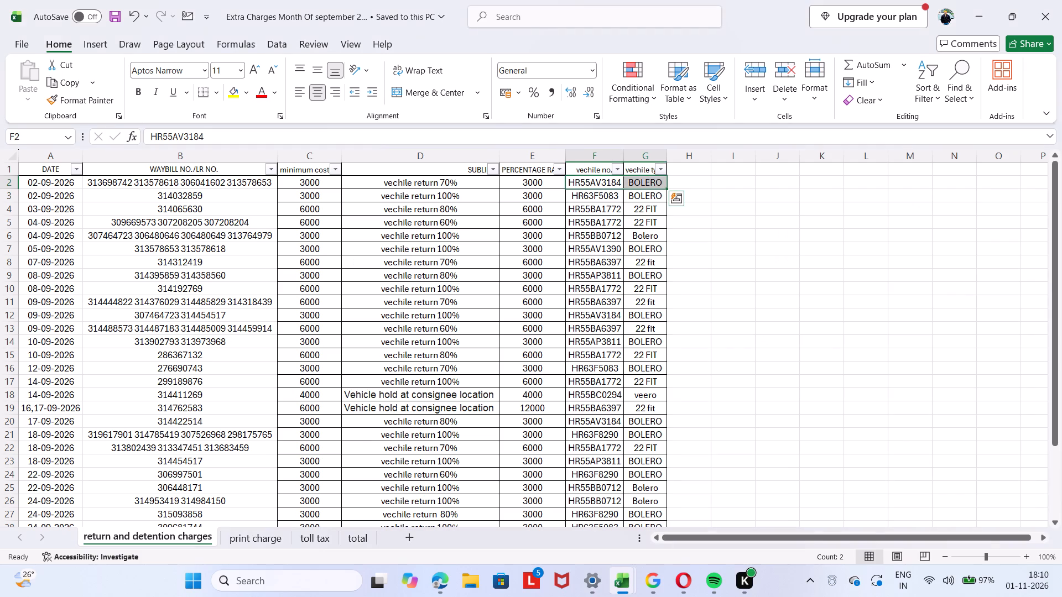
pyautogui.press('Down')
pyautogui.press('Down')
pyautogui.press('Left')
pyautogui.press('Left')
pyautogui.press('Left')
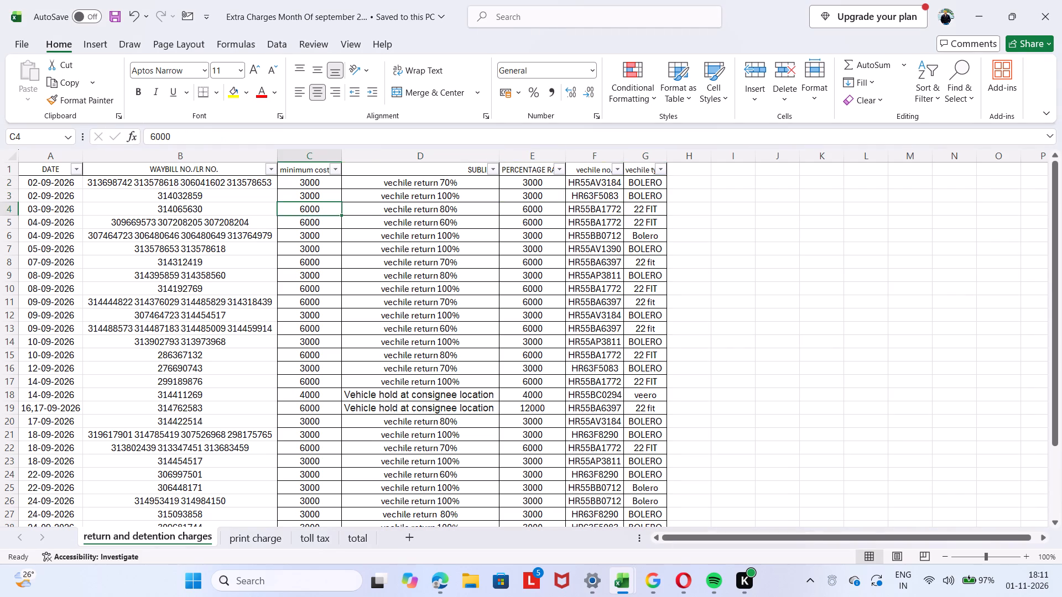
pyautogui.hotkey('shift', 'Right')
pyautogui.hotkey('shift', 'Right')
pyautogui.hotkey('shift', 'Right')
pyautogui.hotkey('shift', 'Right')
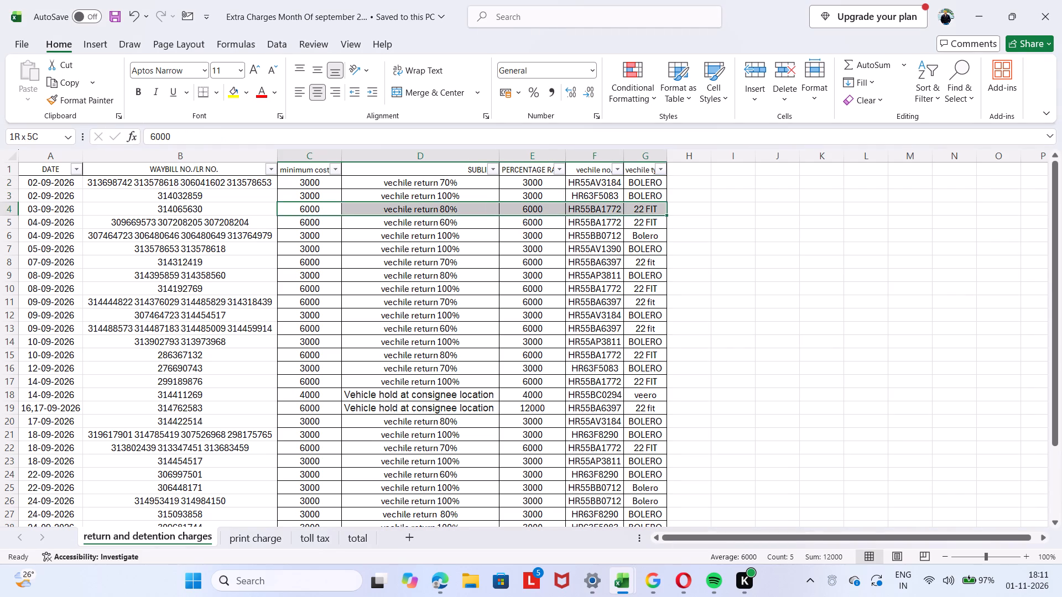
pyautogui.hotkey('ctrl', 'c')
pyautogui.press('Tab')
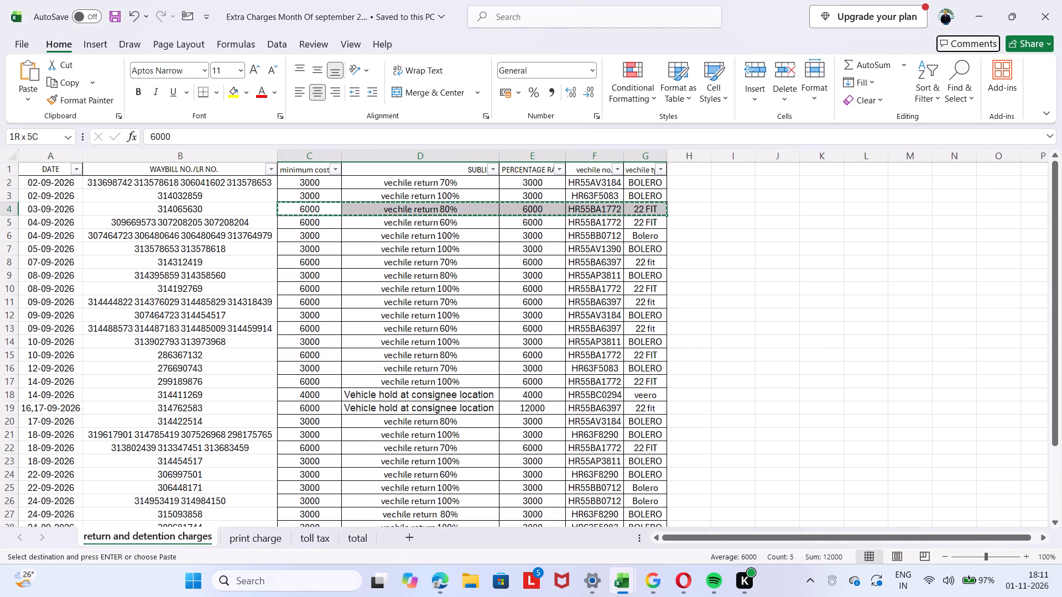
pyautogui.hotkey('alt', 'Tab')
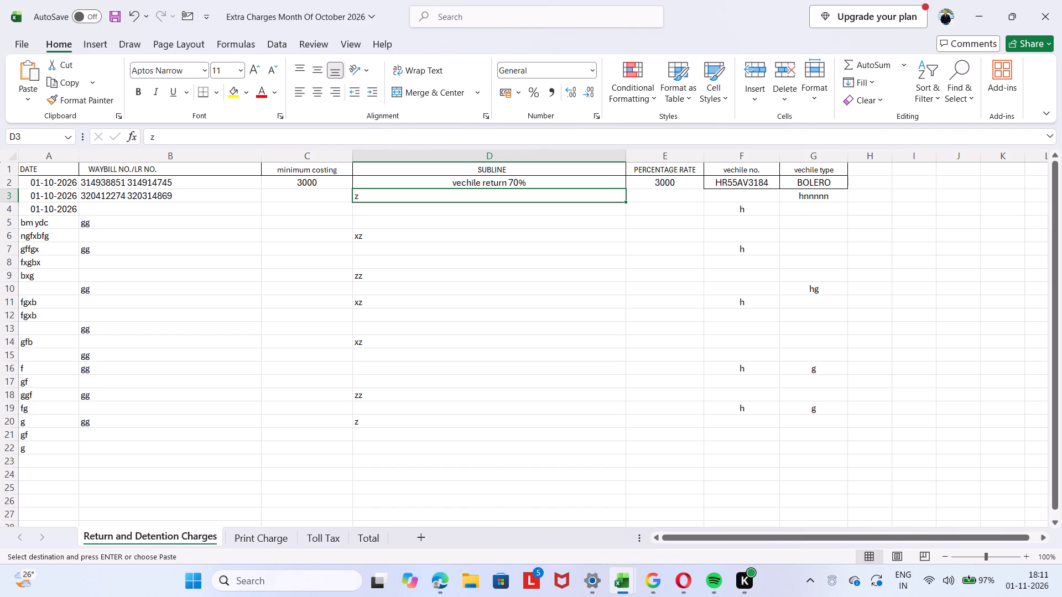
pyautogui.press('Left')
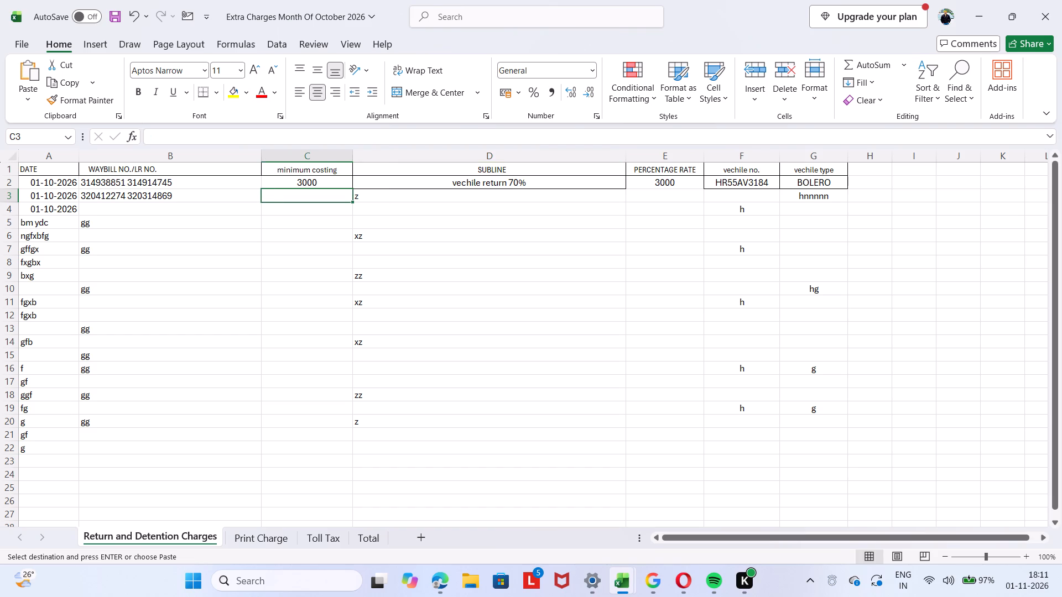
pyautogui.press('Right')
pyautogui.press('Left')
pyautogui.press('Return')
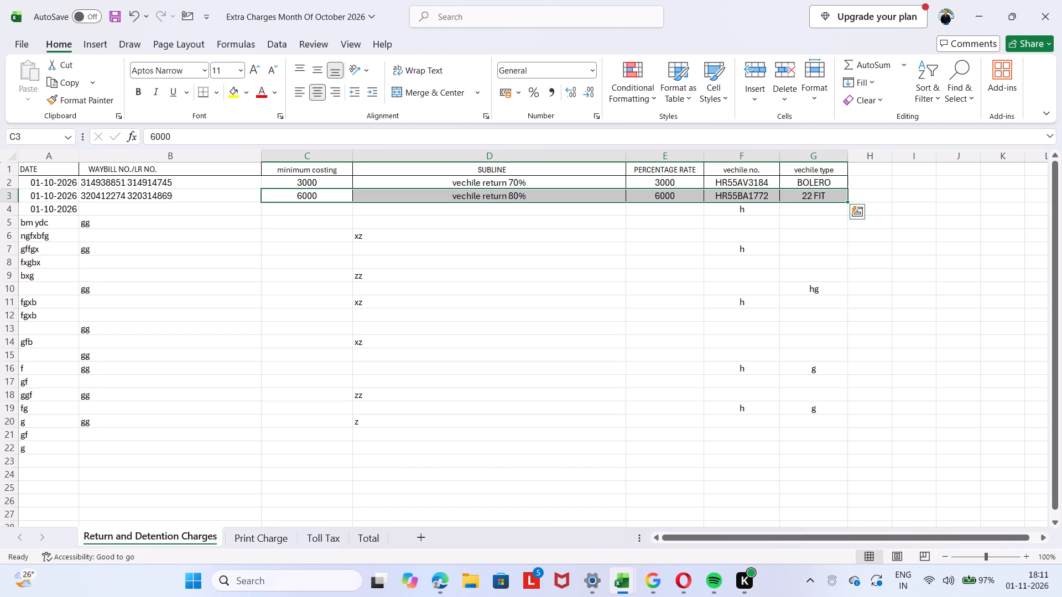
# Go to the empty WAYBILL NO./LR NO. cell in row 4 for the next entry.
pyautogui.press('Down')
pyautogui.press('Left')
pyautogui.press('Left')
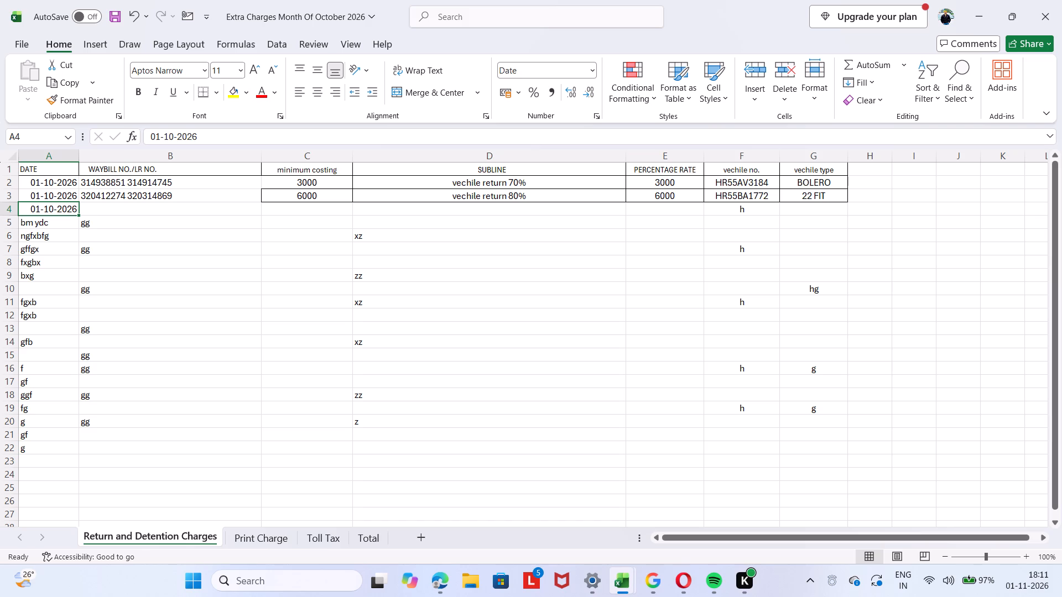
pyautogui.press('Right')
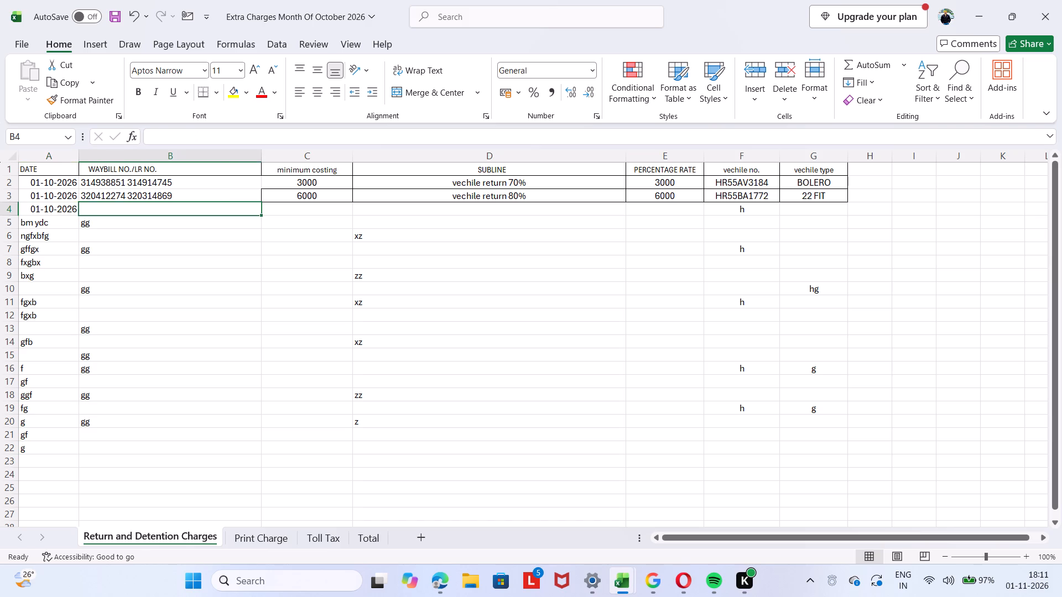
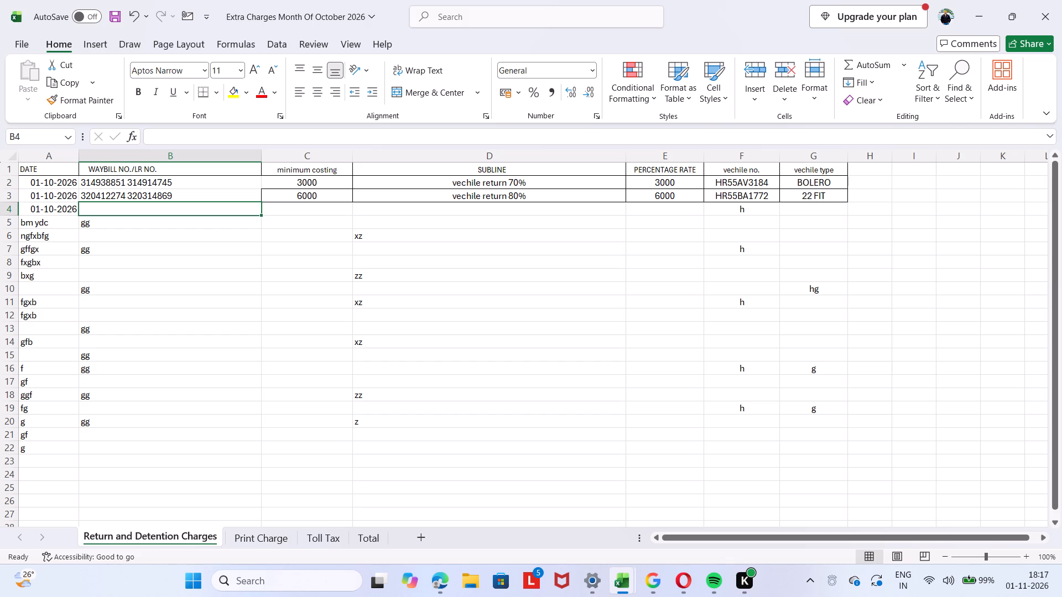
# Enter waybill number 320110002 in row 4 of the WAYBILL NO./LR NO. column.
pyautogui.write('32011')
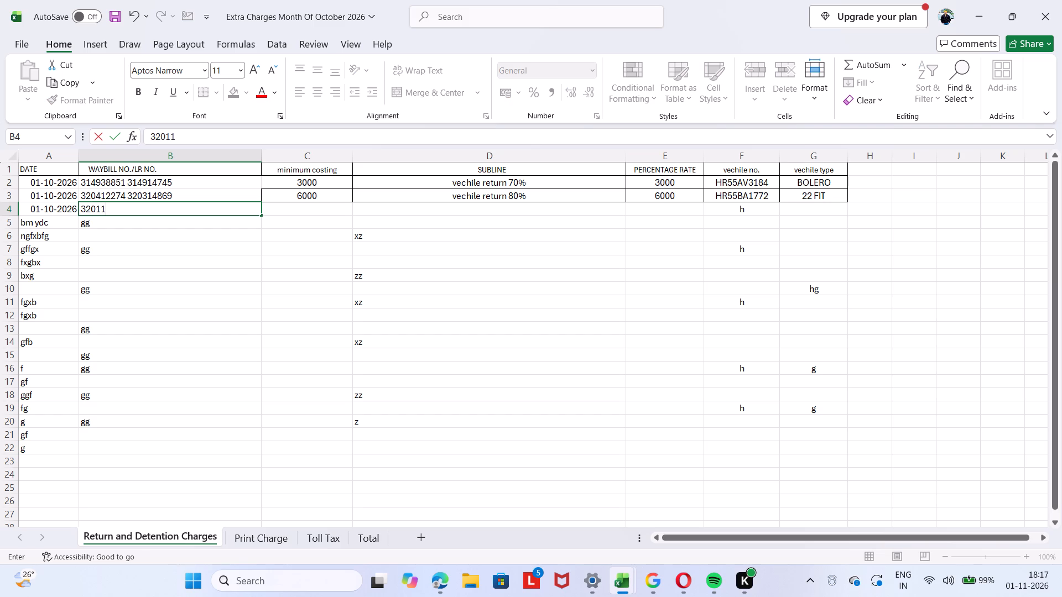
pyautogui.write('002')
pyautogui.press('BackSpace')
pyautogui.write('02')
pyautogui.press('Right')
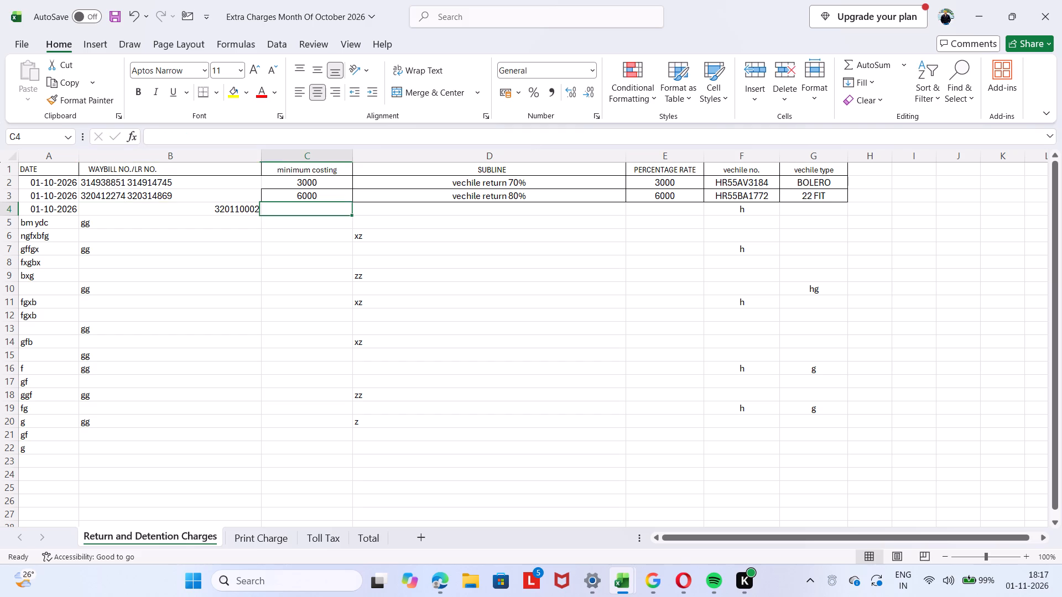
# Centre the entire WAYBILL NO./LR NO. column horizontally.
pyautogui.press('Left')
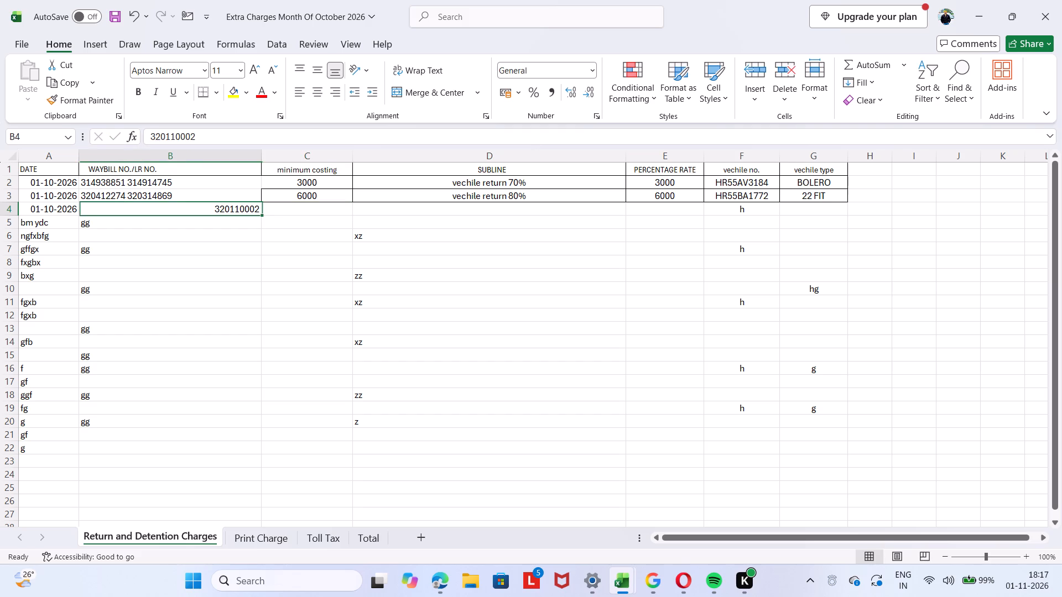
pyautogui.click(164, 154)
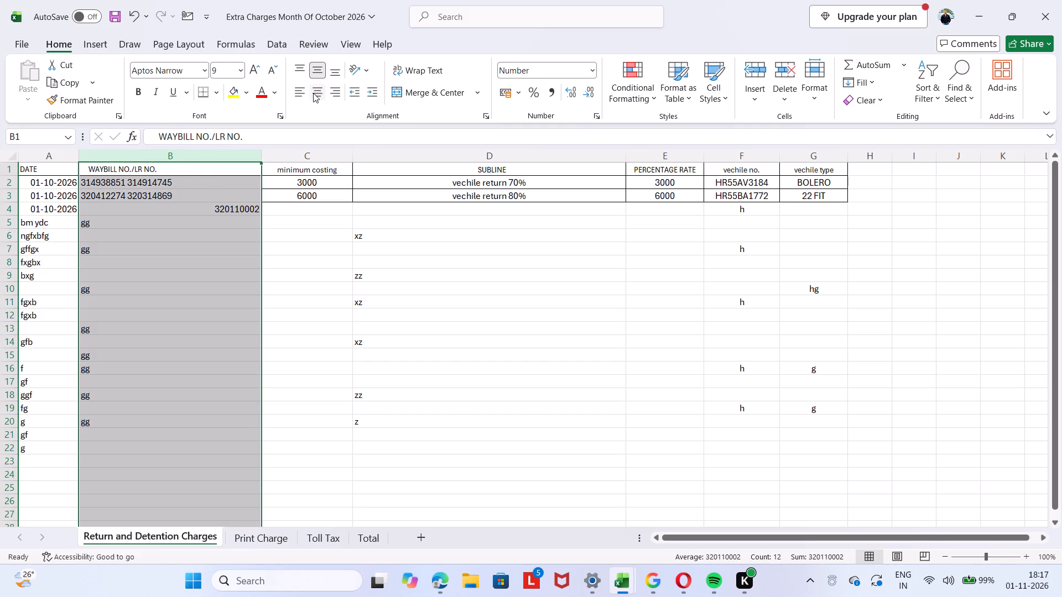
pyautogui.click(315, 93)
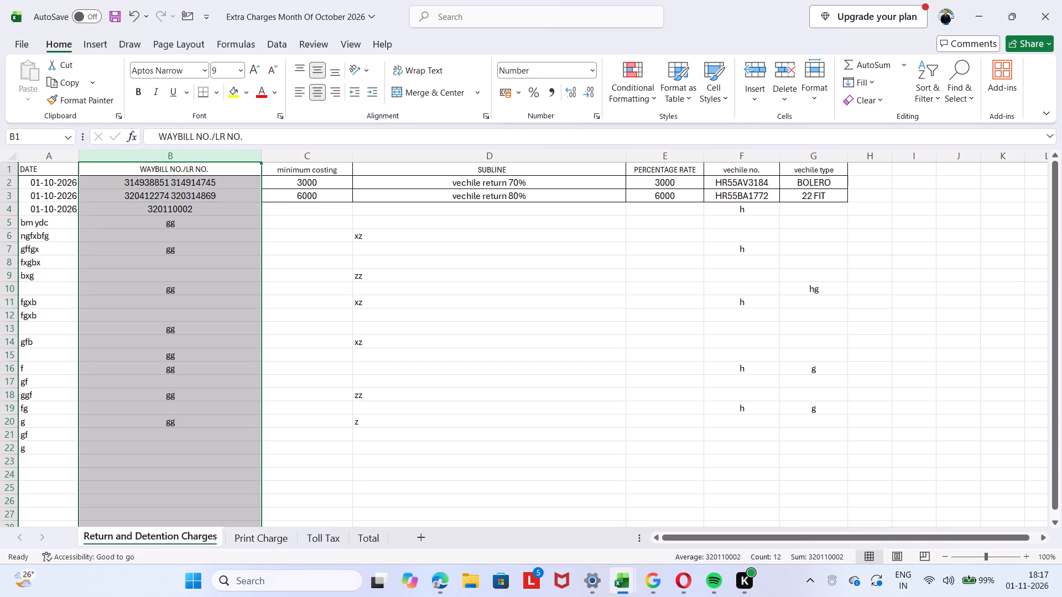
pyautogui.click(195, 221)
pyautogui.click(202, 210)
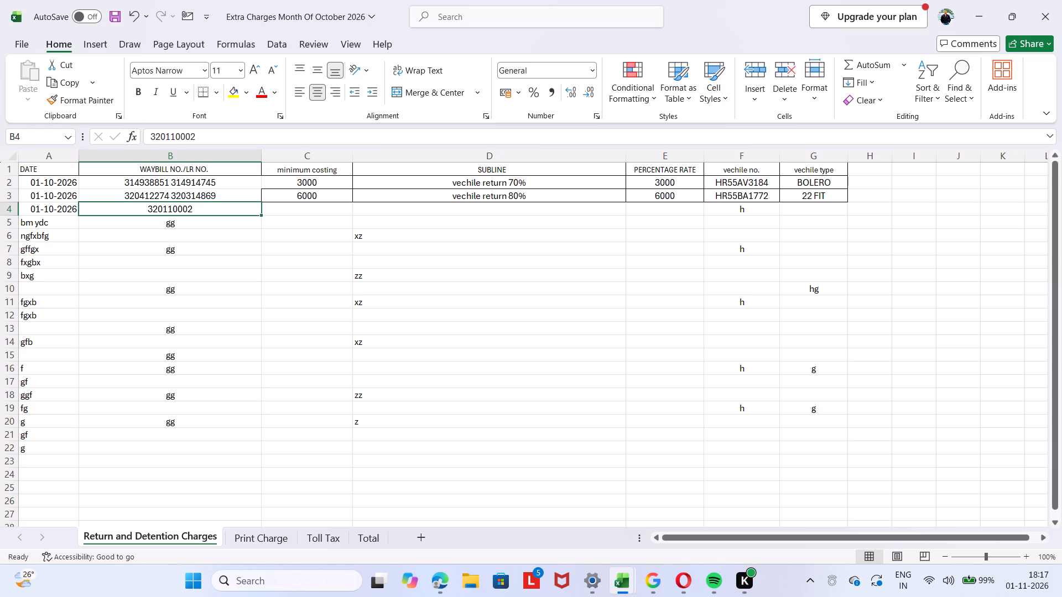
pyautogui.click(280, 216)
pyautogui.click(283, 213)
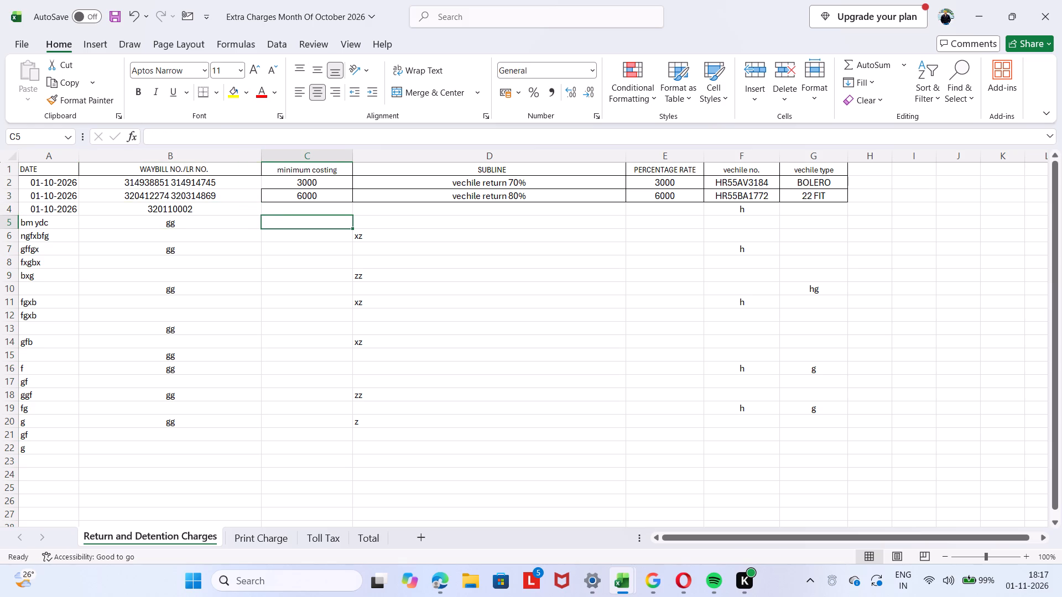
pyautogui.hotkey('alt', 'Tab')
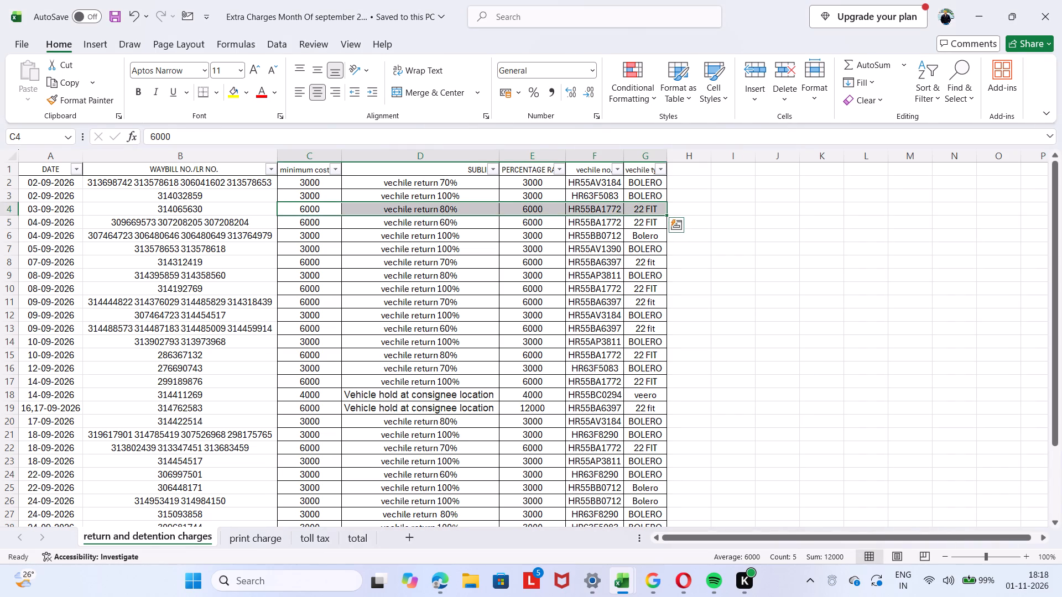
pyautogui.scroll(-1, 598, 307)
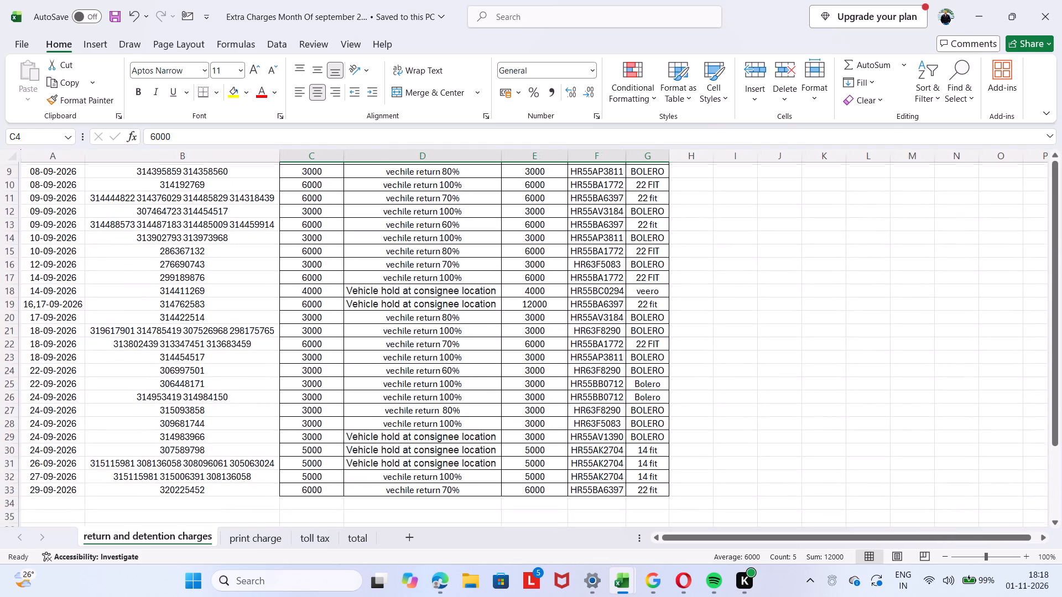
pyautogui.scroll(-1, 598, 307)
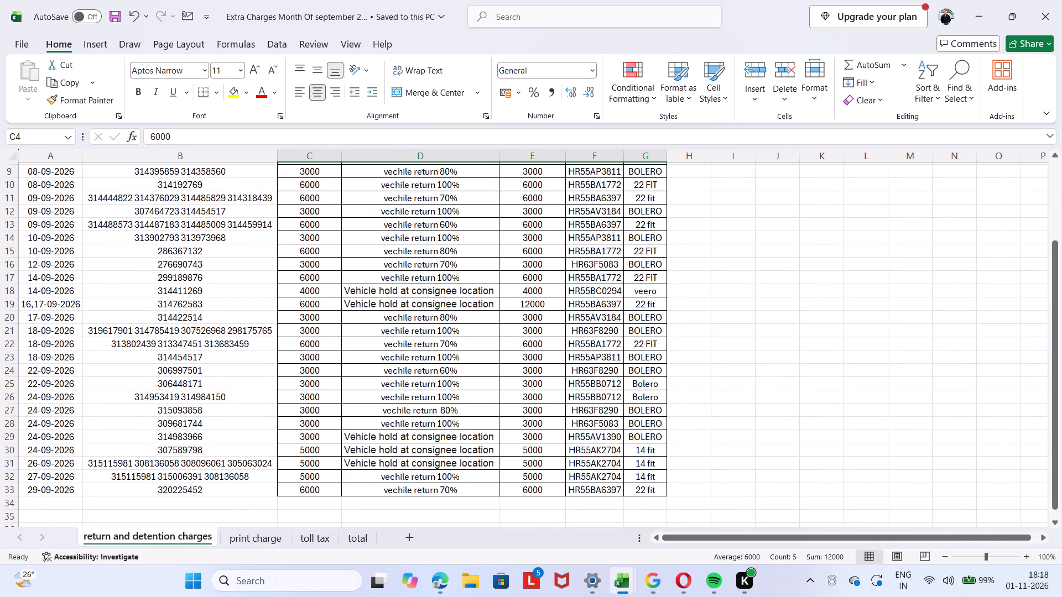
pyautogui.click(306, 480)
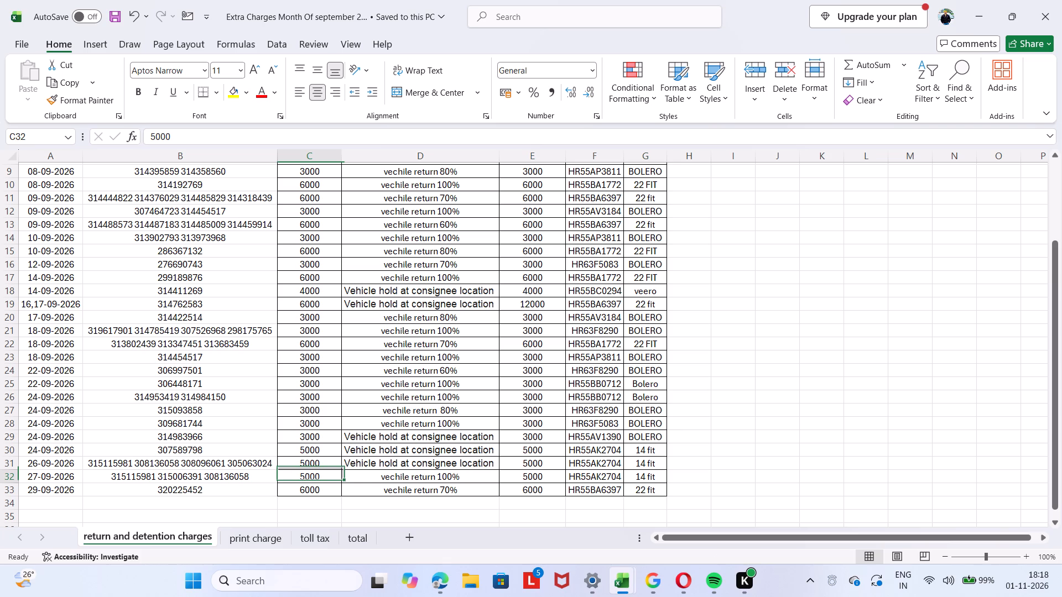
pyautogui.click(317, 462)
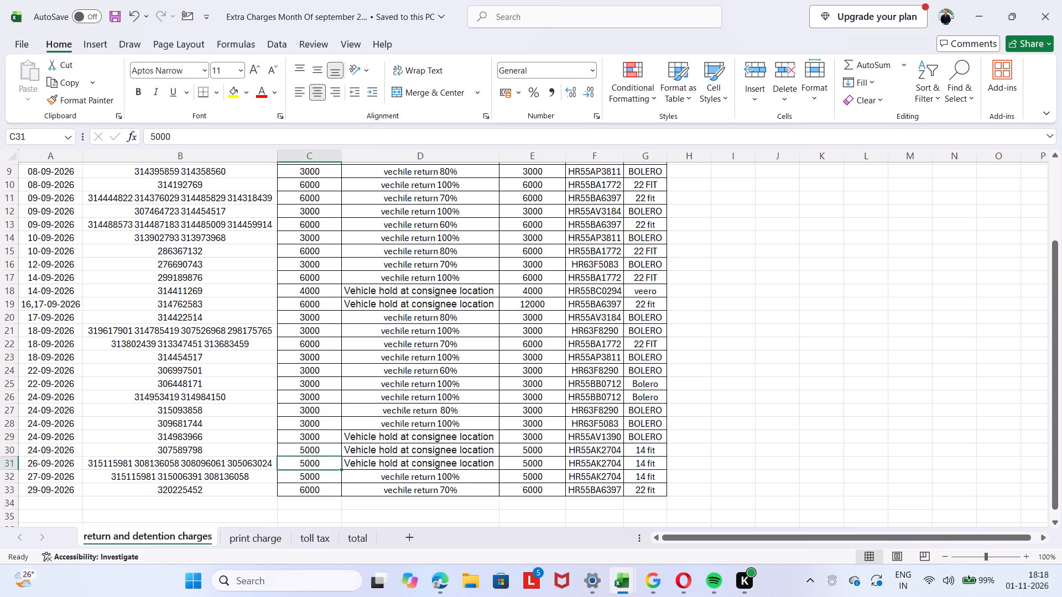
pyautogui.hotkey('shift', 'Right')
pyautogui.hotkey('shift', 'Right')
pyautogui.hotkey('shift', 'Right')
pyautogui.hotkey('shift', 'Right')
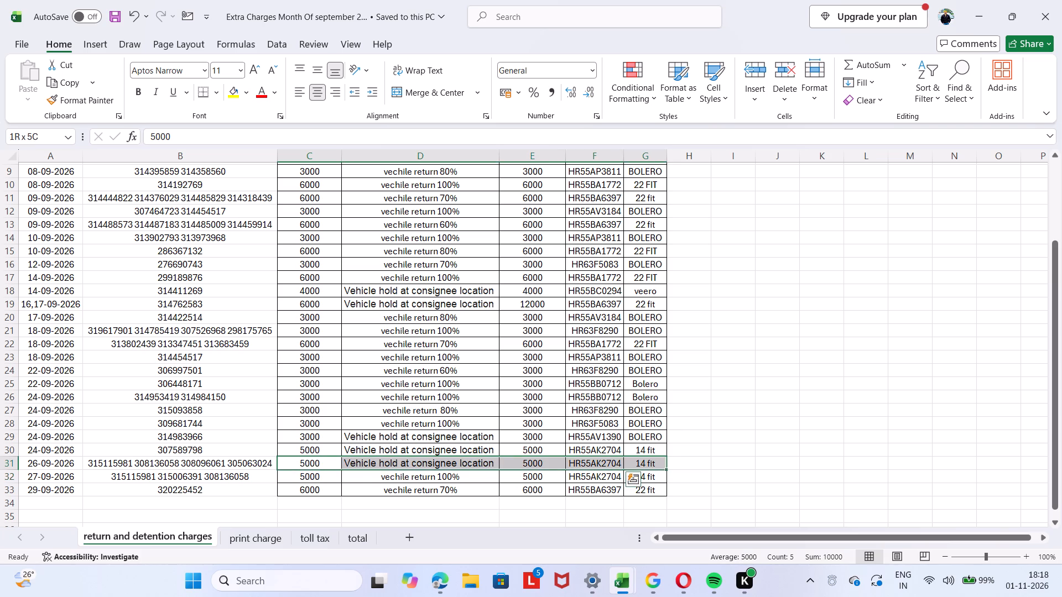
pyautogui.hotkey('ctrl', 'c')
pyautogui.hotkey('alt', 'Tab')
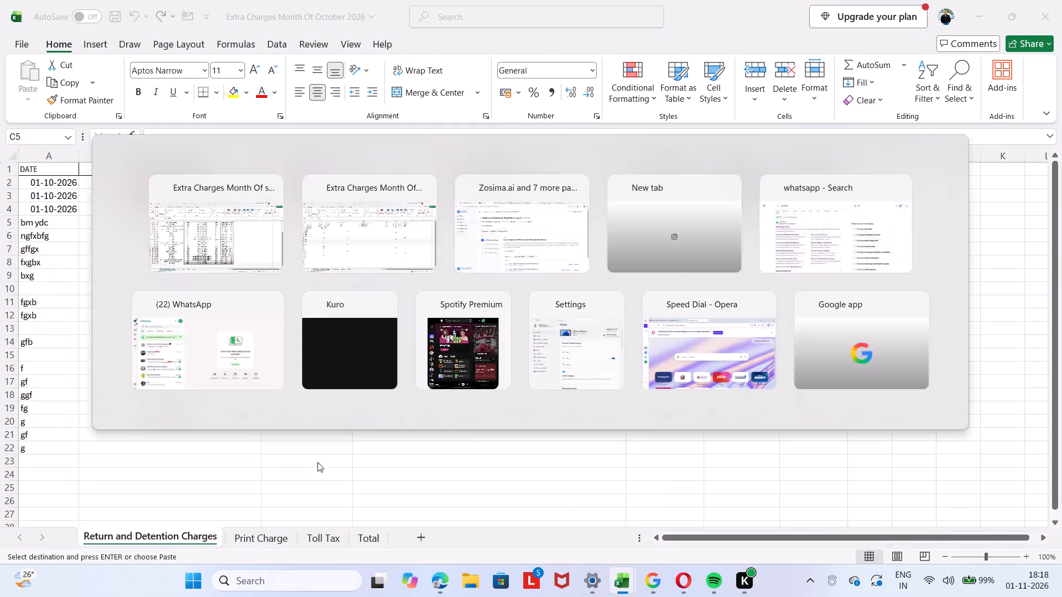
pyautogui.press('Up')
pyautogui.press('Return')
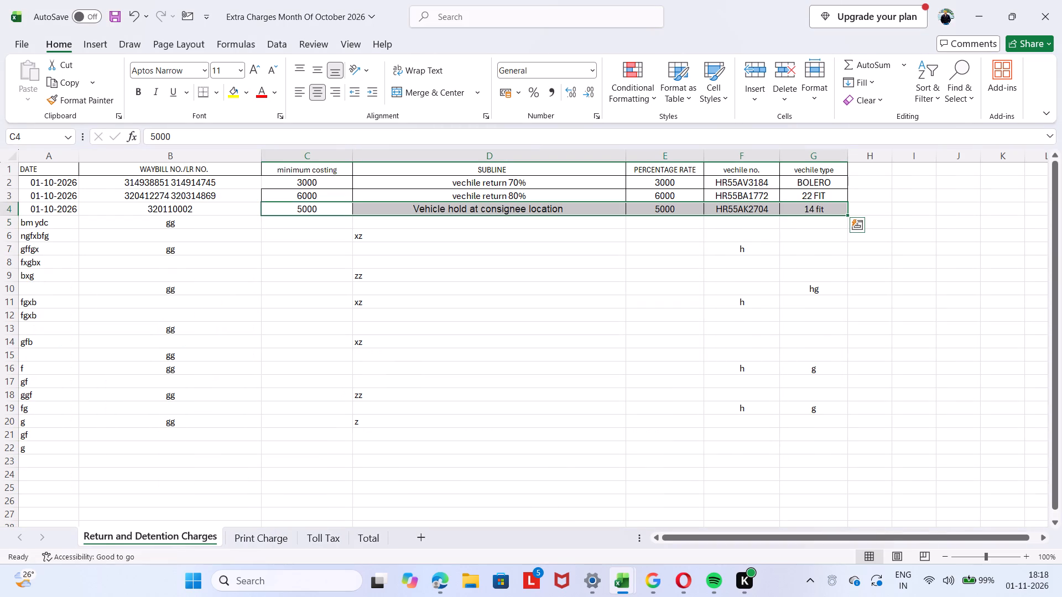
pyautogui.click(260, 286)
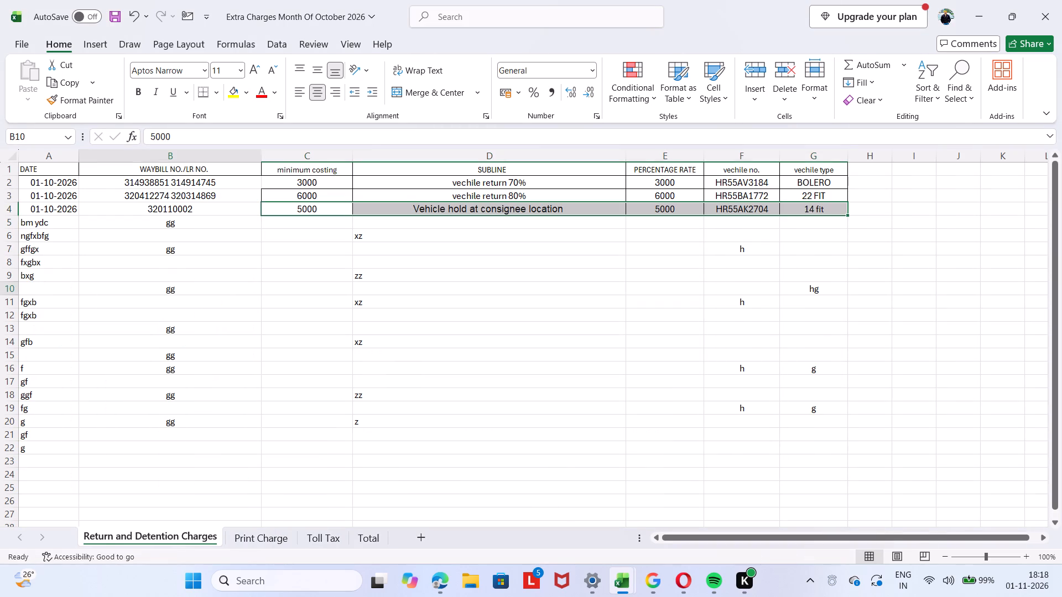
# Replace the placeholder text in row 5 of the DATE column with the date 2/10/2026.
pyautogui.click(64, 222)
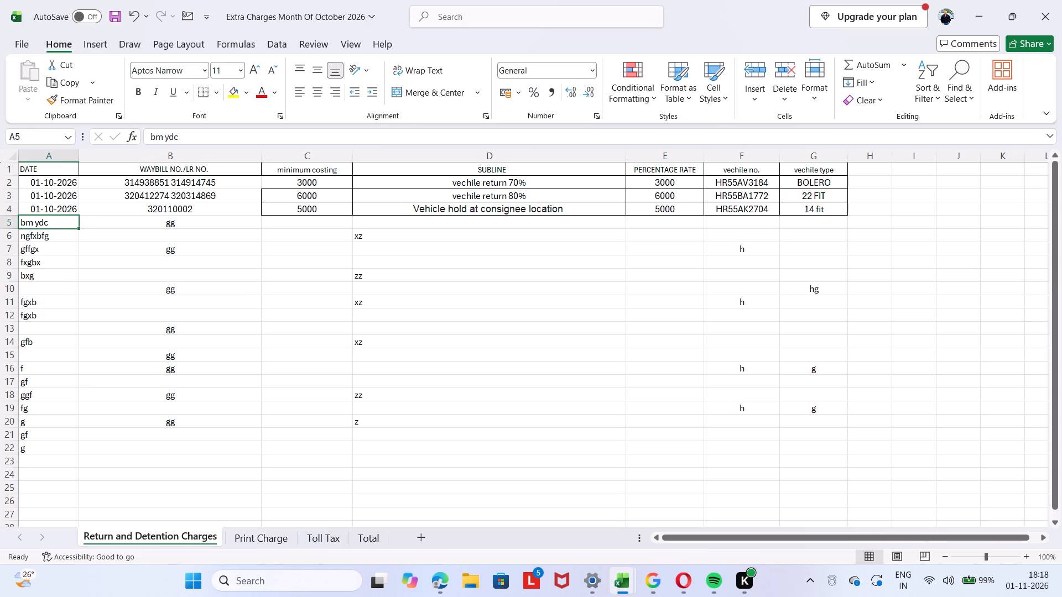
pyautogui.press('2')
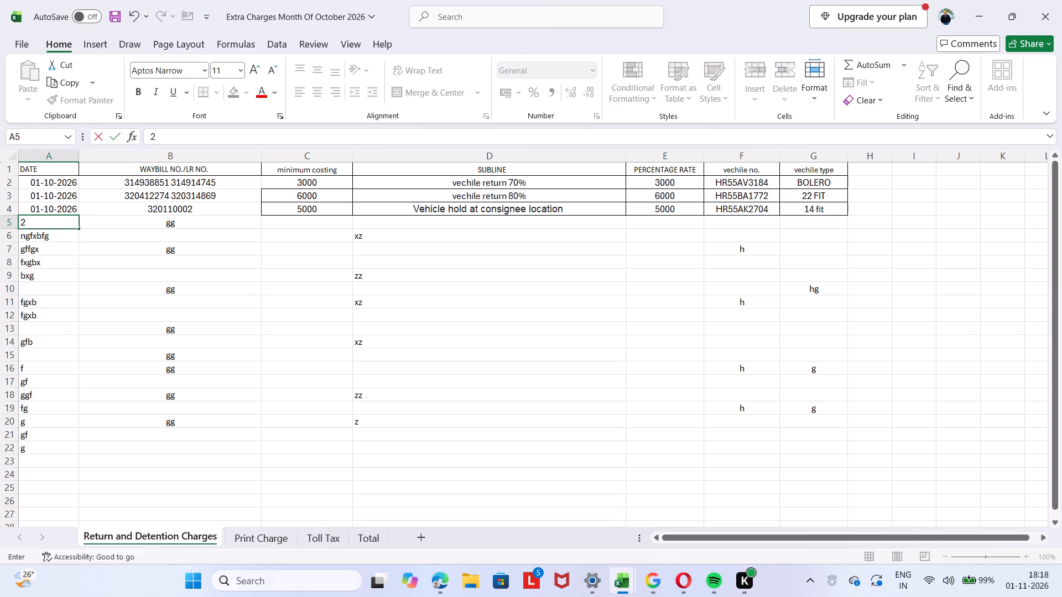
pyautogui.press('/')
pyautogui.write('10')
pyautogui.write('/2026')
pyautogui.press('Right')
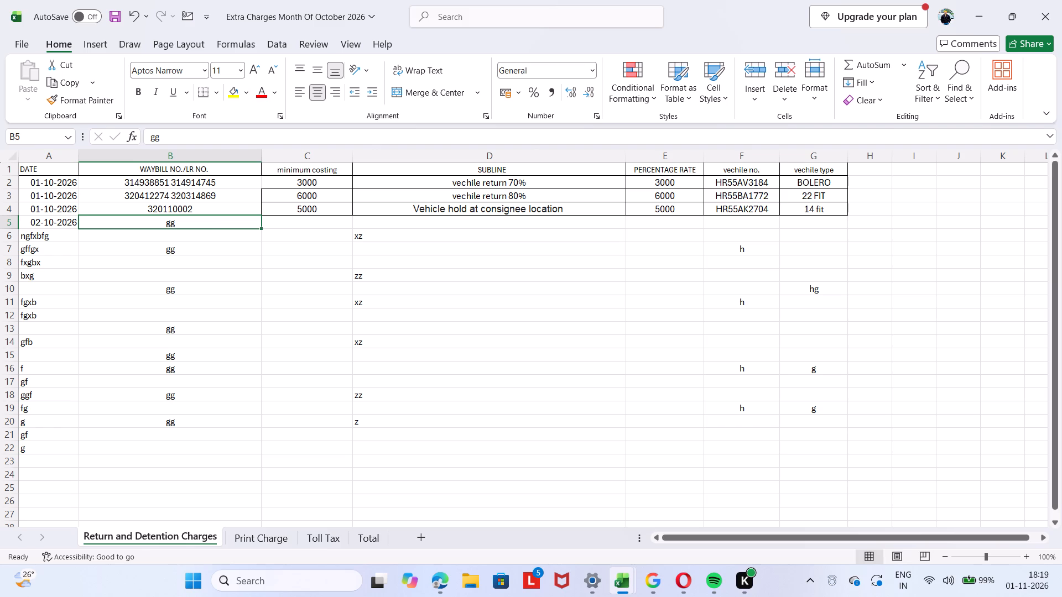
# Copy row 4's cells from WAYBILL NO./LR NO. through vechile type into row 5, overwriting the placeholder text.
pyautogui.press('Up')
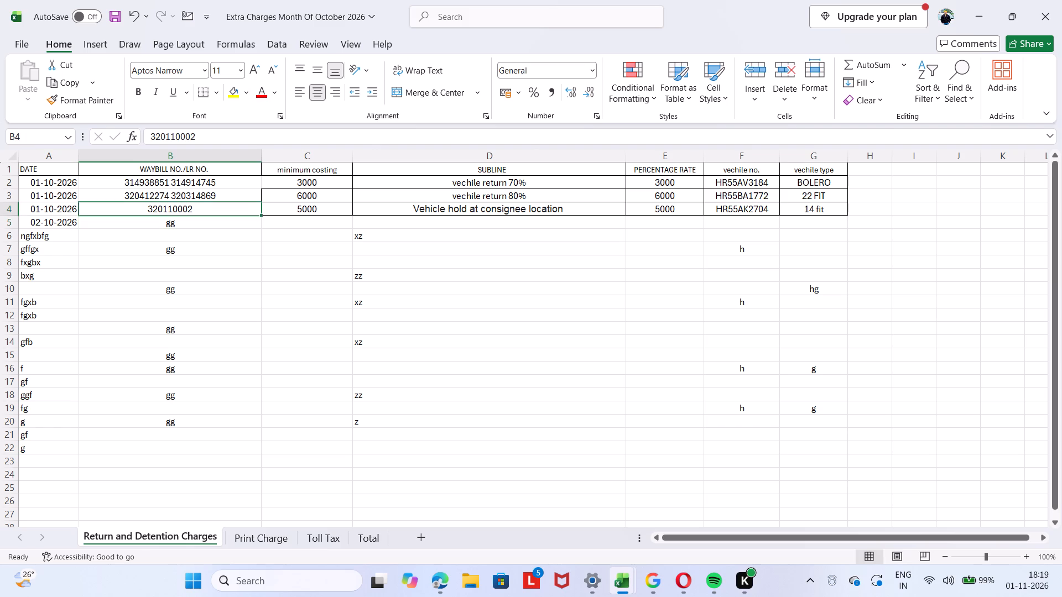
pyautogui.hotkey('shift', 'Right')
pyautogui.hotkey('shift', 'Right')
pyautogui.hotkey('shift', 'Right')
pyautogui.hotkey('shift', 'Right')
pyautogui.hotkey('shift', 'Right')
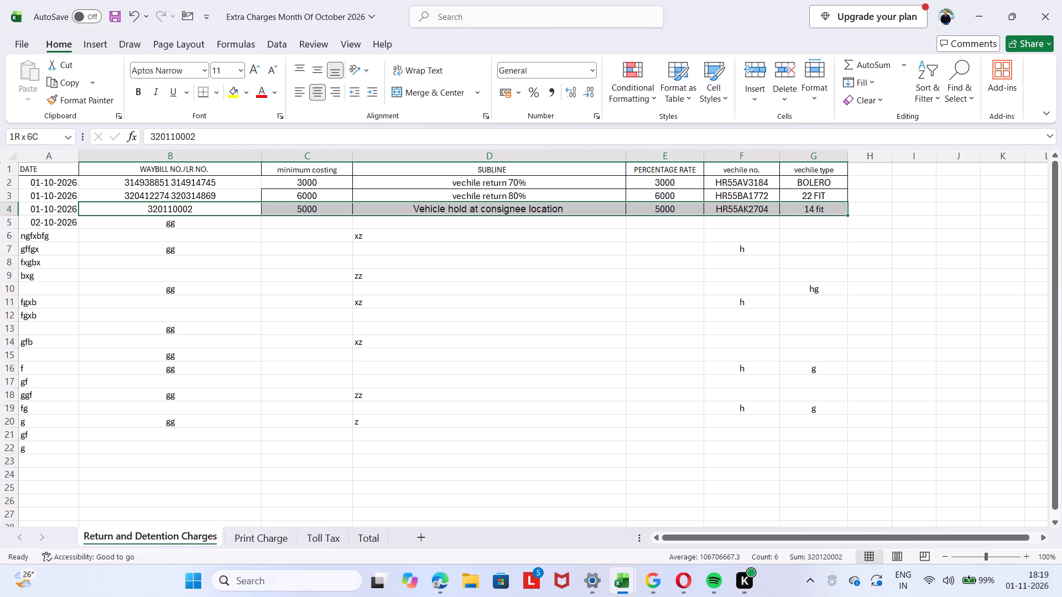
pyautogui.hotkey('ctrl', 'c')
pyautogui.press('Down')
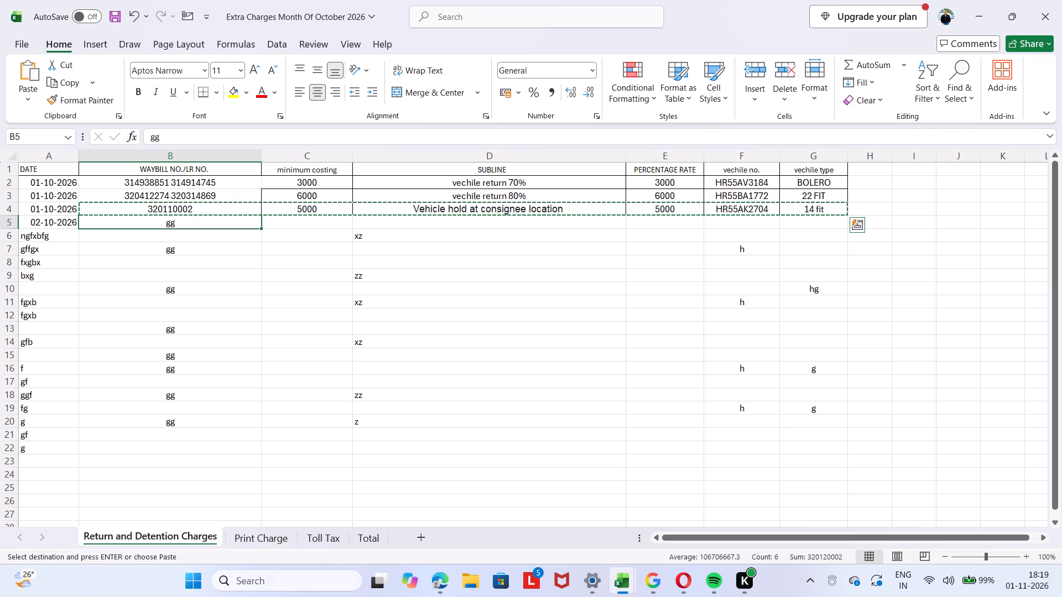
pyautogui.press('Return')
# Replace row 5's SUBLINE with "vechile return 80%" copied from row 27 of the September workbook.
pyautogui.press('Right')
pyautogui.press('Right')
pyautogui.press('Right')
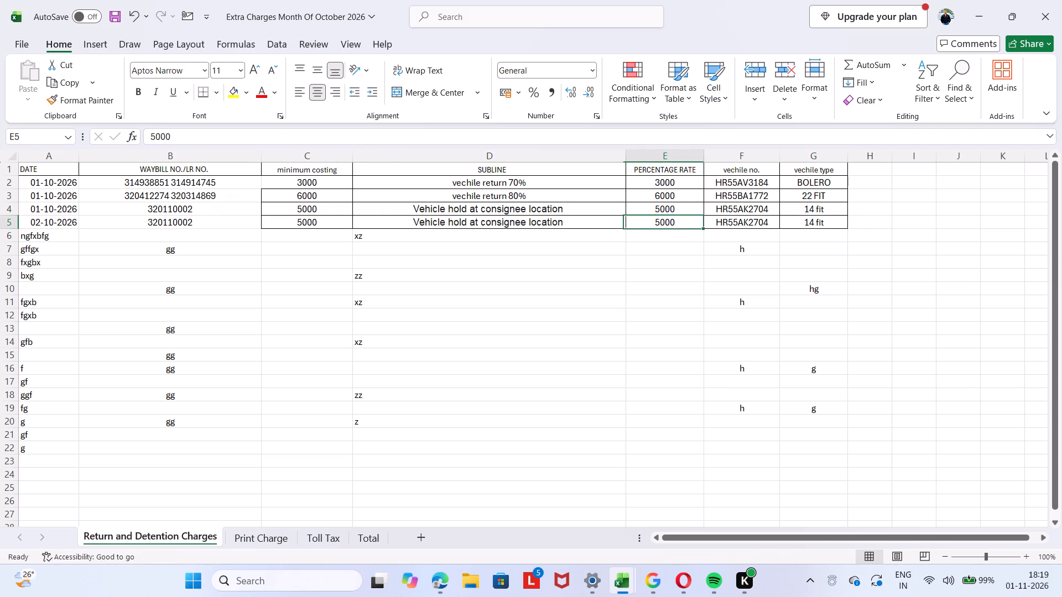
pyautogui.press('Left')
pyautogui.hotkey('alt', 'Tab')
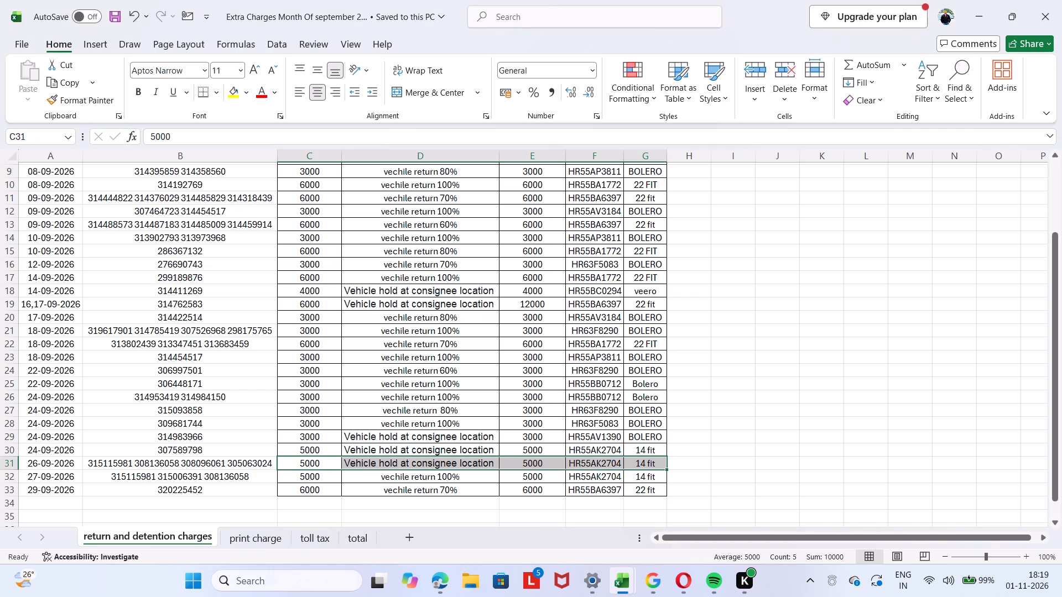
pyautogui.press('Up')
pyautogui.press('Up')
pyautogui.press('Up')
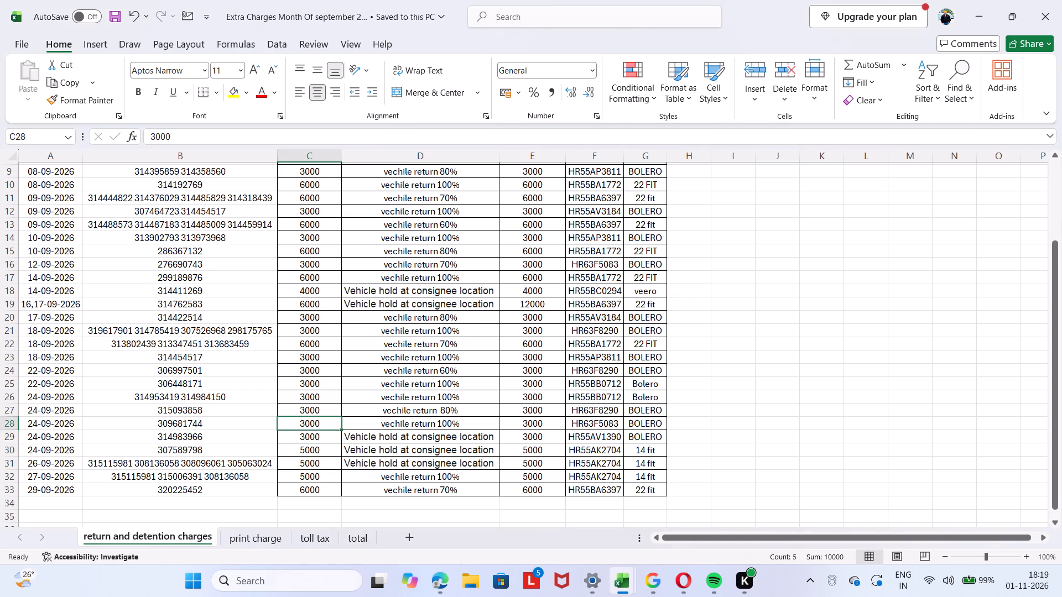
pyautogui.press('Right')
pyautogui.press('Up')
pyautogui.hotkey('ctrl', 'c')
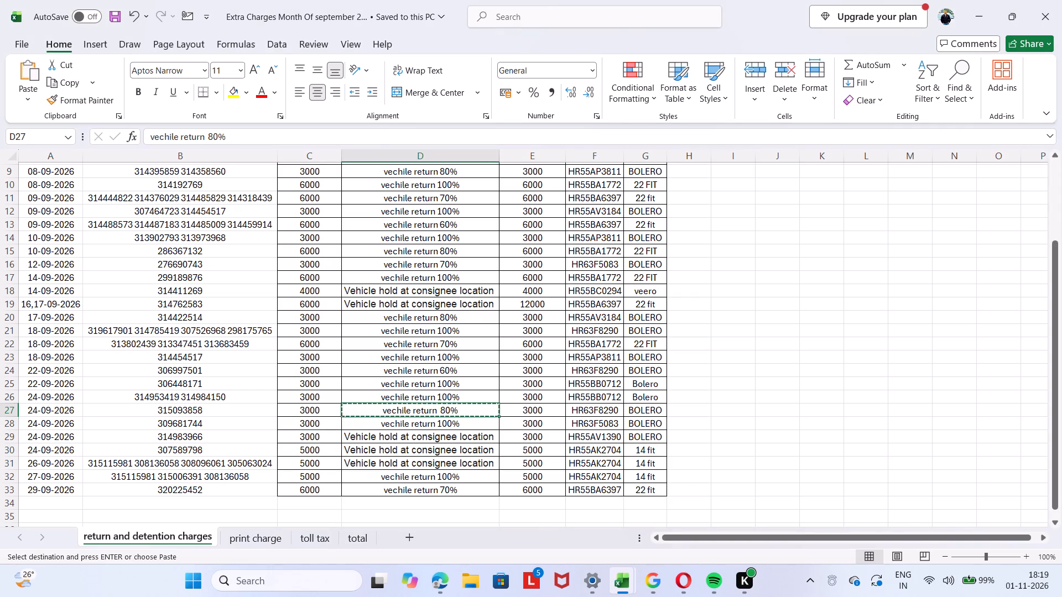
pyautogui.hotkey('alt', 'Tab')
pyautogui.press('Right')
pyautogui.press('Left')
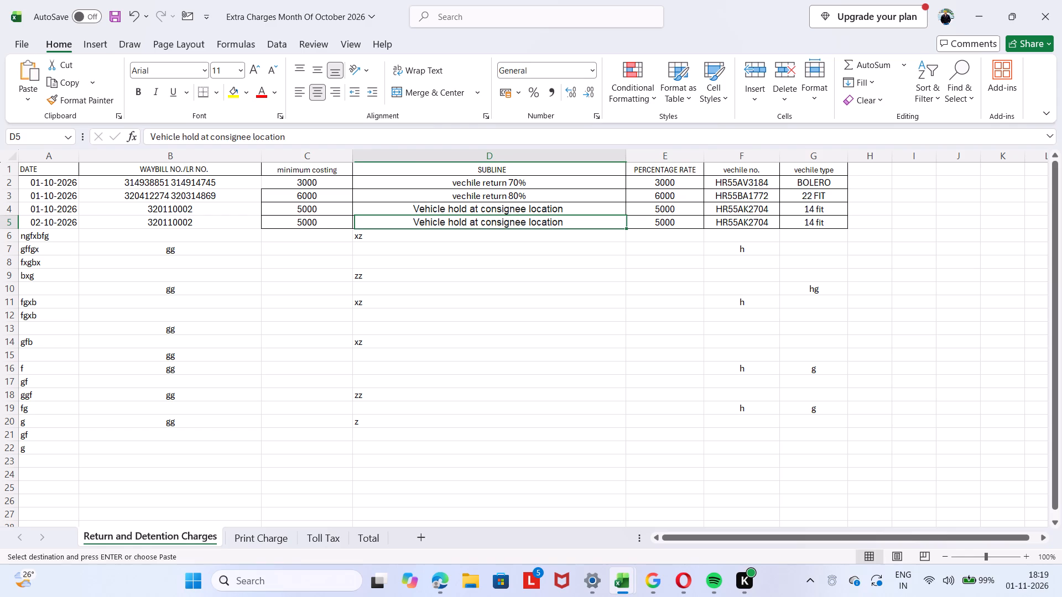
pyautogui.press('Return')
# Copy the date 02-10-2026 from row 5 into row 6 of the DATE column.
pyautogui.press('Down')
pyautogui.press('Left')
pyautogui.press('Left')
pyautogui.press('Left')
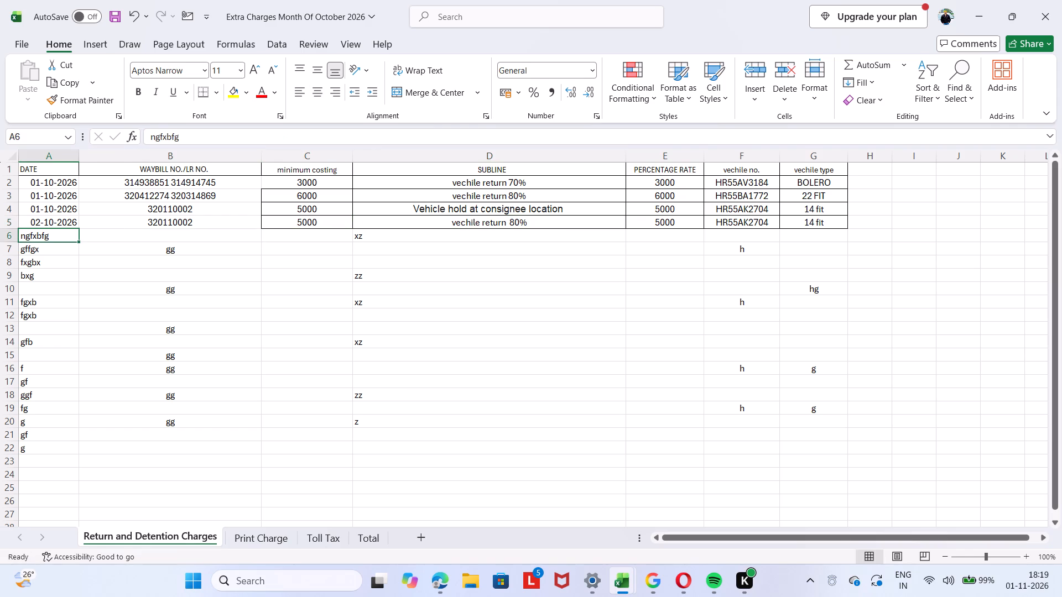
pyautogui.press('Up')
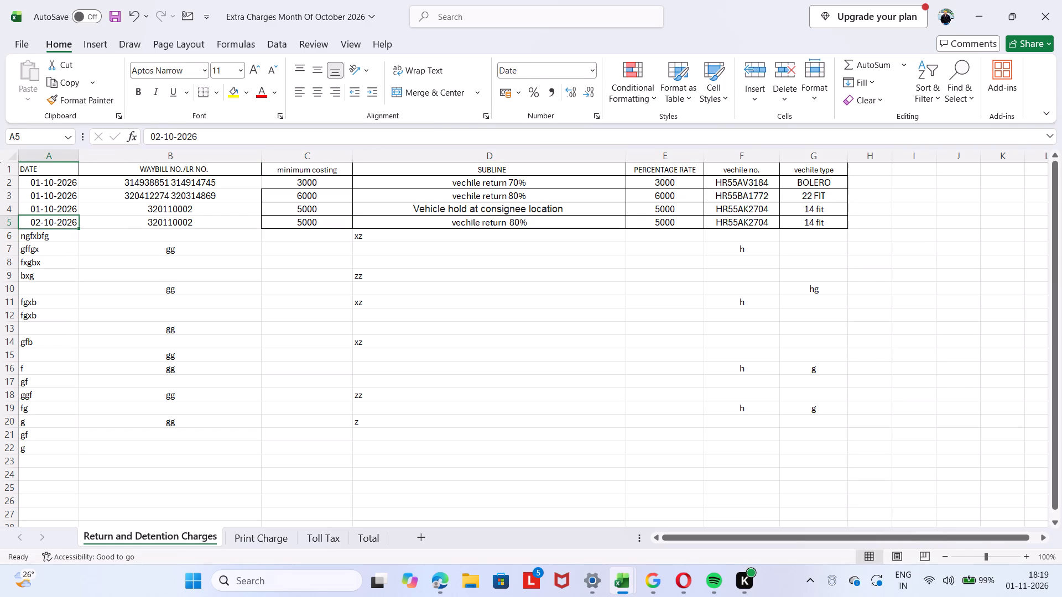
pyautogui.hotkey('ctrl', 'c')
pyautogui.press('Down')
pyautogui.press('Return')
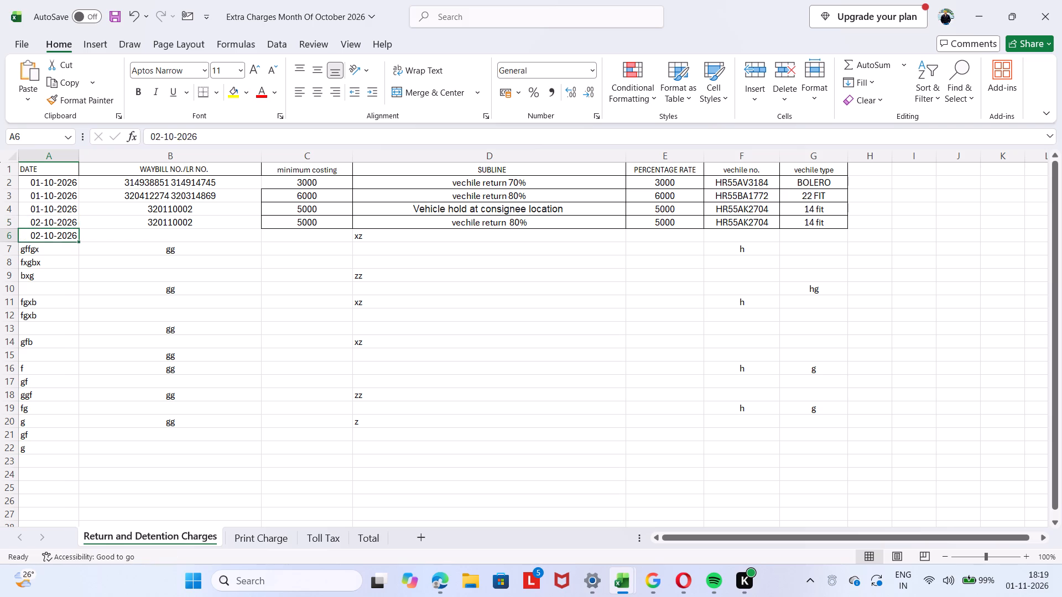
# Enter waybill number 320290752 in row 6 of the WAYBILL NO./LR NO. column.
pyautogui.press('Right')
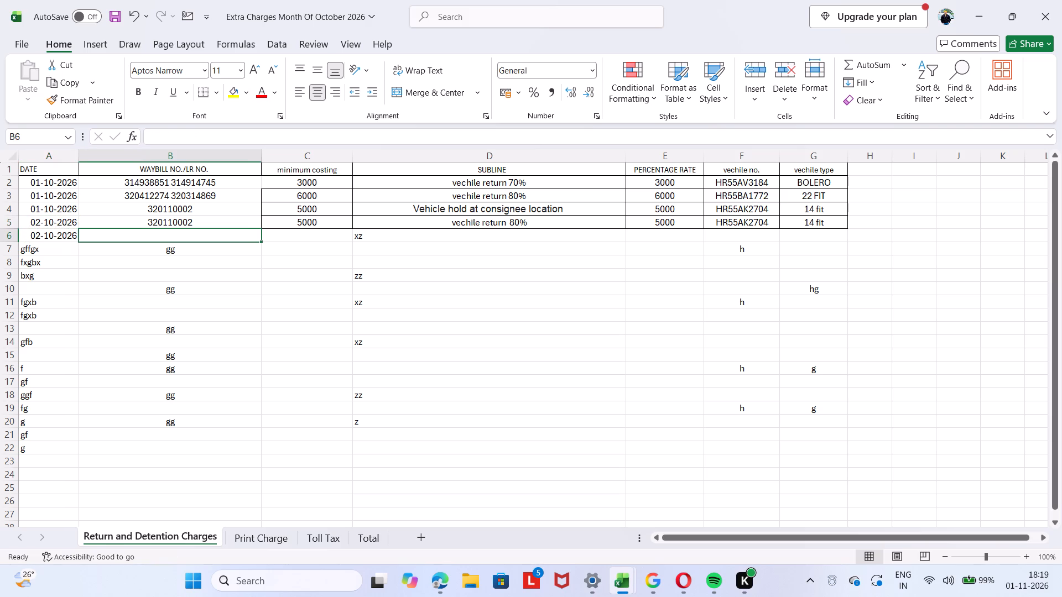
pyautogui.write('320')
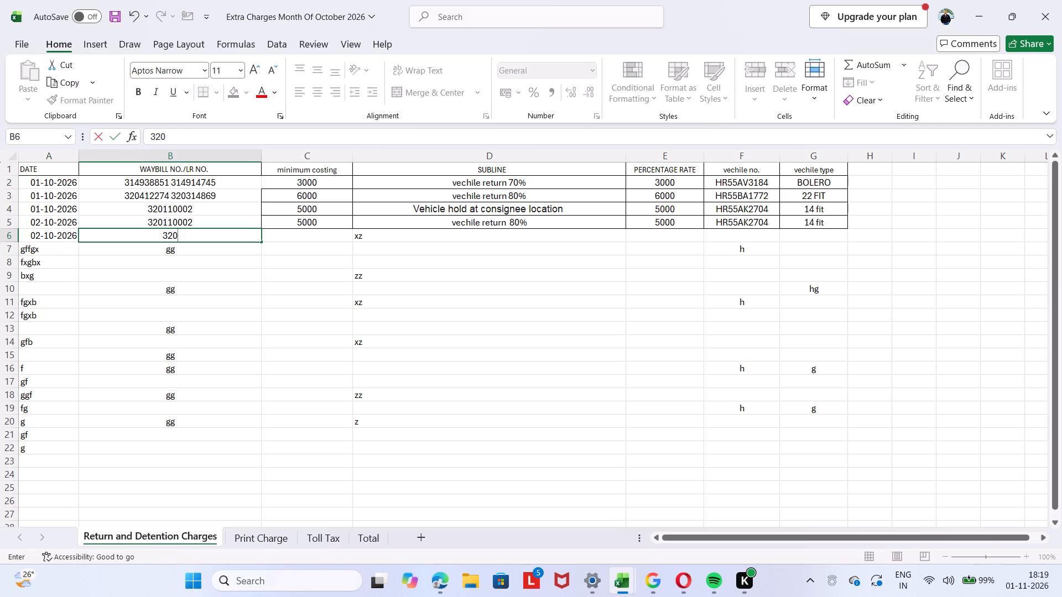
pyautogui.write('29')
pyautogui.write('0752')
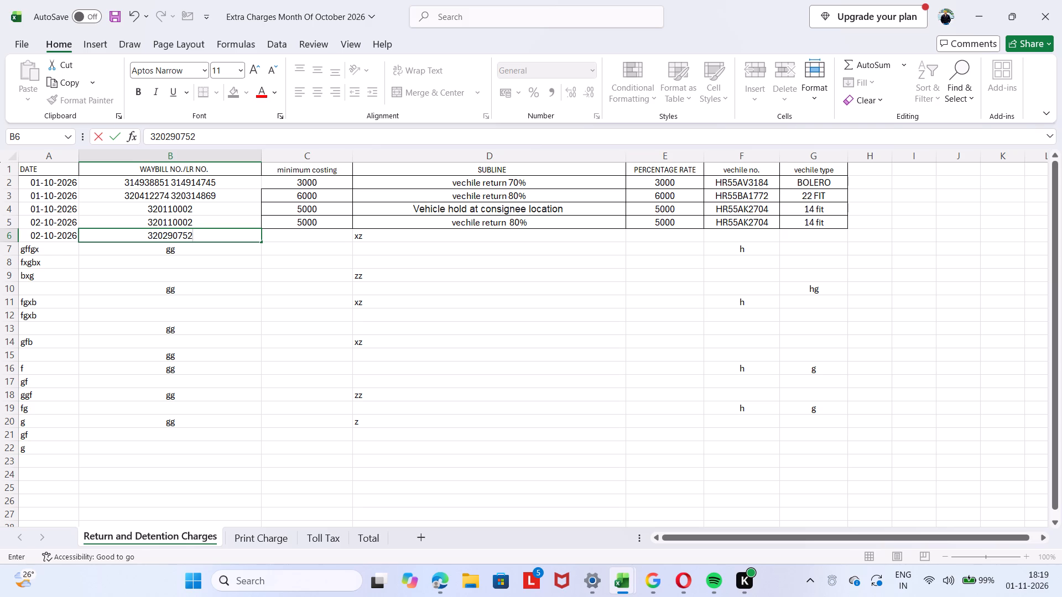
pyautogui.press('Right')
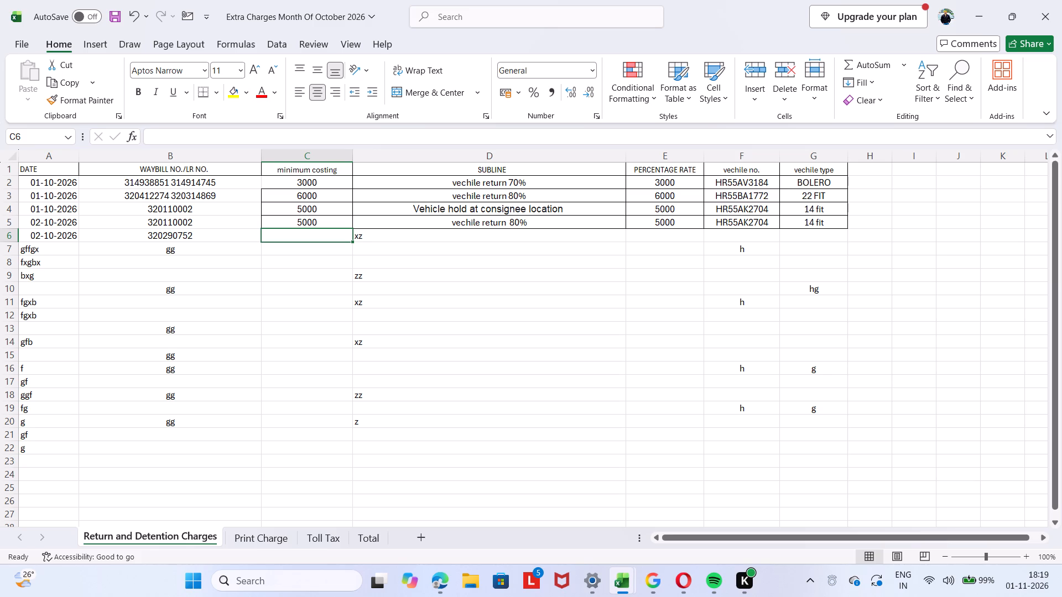
# Copy row 25's minimum costing through vechile type cells from the September workbook into row 6 of the October sheet.
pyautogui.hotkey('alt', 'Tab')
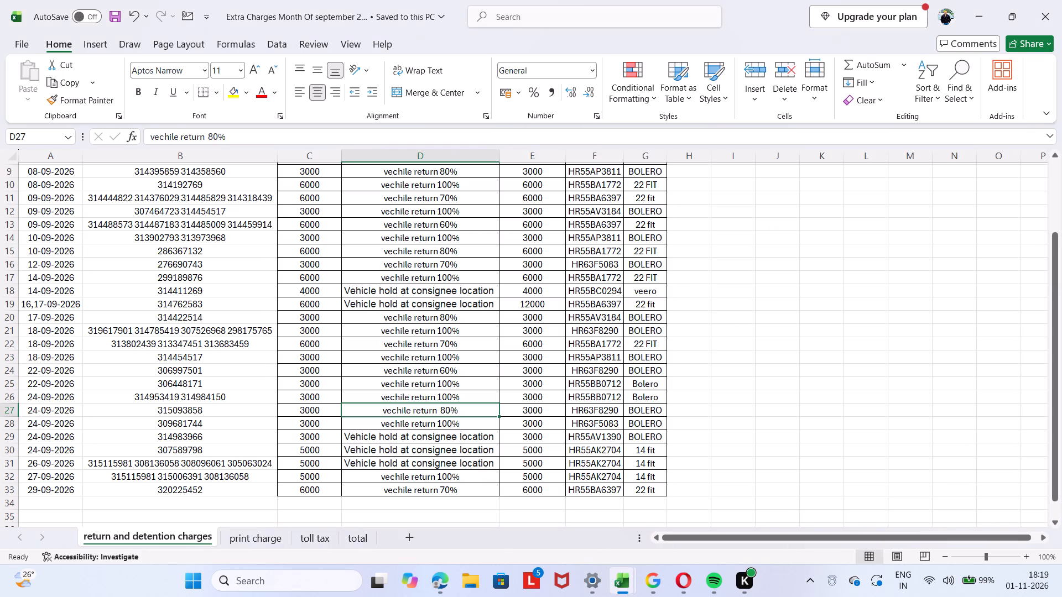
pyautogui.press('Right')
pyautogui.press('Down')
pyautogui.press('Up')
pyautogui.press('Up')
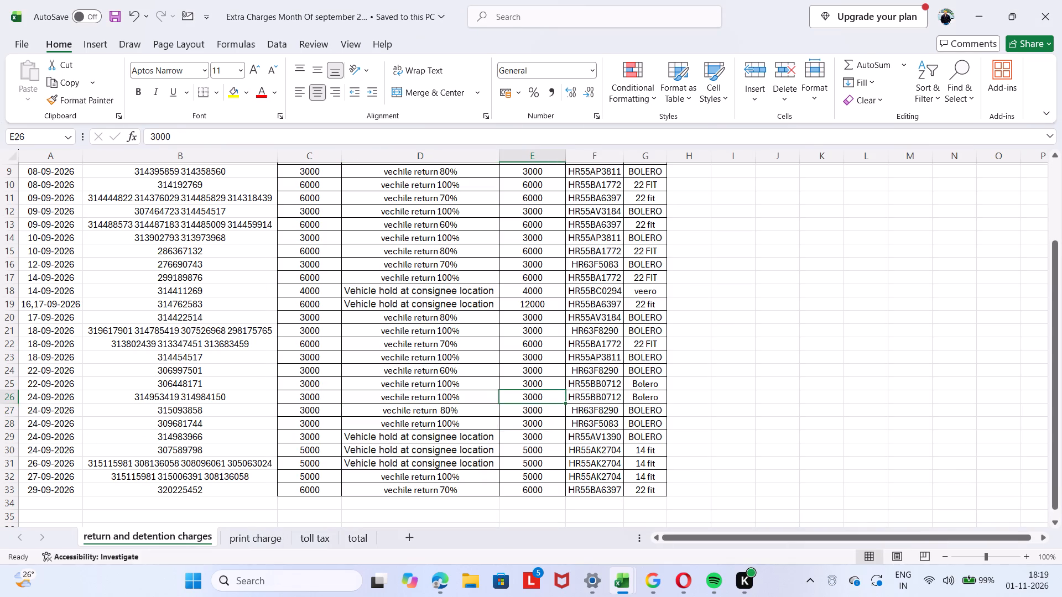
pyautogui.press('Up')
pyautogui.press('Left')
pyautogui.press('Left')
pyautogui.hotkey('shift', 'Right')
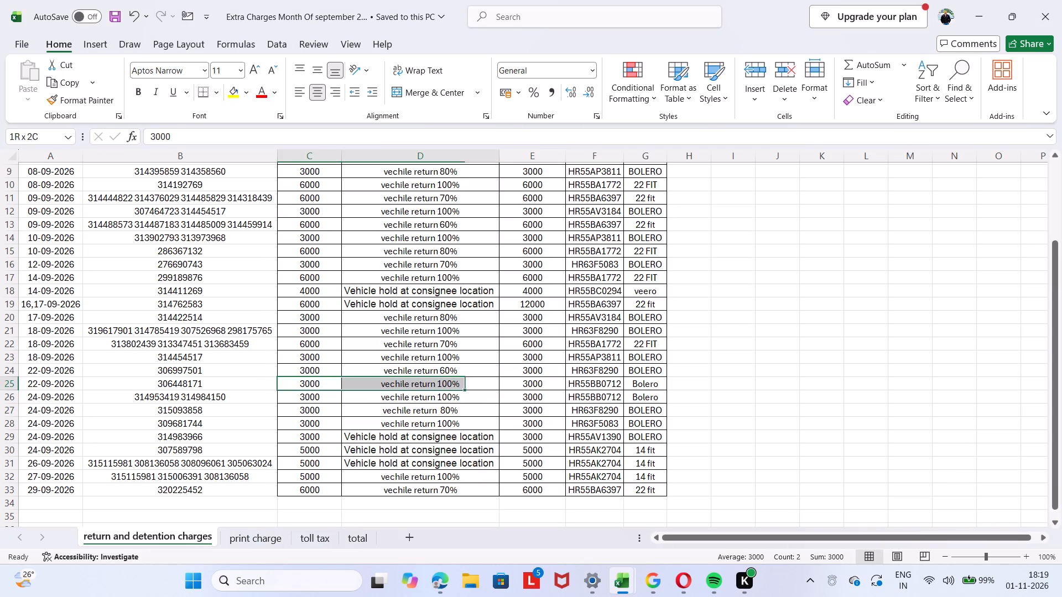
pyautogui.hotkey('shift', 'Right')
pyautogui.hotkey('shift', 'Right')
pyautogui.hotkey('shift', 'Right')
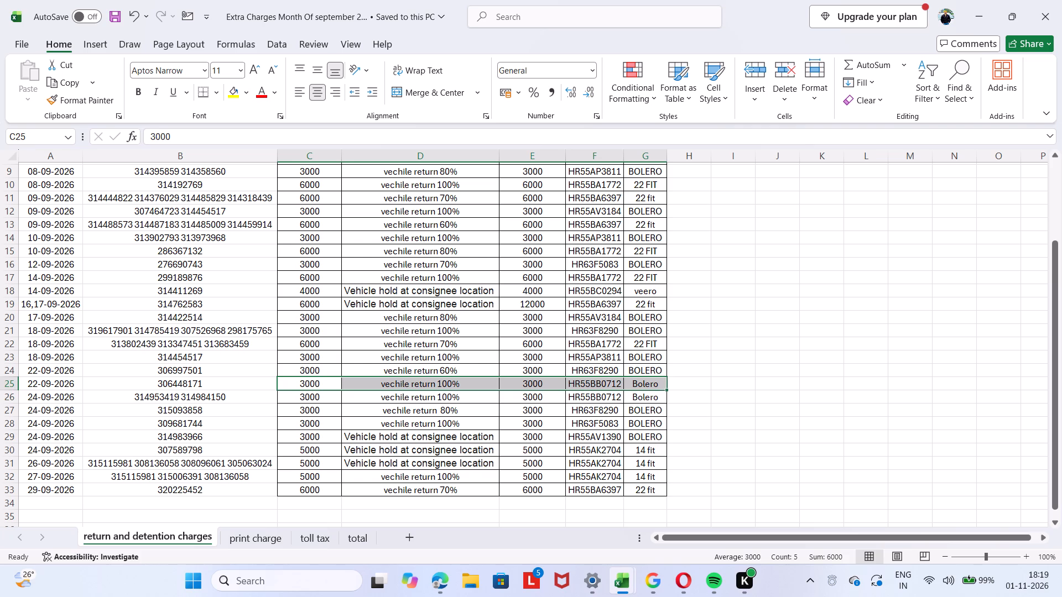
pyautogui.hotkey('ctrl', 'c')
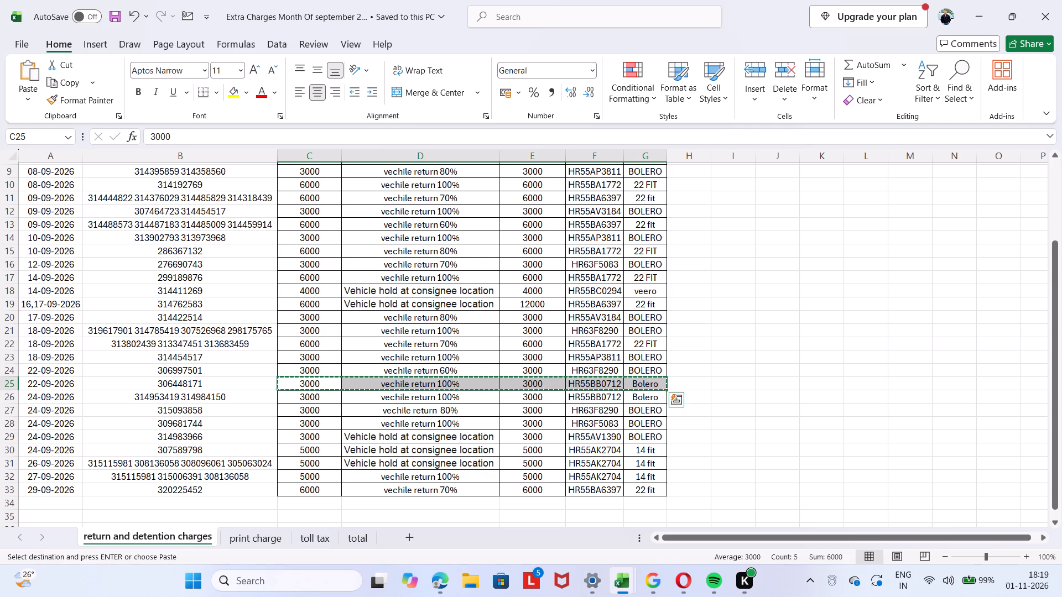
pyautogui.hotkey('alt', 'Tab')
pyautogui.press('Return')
# Replace the placeholder text in row 7 of the DATE column with the date 3/10/2026.
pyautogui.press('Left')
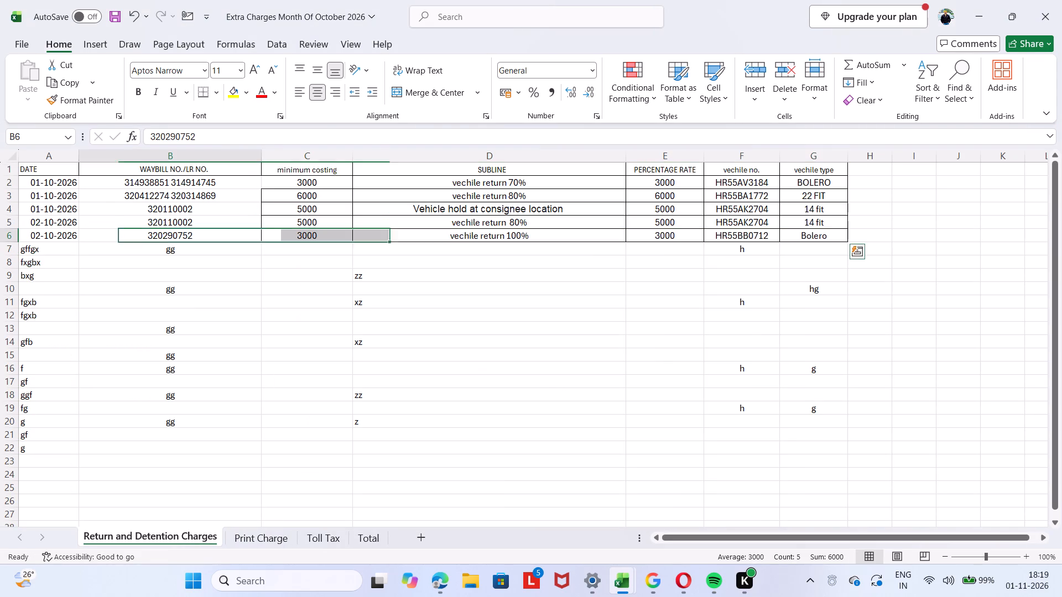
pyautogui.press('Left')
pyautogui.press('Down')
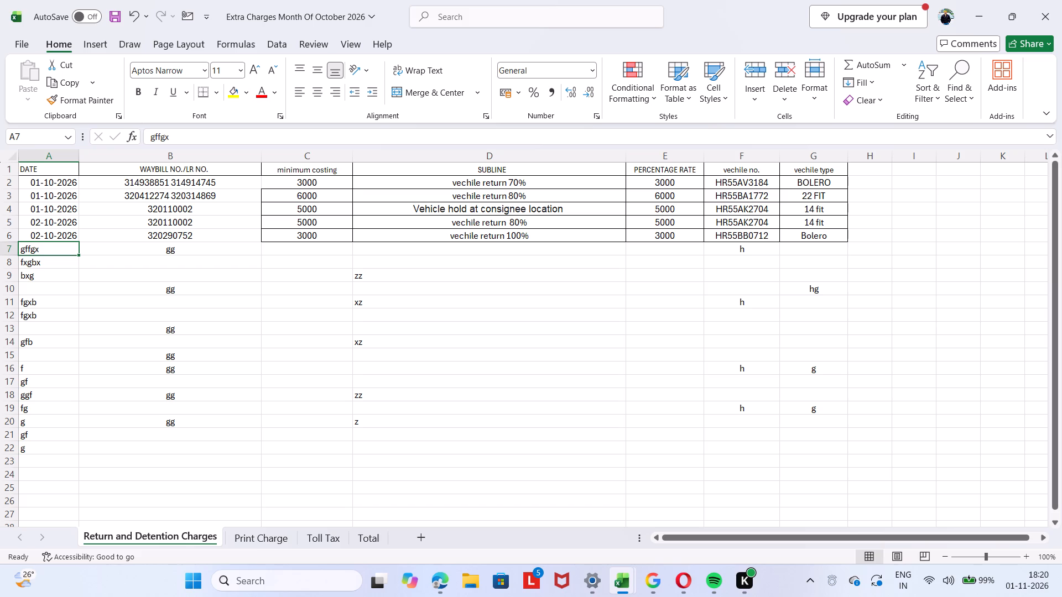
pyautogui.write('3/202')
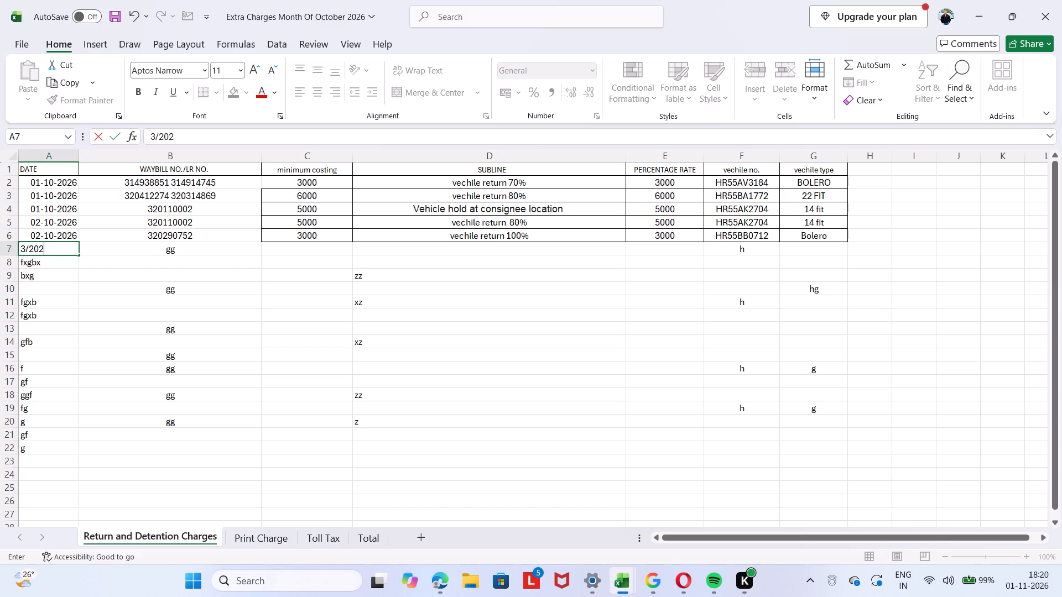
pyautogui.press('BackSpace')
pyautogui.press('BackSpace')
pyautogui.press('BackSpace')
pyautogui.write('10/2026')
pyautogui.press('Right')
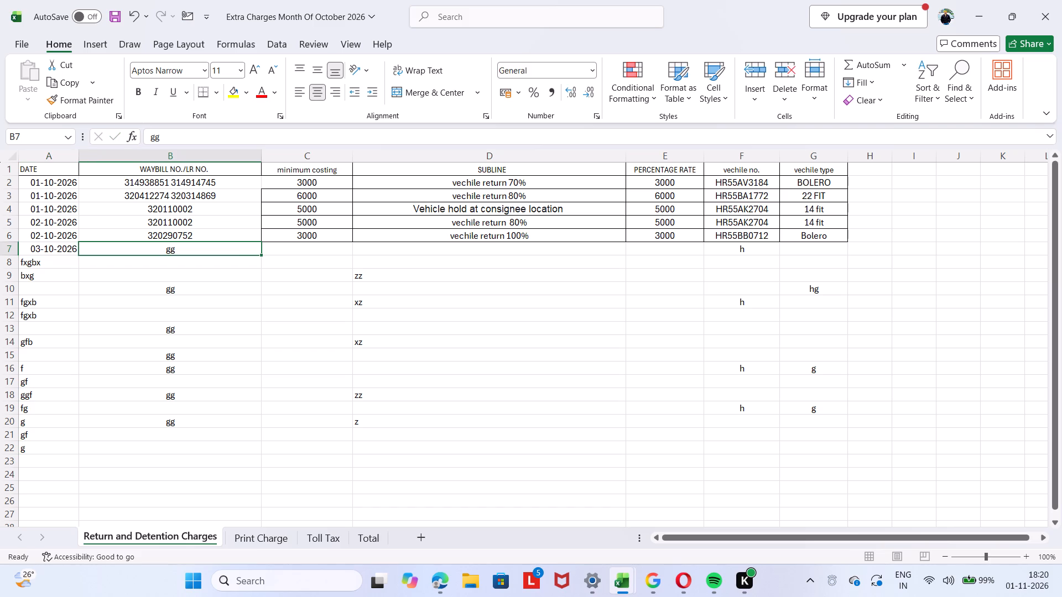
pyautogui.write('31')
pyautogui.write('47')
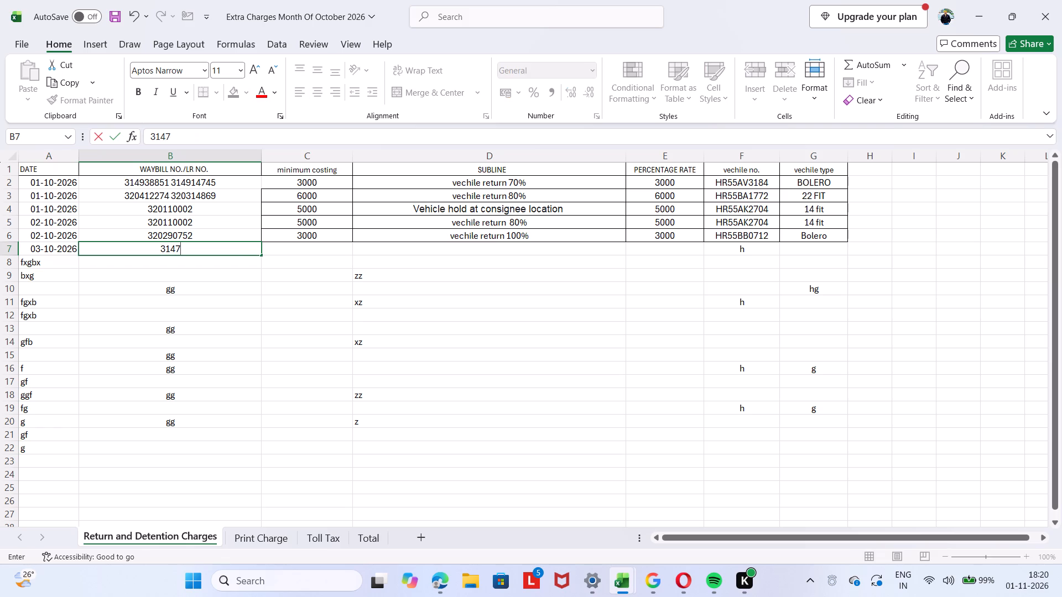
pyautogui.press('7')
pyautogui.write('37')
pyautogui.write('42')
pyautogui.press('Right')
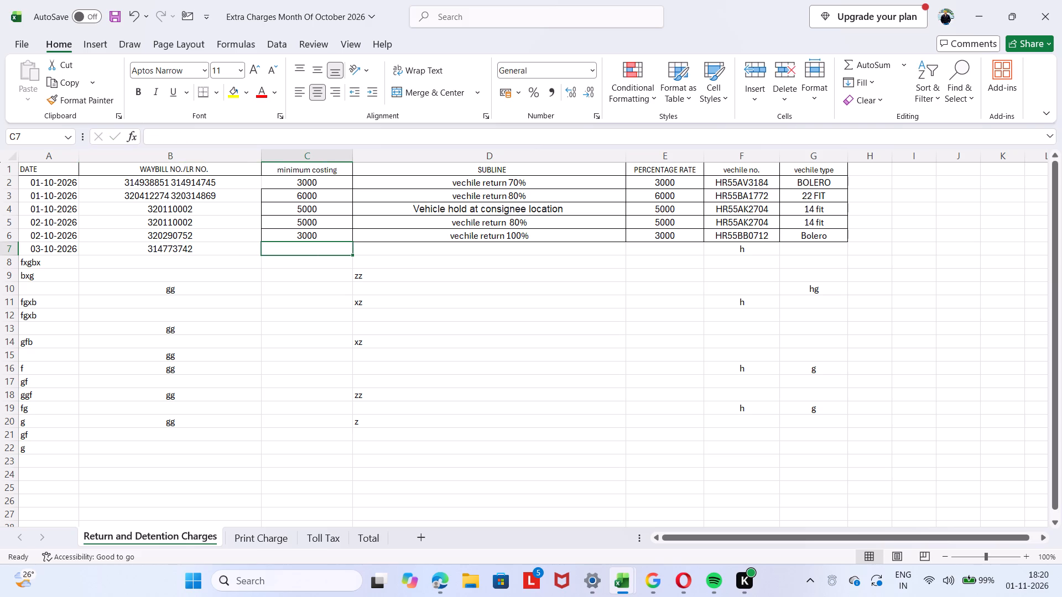
# Switch to the September workbook and look through its vechile no. column for a row matching the next entry.
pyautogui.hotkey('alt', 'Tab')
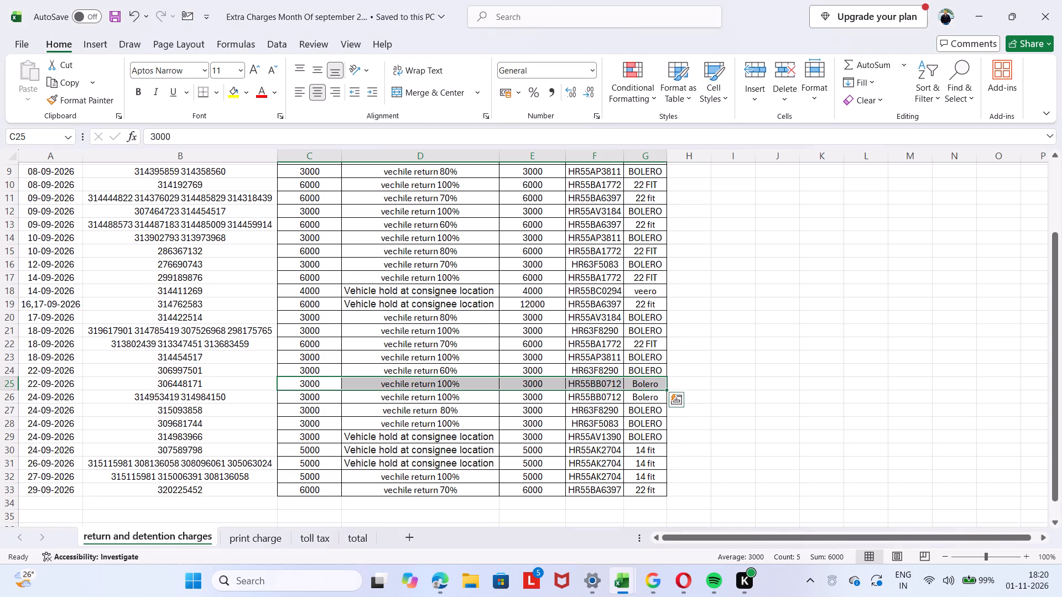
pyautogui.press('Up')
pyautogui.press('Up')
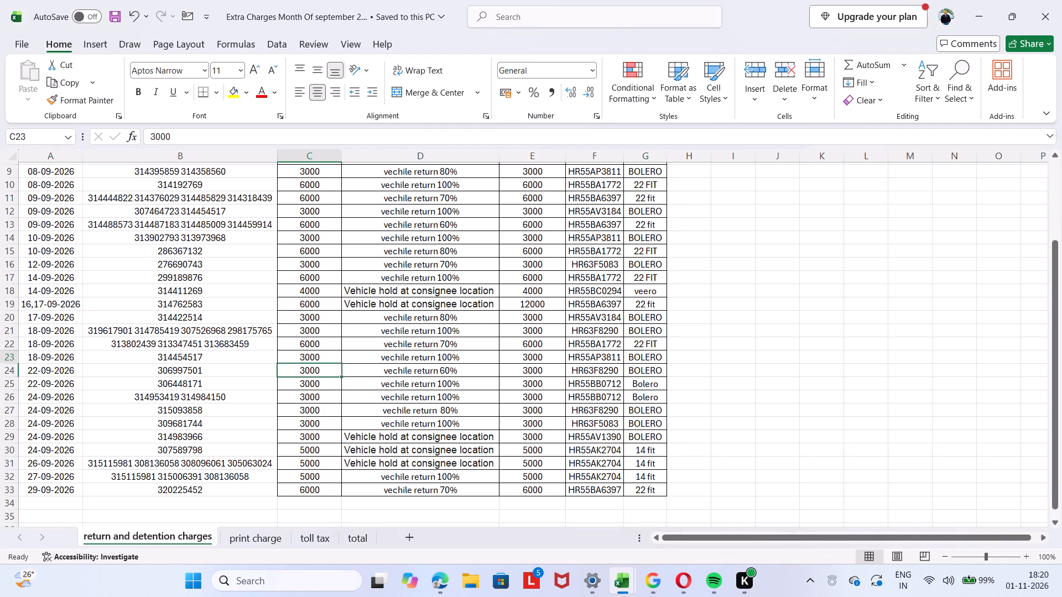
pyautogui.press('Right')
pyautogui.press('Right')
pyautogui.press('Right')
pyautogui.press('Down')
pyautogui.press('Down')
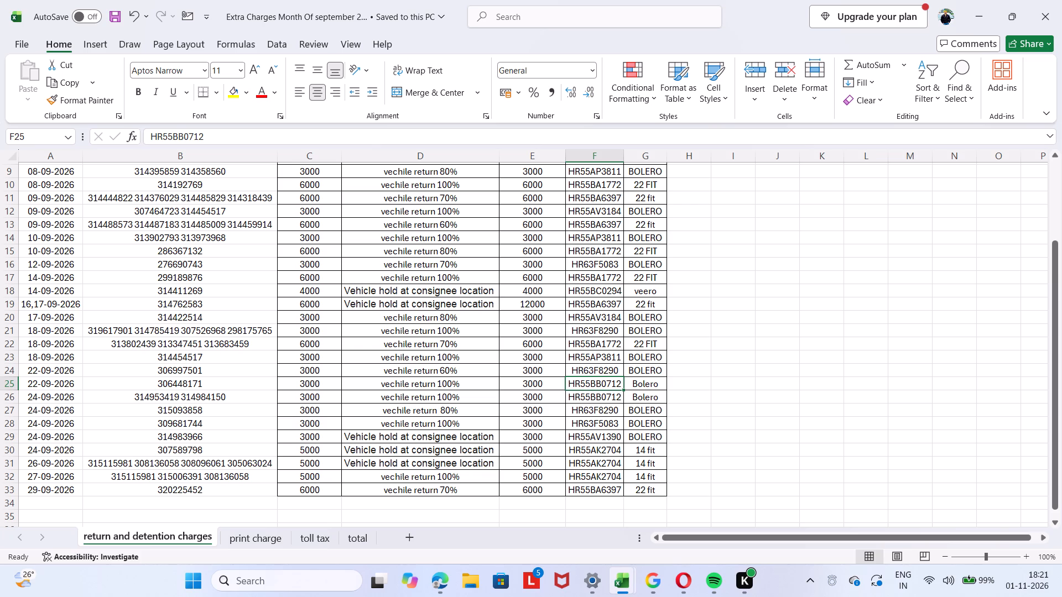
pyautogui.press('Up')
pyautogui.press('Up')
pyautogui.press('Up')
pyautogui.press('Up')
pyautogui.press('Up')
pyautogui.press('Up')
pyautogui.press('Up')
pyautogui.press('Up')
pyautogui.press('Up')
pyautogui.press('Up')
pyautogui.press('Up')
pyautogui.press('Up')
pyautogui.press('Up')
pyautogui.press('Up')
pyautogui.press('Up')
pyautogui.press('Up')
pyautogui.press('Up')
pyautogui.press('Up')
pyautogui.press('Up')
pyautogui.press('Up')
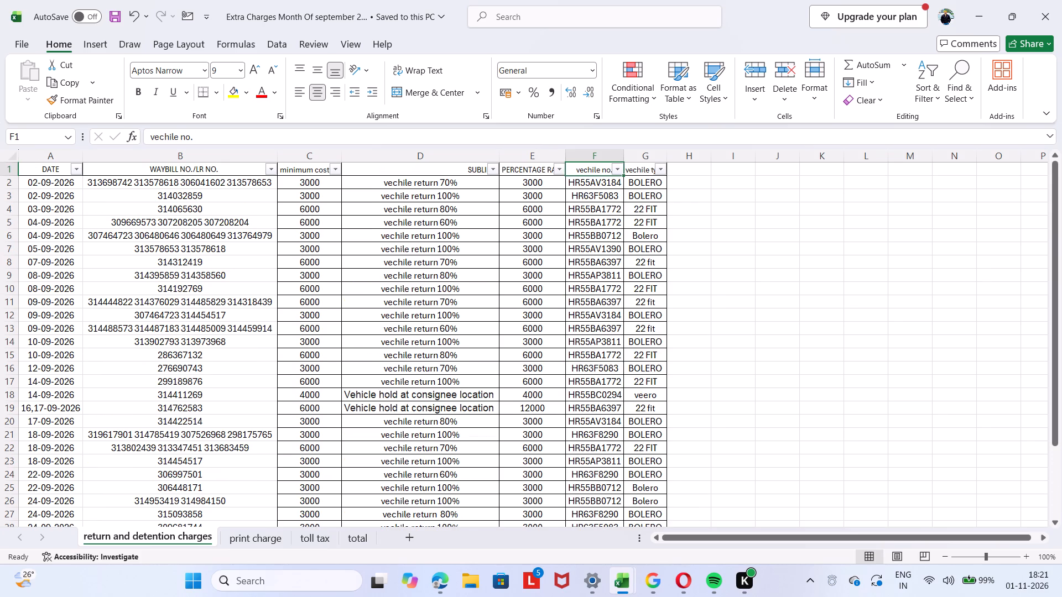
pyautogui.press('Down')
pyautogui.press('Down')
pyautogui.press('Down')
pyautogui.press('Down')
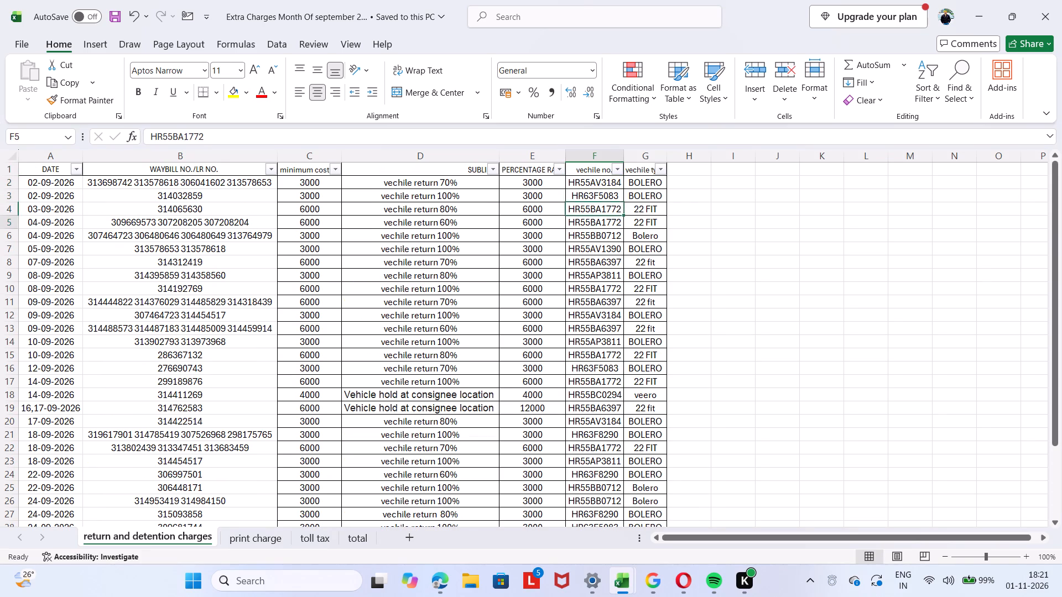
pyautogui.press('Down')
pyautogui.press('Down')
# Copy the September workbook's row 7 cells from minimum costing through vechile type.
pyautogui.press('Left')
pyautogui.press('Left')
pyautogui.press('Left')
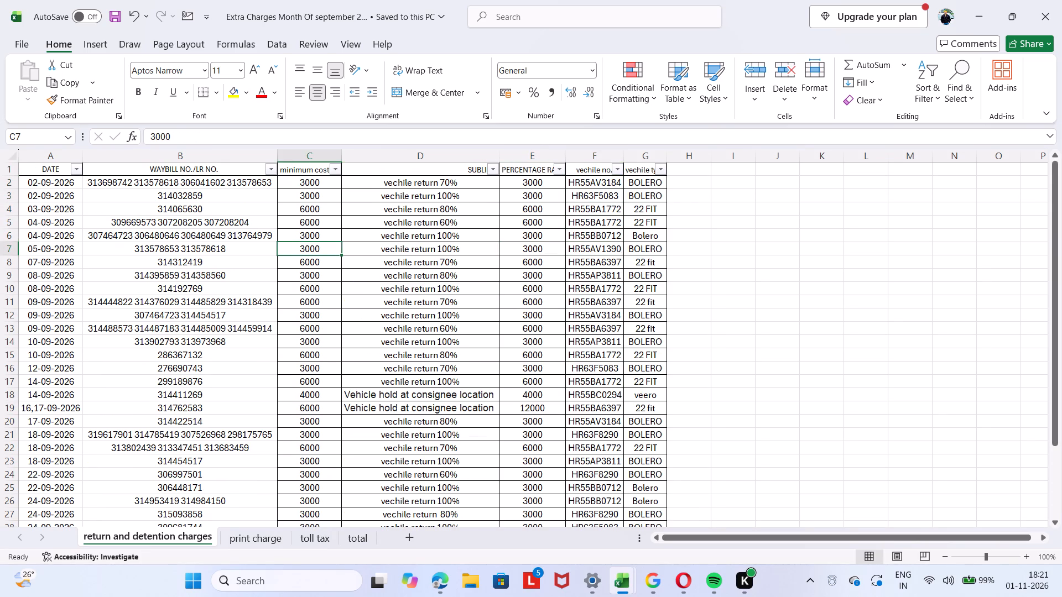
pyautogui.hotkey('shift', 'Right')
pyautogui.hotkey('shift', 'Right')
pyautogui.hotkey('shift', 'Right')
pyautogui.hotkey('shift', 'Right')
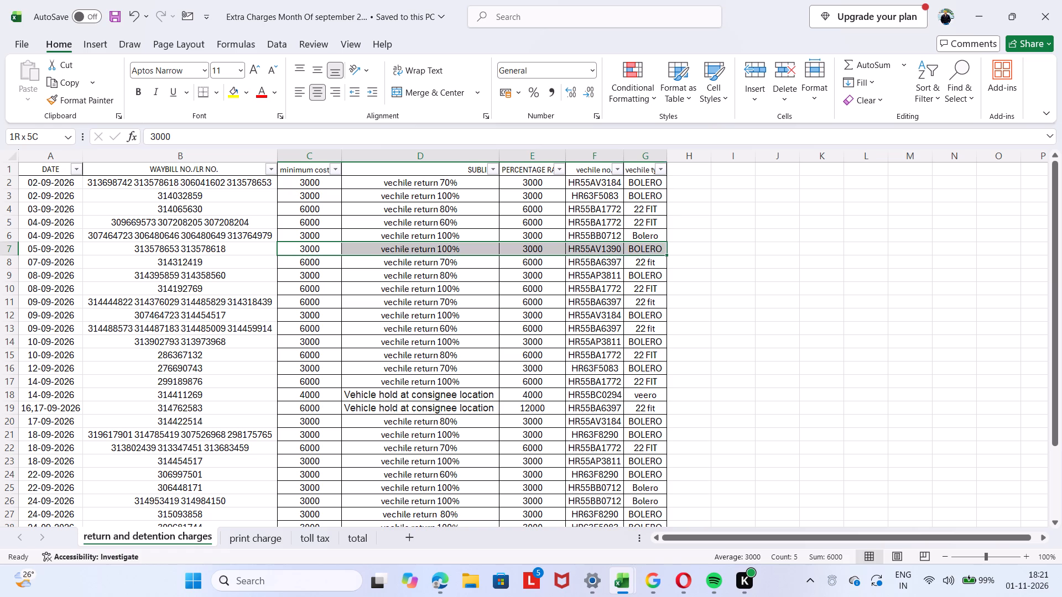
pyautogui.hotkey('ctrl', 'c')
# Copy the September workbook's row 29 cells from minimum costing through vechile type into row 7 of the October sheet.
pyautogui.scroll(-2, 362, 363)
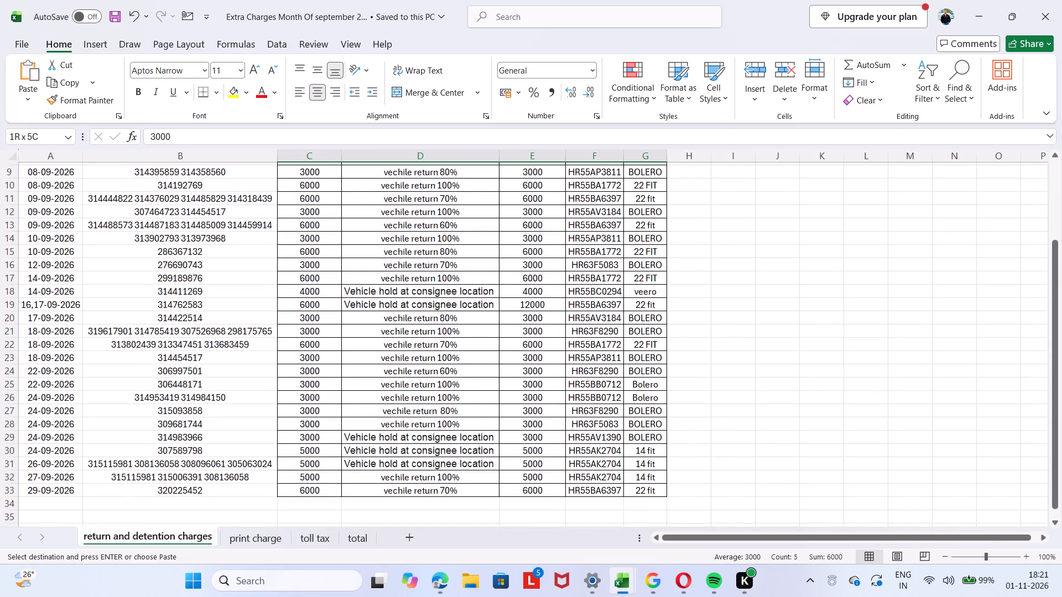
pyautogui.click(309, 432)
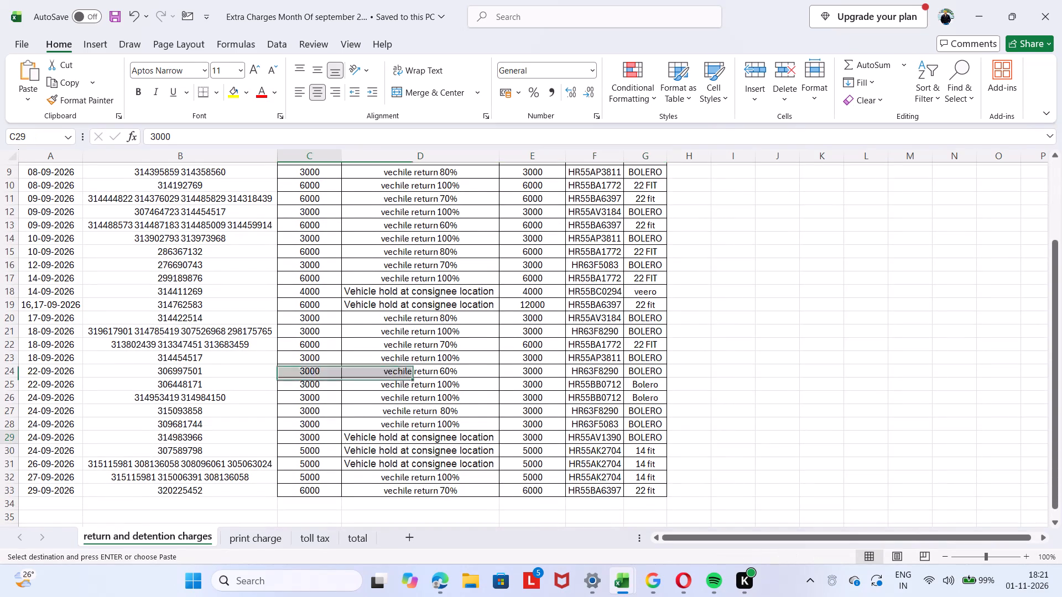
pyautogui.hotkey('shift', 'Right')
pyautogui.hotkey('shift', 'Right')
pyautogui.hotkey('shift', 'Right')
pyautogui.hotkey('shift', 'Right')
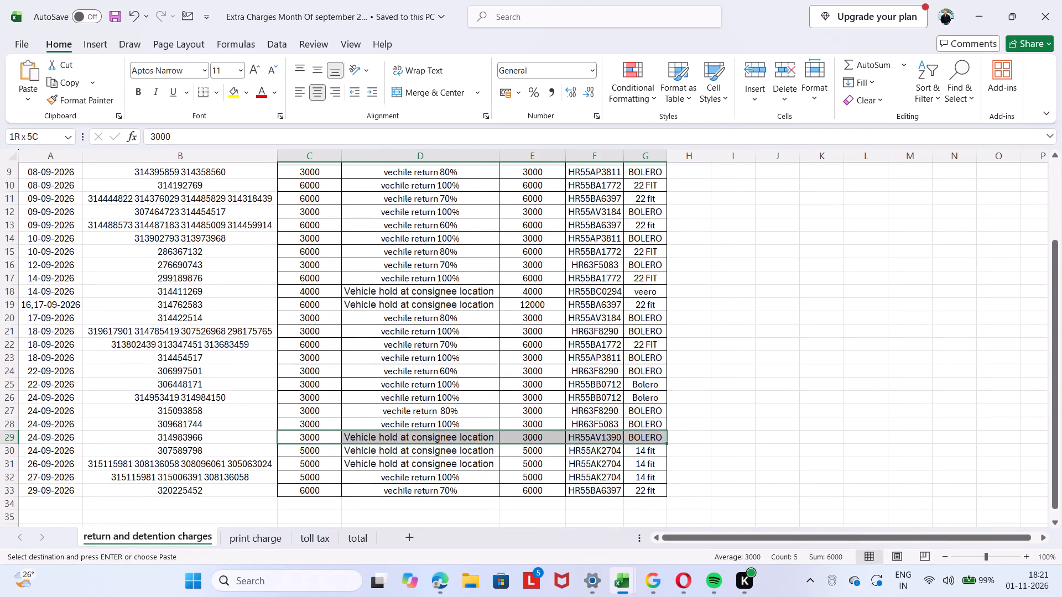
pyautogui.hotkey('ctrl', 'c')
pyautogui.hotkey('alt', 'Tab')
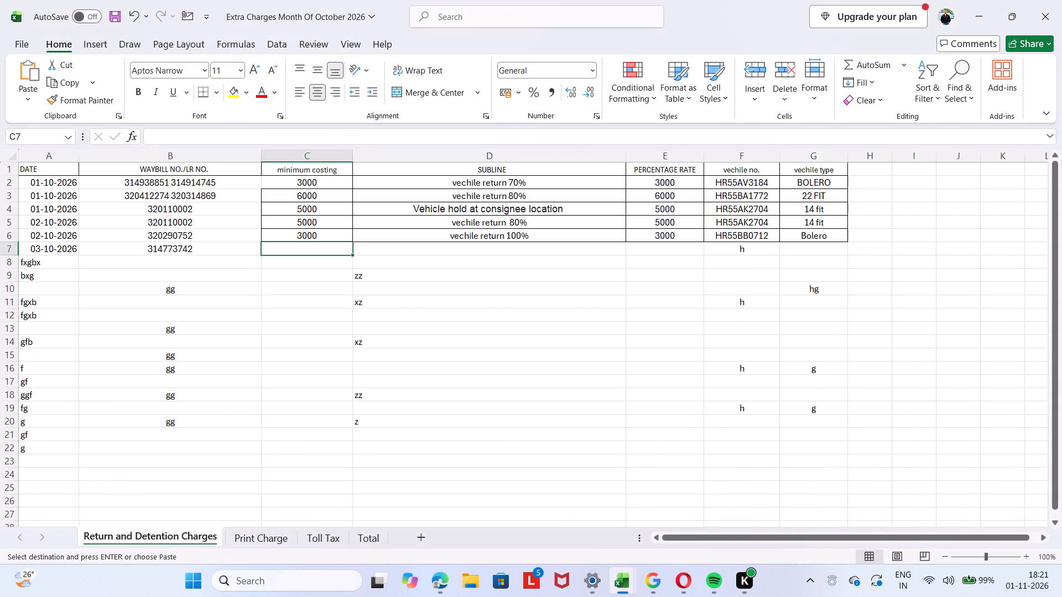
pyautogui.press('Return')
# Copy the date 03-10-2026 from row 7 into row 8 of the DATE column, overwriting the placeholder text.
pyautogui.press('Left')
pyautogui.press('Left')
pyautogui.press('Left')
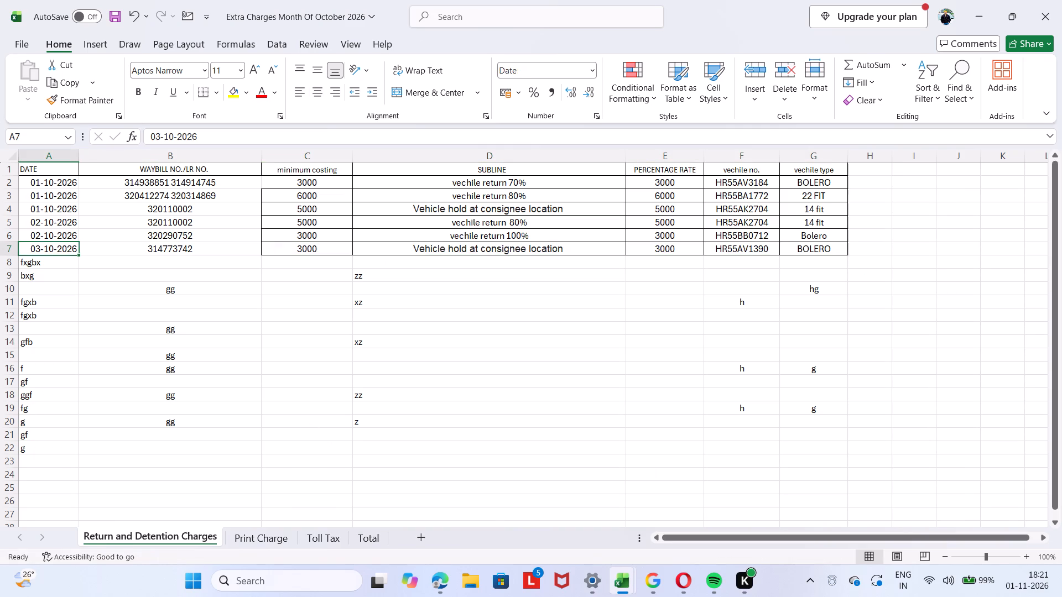
pyautogui.press('Down')
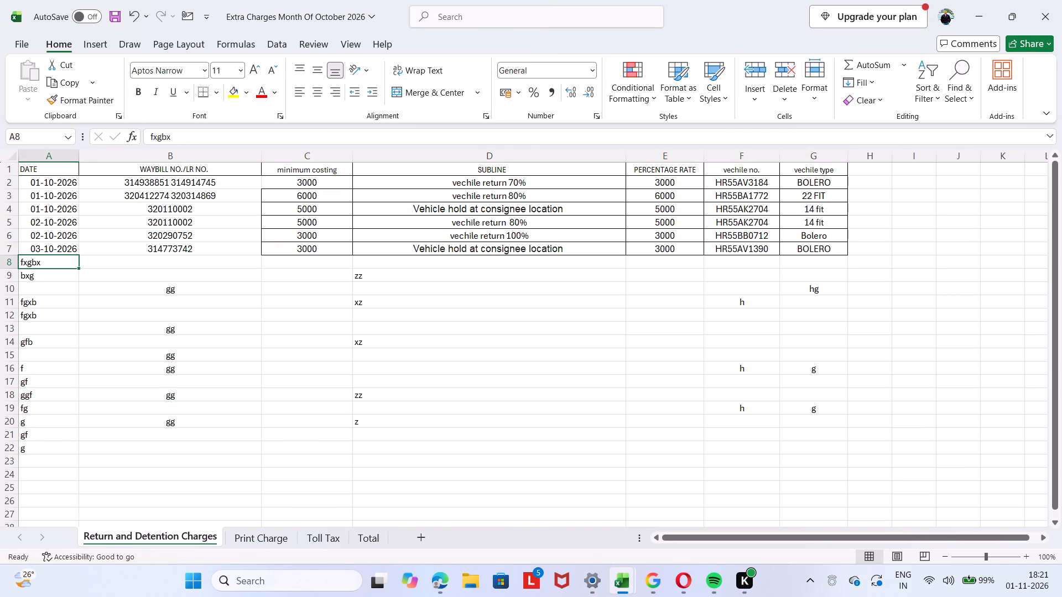
pyautogui.press('Up')
pyautogui.hotkey('ctrl', 'c')
pyautogui.press('Down')
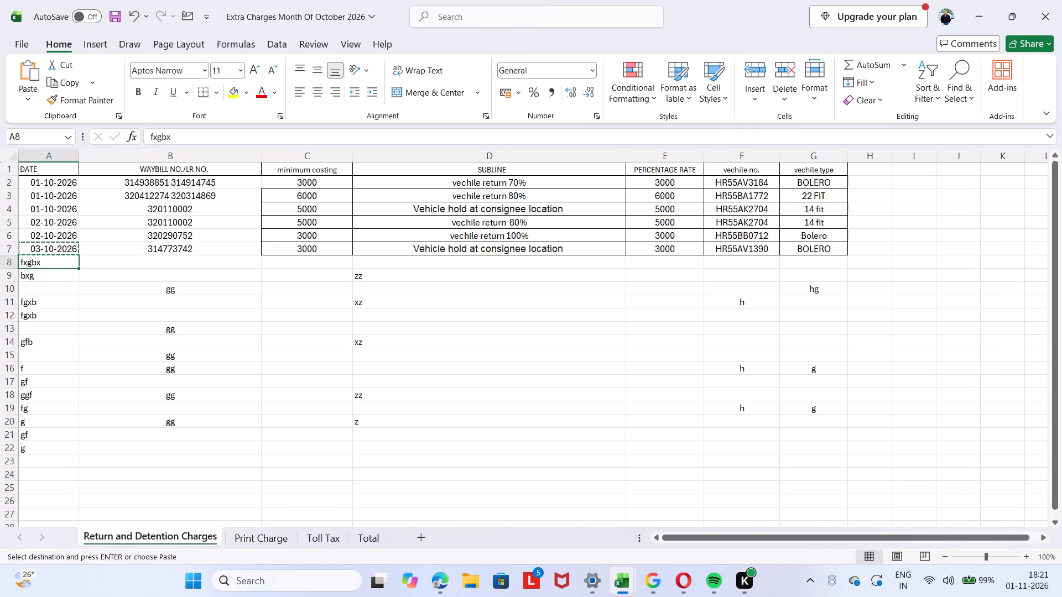
pyautogui.press('Return')
pyautogui.press('Right')
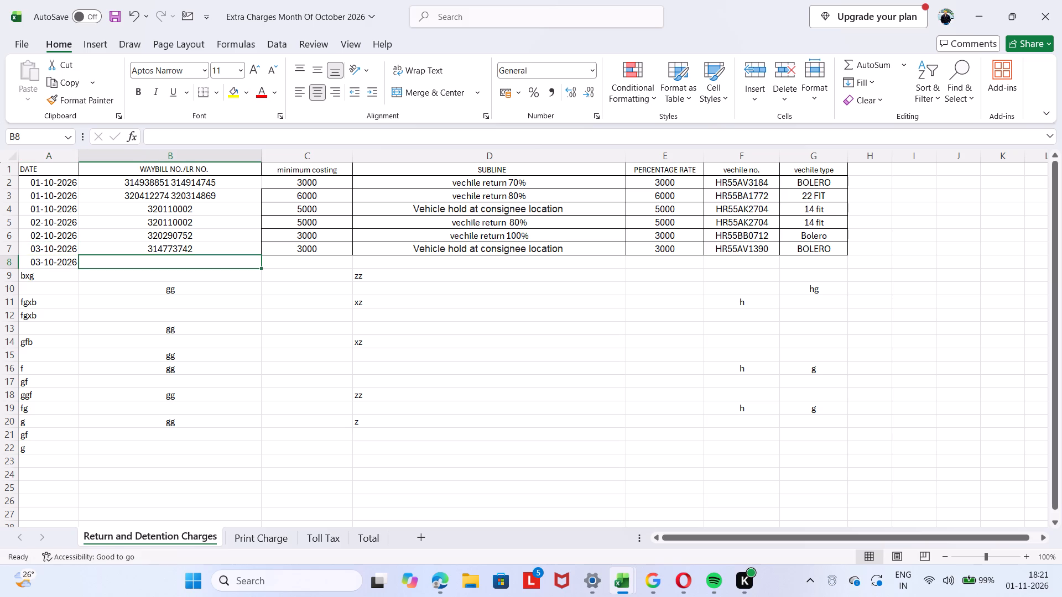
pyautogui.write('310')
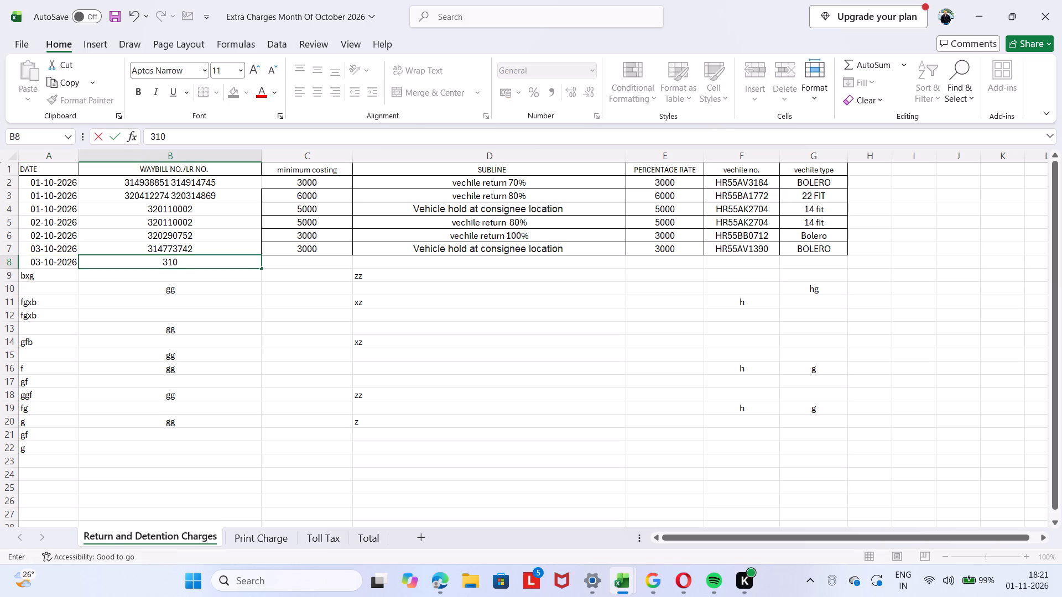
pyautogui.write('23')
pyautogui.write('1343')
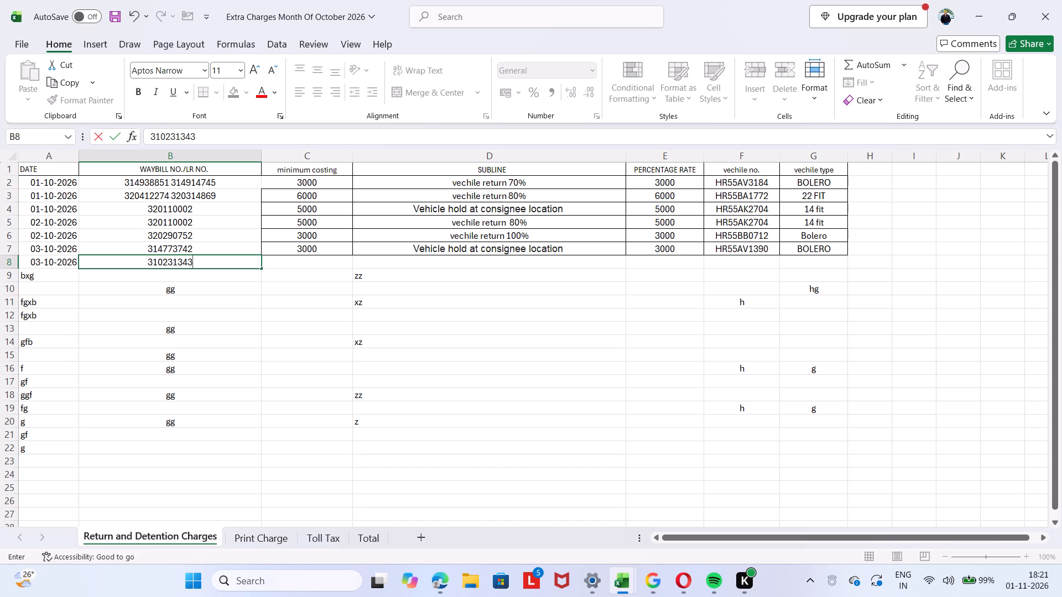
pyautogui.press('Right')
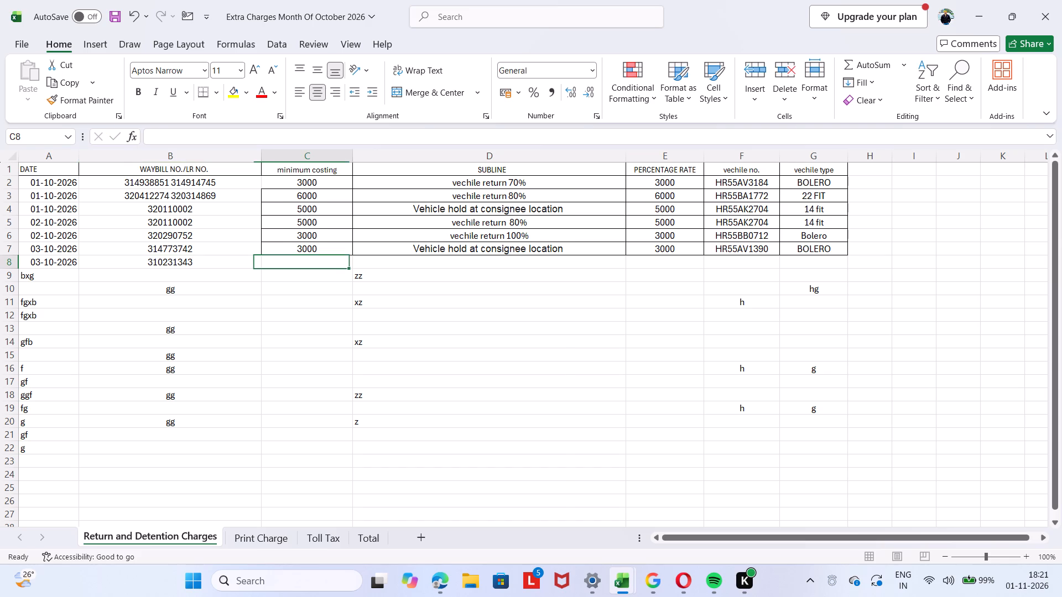
# Copy the September workbook's row 26 cells from minimum costing through vechile type into row 8 of the October sheet.
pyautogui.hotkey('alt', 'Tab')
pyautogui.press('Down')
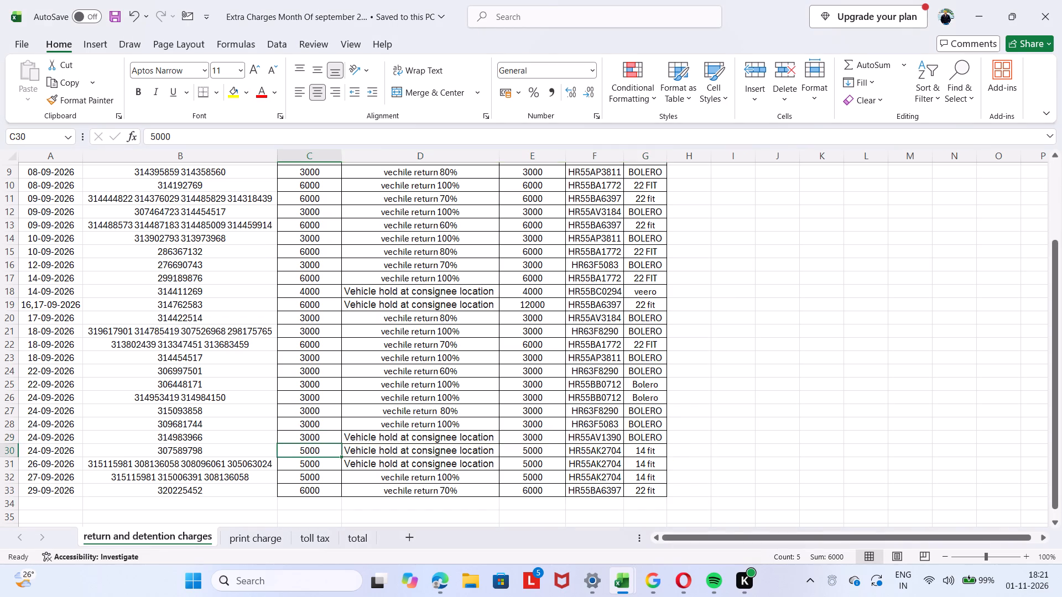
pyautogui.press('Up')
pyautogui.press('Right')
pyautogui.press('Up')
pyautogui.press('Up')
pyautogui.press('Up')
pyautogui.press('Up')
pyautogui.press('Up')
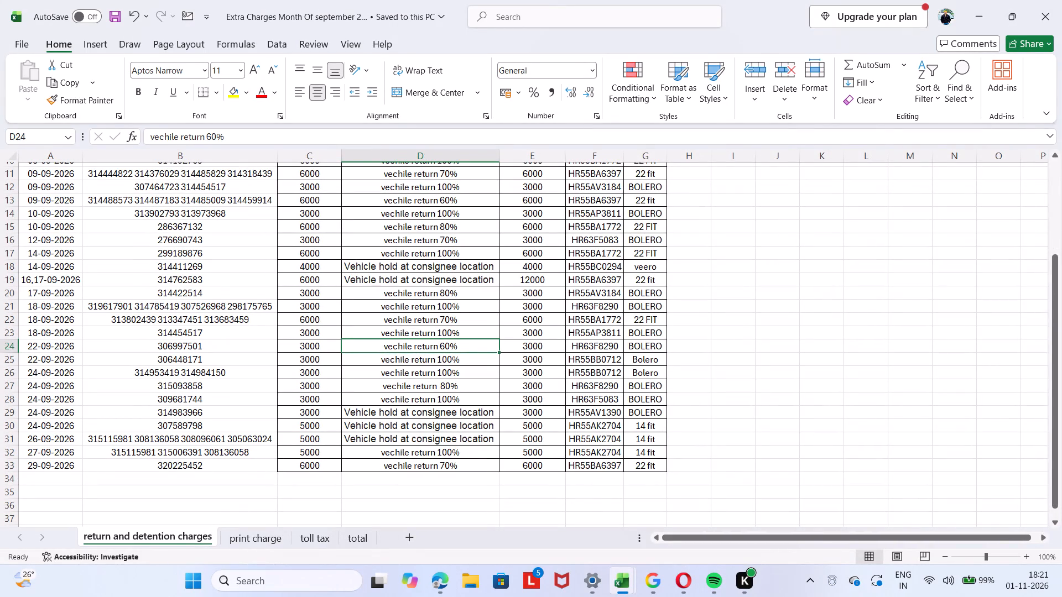
pyautogui.click(317, 375)
pyautogui.hotkey('shift', 'Right')
pyautogui.hotkey('shift', 'Right')
pyautogui.hotkey('shift', 'Right')
pyautogui.hotkey('shift', 'Right')
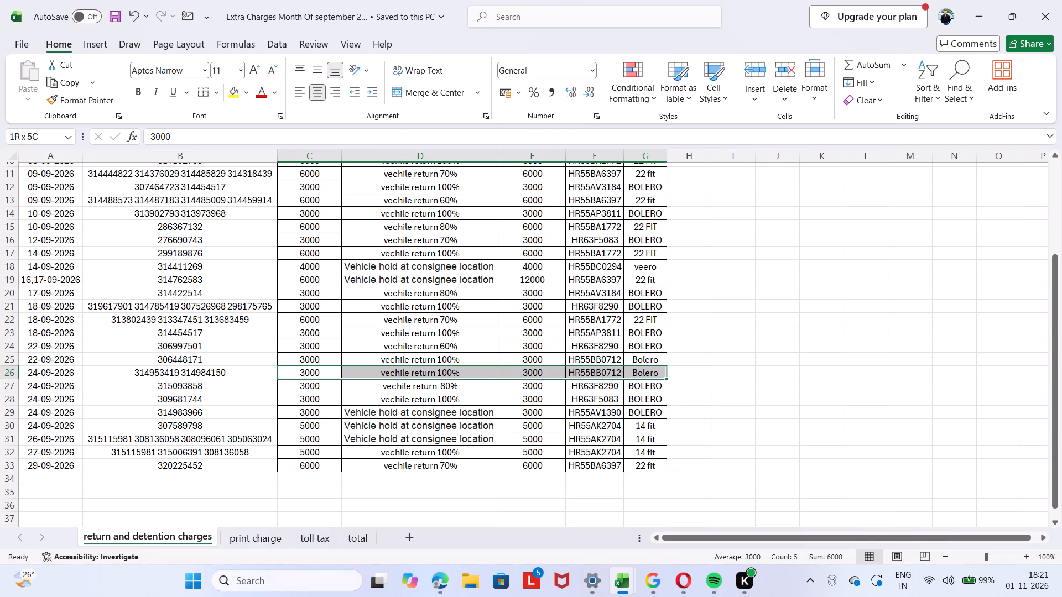
pyautogui.hotkey('ctrl', 'c')
pyautogui.hotkey('alt', 'Tab')
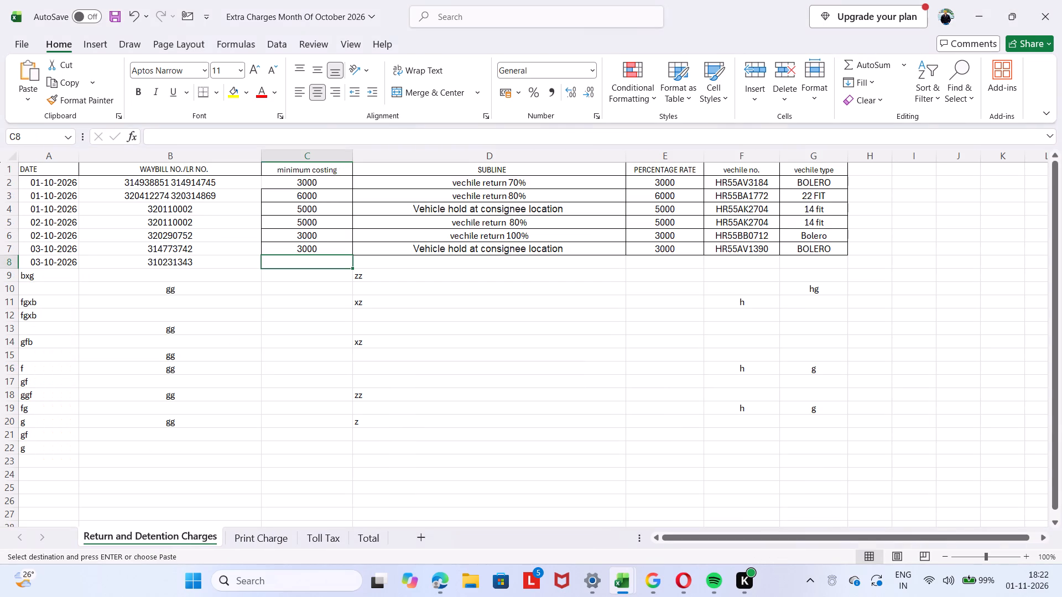
pyautogui.press('Return')
# Copy the SUBLINE text "Vehicle hold at consignee location" from row 7 into row 8.
pyautogui.press('Right')
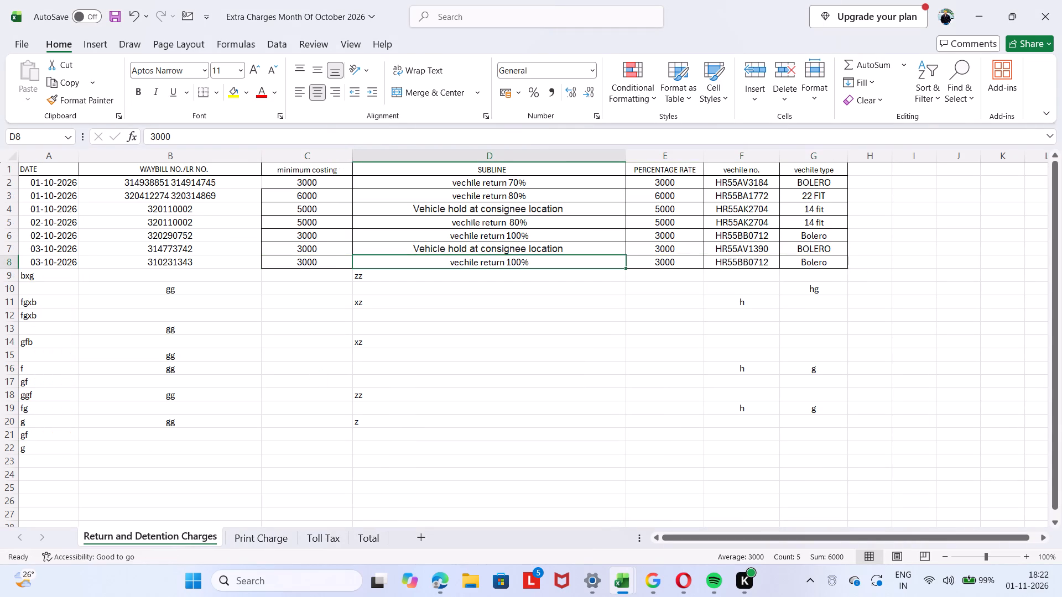
pyautogui.press('Up')
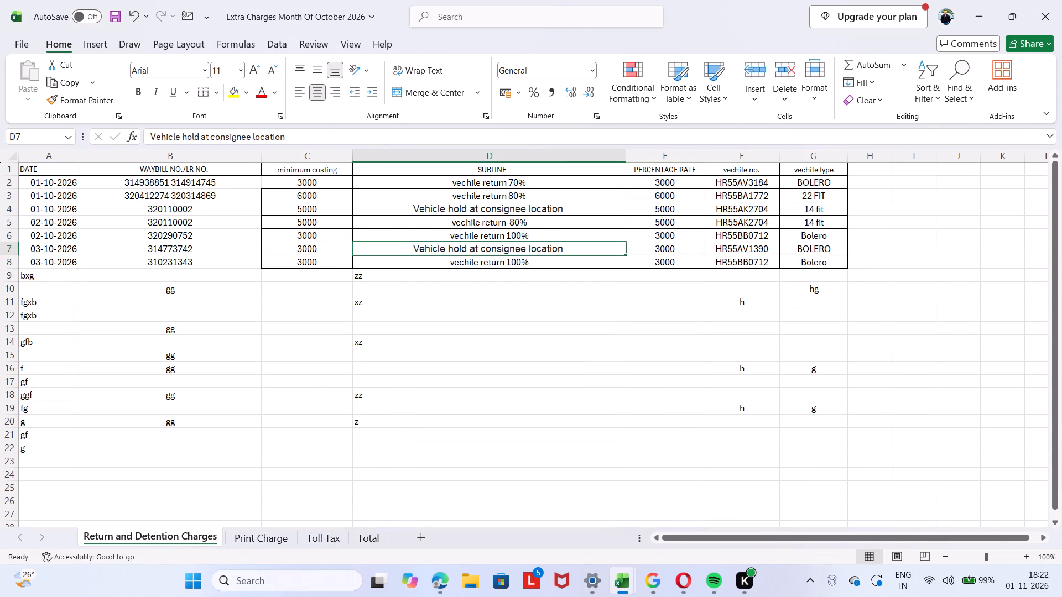
pyautogui.hotkey('ctrl', 'c')
pyautogui.press('Down')
pyautogui.press('Return')
# Copy the date 03-10-2026 from row 8 into row 9 of the DATE column, overwriting the placeholder text.
pyautogui.press('Left')
pyautogui.press('Left')
pyautogui.press('Left')
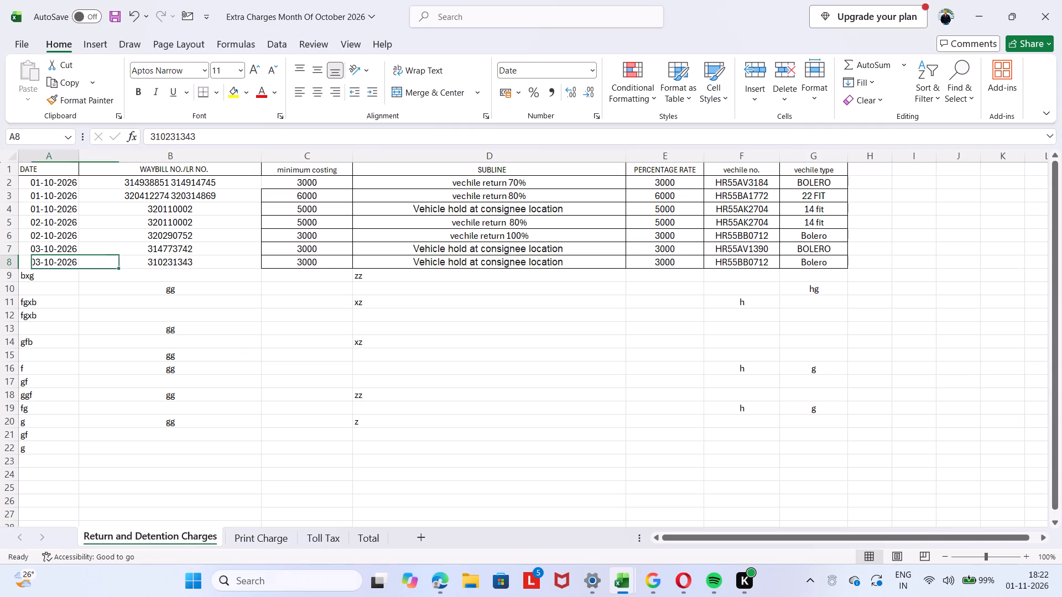
pyautogui.press('Down')
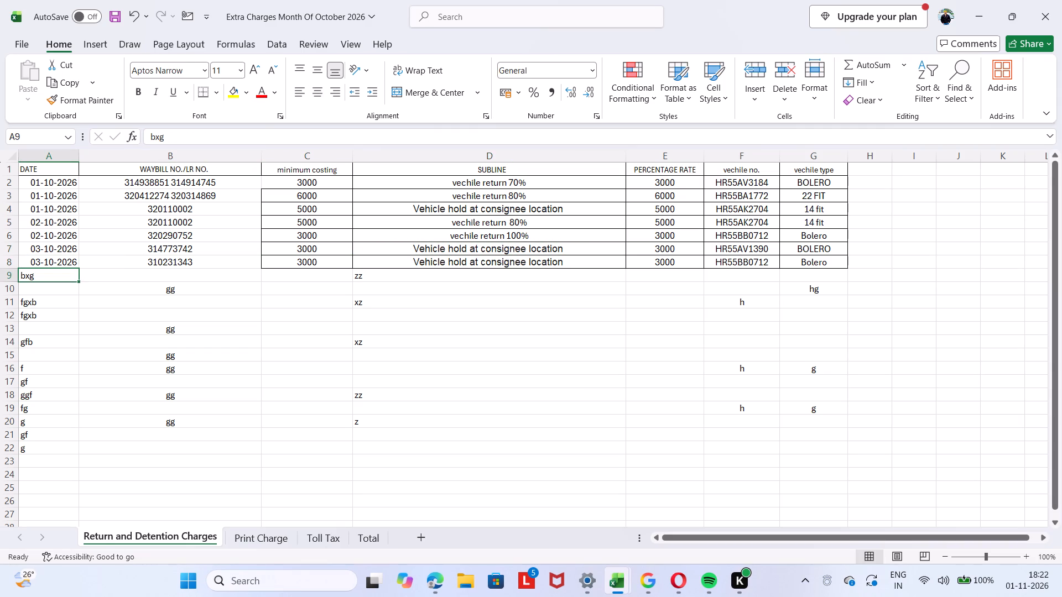
pyautogui.press('Up')
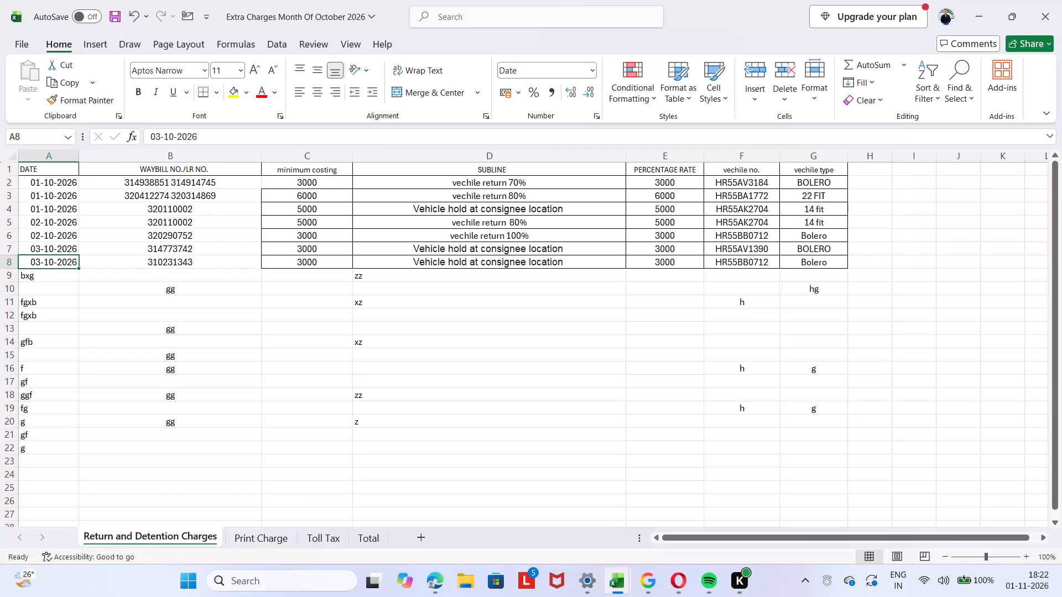
pyautogui.hotkey('ctrl', 'c')
pyautogui.press('Down')
pyautogui.press('Return')
pyautogui.press('Right')
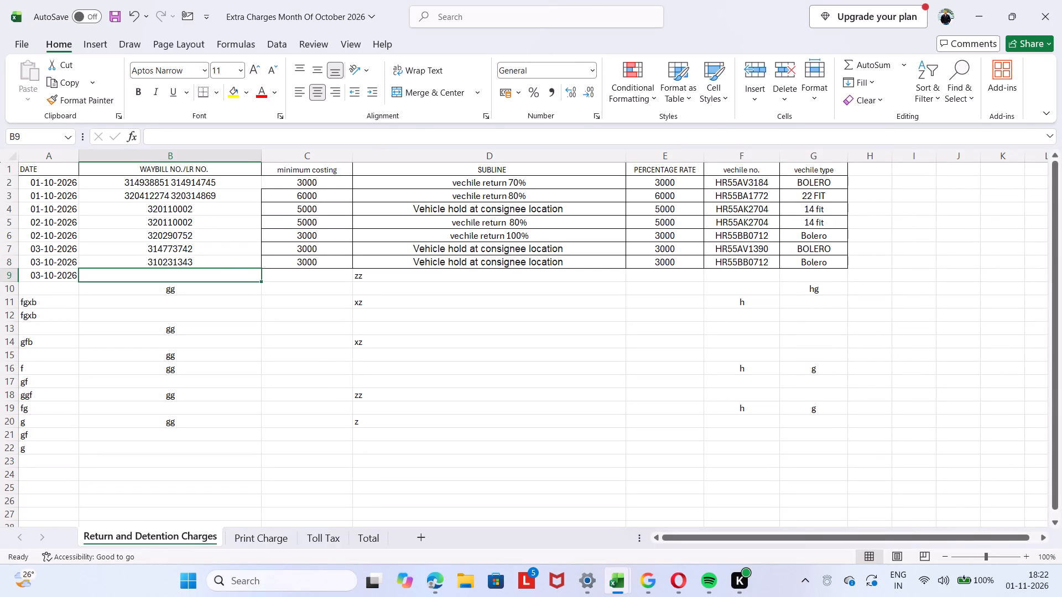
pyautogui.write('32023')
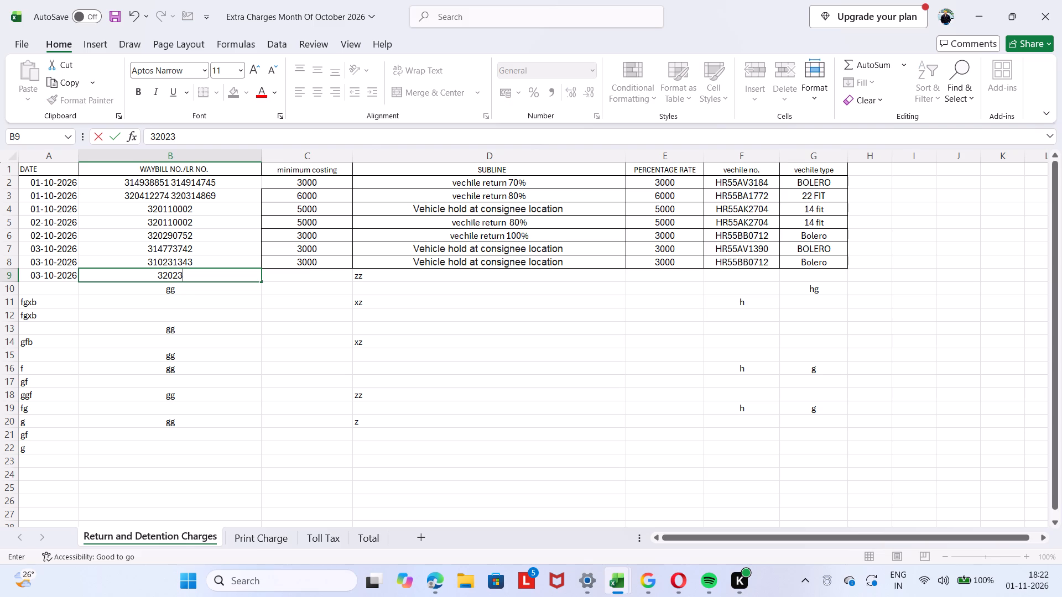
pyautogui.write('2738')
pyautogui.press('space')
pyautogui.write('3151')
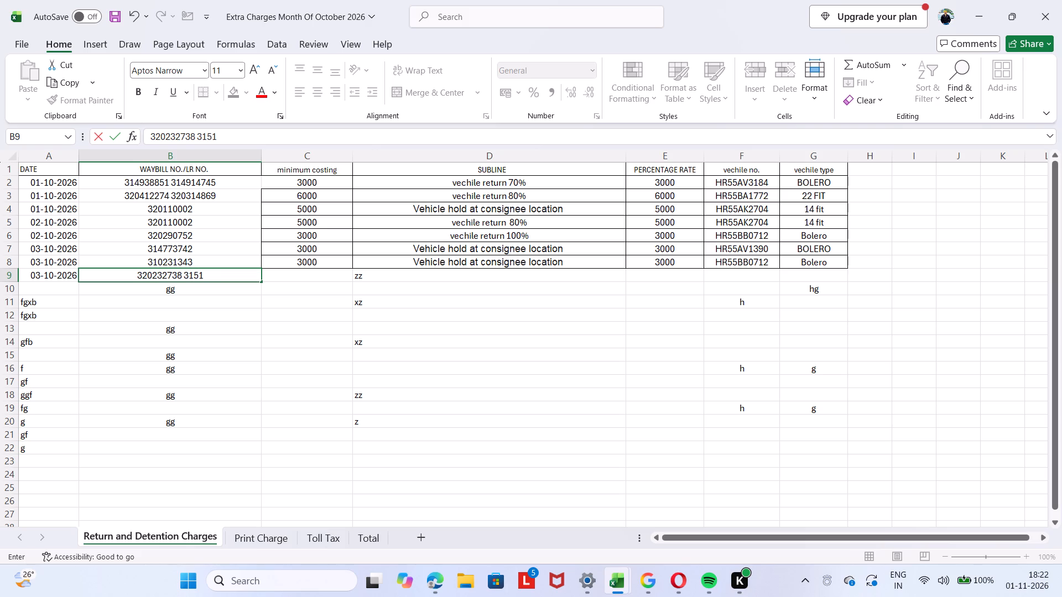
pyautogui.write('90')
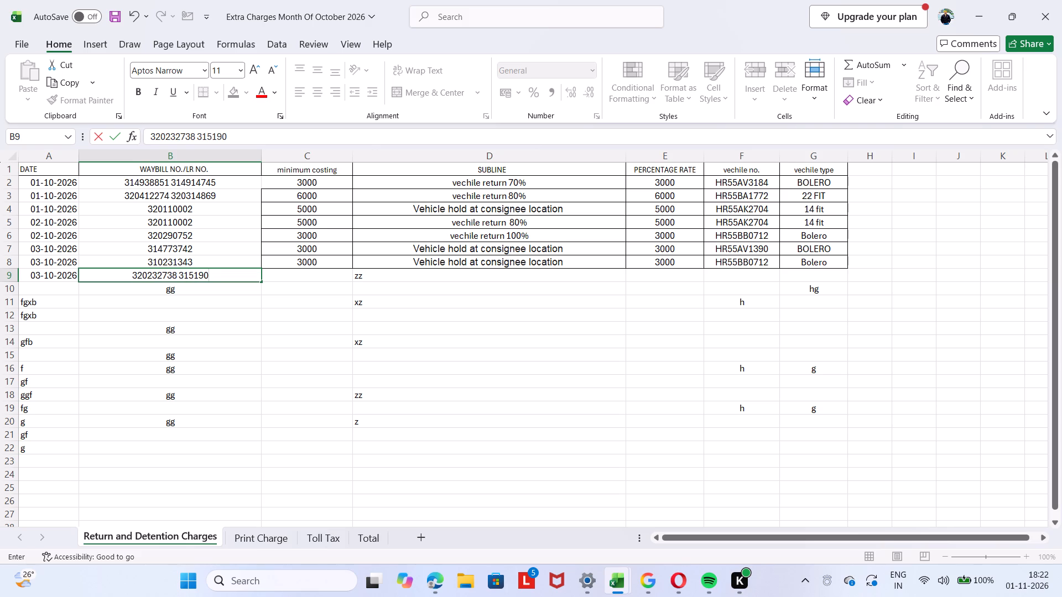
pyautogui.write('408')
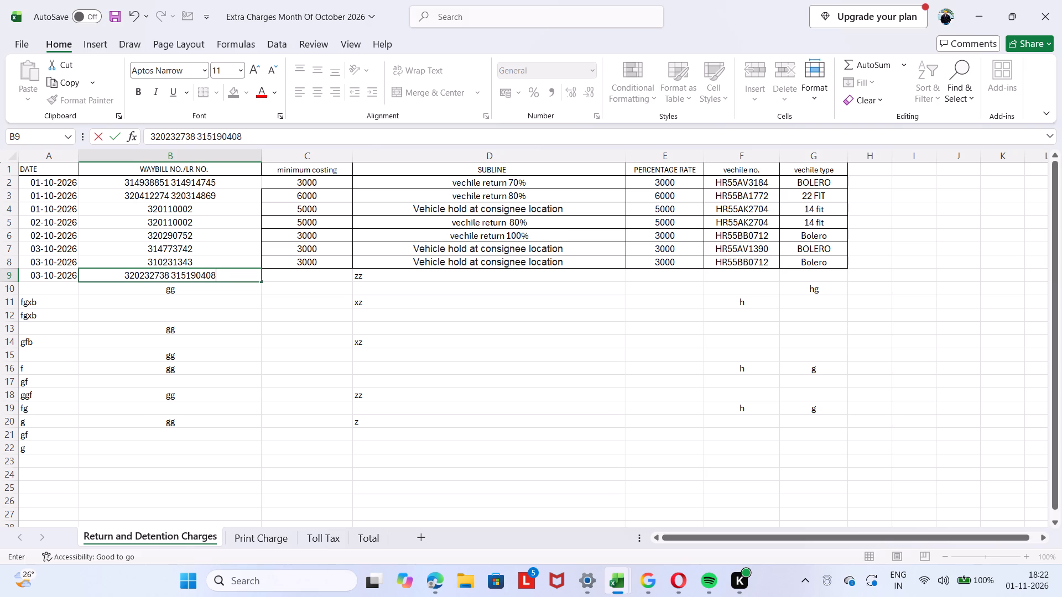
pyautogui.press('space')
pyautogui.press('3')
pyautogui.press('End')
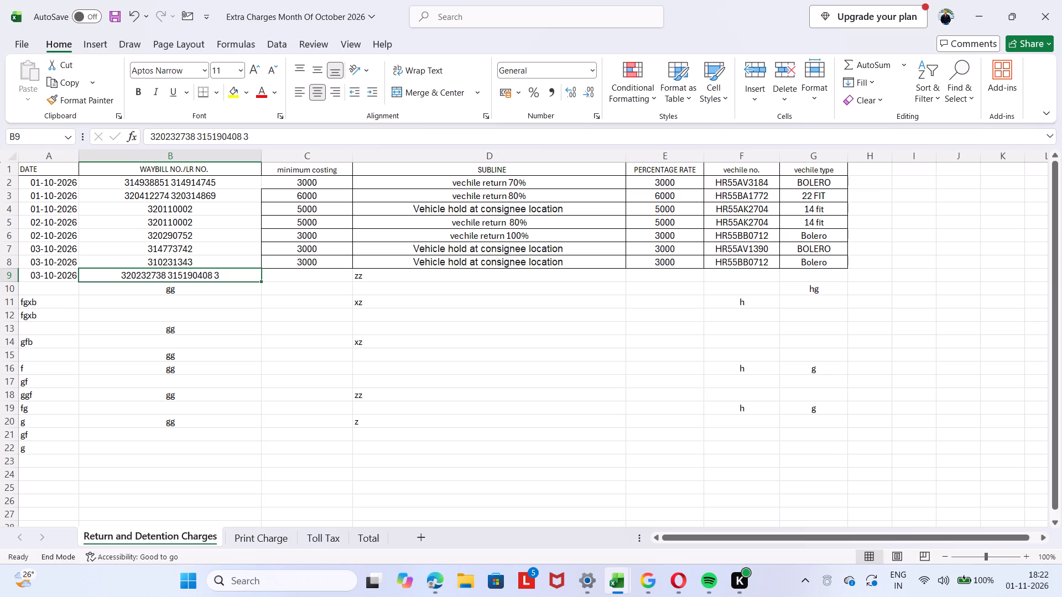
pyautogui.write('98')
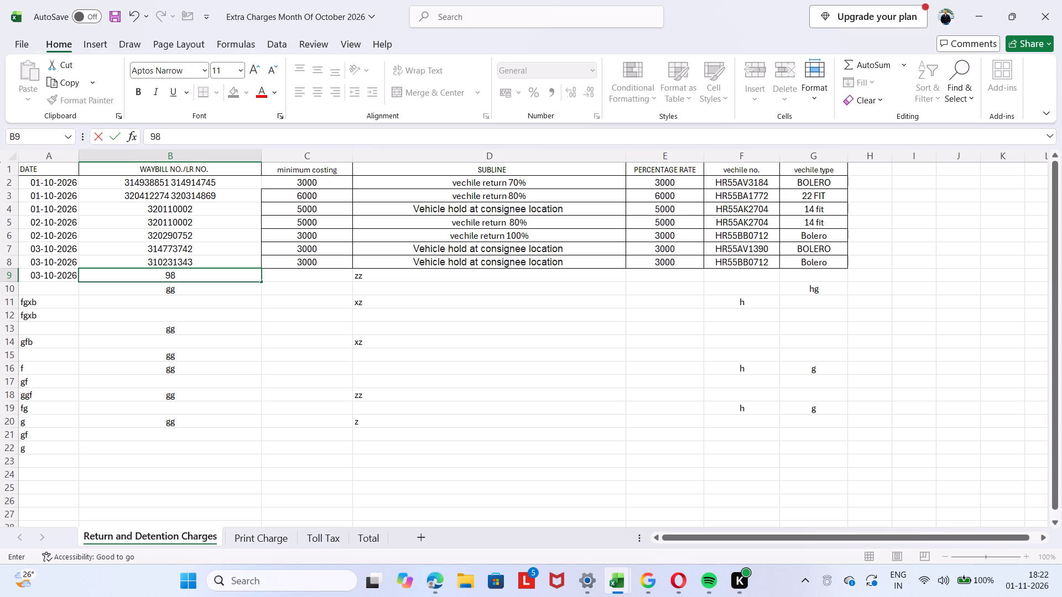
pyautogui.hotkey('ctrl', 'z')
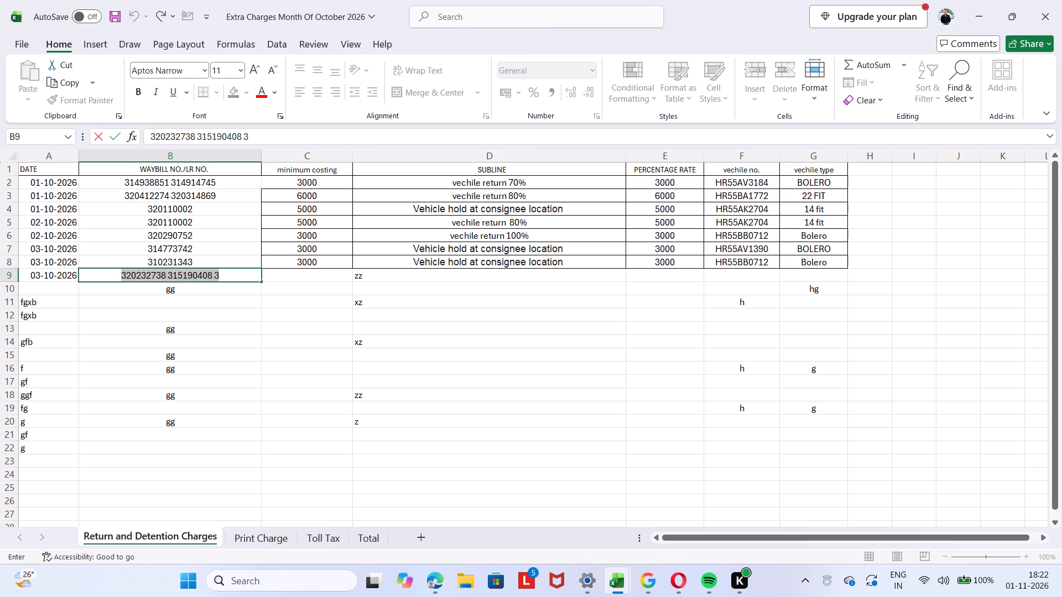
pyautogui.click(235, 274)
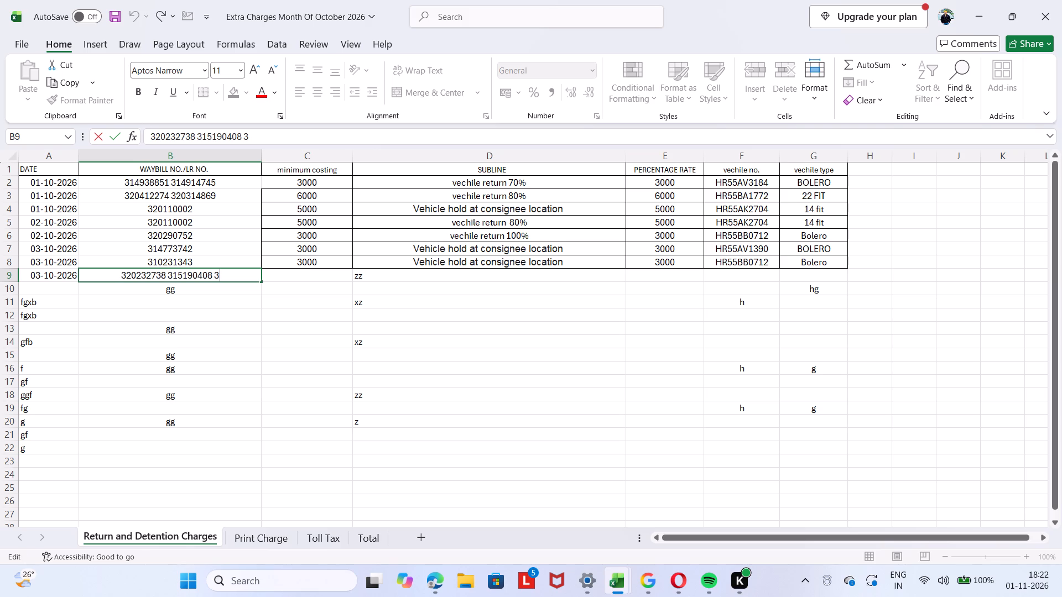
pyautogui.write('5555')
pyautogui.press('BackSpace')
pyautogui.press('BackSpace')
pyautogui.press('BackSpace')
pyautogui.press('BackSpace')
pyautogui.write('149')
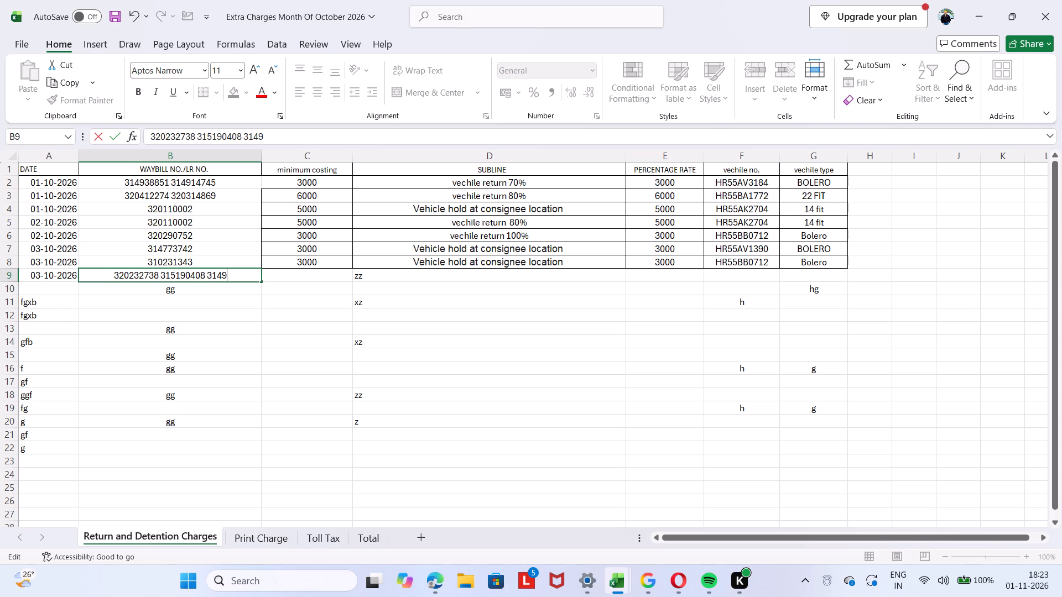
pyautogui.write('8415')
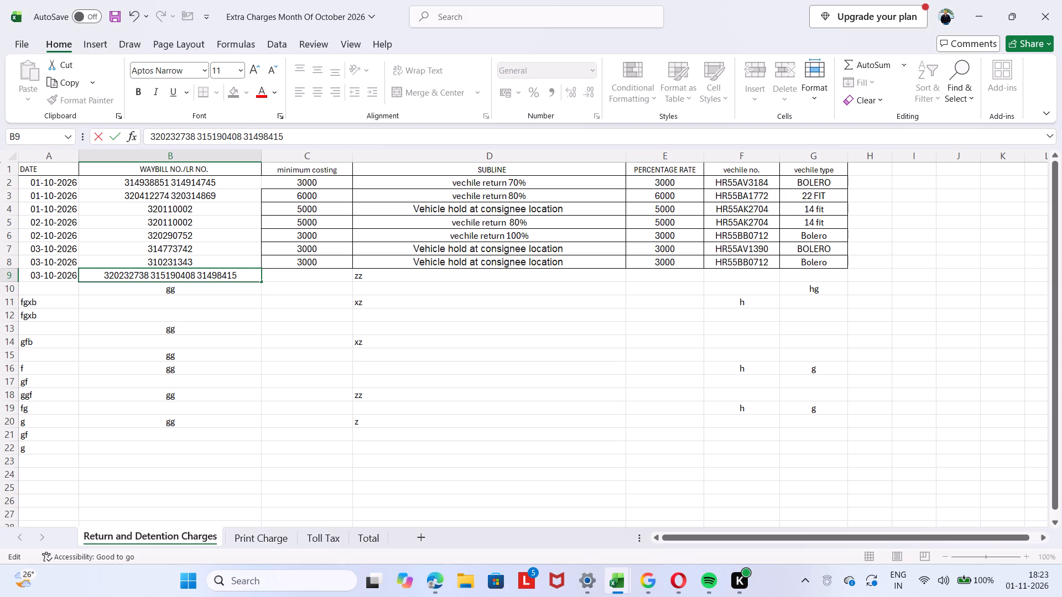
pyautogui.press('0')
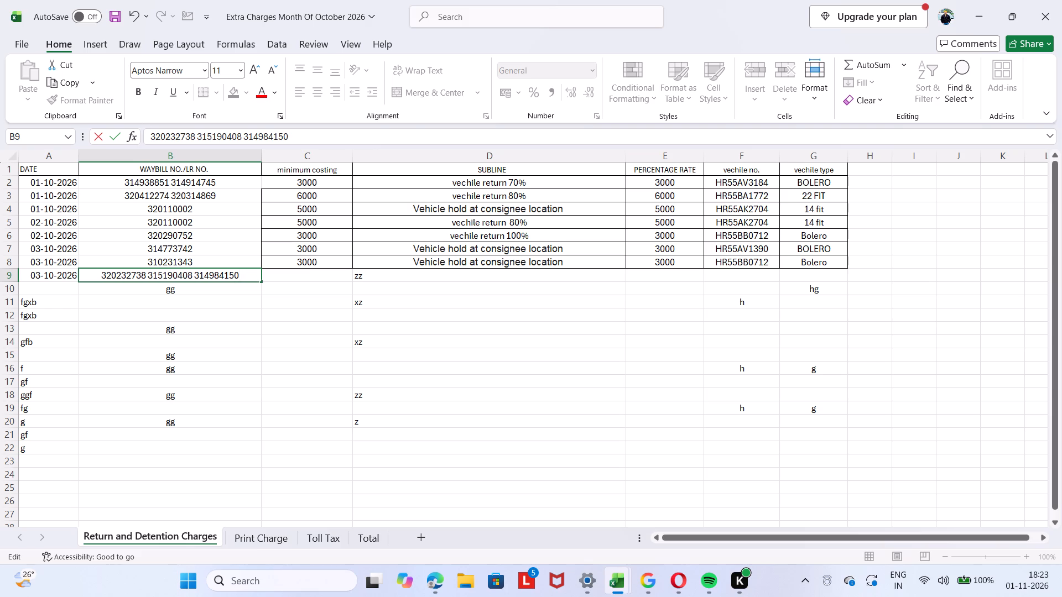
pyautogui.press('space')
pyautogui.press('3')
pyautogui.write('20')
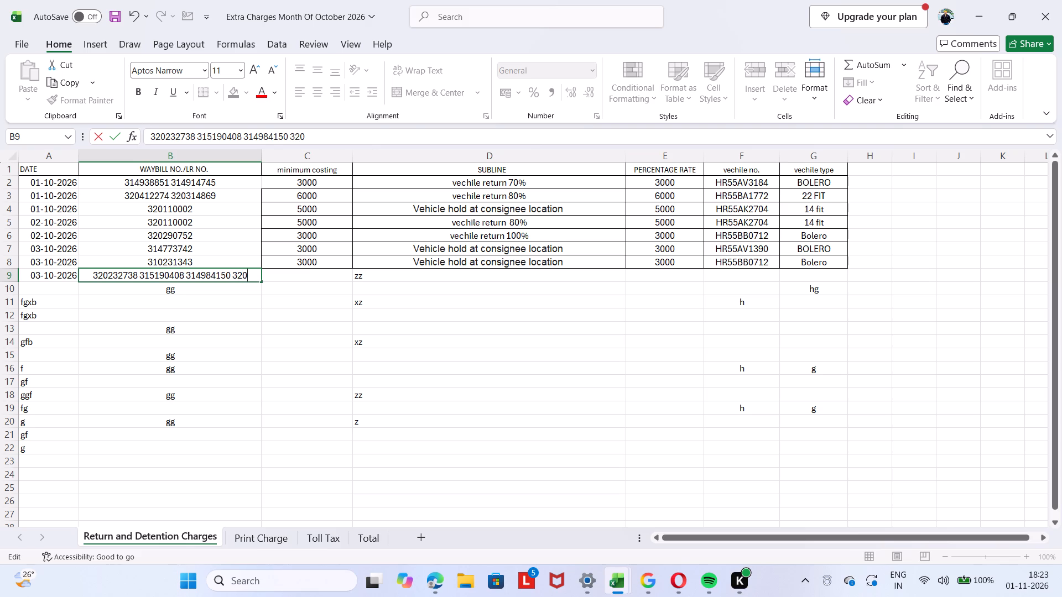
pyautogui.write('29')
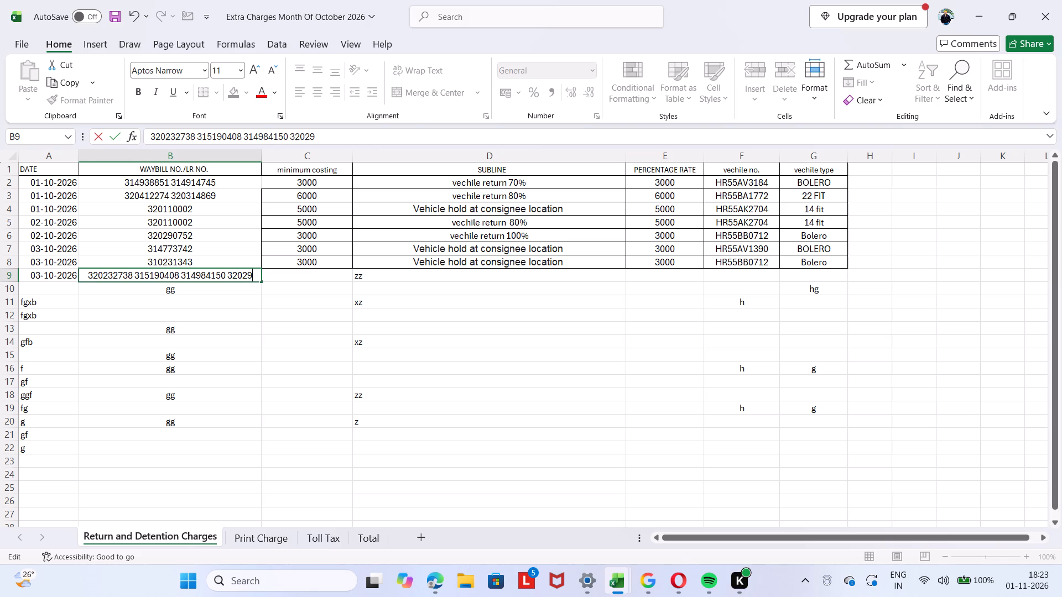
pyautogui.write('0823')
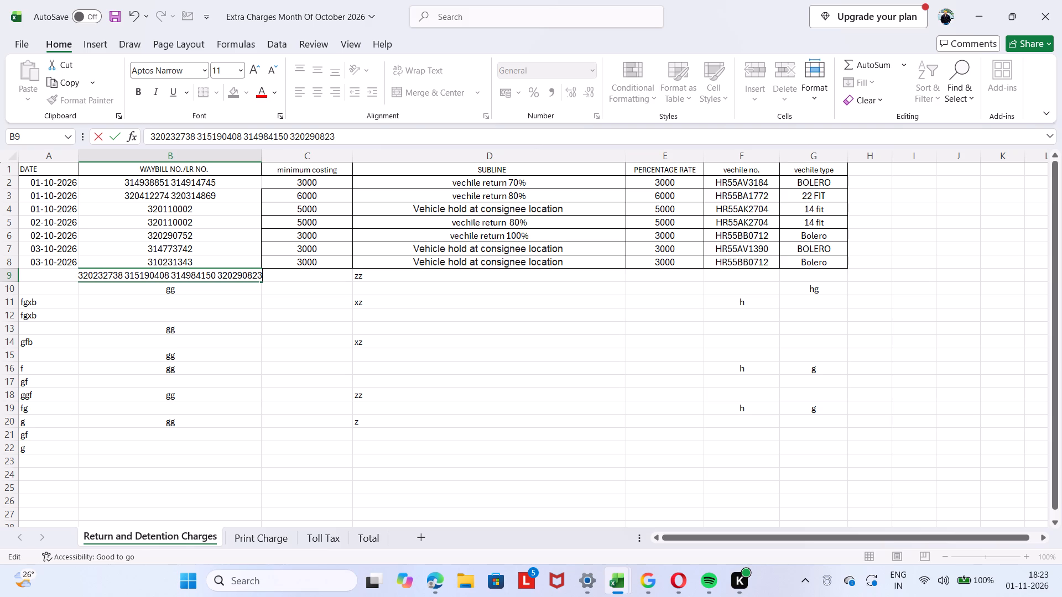
# Widen the WAYBILL NO./LR NO. column so row 9's four waybill numbers fit with some spare room.
pyautogui.doubleClick(261, 154)
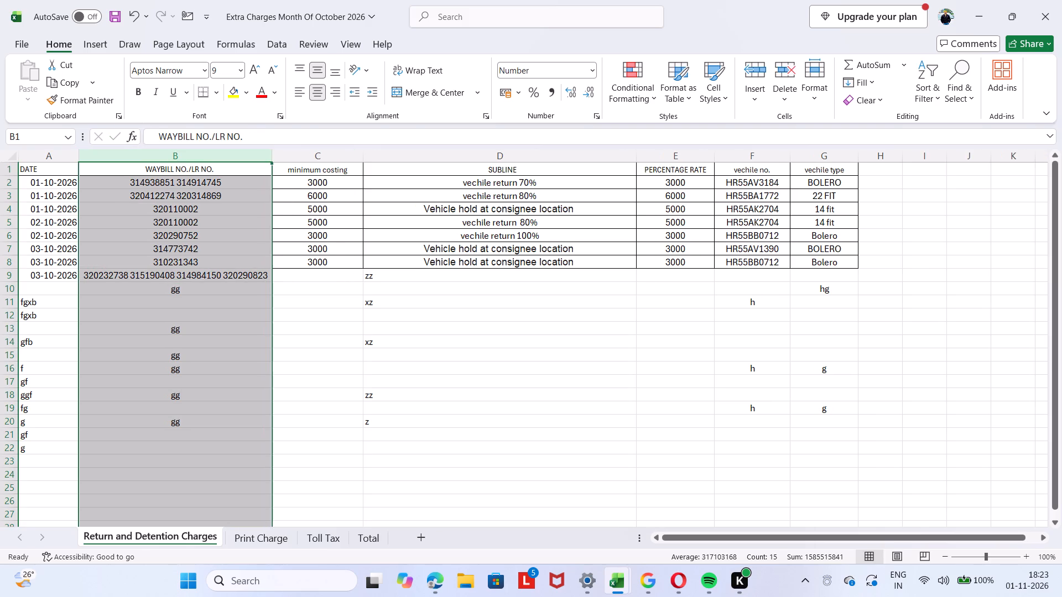
pyautogui.moveTo(272, 158); pyautogui.dragTo(295, 158)
pyautogui.click(327, 324)
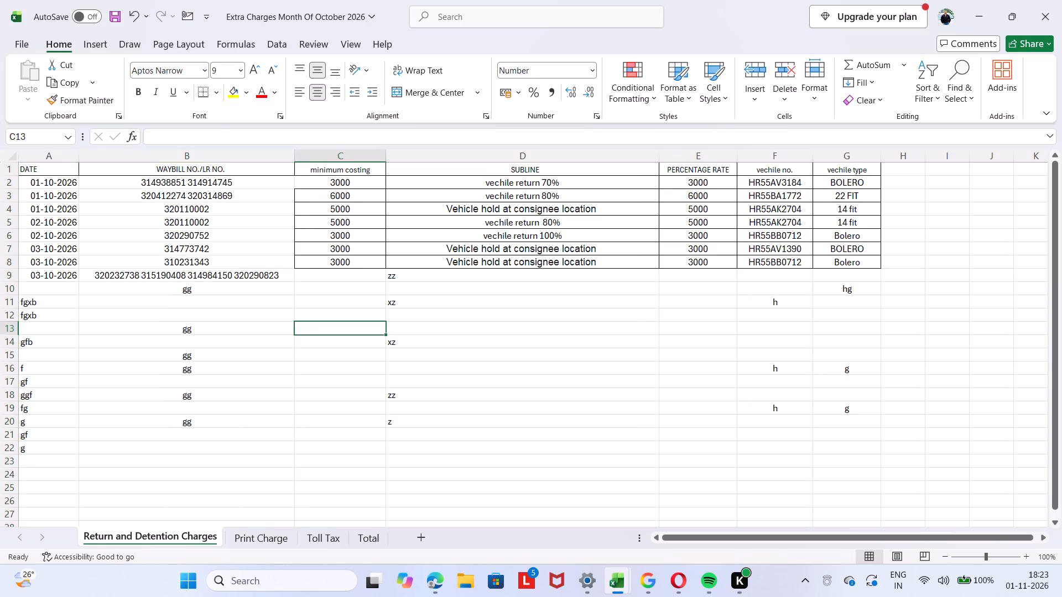
# Look through the September 2026 return and detention rows for charge and vehicle data suited to October's row 9.
pyautogui.hotkey('alt', 'Tab')
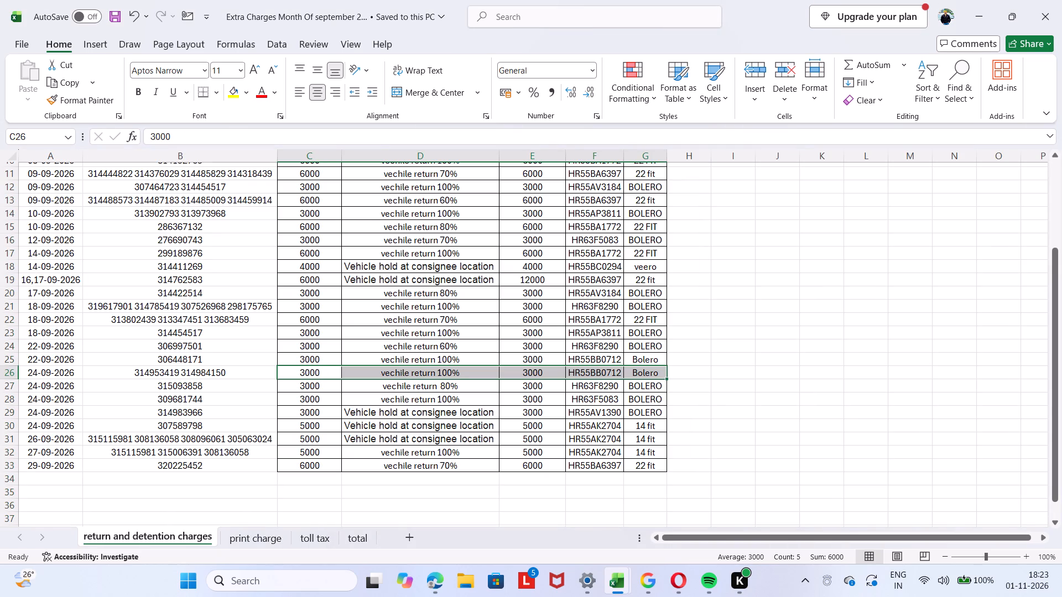
pyautogui.hotkey('alt', 'Tab')
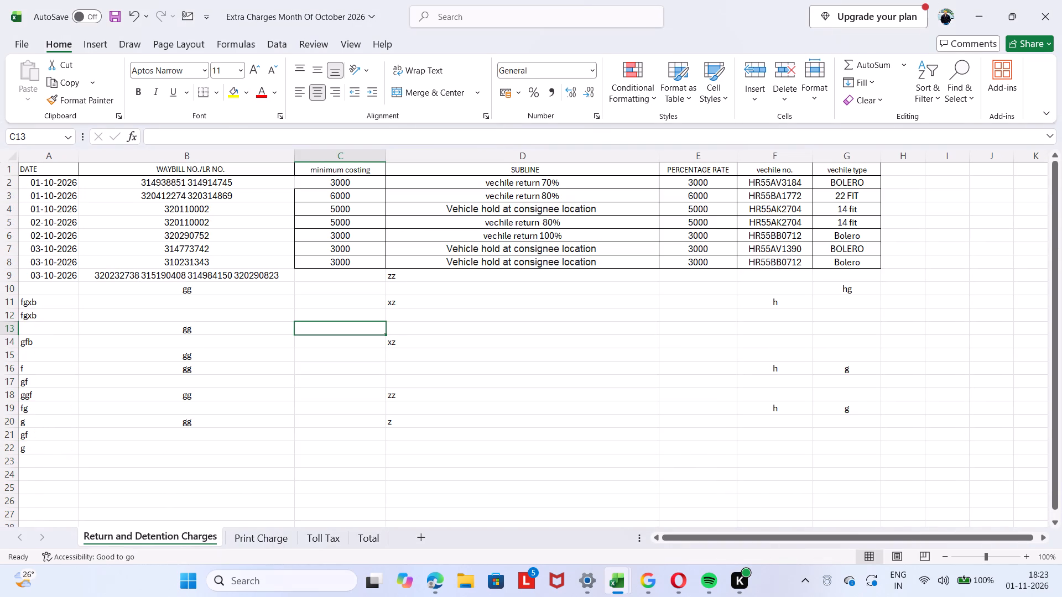
pyautogui.click(336, 271)
pyautogui.hotkey('alt', 'Tab')
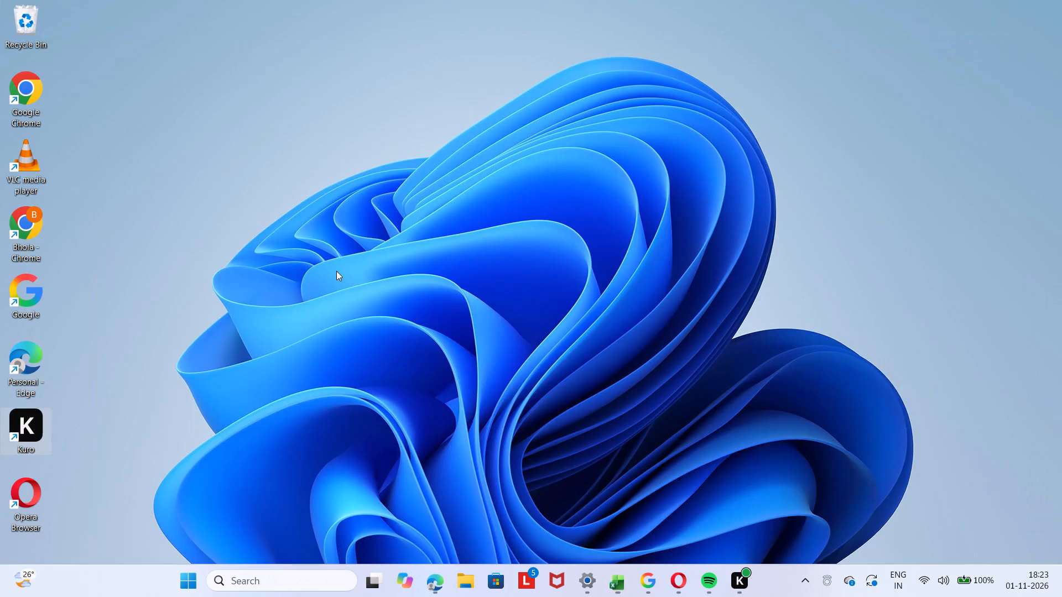
pyautogui.scroll(-3, 336, 271)
pyautogui.click(188, 242)
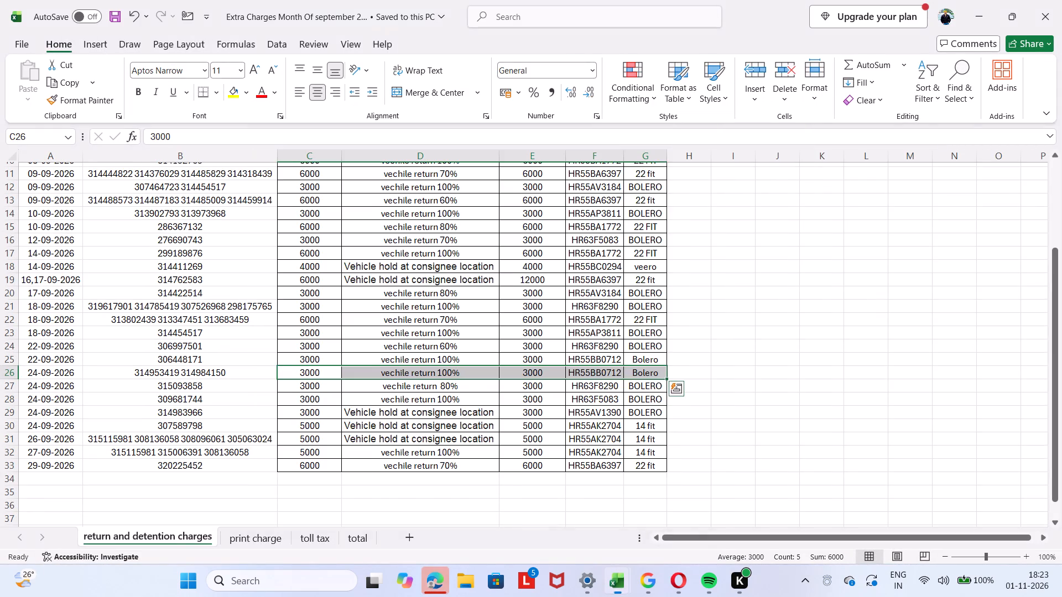
pyautogui.scroll(3, 188, 242)
pyautogui.click(187, 242)
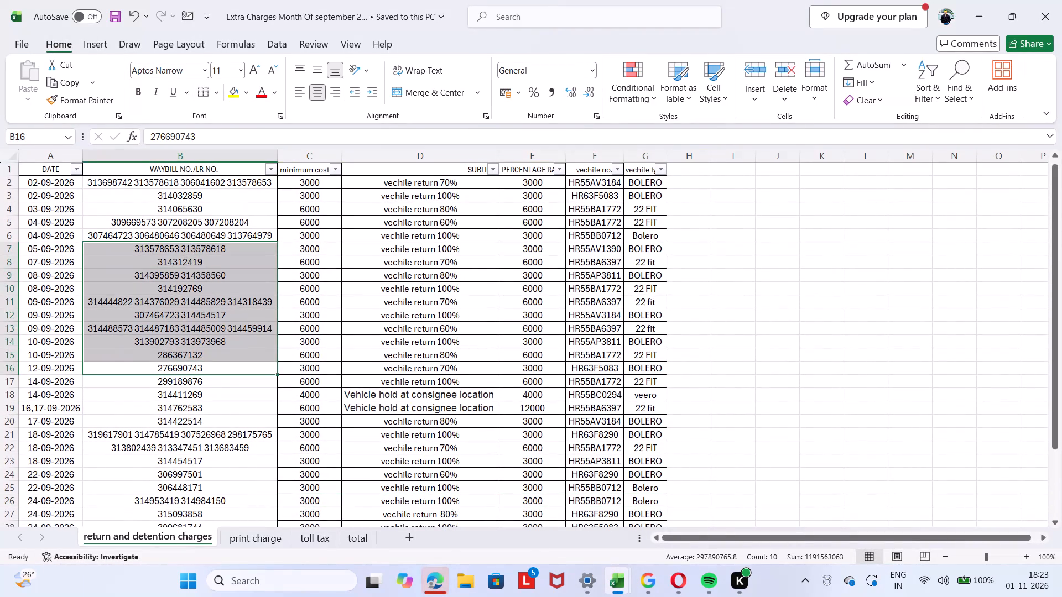
pyautogui.click(356, 395)
pyautogui.scroll(-1, 296, 384)
pyautogui.hotkey('alt', 'Tab')
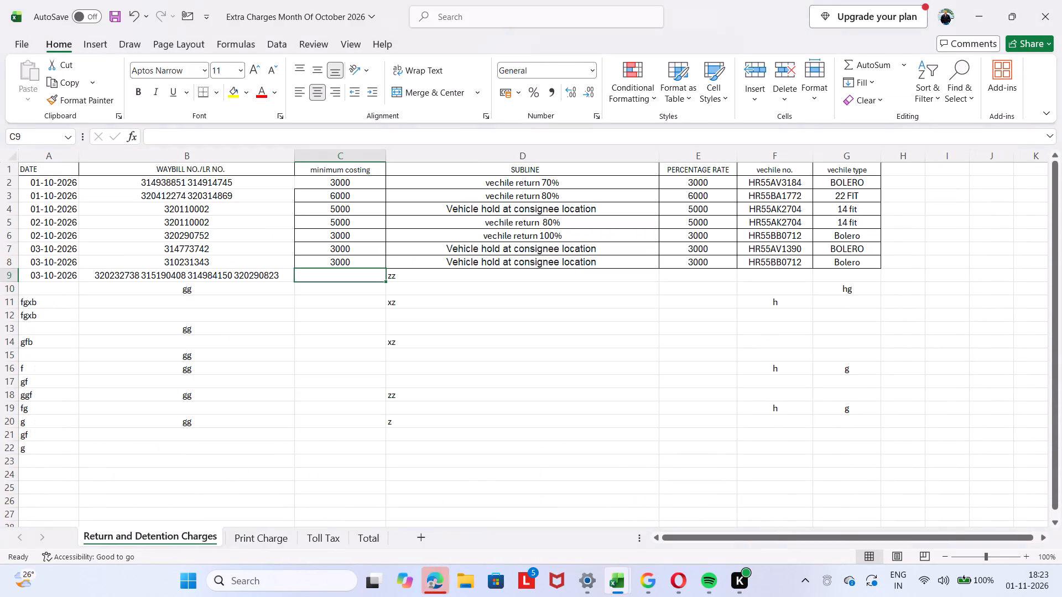
pyautogui.click(287, 279)
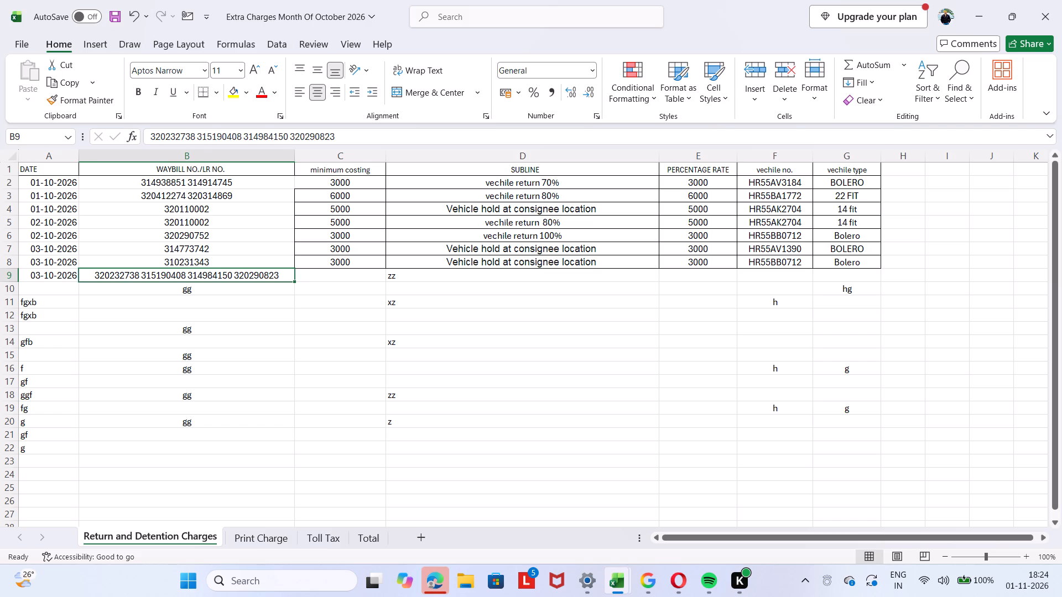
pyautogui.click(287, 272)
pyautogui.doubleClick(287, 272)
pyautogui.press('space')
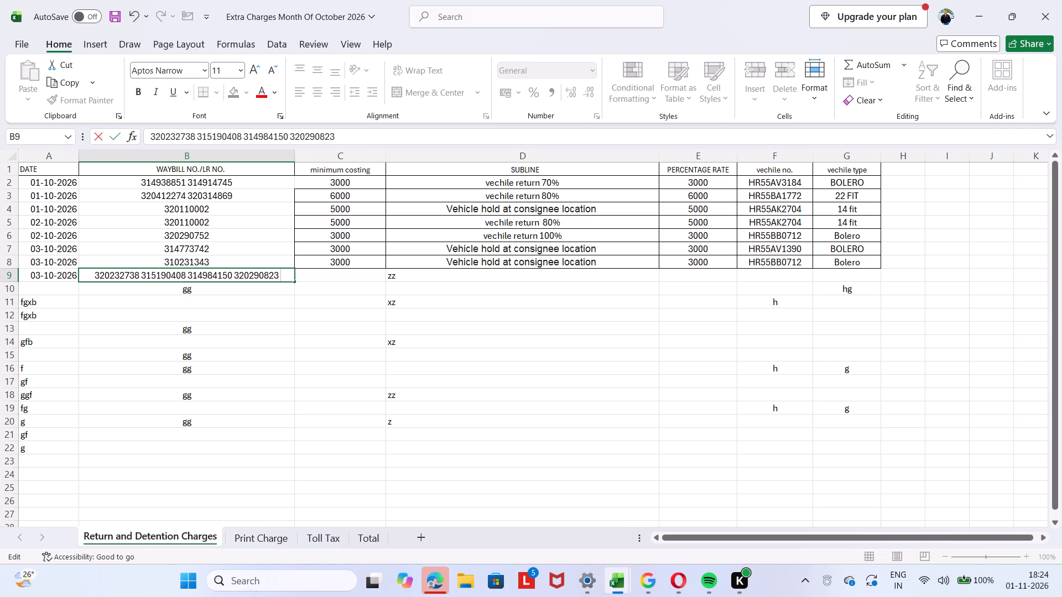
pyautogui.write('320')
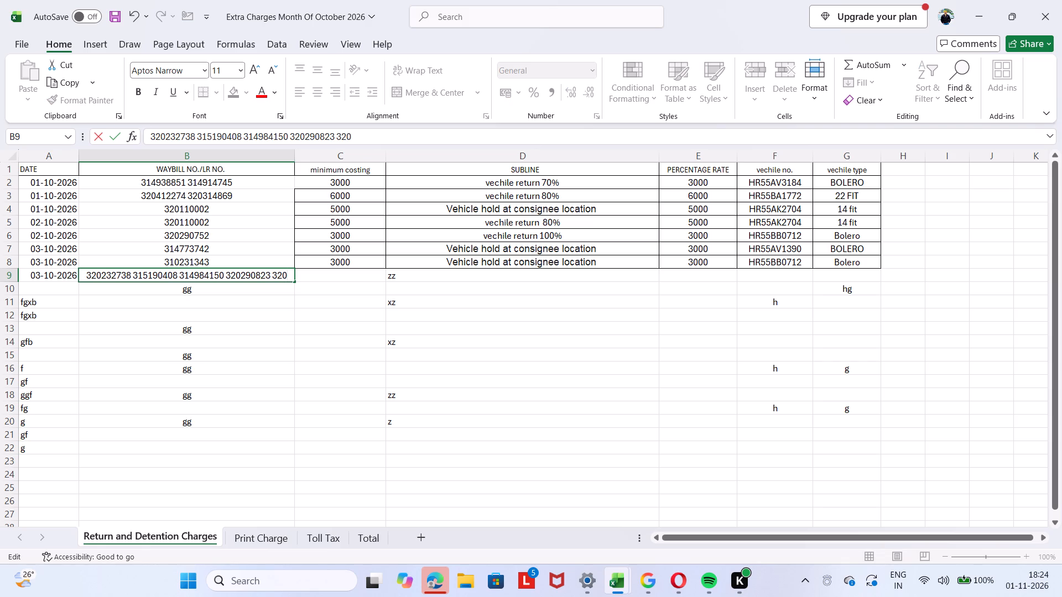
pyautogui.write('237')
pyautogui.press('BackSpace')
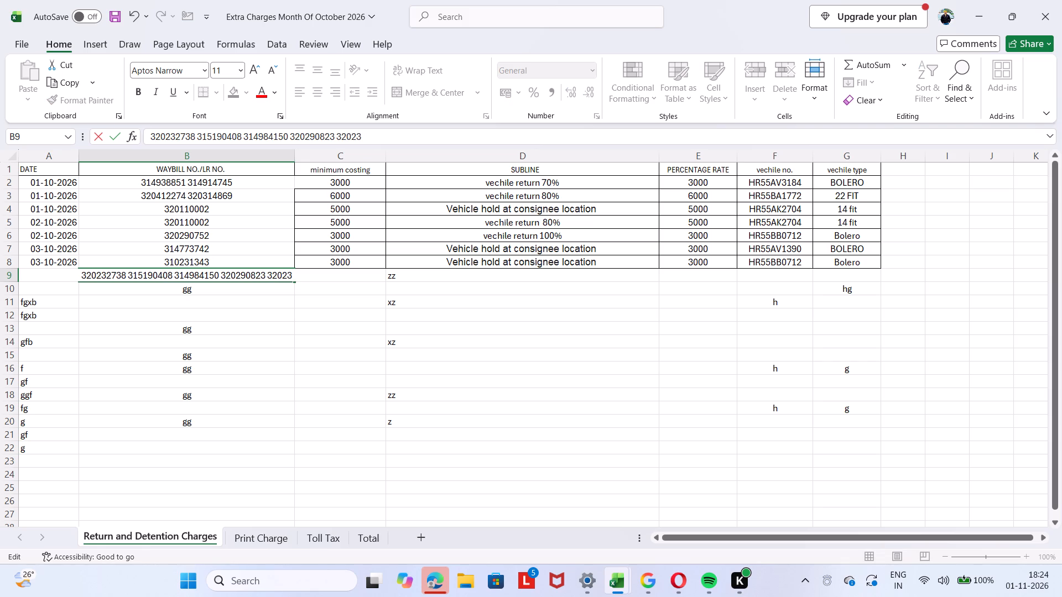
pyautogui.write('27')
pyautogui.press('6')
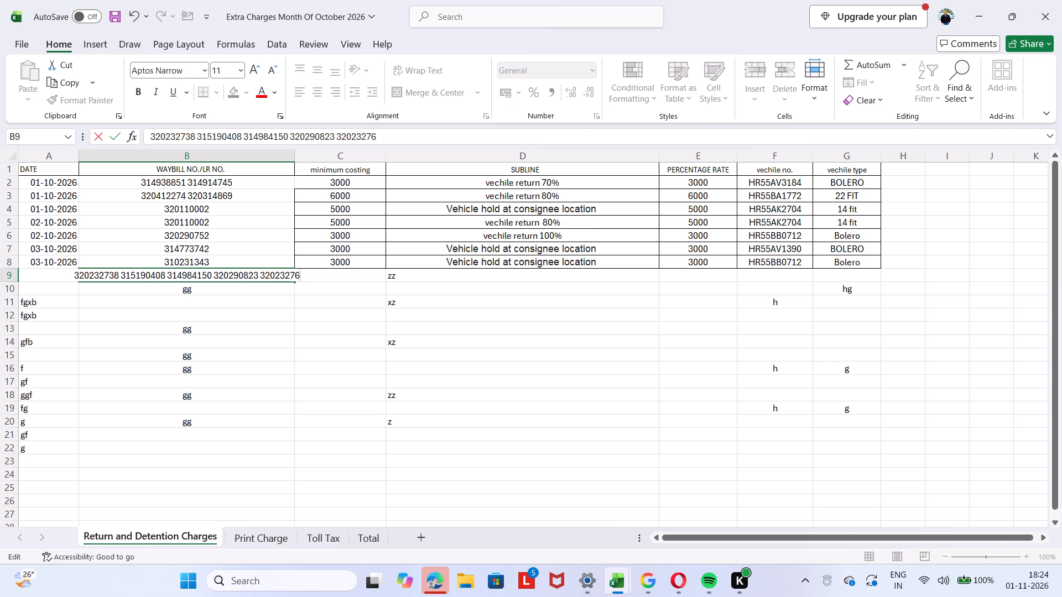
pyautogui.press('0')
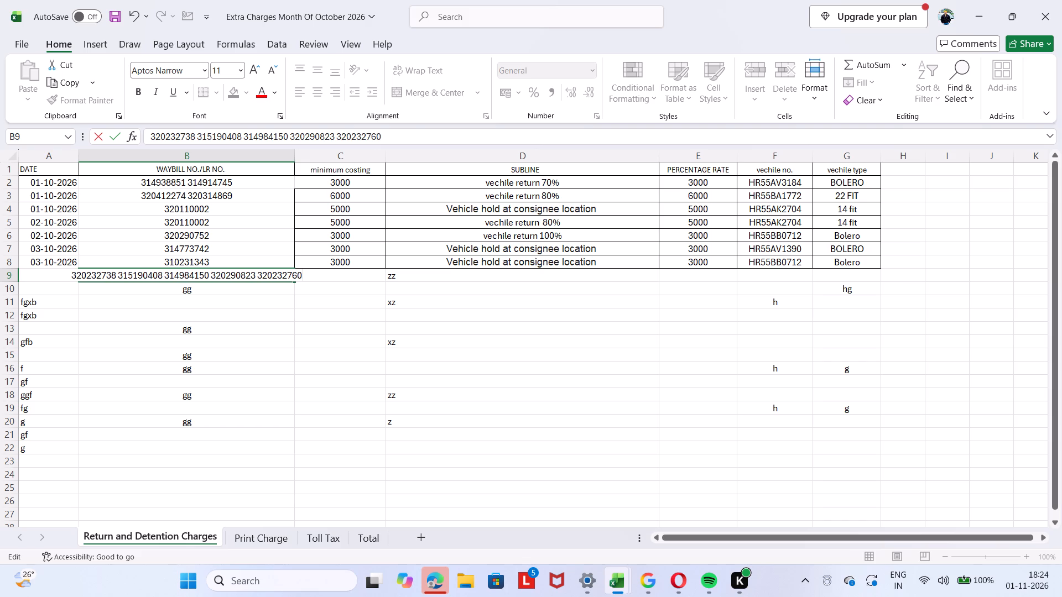
# Auto-fit the WAYBILL NO./LR NO. column to row 9's five waybill numbers.
pyautogui.doubleClick(294, 155)
pyautogui.click(339, 280)
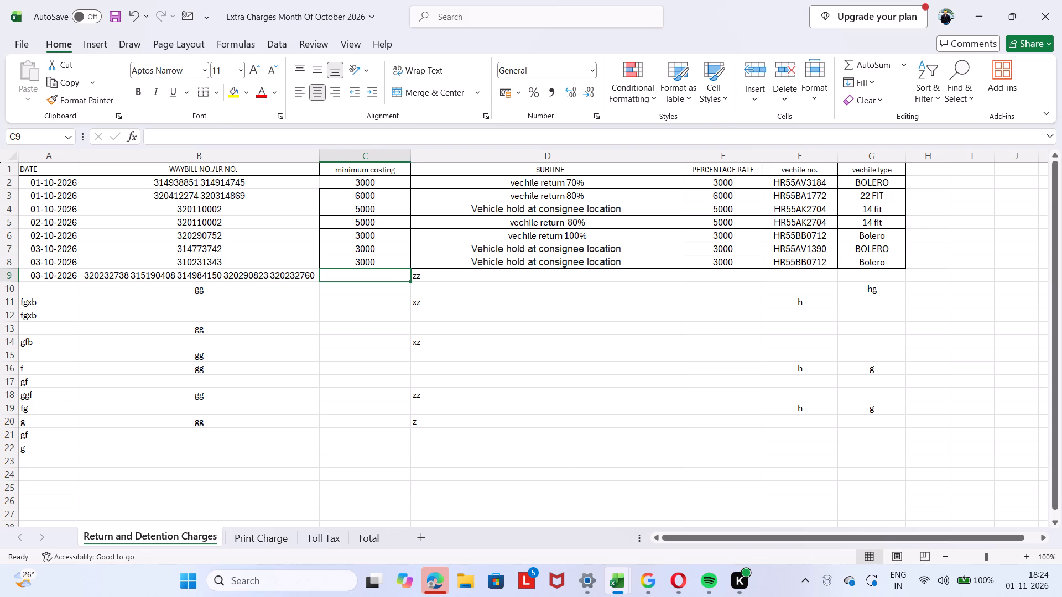
pyautogui.hotkey('alt', 'Tab')
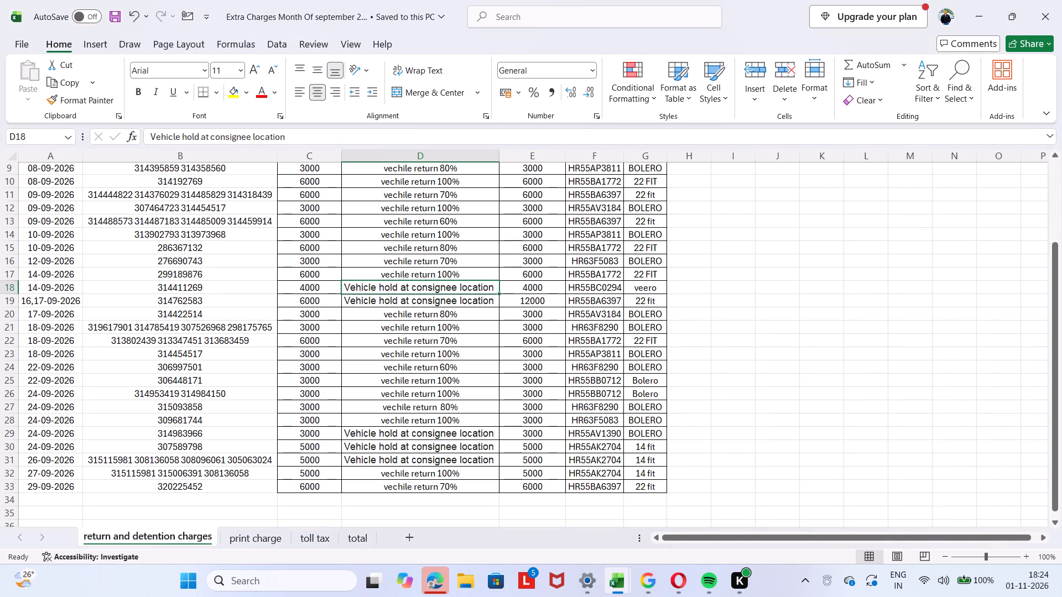
pyautogui.click(332, 460)
pyautogui.hotkey('shift', 'Right')
pyautogui.hotkey('shift', 'Right')
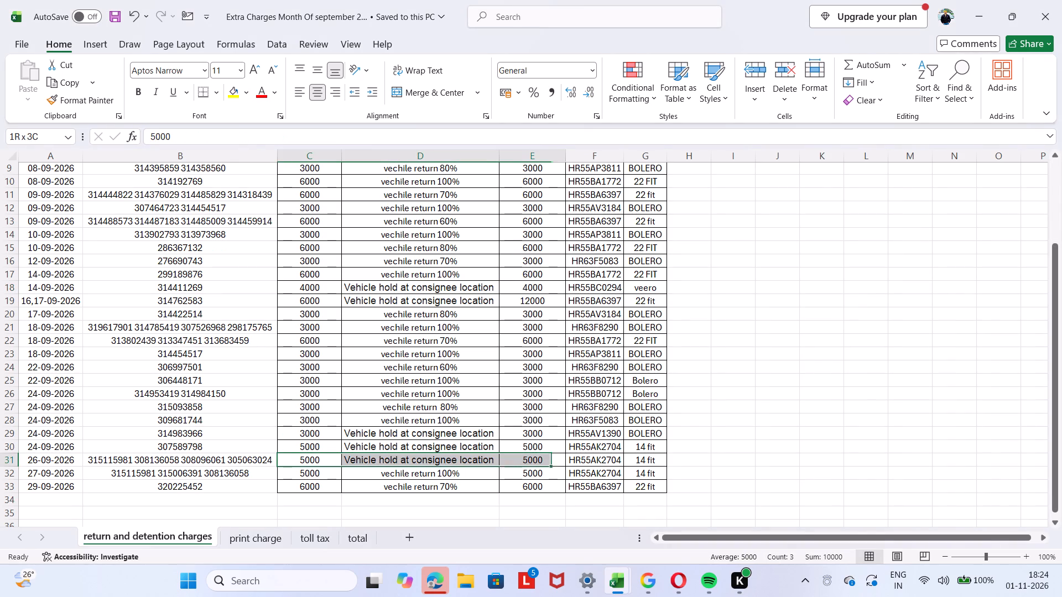
pyautogui.hotkey('shift', 'Right')
pyautogui.hotkey('shift', 'Right')
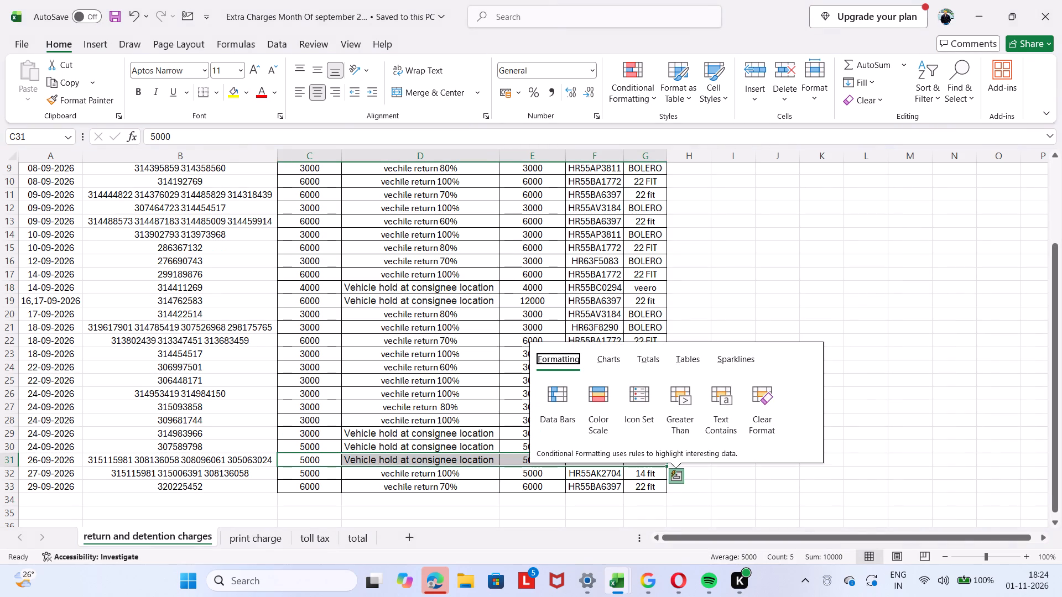
pyautogui.press('Escape')
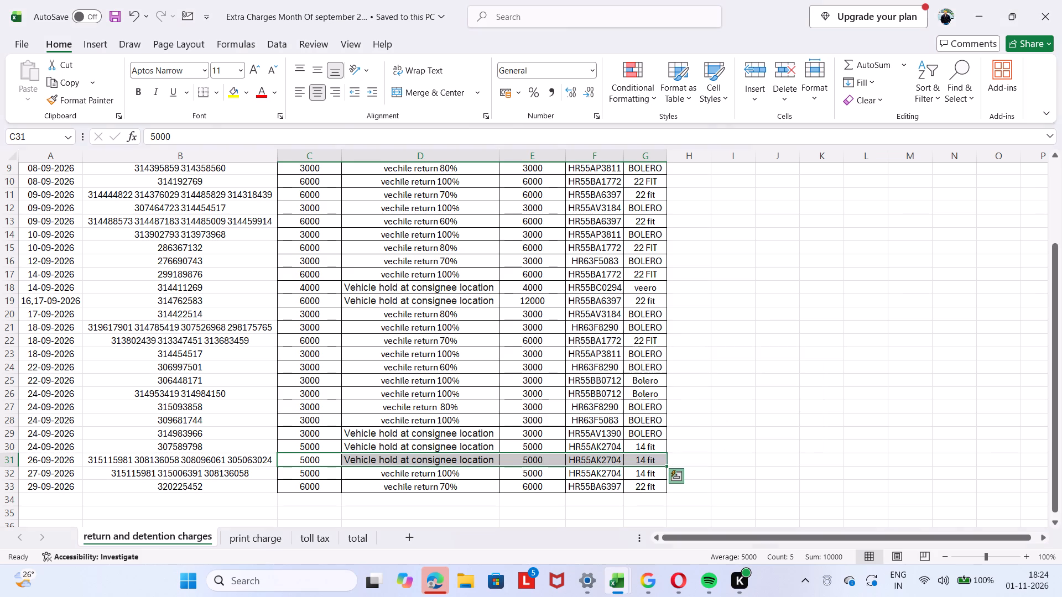
pyautogui.hotkey('ctrl', 'c')
pyautogui.hotkey('alt', 'Tab')
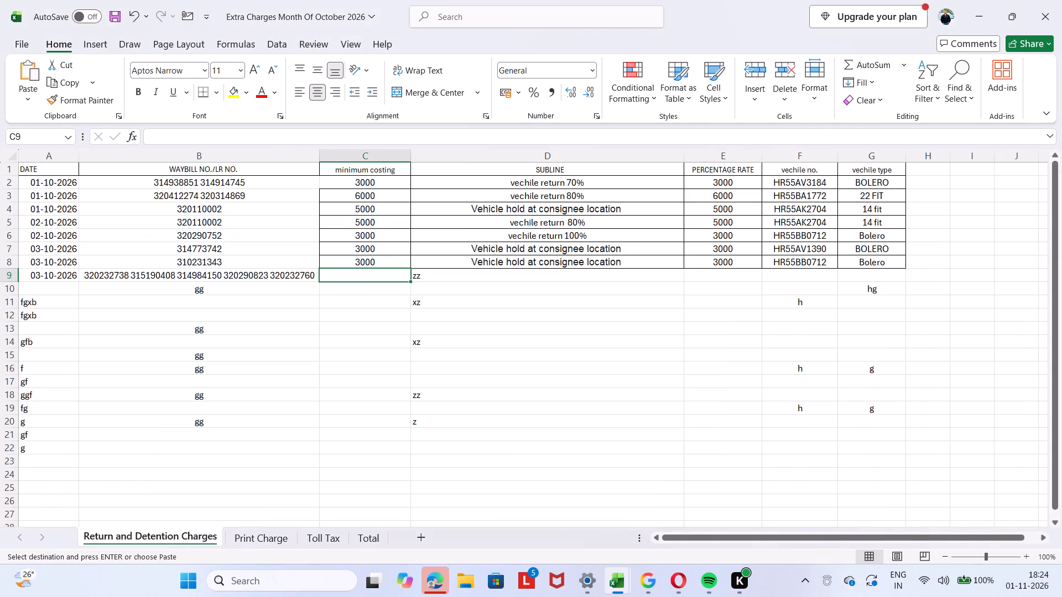
pyautogui.press('Return')
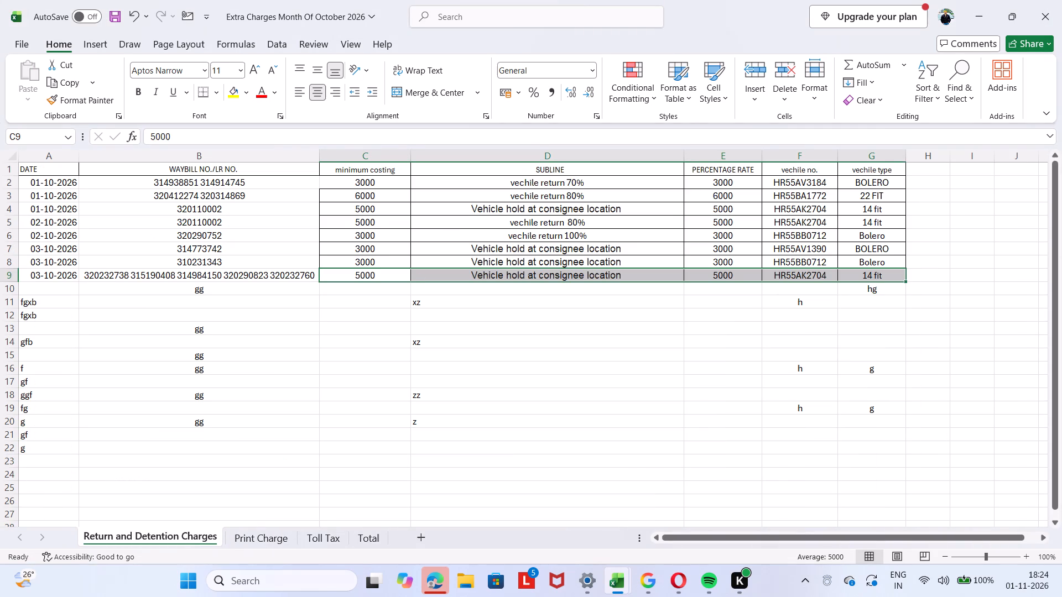
# Start row 10's date in the DATE column with the digit 4.
pyautogui.click(44, 287)
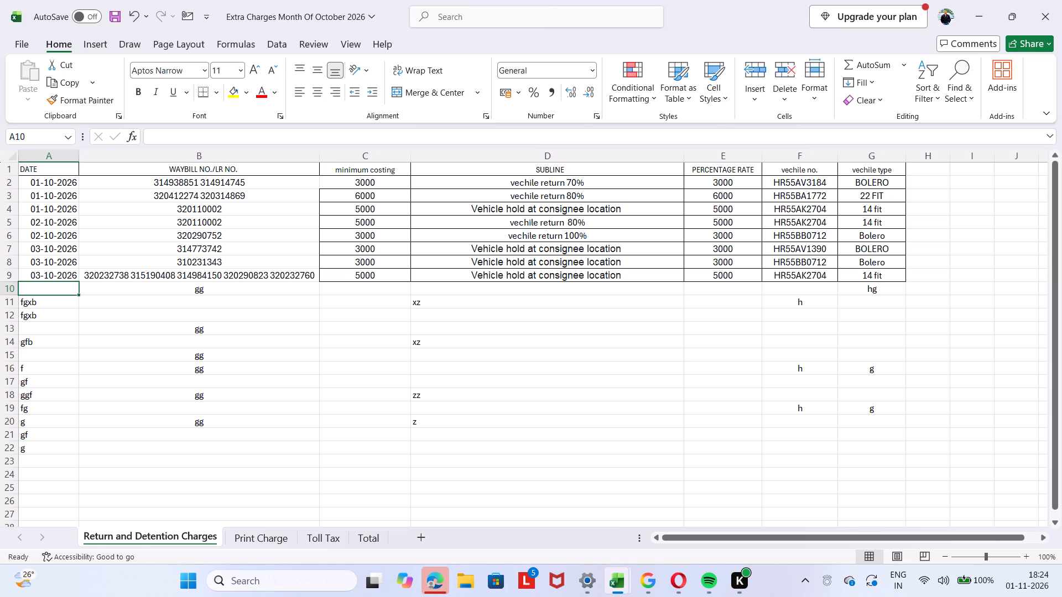
pyautogui.press('4')
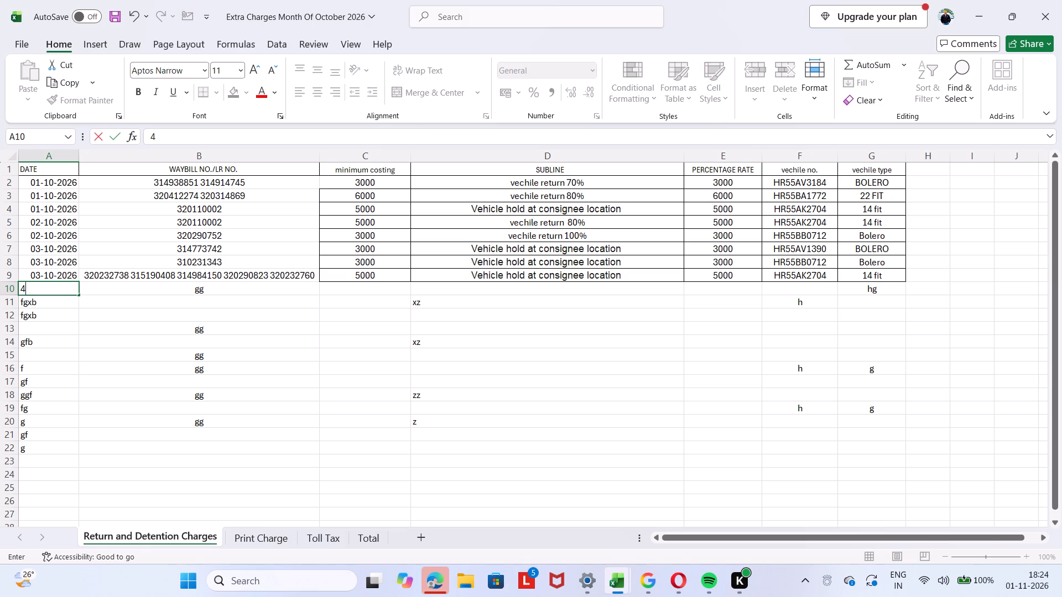
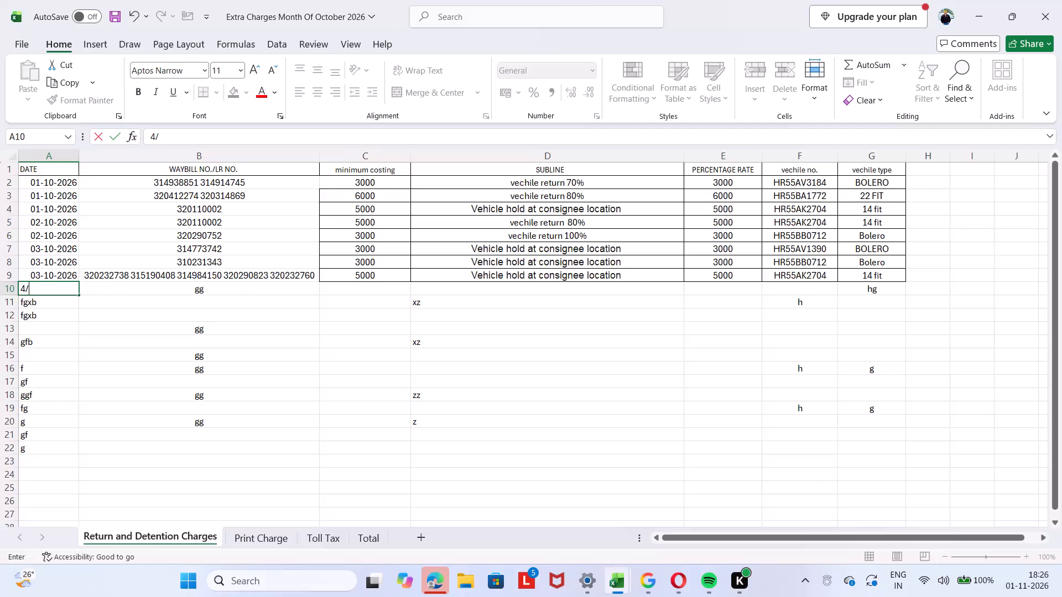
# Complete row 10's date in the DATE column as 4/10/2026.
pyautogui.press('7')
pyautogui.press('BackSpace')
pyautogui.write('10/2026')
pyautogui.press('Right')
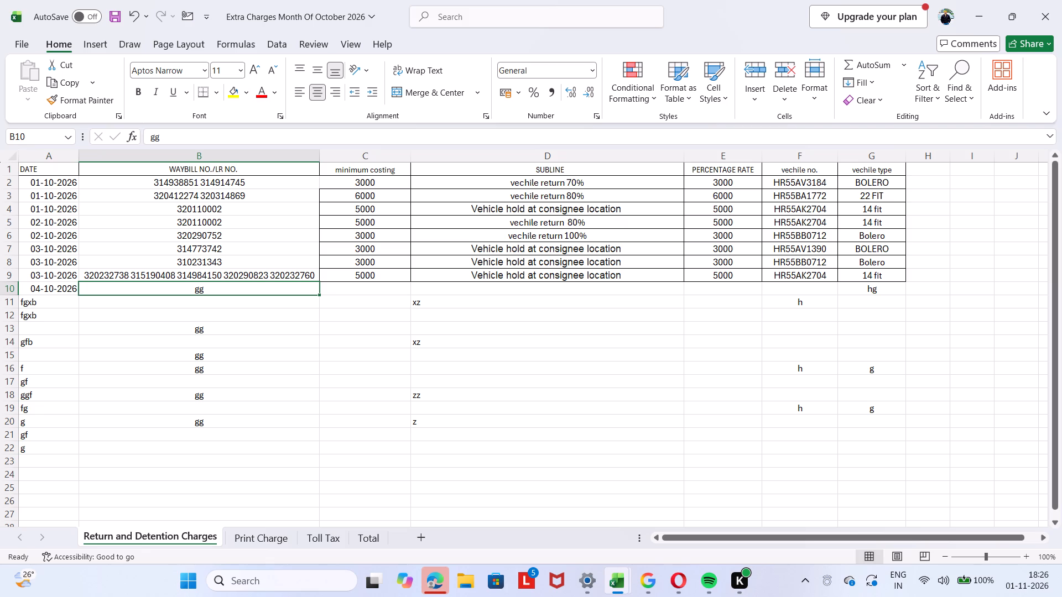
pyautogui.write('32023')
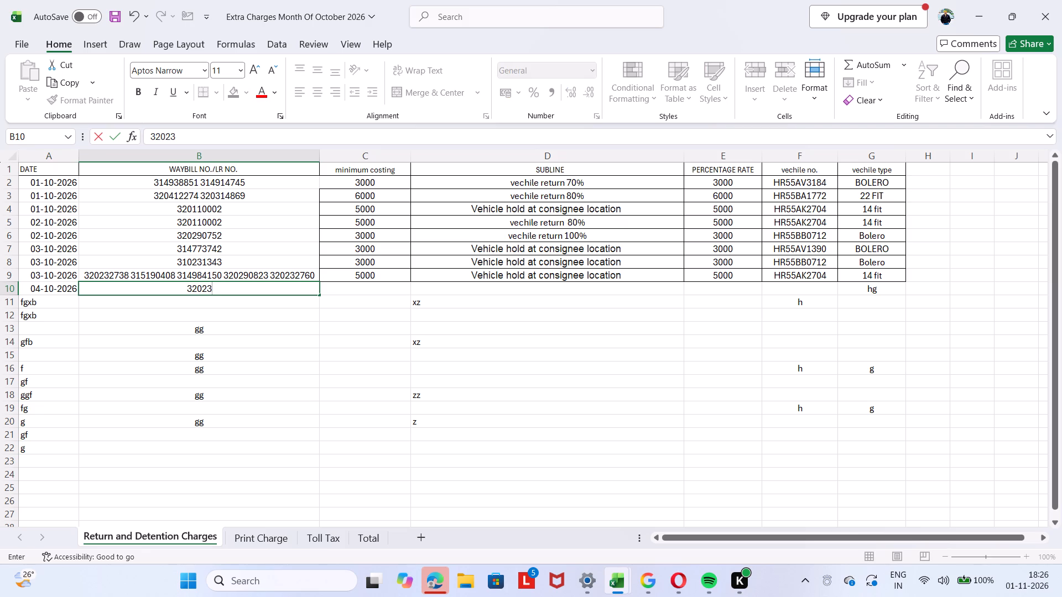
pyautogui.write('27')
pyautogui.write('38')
# Copy row 9's list of five waybill numbers into row 10's WAYBILL NO./LR NO. cell.
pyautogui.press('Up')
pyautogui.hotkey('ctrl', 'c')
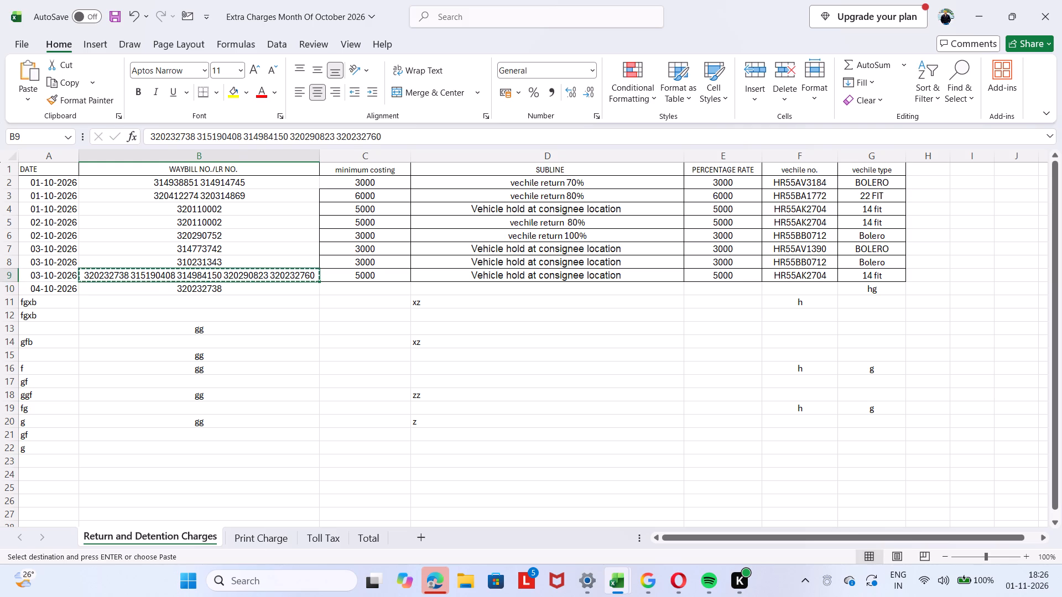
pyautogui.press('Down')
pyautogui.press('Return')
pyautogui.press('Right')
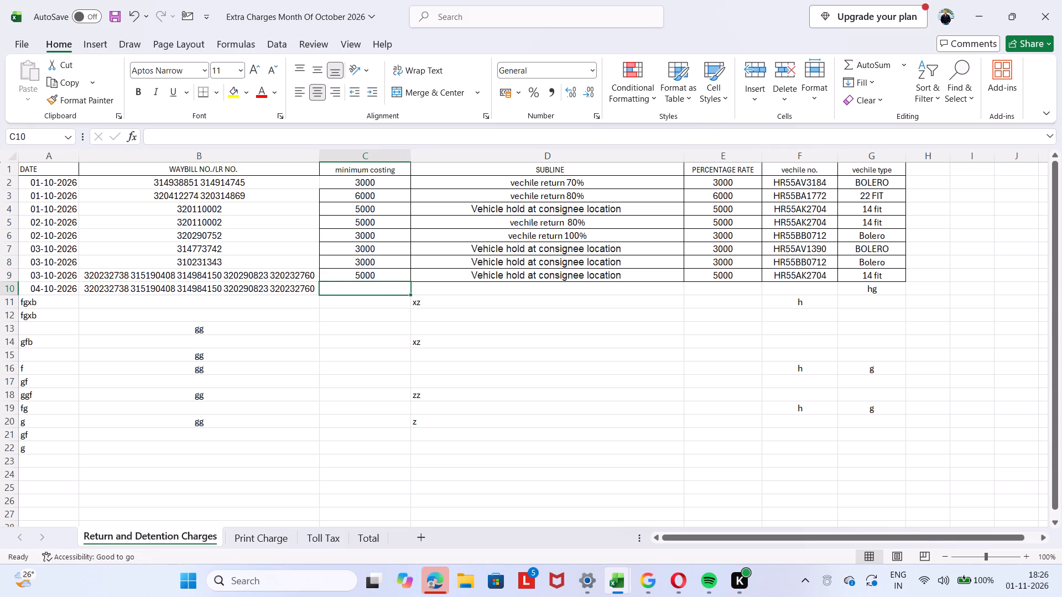
pyautogui.click(783, 223)
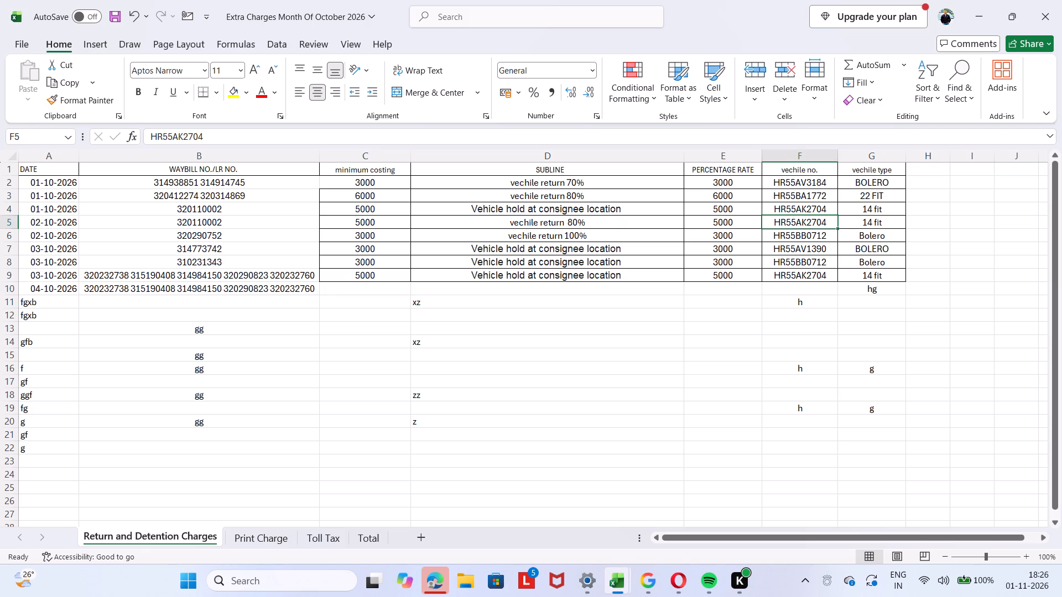
pyautogui.click(372, 225)
pyautogui.hotkey('shift', 'Right')
pyautogui.hotkey('shift', 'Right')
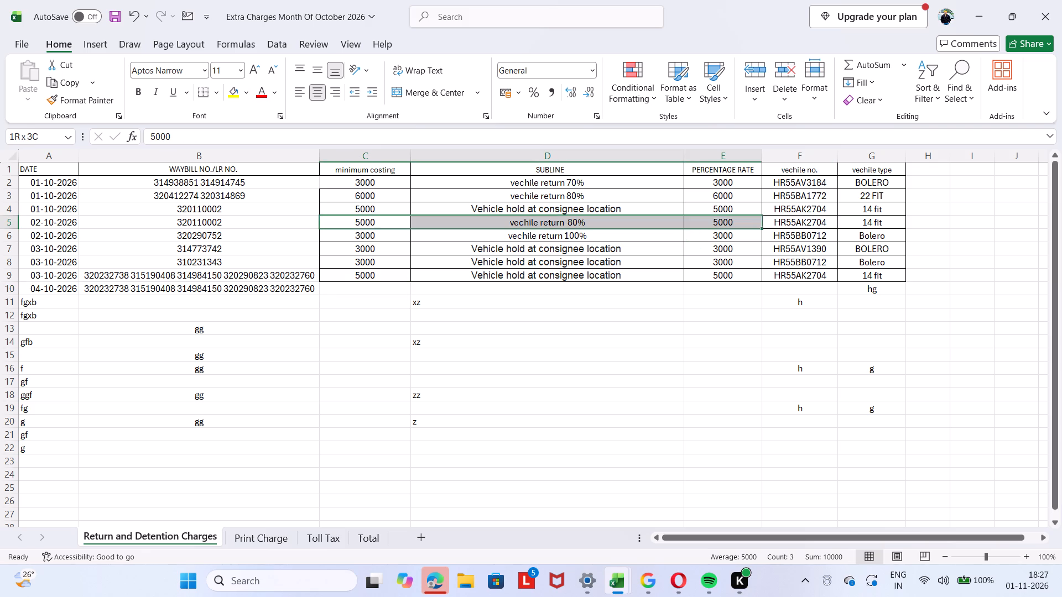
pyautogui.hotkey('shift', 'Right')
pyautogui.hotkey('shift', 'Right')
pyautogui.hotkey('ctrl', 'c')
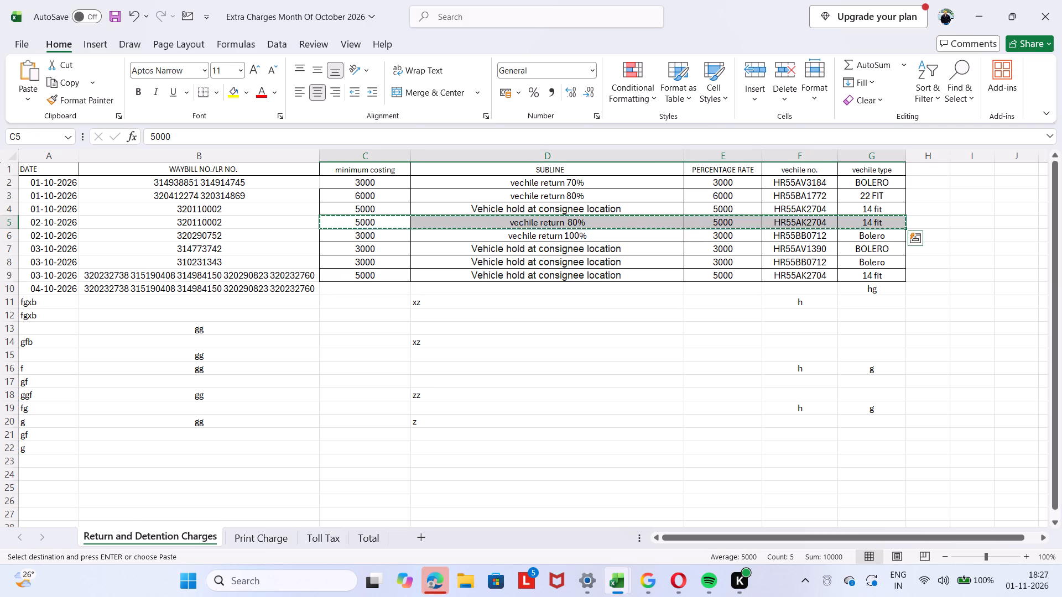
pyautogui.press('Down')
pyautogui.press('Down')
pyautogui.press('Down')
pyautogui.press('Down')
pyautogui.press('Down')
pyautogui.press('Down')
pyautogui.press('Up')
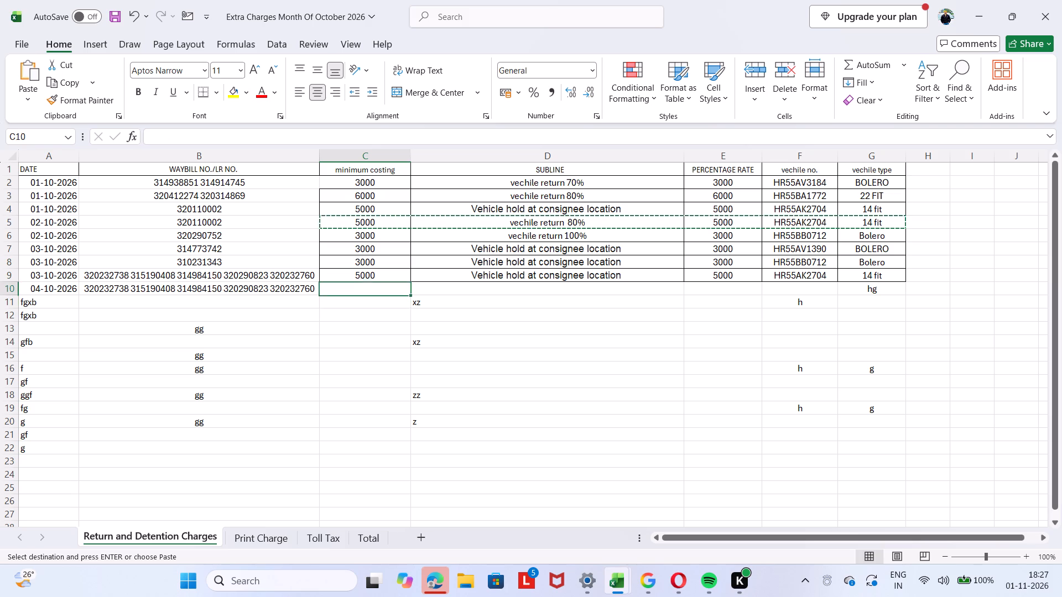
pyautogui.press('Return')
# Replace row 10's SUBLINE entry with a copy of row 6's "vechile return 100%".
pyautogui.press('Right')
pyautogui.press('Right')
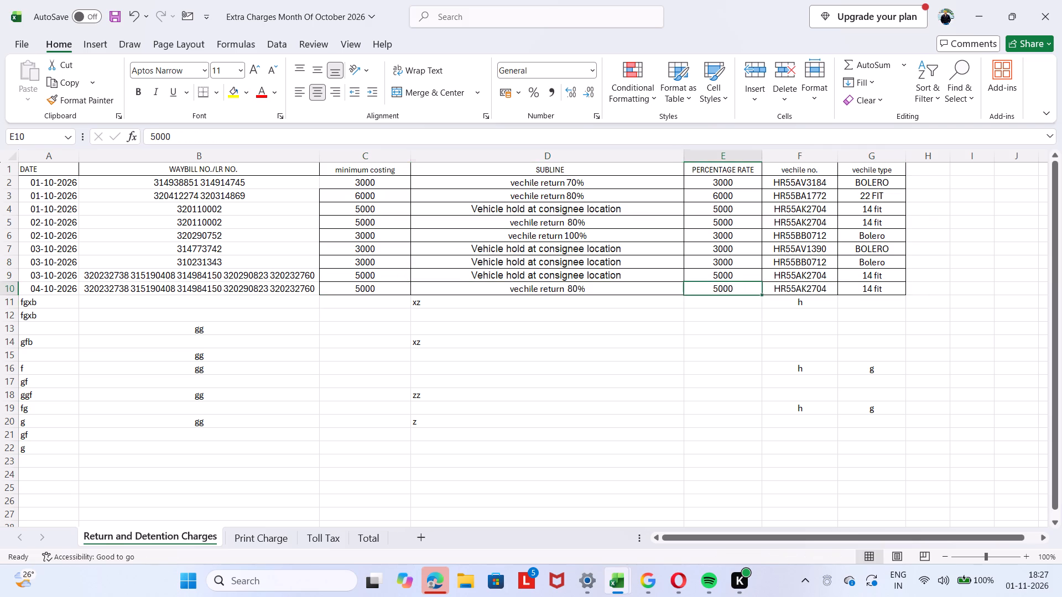
pyautogui.press('Left')
pyautogui.press('Up')
pyautogui.press('Up')
pyautogui.press('Up')
pyautogui.press('Up')
pyautogui.hotkey('ctrl', 'c')
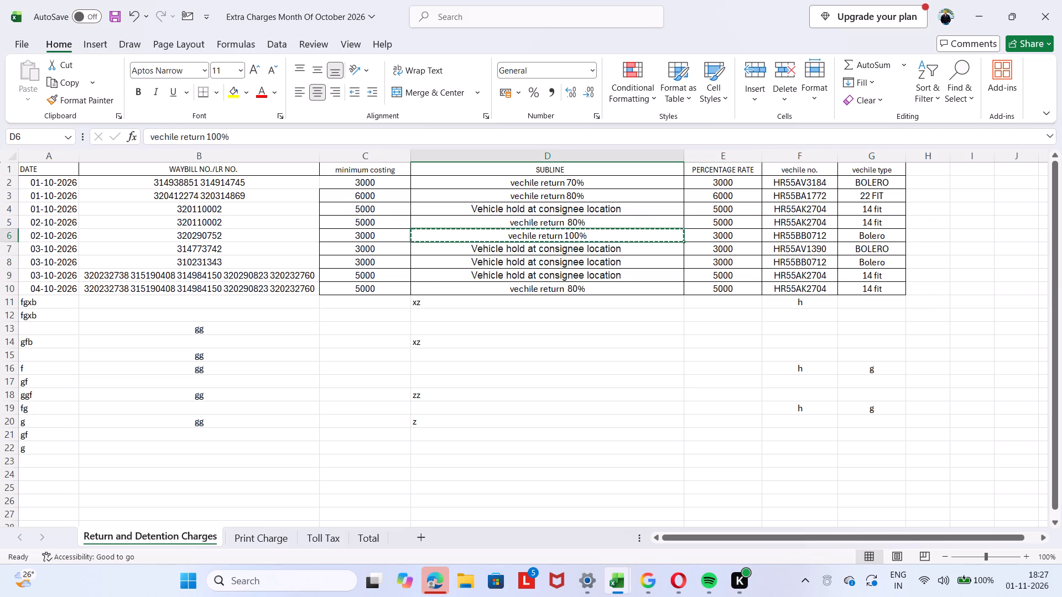
pyautogui.press('Down')
pyautogui.press('Down')
pyautogui.press('Down')
pyautogui.press('Down')
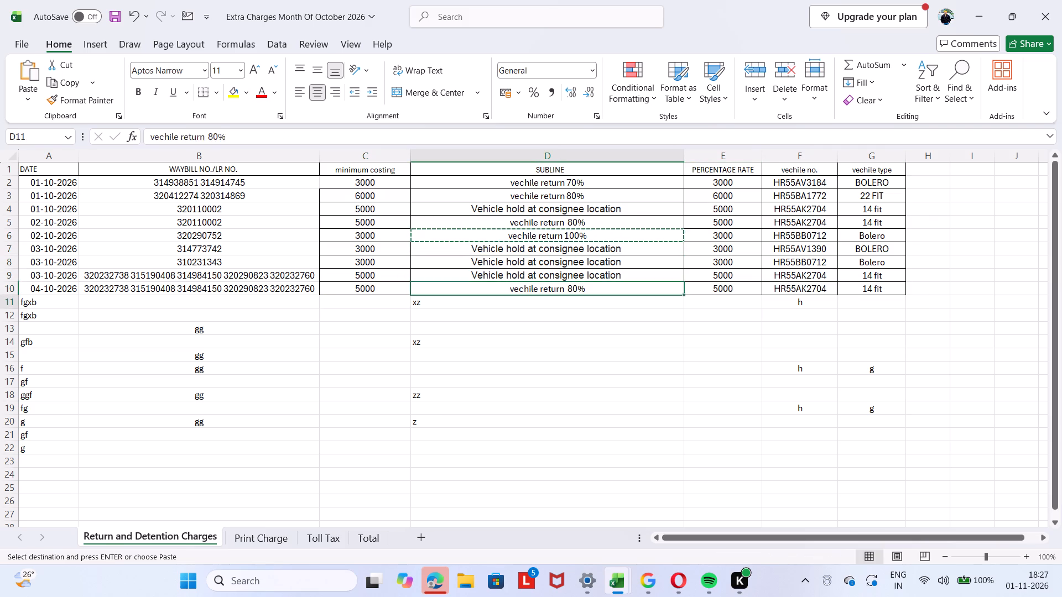
pyautogui.press('Down')
pyautogui.press('Up')
pyautogui.press('Return')
# Copy row 10's date, 04-10-2026, into row 11's DATE cell.
pyautogui.press('Right')
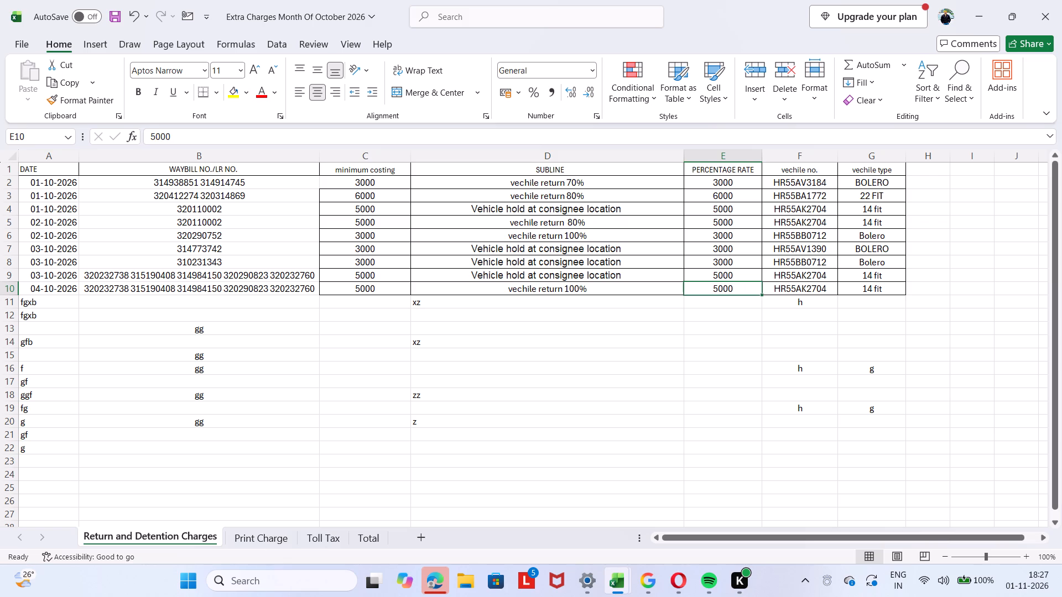
pyautogui.press('Left')
pyautogui.press('Left')
pyautogui.press('Left')
pyautogui.press('Left')
pyautogui.press('Down')
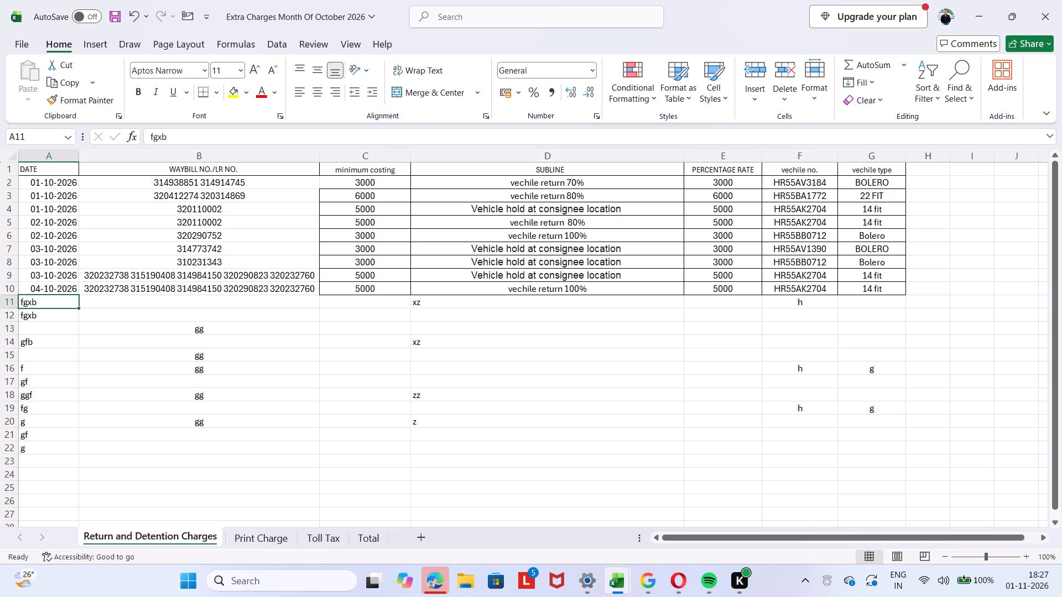
pyautogui.press('Up')
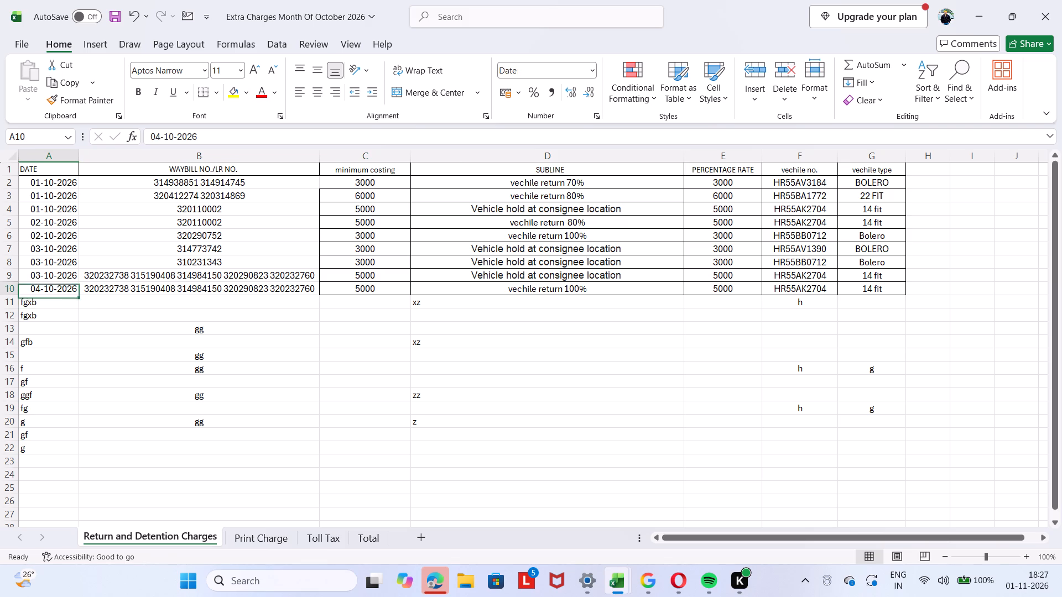
pyautogui.hotkey('ctrl', 'c')
pyautogui.press('Down')
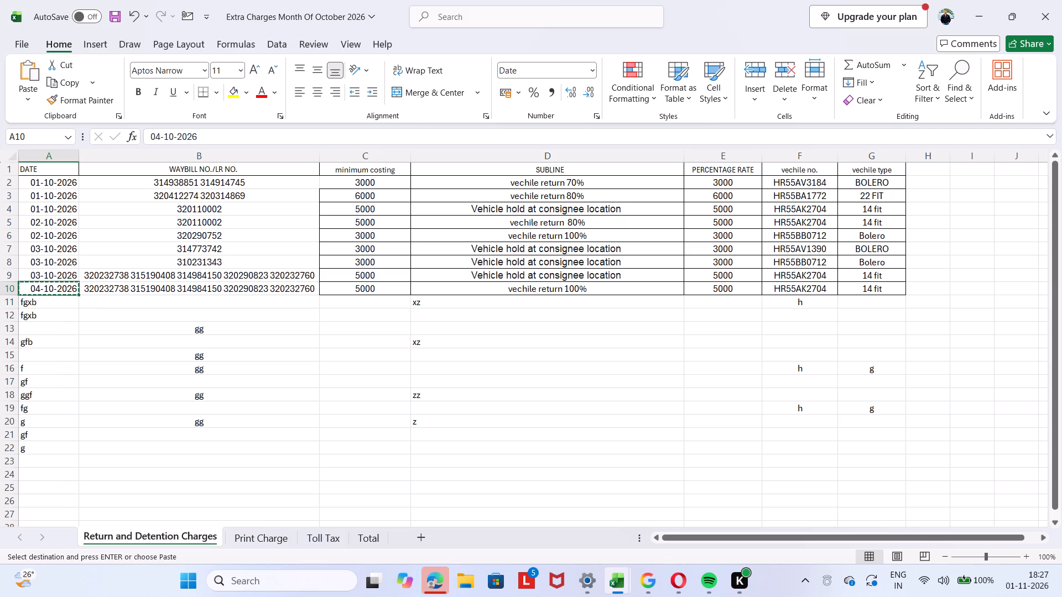
pyautogui.press('Return')
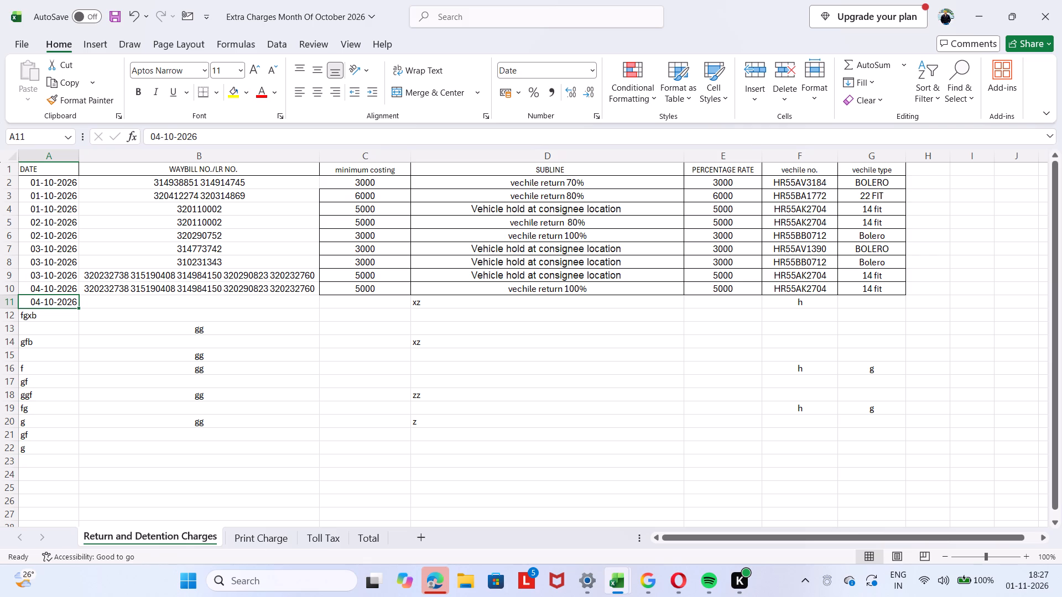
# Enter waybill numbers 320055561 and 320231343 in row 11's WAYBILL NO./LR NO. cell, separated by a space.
pyautogui.press('Right')
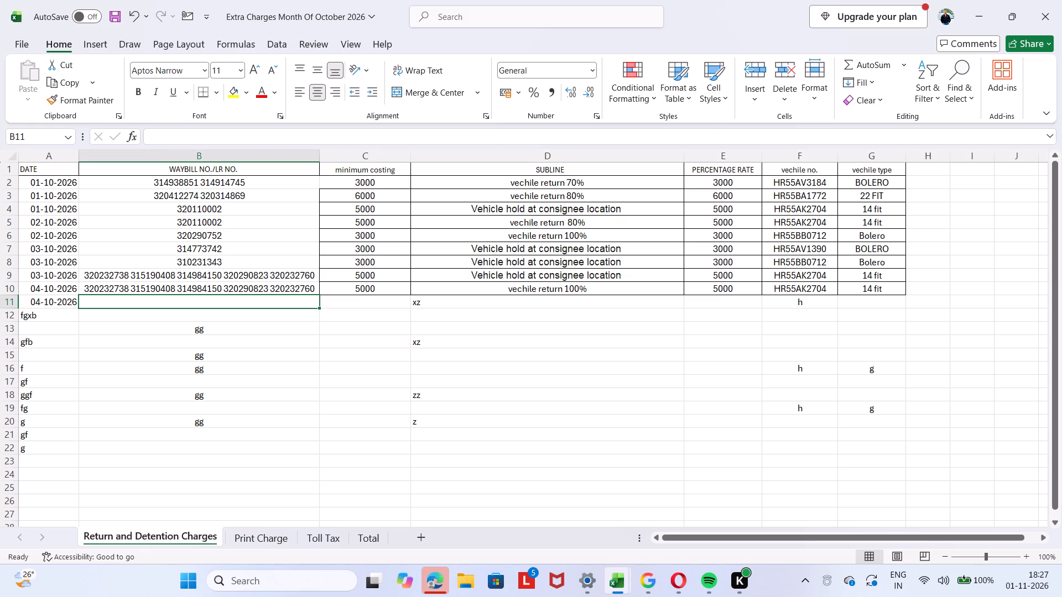
pyautogui.press('Up')
pyautogui.press('Down')
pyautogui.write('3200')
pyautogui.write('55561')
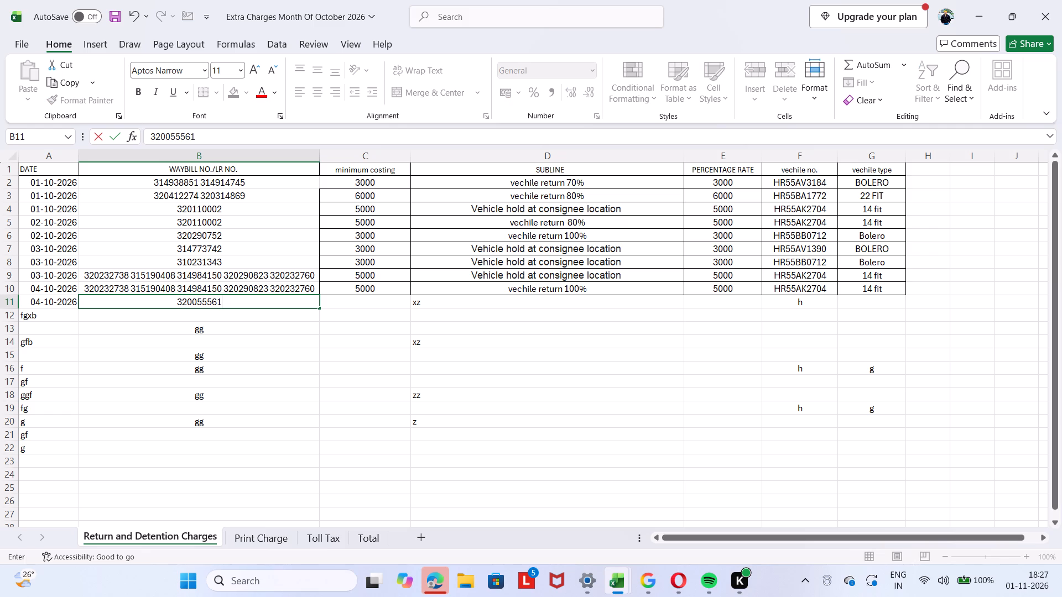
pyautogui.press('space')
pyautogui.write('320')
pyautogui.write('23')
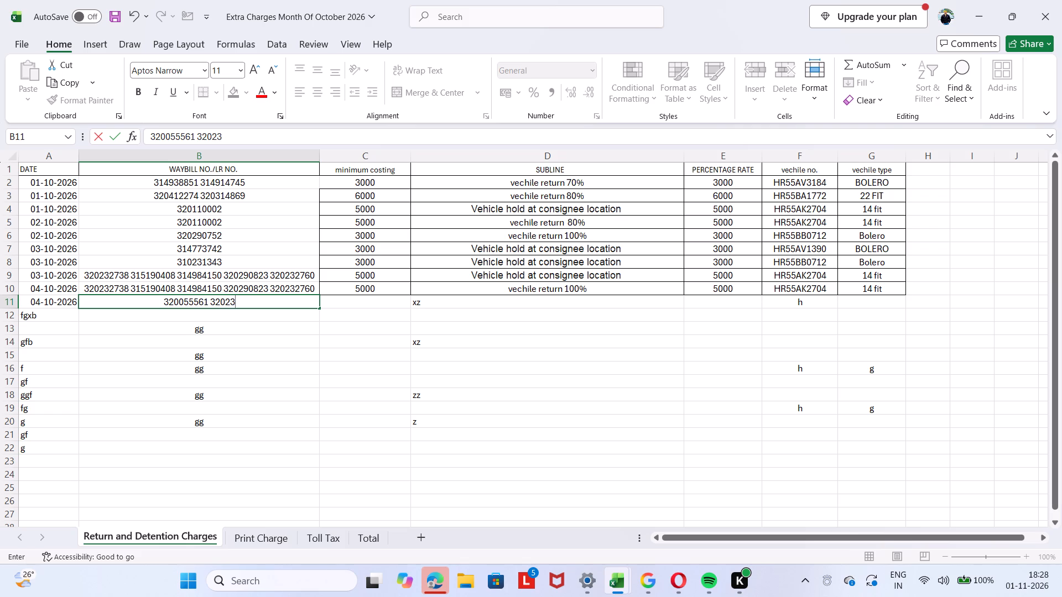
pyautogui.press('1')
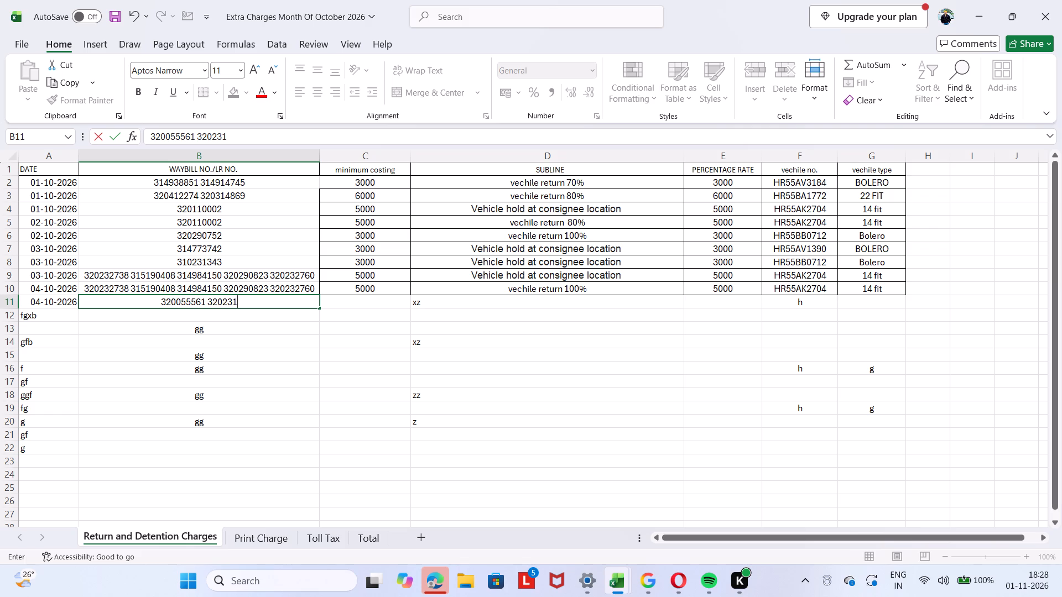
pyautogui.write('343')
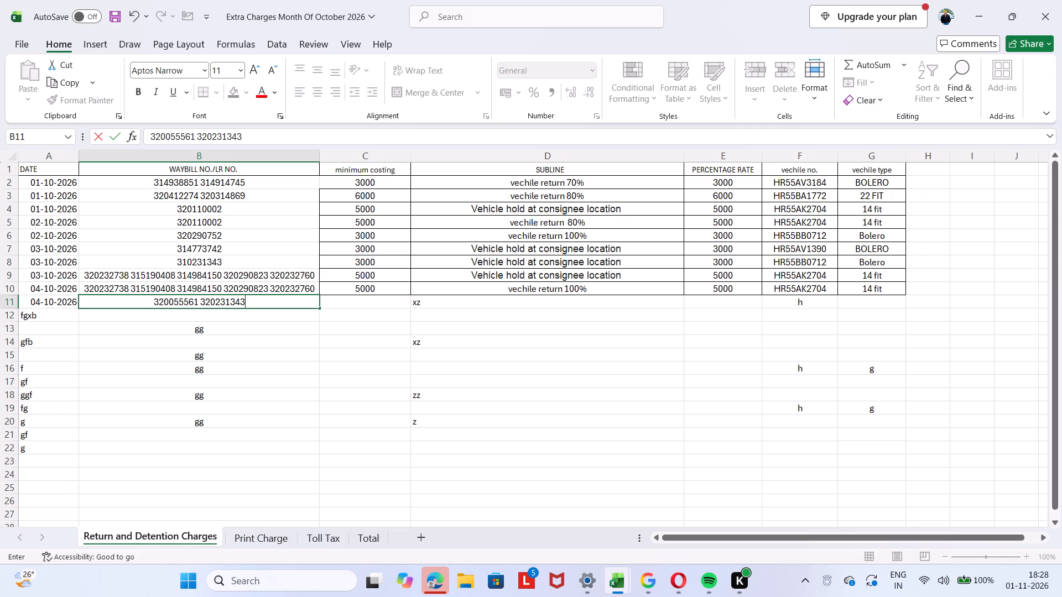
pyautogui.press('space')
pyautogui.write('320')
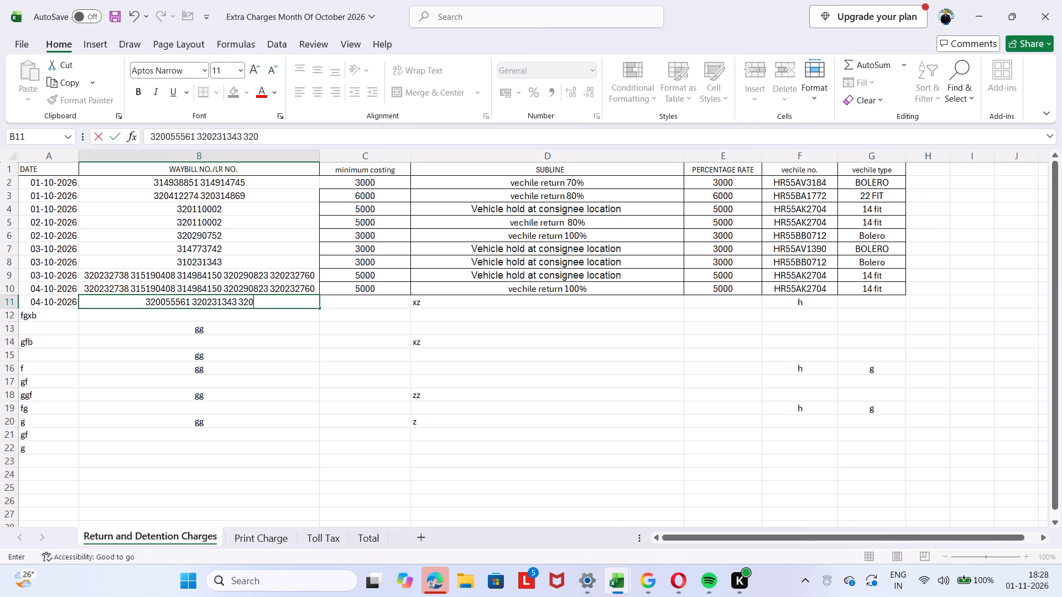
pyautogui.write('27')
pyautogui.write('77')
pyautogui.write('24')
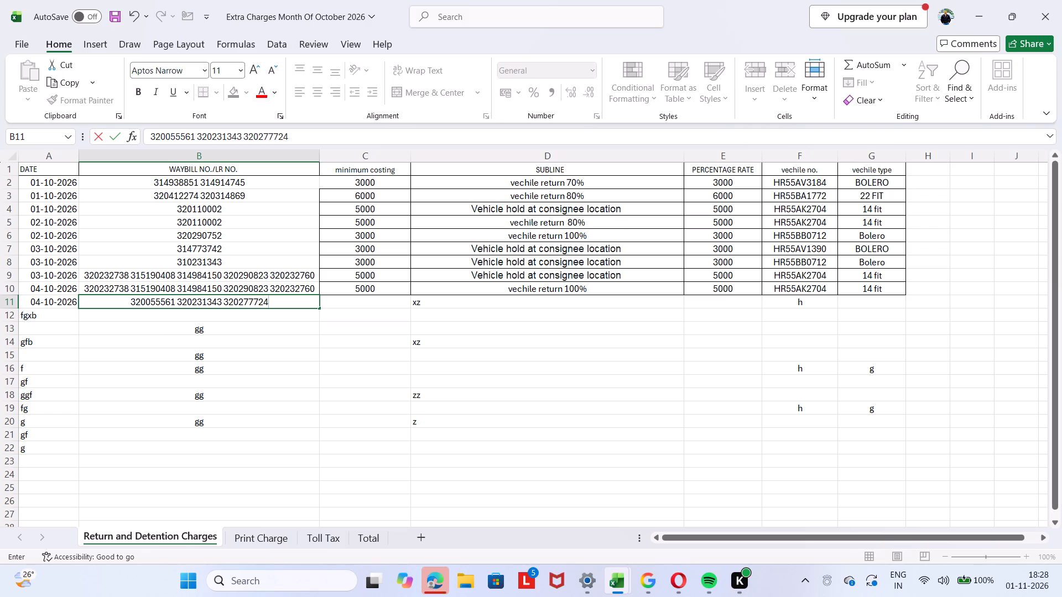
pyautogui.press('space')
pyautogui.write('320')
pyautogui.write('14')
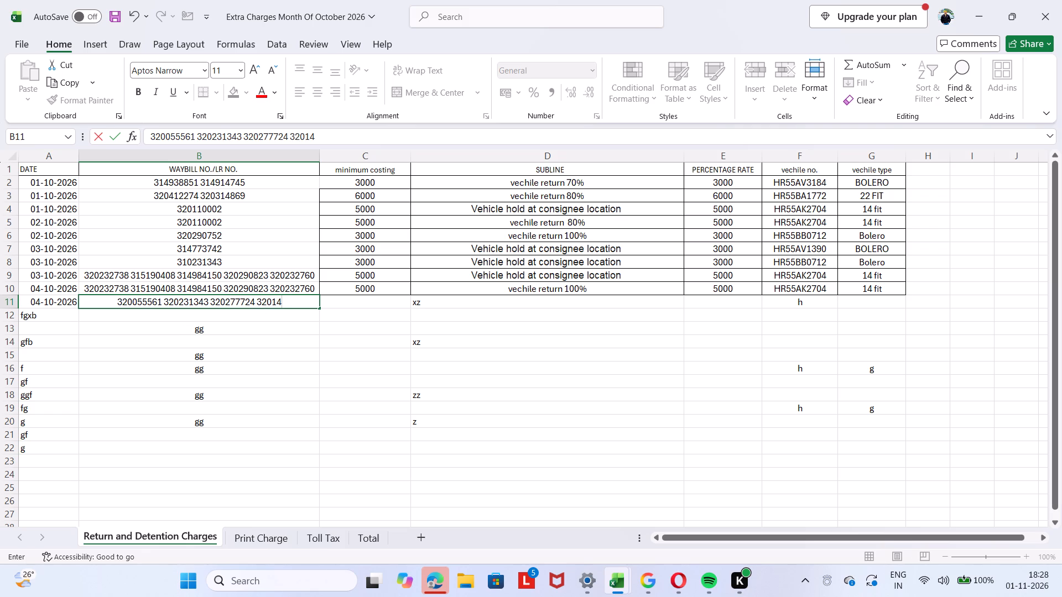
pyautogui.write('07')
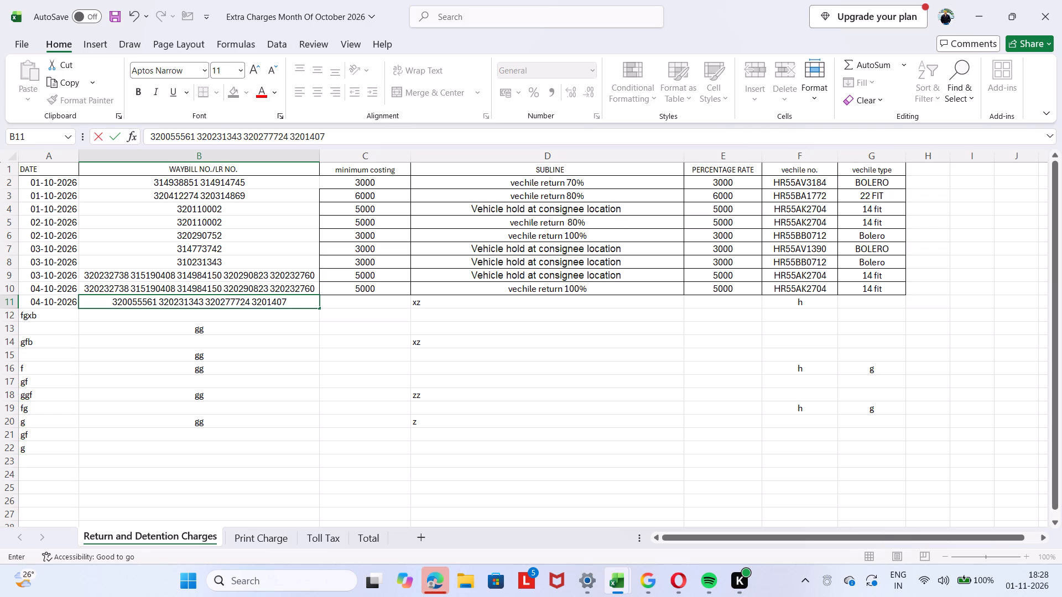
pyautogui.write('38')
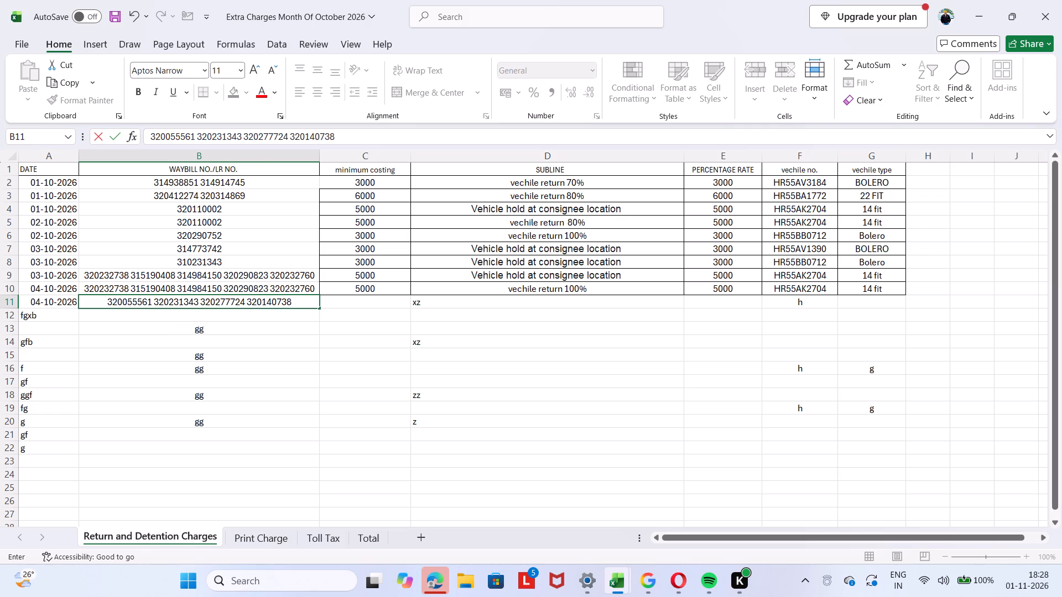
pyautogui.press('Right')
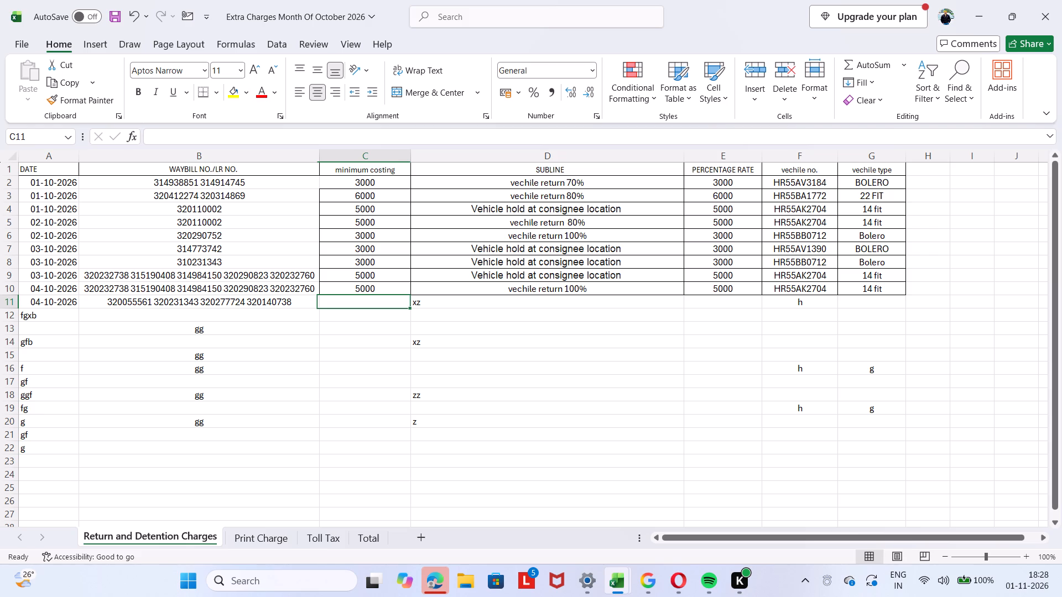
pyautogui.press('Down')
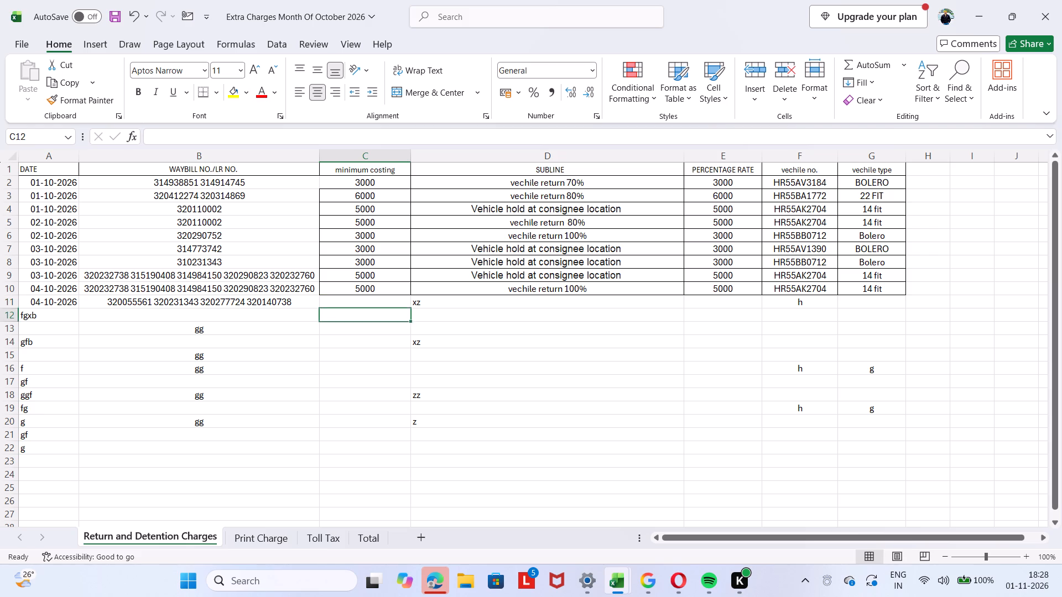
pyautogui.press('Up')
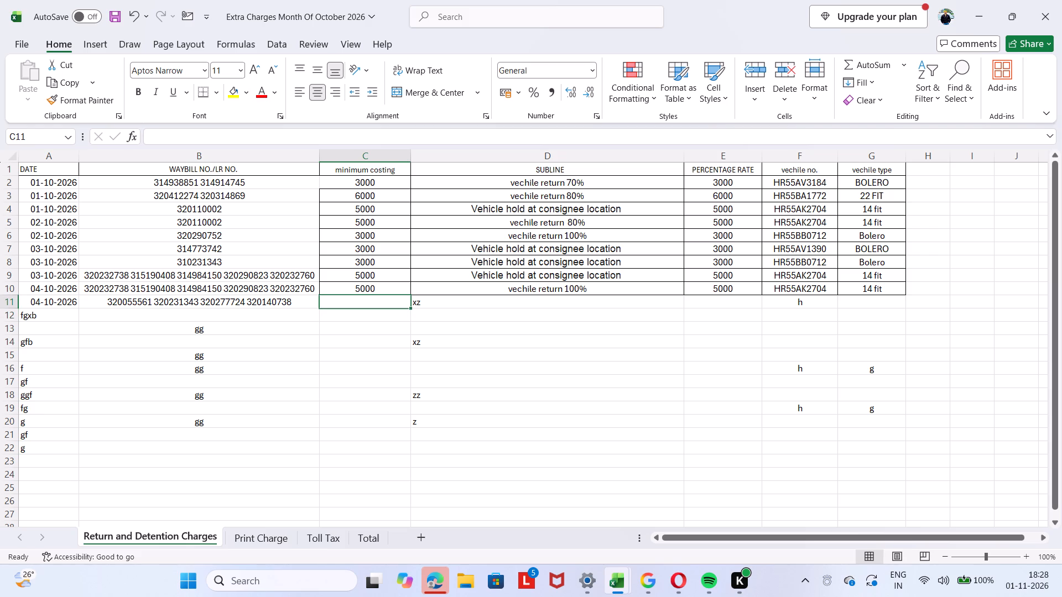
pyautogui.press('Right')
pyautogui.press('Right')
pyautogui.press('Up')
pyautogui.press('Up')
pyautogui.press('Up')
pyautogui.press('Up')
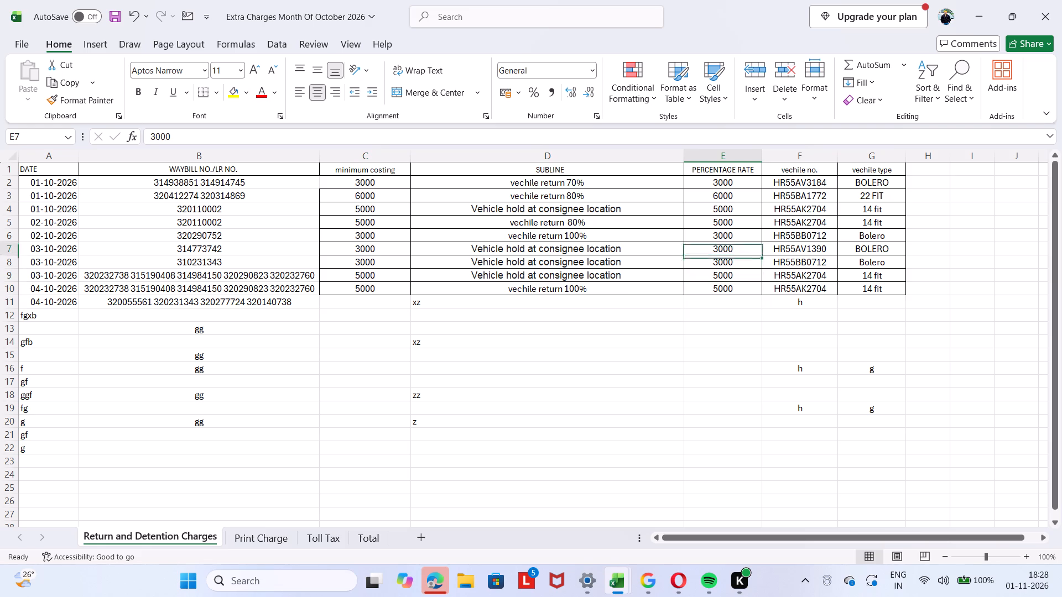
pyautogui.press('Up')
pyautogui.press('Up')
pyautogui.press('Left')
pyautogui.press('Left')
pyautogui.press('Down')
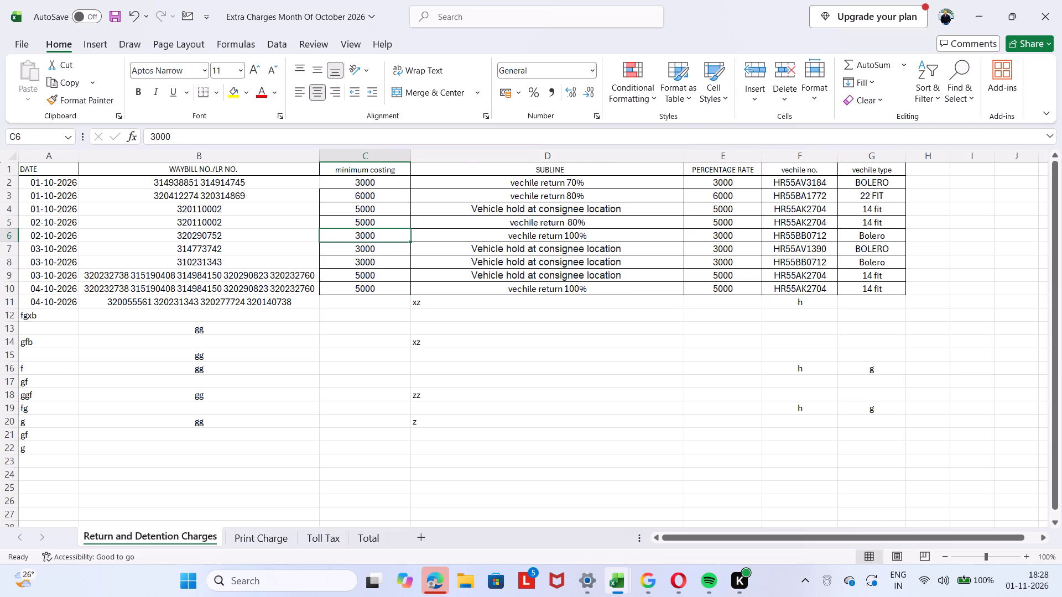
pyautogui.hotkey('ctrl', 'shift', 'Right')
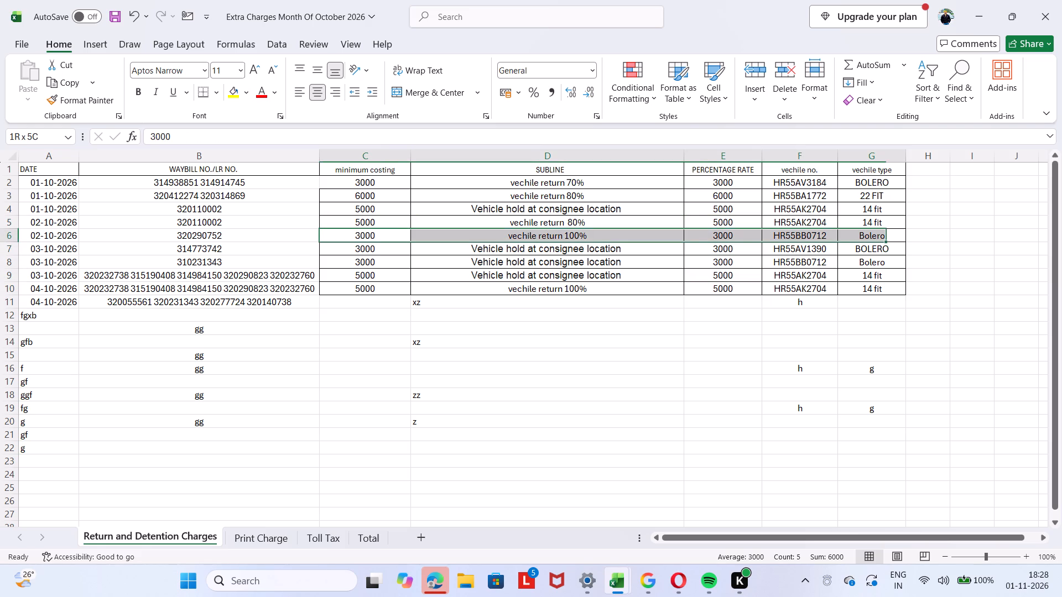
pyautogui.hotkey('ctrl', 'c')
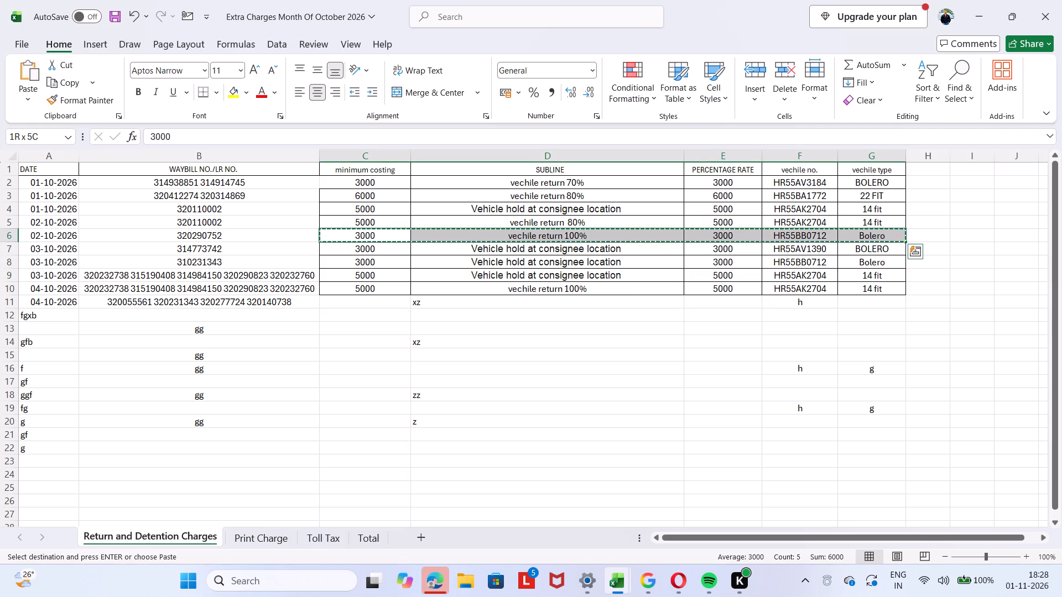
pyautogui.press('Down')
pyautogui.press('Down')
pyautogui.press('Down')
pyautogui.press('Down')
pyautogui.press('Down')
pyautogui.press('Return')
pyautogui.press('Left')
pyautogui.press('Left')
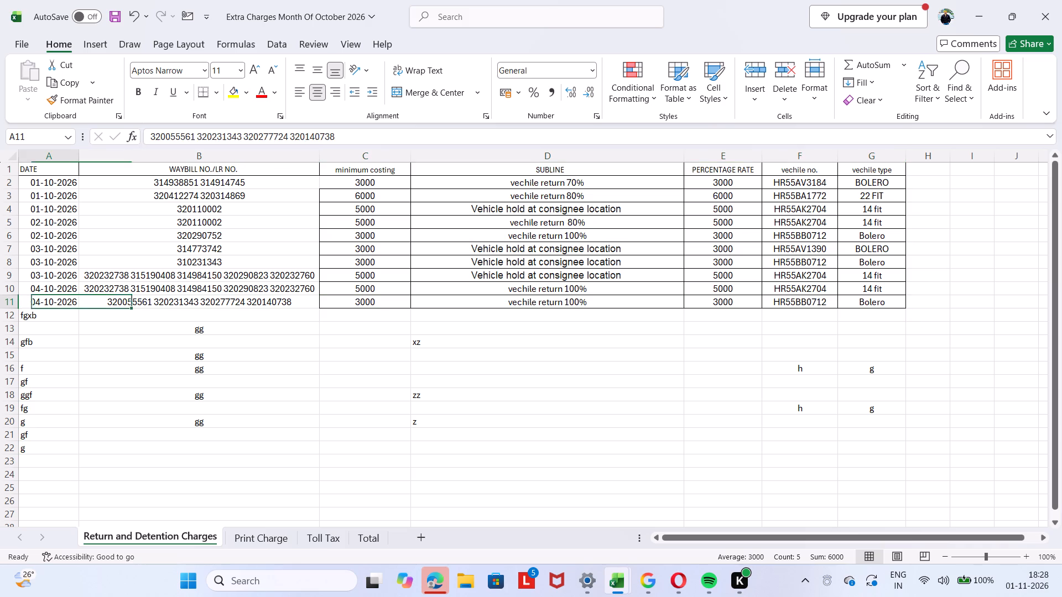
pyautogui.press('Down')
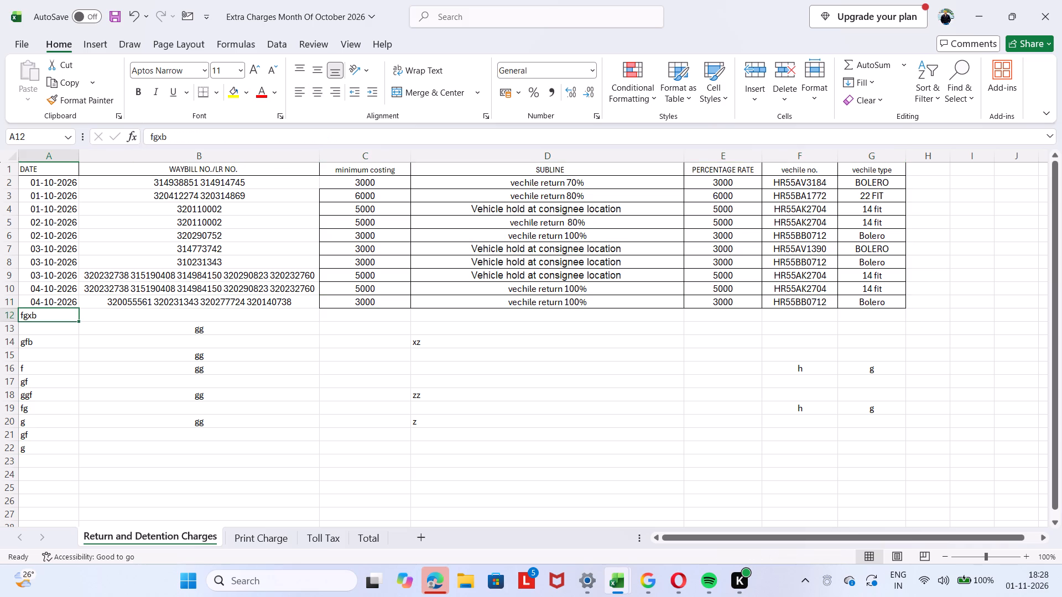
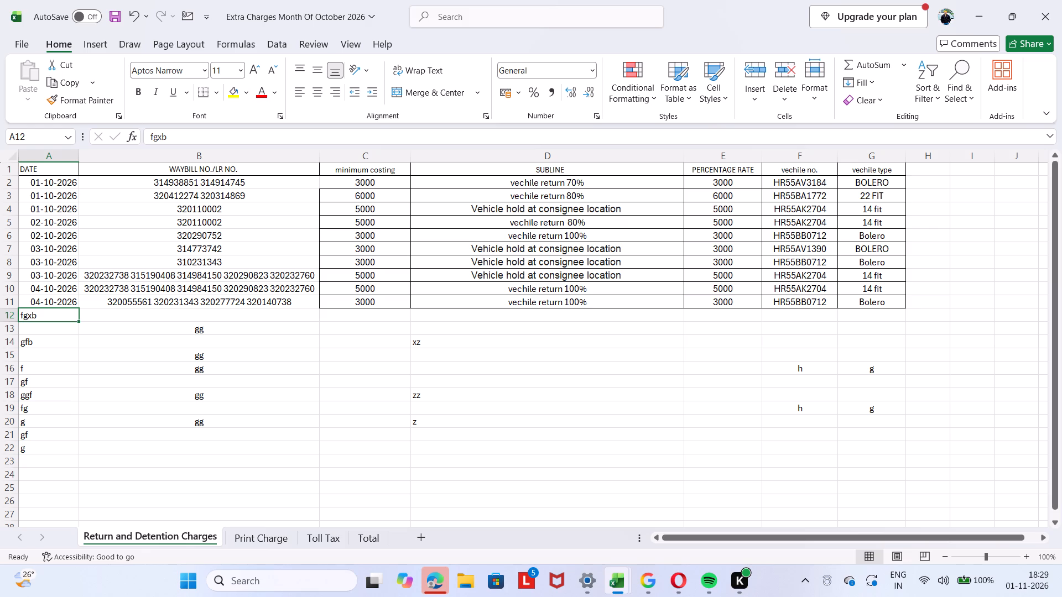
# Clear the stray text "gfb" from cell A14 in the DATE column below the filled rows.
pyautogui.press('Down')
pyautogui.press('Down')
pyautogui.press('Down')
pyautogui.press('Down')
pyautogui.press('Up')
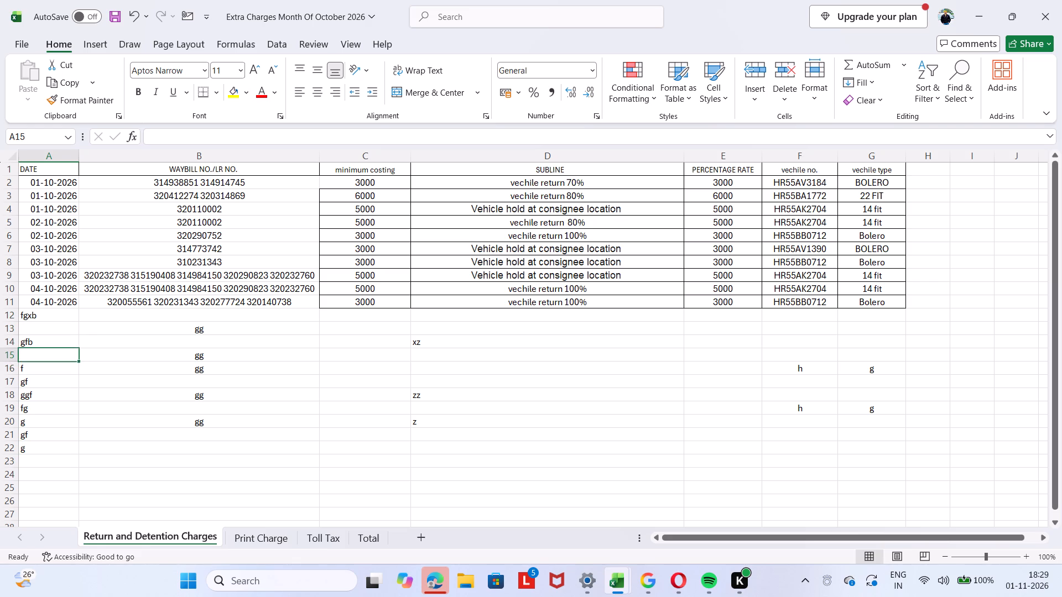
pyautogui.press('Up')
pyautogui.press('BackSpace')
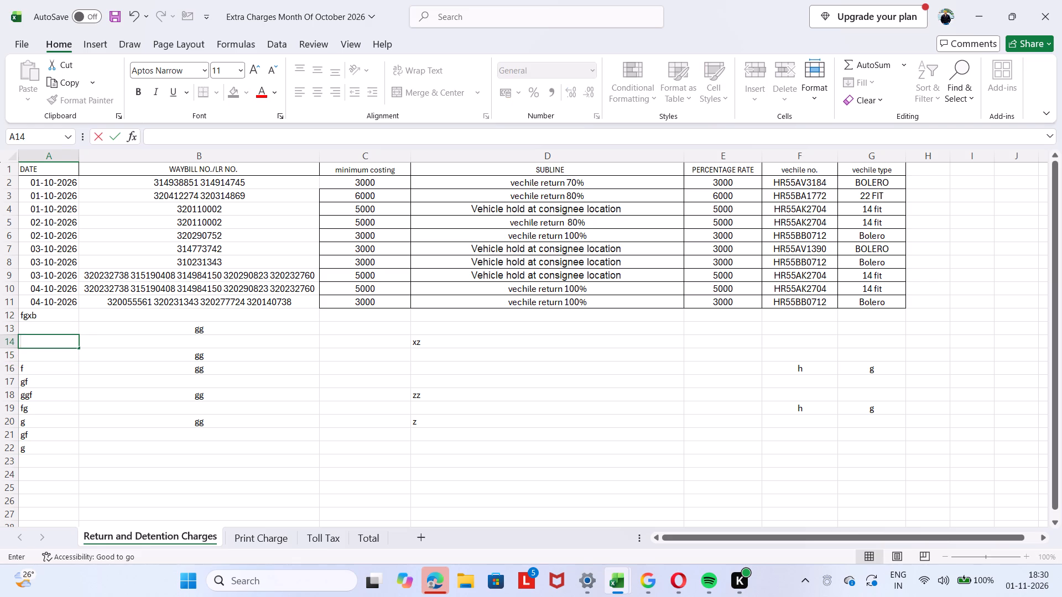
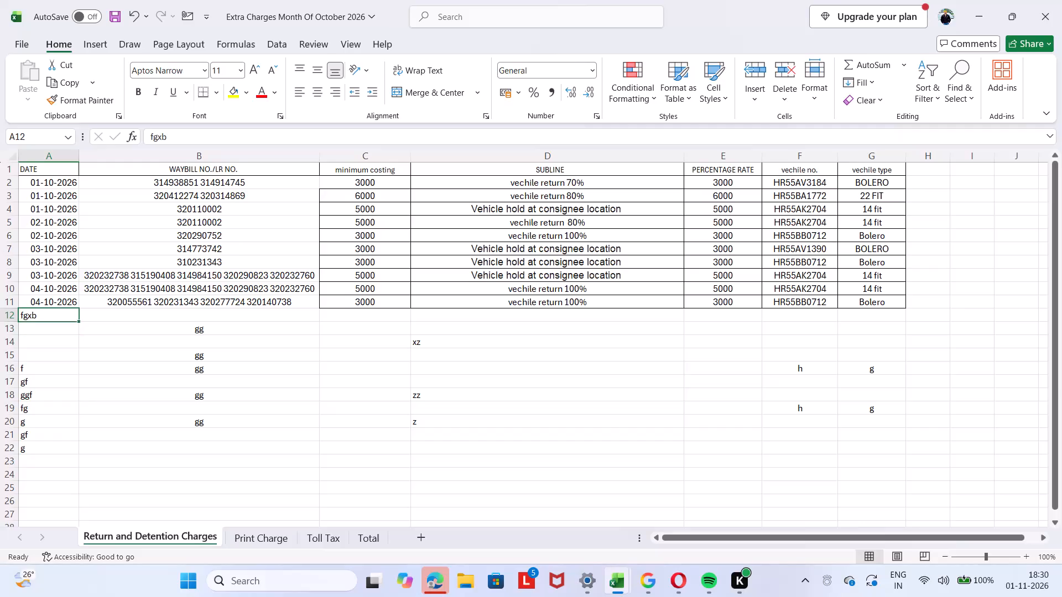
# Replace the stray text in DATE cell A12 with 06/10/2026.
pyautogui.press('BackSpace')
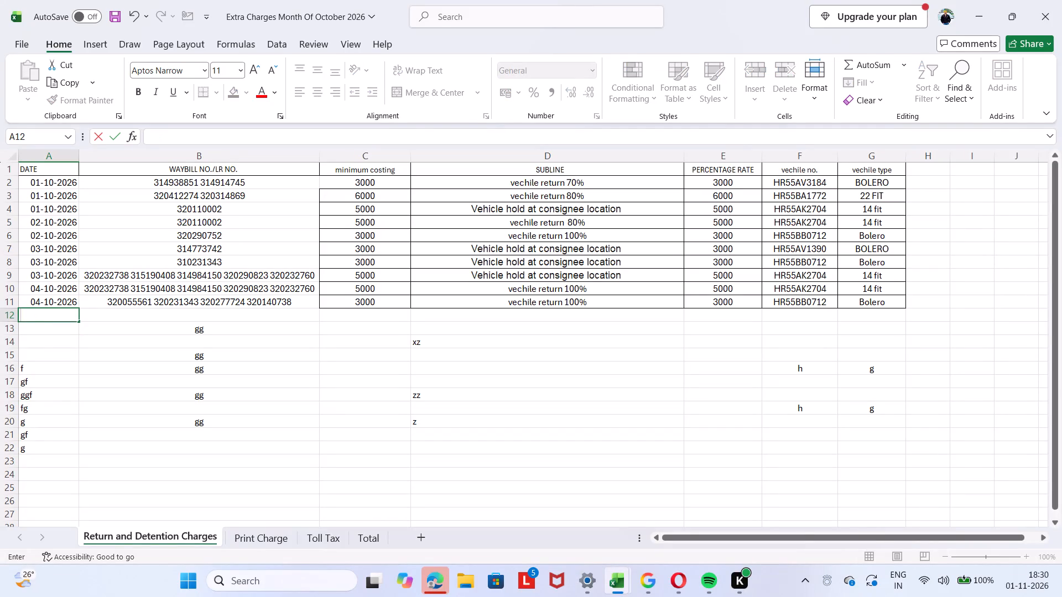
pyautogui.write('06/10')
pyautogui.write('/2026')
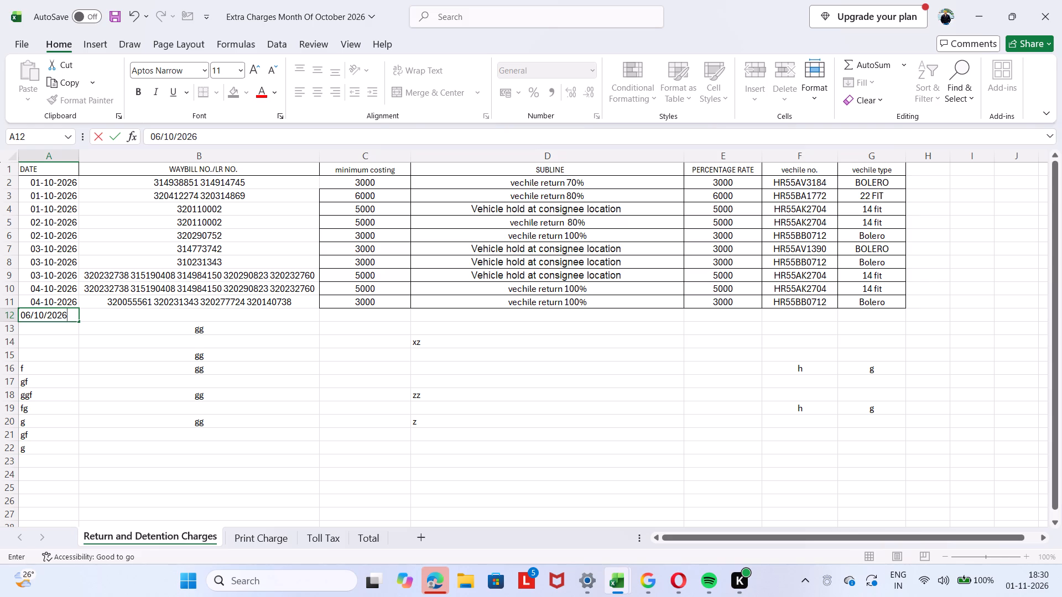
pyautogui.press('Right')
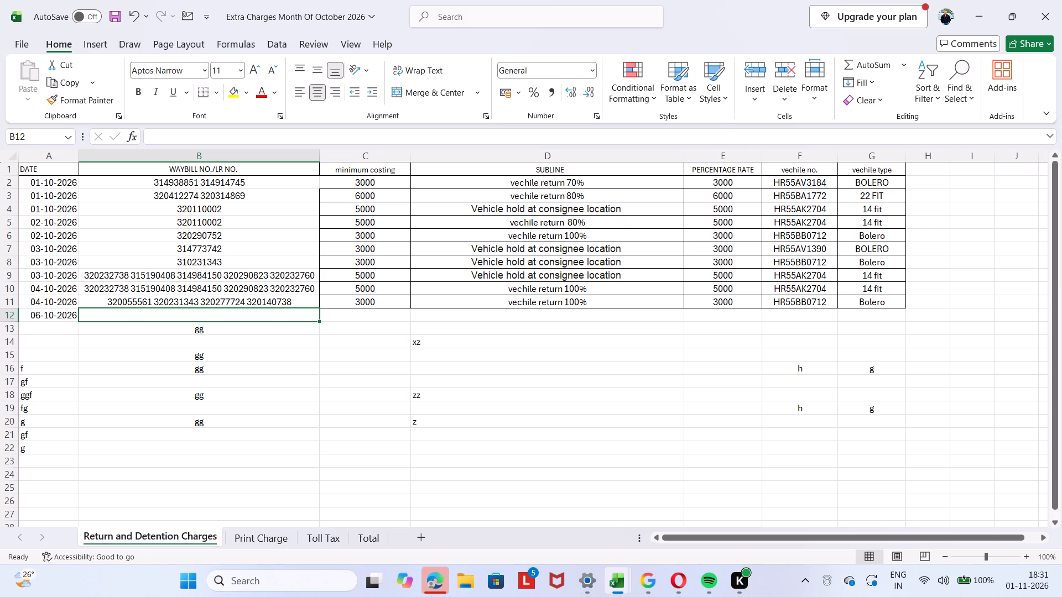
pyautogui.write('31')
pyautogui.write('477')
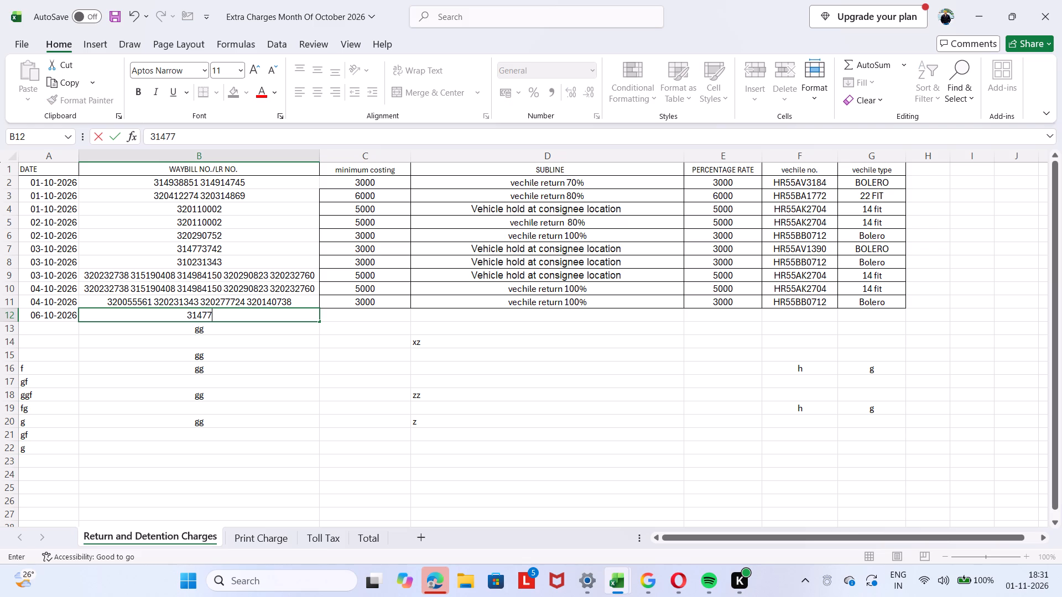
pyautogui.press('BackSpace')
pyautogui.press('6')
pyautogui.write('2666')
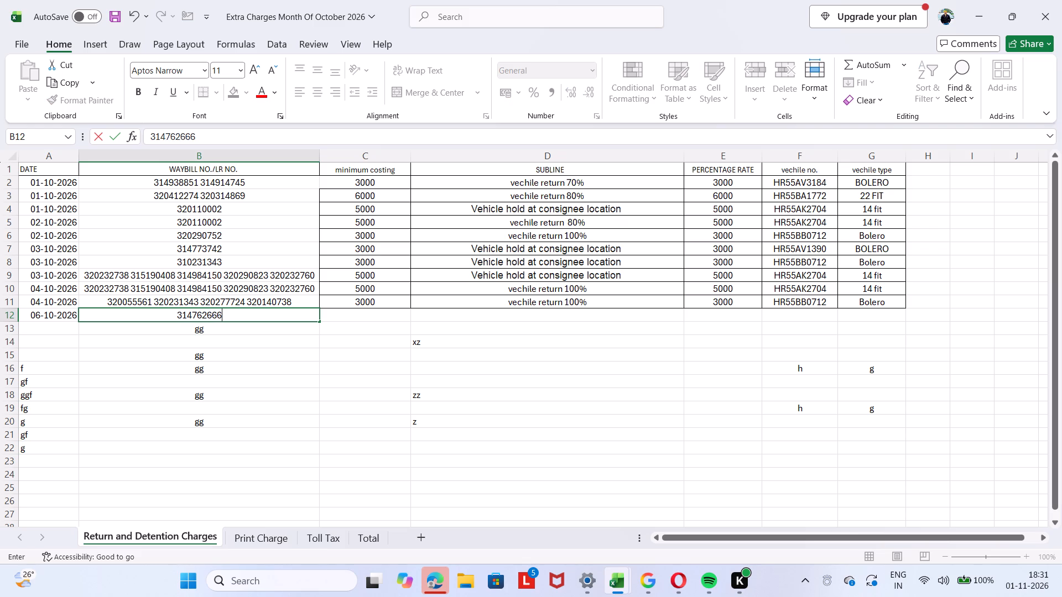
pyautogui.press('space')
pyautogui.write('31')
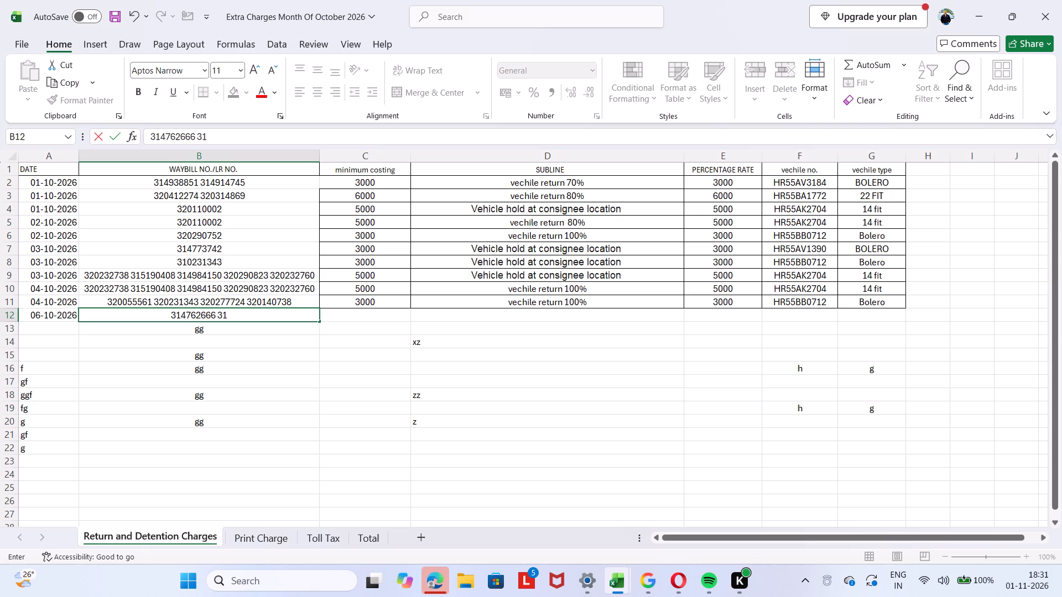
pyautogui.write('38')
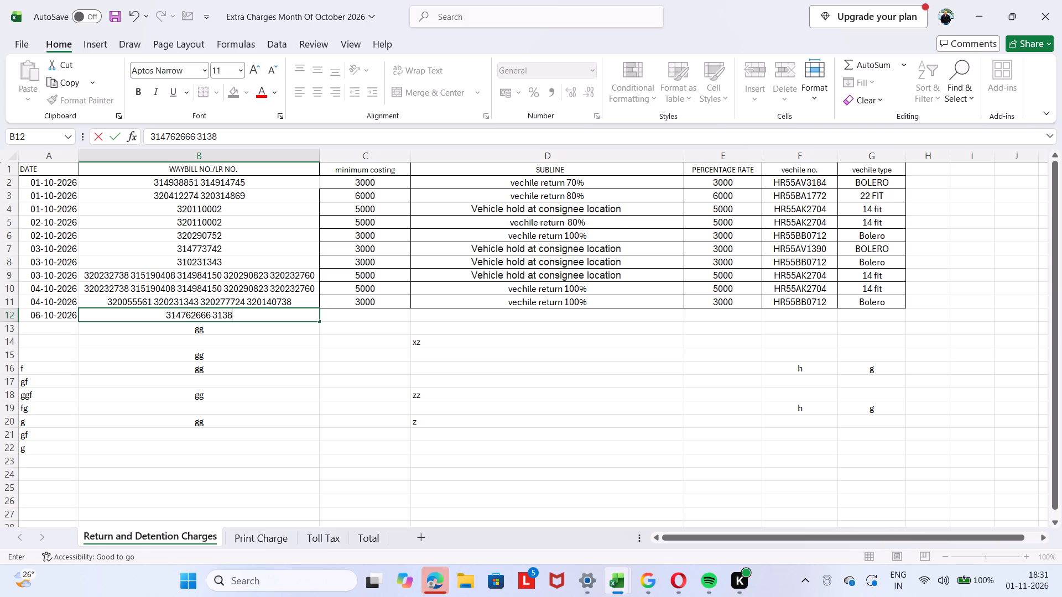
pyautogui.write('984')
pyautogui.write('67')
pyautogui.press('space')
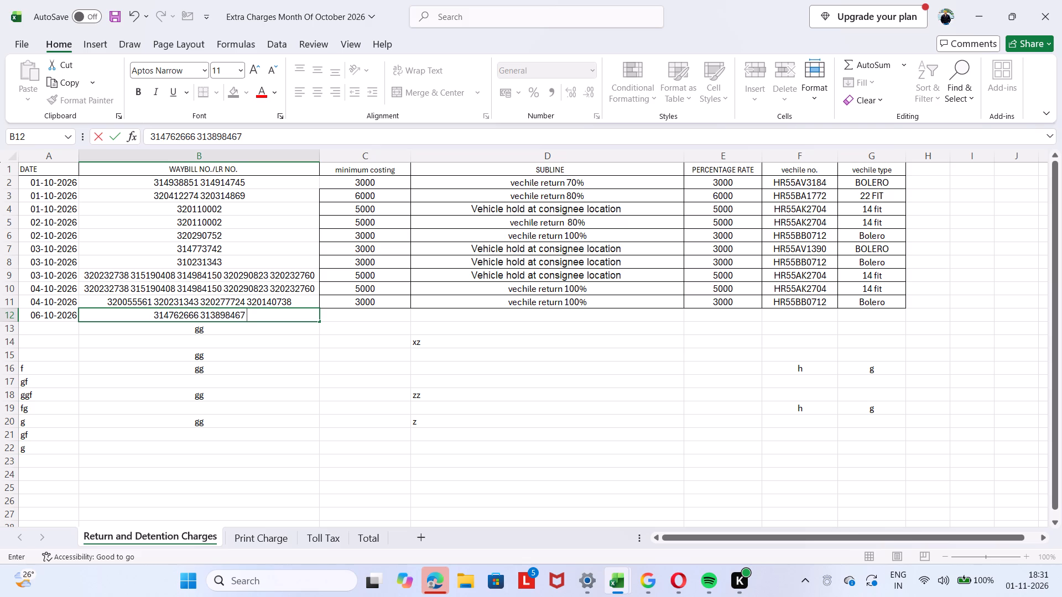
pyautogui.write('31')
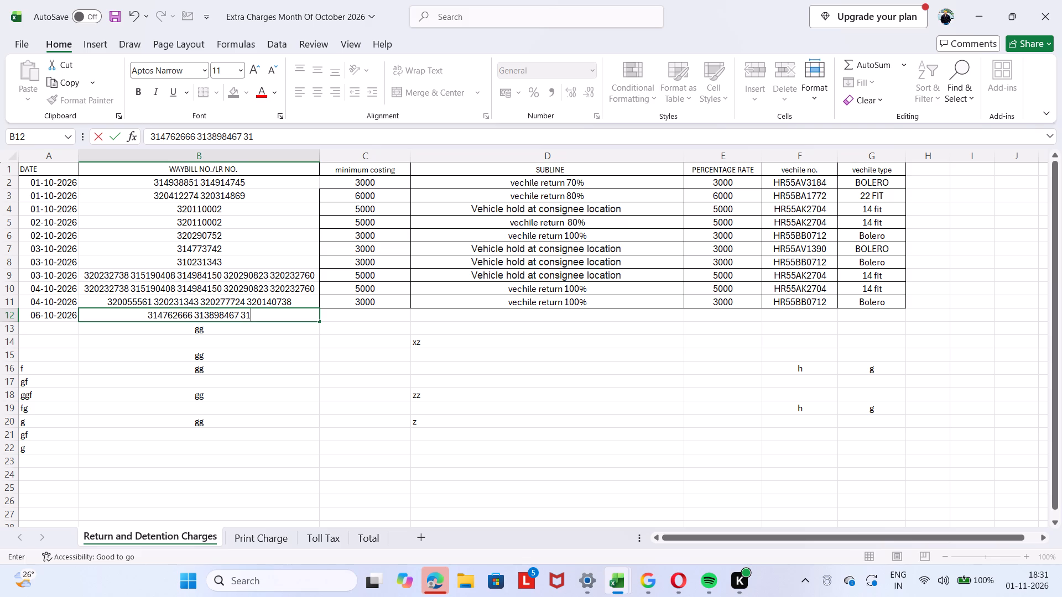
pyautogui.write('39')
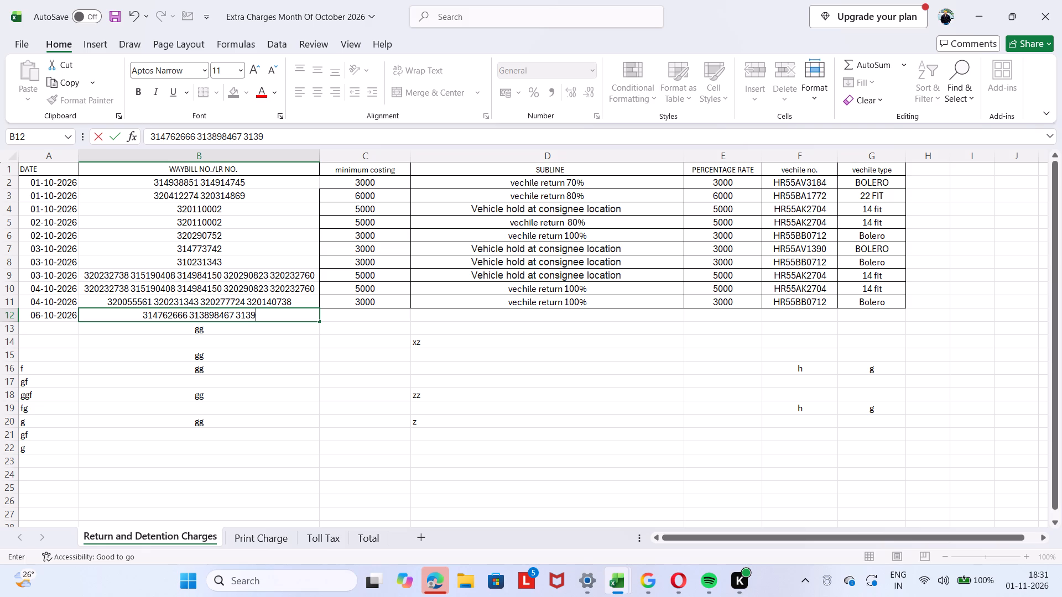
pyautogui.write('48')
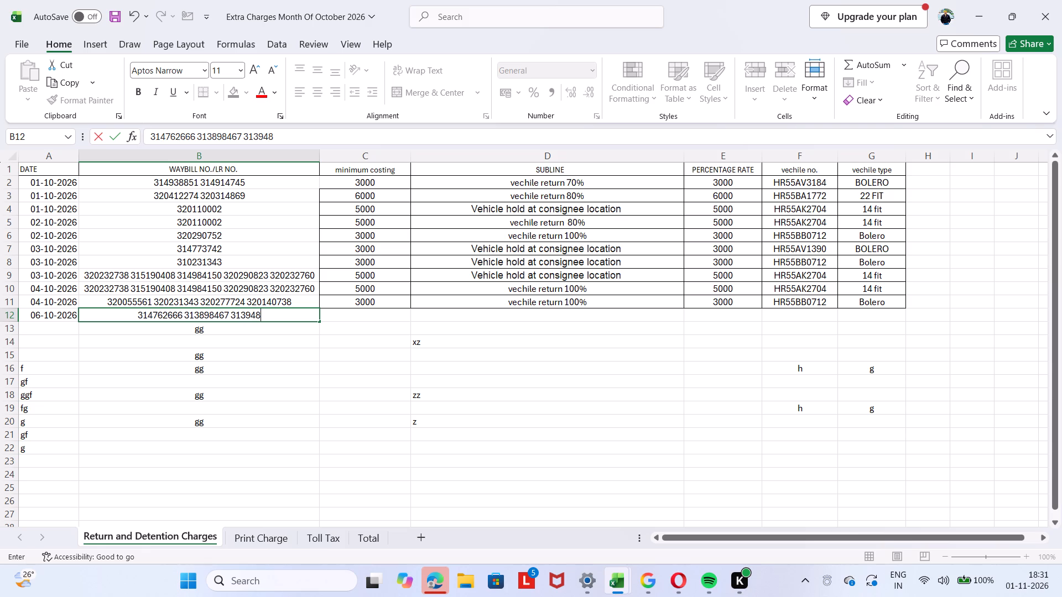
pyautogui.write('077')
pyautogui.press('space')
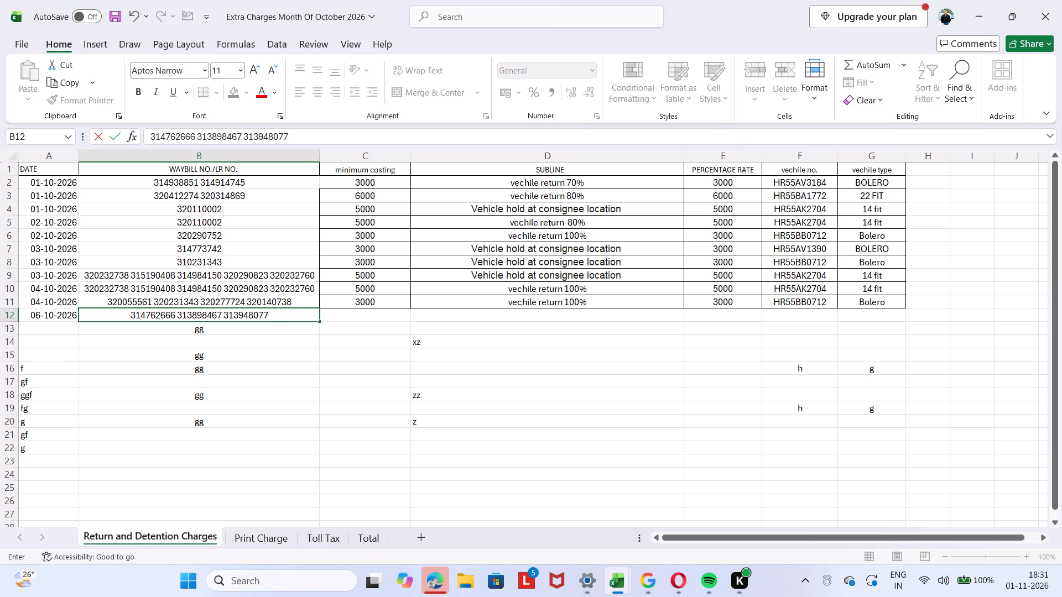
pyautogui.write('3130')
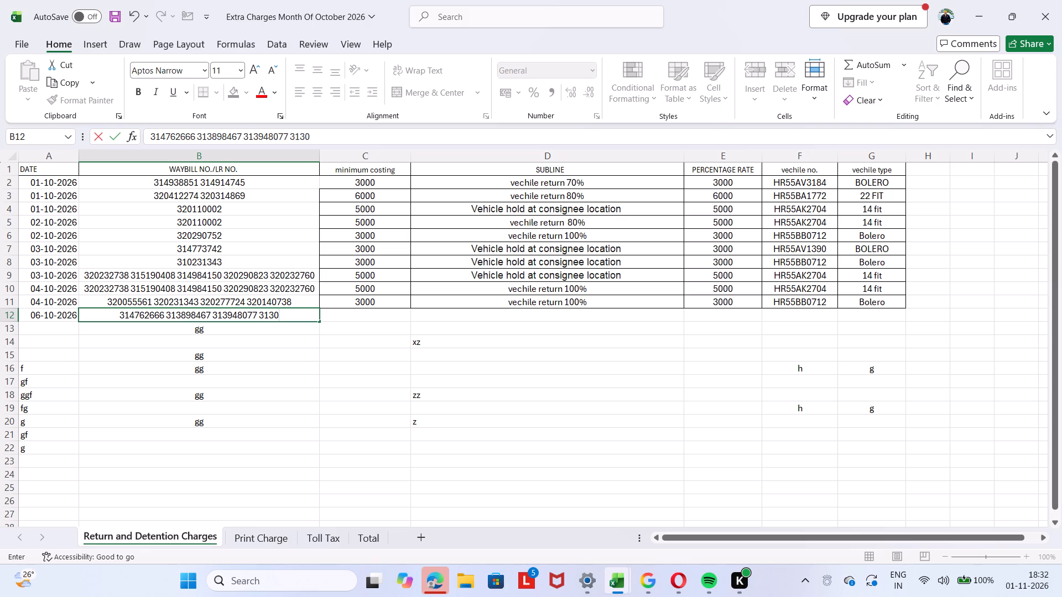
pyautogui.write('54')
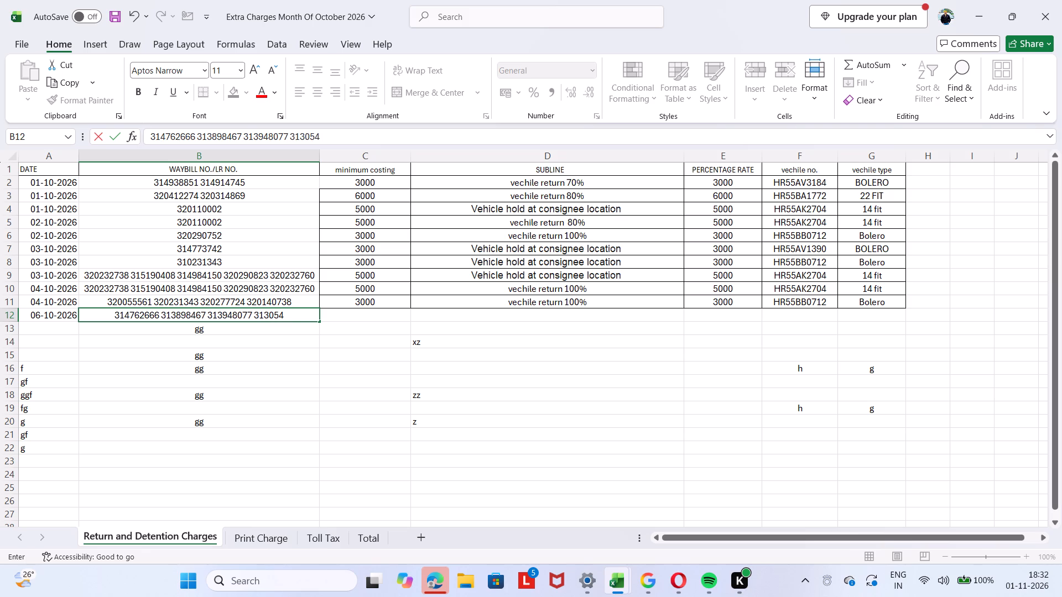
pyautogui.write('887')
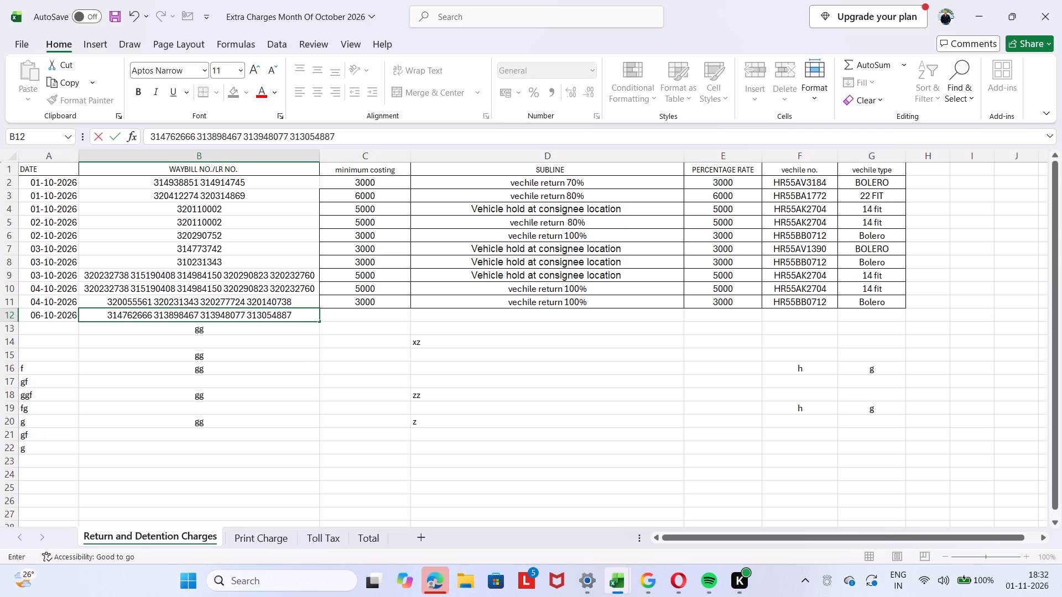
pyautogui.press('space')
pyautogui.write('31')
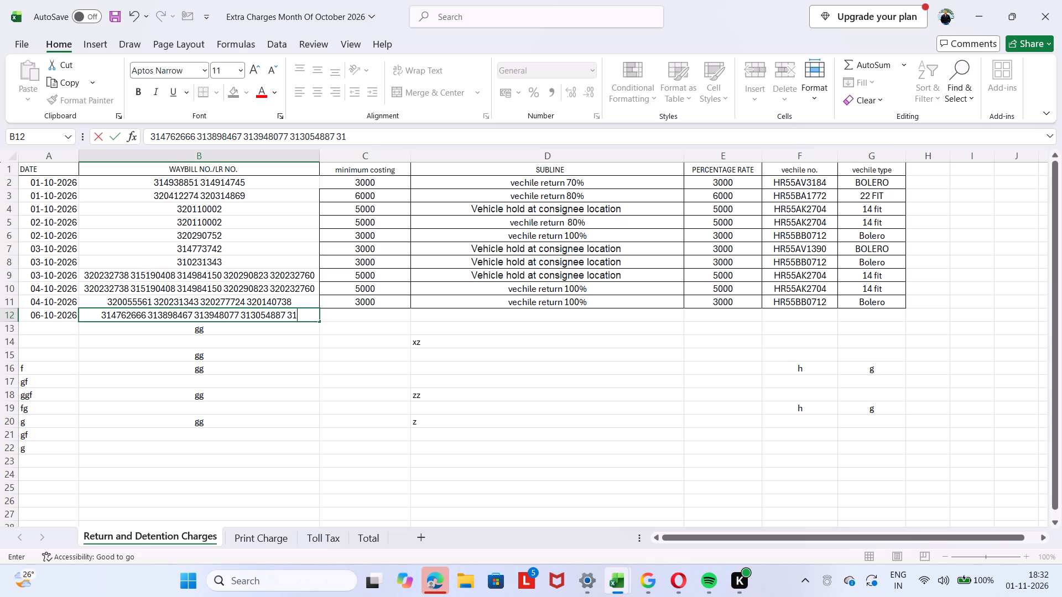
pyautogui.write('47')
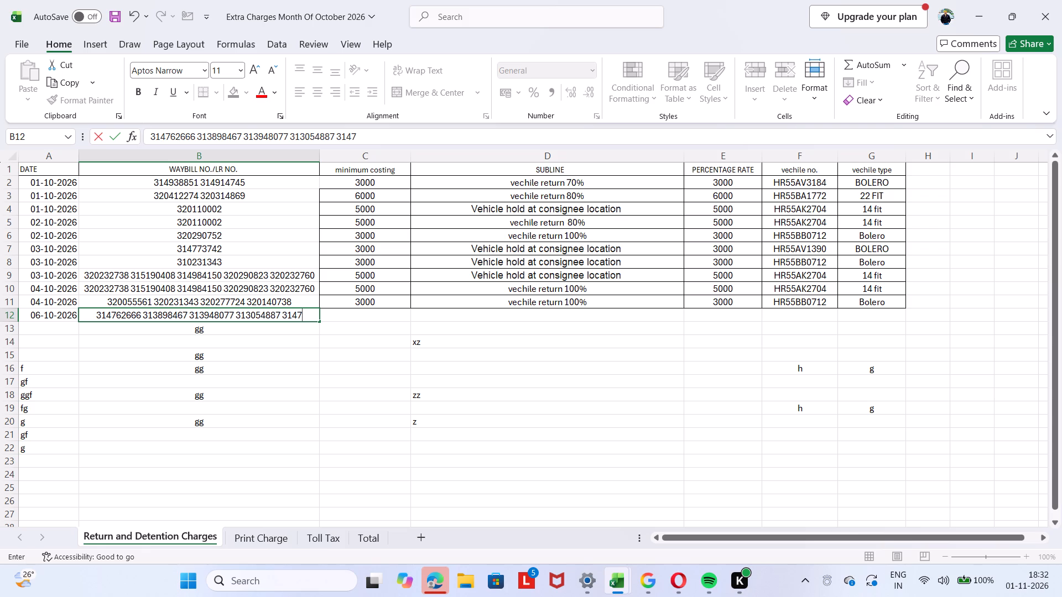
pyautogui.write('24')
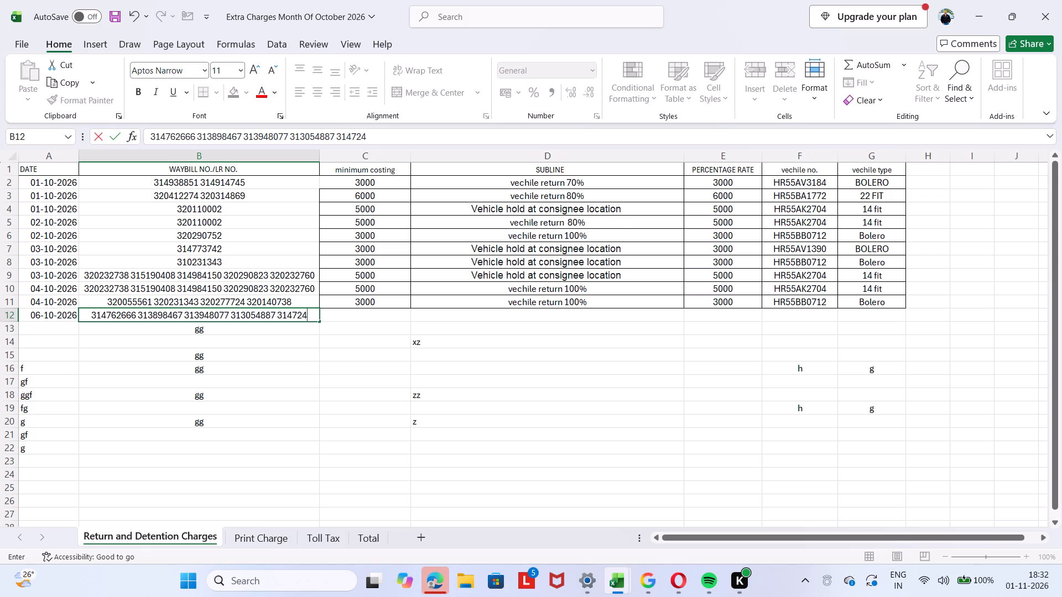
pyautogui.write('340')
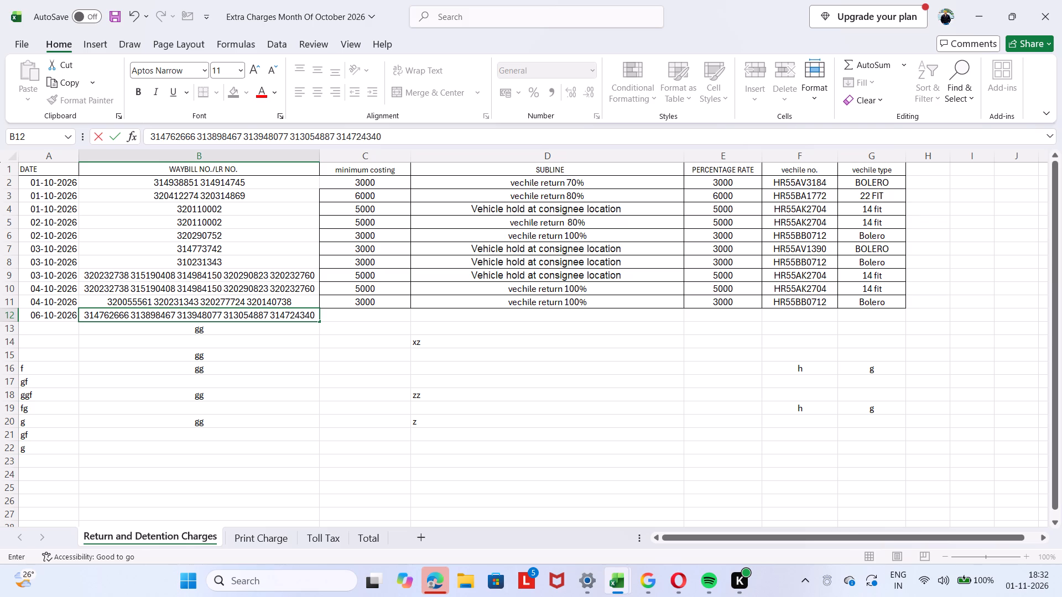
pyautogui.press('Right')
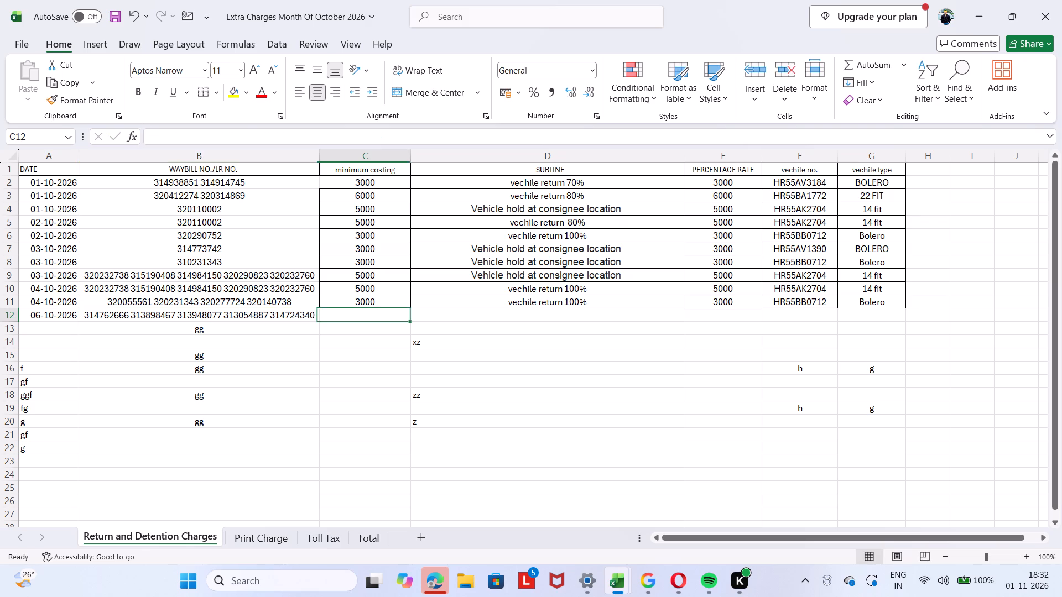
# Switch to the September extra charges workbook and look through its return and detention rows for charge details suitable for reuse.
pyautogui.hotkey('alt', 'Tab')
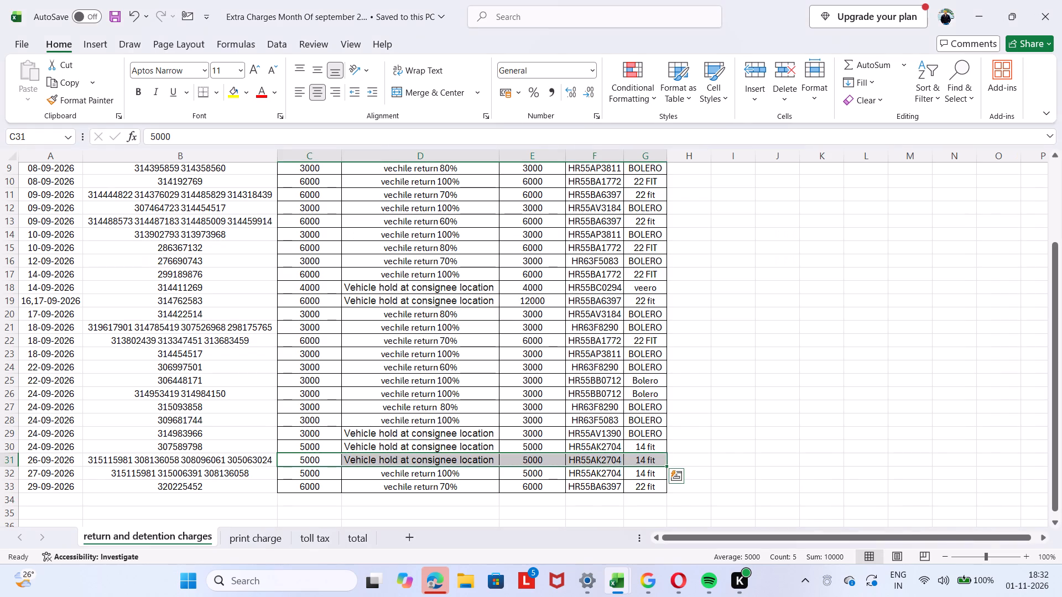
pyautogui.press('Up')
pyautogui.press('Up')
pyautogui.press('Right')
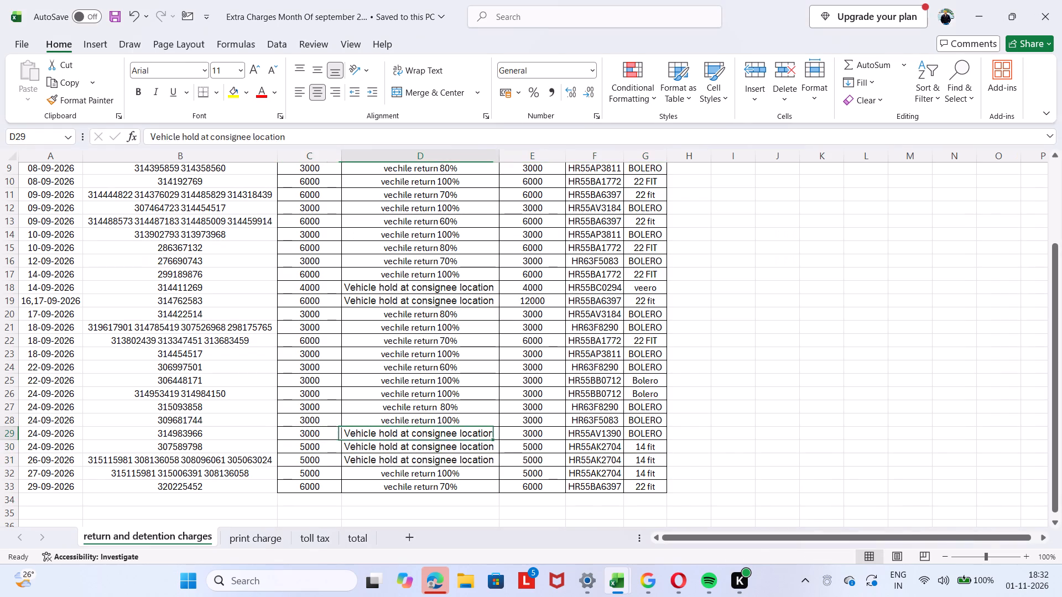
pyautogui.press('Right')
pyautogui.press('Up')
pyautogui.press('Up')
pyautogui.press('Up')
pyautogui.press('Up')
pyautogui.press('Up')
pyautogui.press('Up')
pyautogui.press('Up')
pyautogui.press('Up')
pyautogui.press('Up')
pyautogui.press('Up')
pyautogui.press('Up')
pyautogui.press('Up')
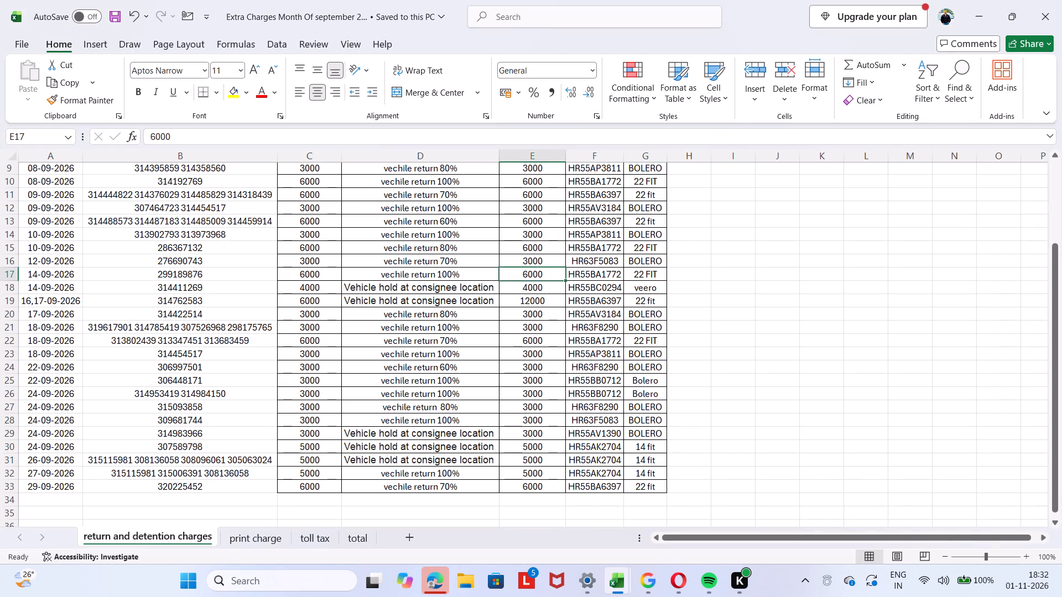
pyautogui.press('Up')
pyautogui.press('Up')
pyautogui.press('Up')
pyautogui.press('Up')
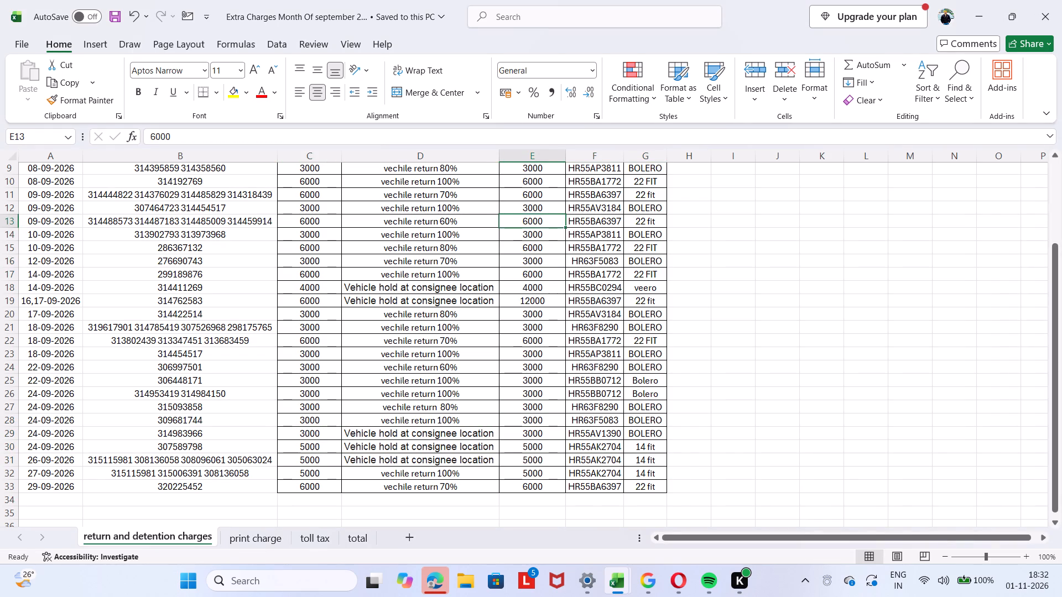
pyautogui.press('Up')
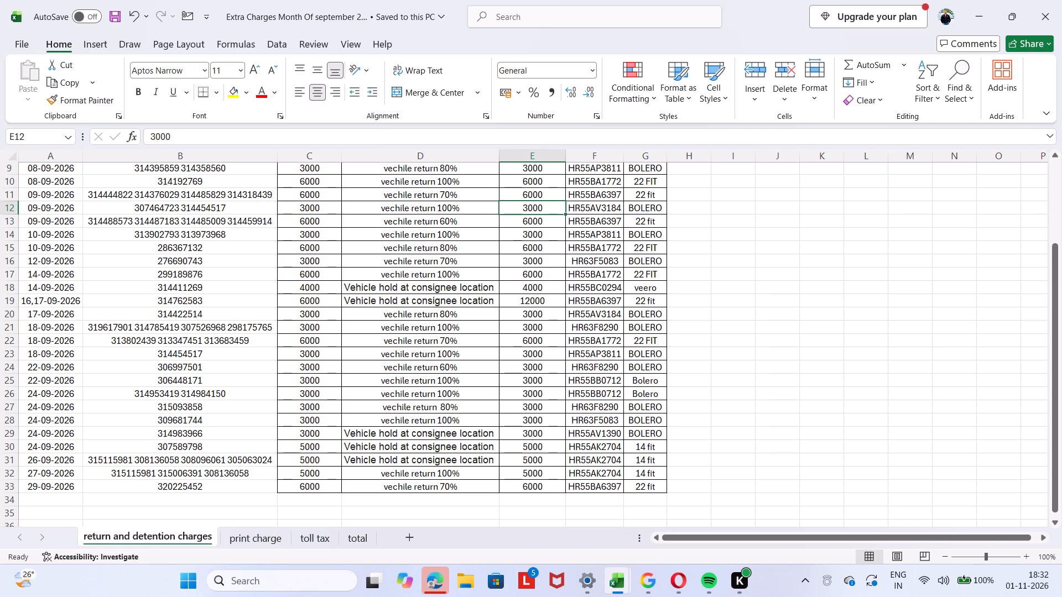
pyautogui.scroll(1, 361, 446)
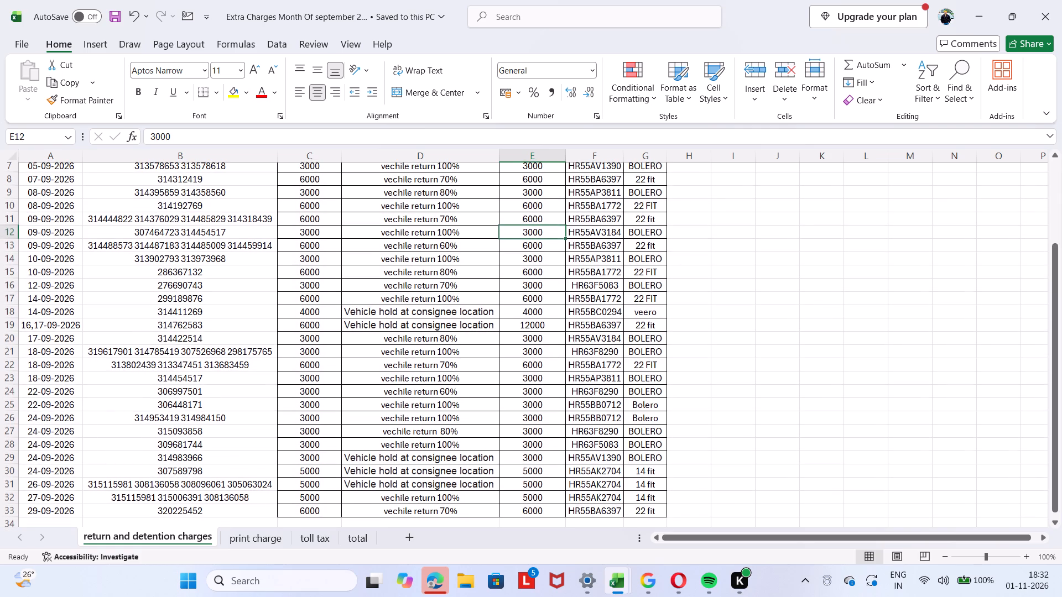
pyautogui.scroll(1, 361, 446)
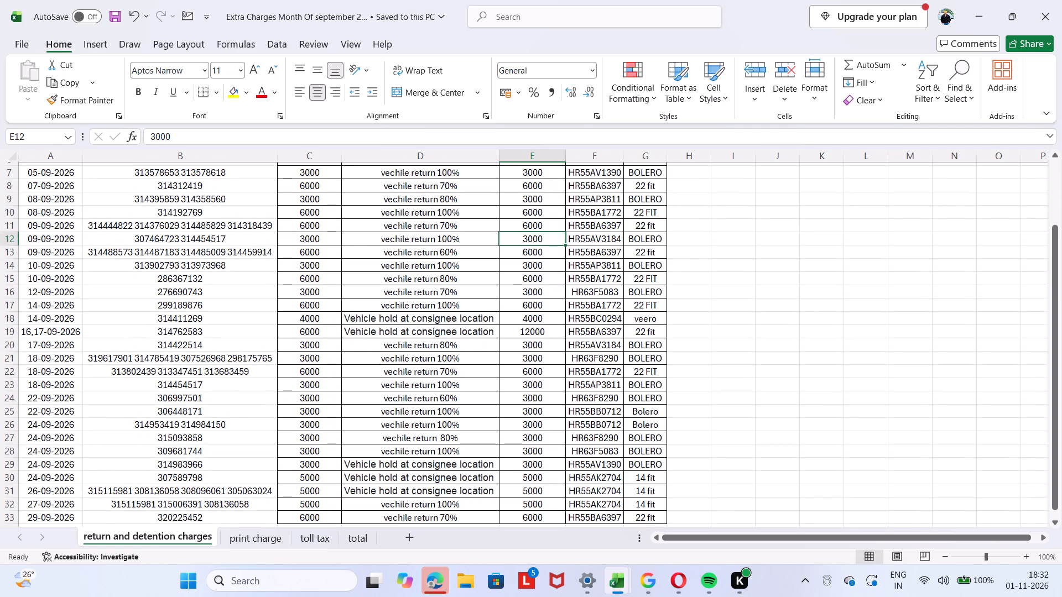
pyautogui.press('Down')
pyautogui.press('Down')
pyautogui.press('Down')
pyautogui.press('Down')
pyautogui.press('Down')
pyautogui.press('Down')
pyautogui.press('Down')
pyautogui.press('Down')
pyautogui.press('Down')
pyautogui.press('Down')
pyautogui.press('Down')
pyautogui.press('Down')
pyautogui.press('Down')
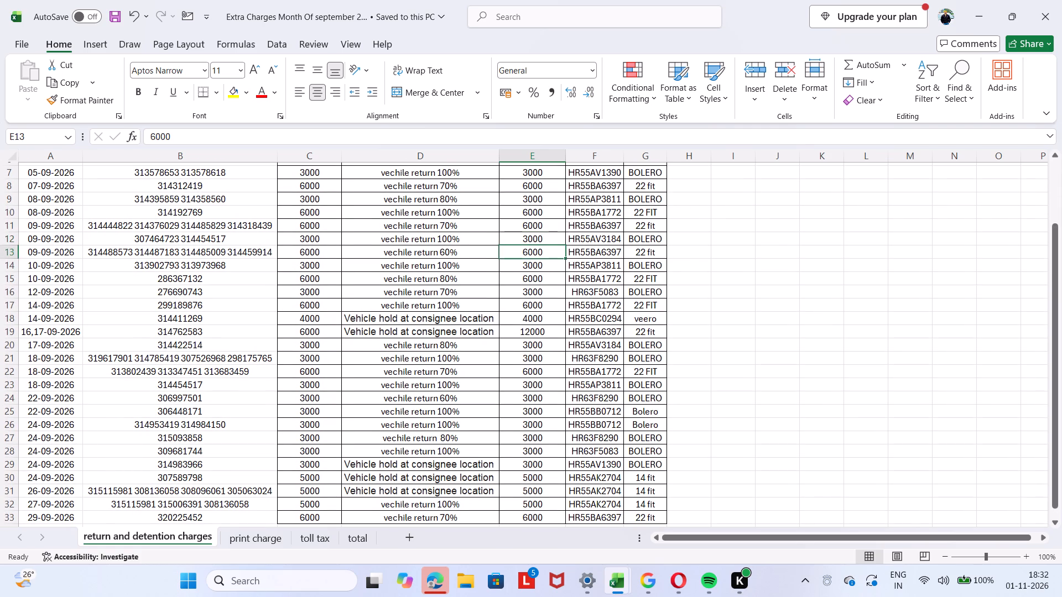
# Copy the 6000, vechile return 60%, 22 fit charge details from September cells C13:G13 into row 12 of the October sheet, starting at C12.
pyautogui.press('Up')
pyautogui.press('Up')
pyautogui.press('Up')
pyautogui.press('Up')
pyautogui.press('Up')
pyautogui.press('Up')
pyautogui.press('Up')
pyautogui.press('Up')
pyautogui.press('Up')
pyautogui.press('Up')
pyautogui.press('Up')
pyautogui.press('Up')
pyautogui.press('Up')
pyautogui.press('Up')
pyautogui.press('Left')
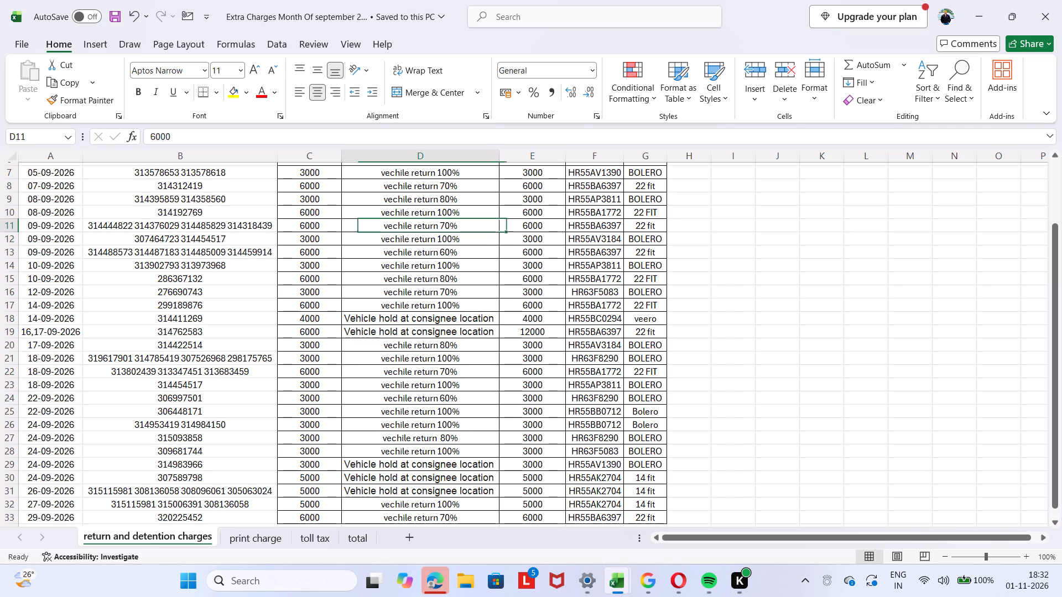
pyautogui.press('Left')
pyautogui.press('Down')
pyautogui.press('Down')
pyautogui.hotkey('shift', 'Right')
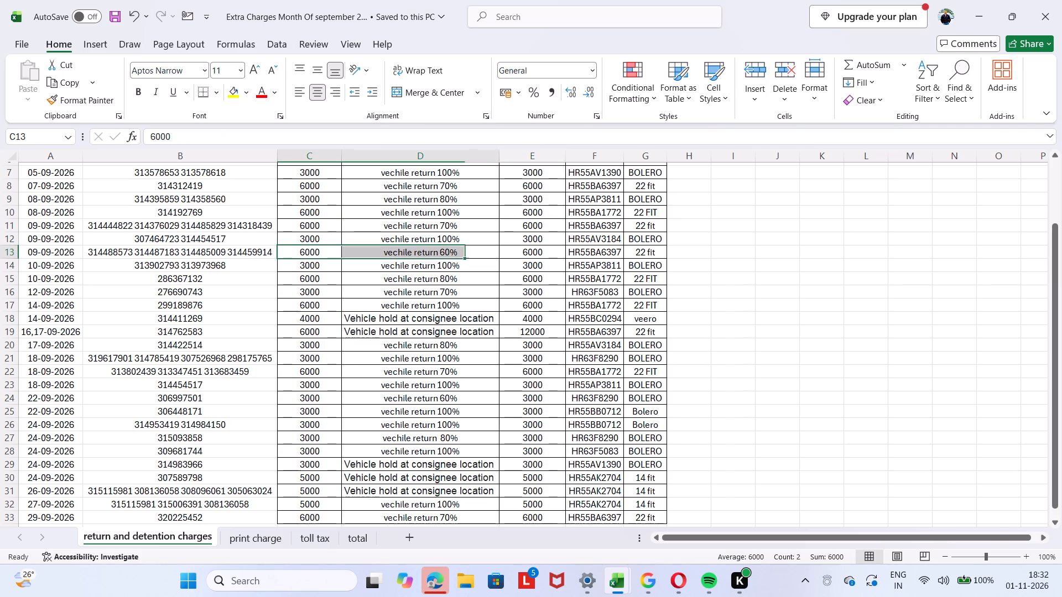
pyautogui.hotkey('shift', 'Right')
pyautogui.hotkey('shift', 'Right')
pyautogui.hotkey('shift', 'Right')
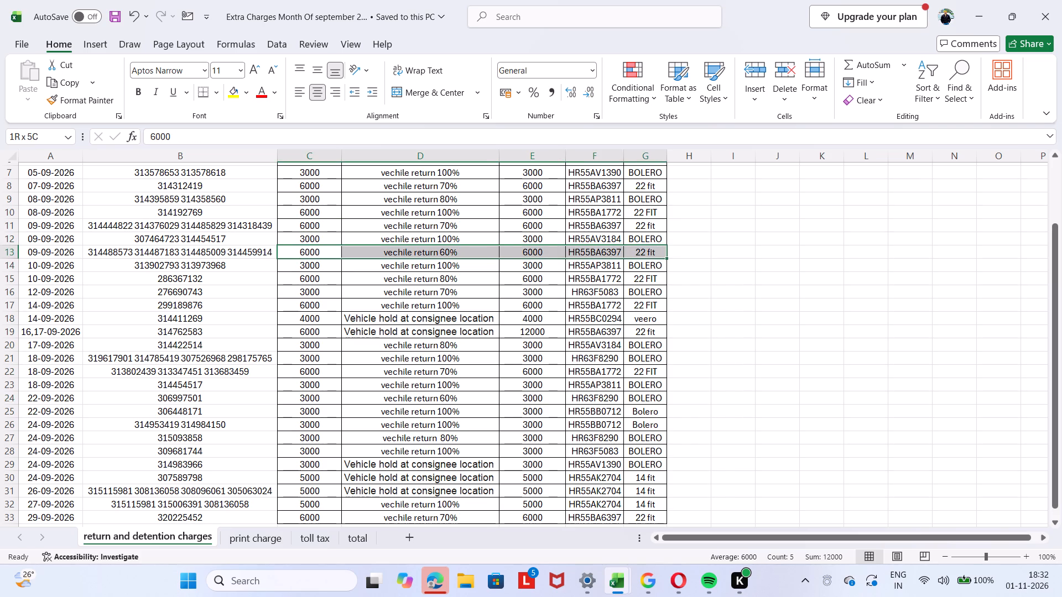
pyautogui.hotkey('ctrl', 'c')
pyautogui.hotkey('alt', 'Tab')
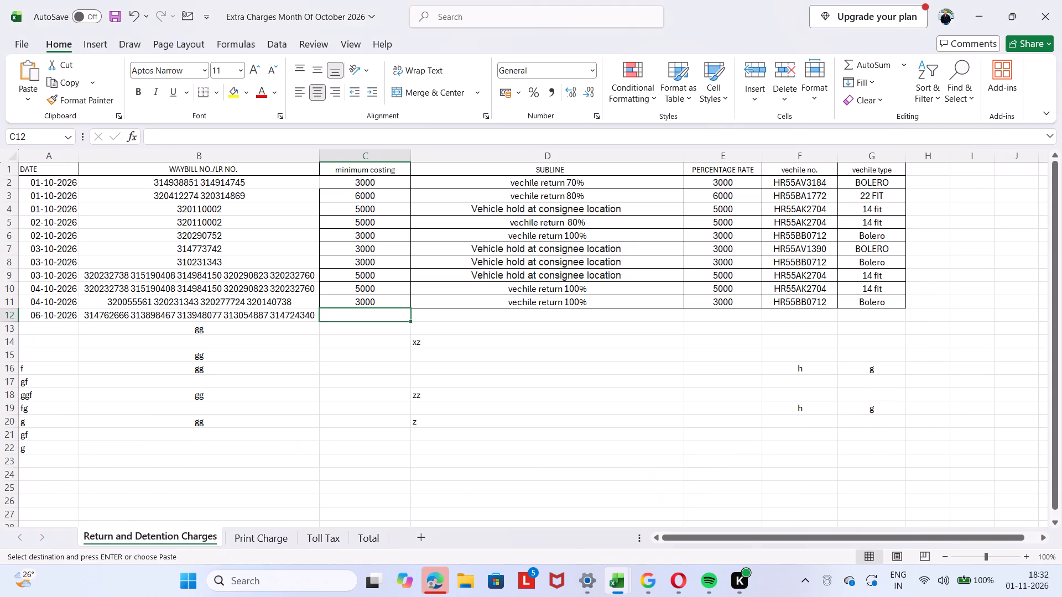
pyautogui.press('Return')
# Enter the date 7/10/2026 in DATE cell A13.
pyautogui.press('Left')
pyautogui.press('Down')
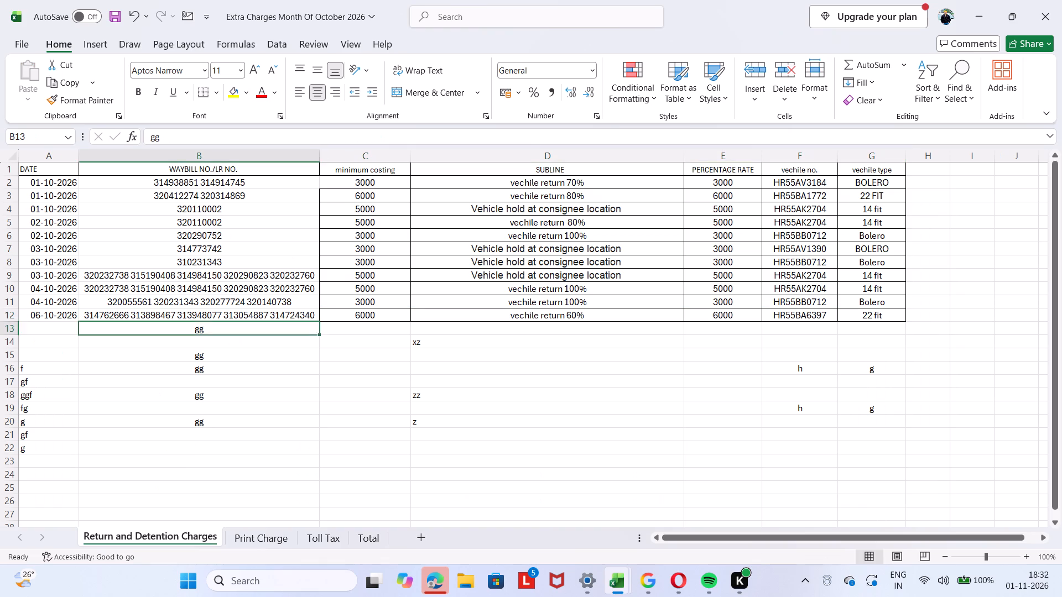
pyautogui.press('Left')
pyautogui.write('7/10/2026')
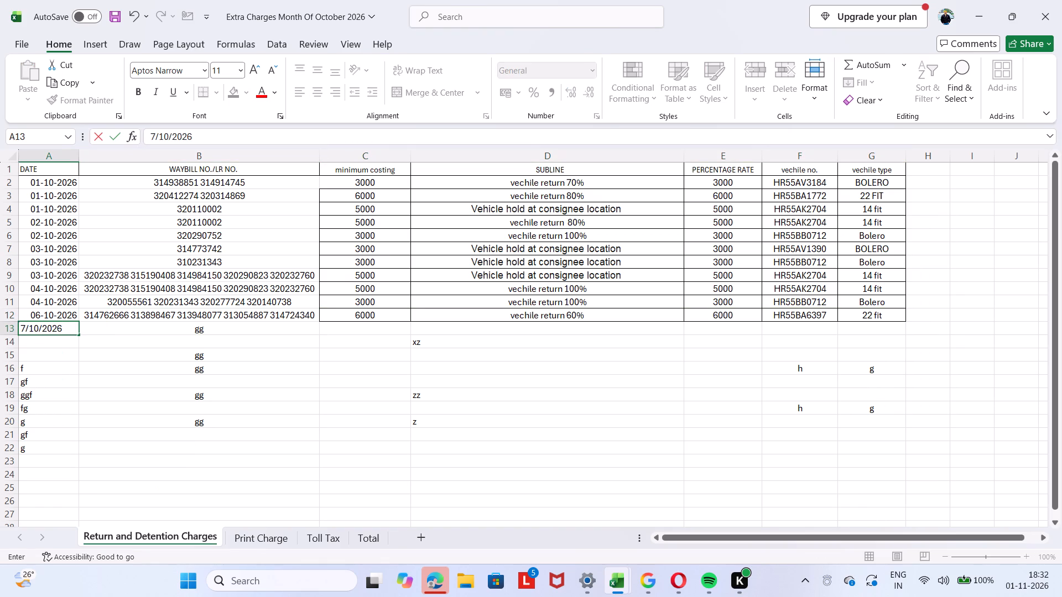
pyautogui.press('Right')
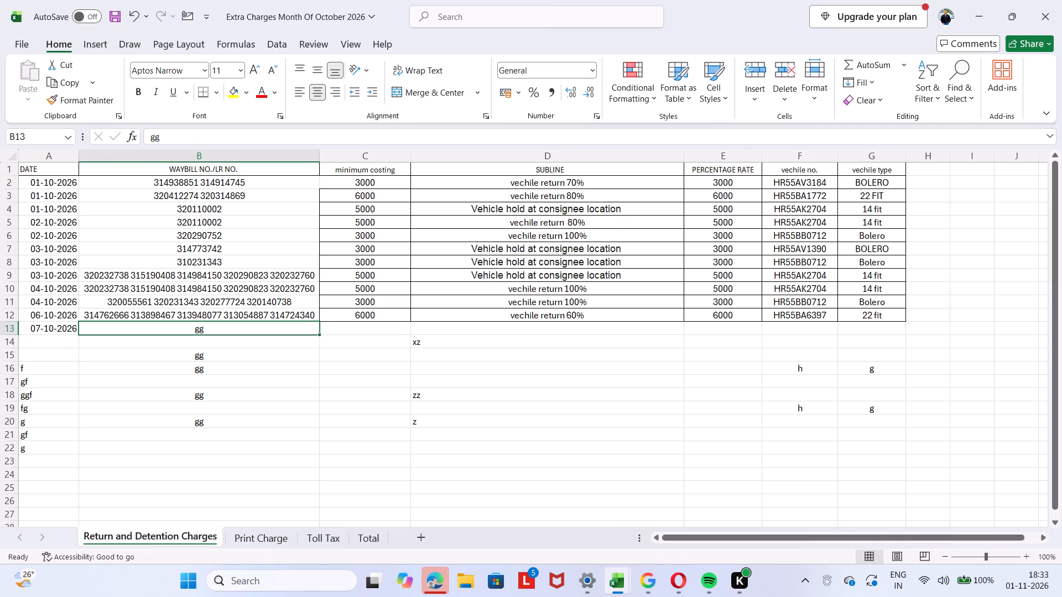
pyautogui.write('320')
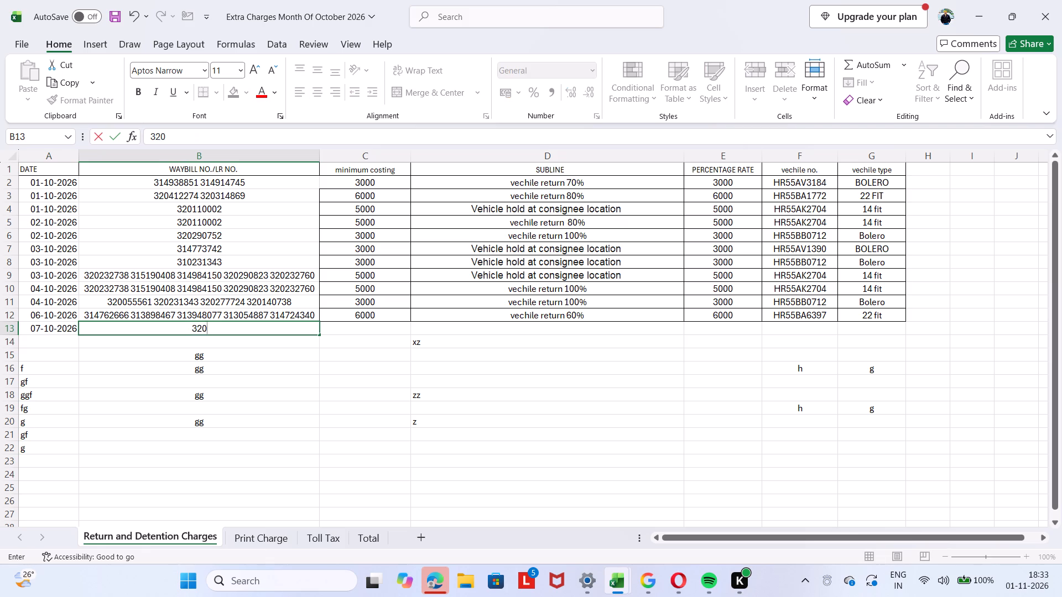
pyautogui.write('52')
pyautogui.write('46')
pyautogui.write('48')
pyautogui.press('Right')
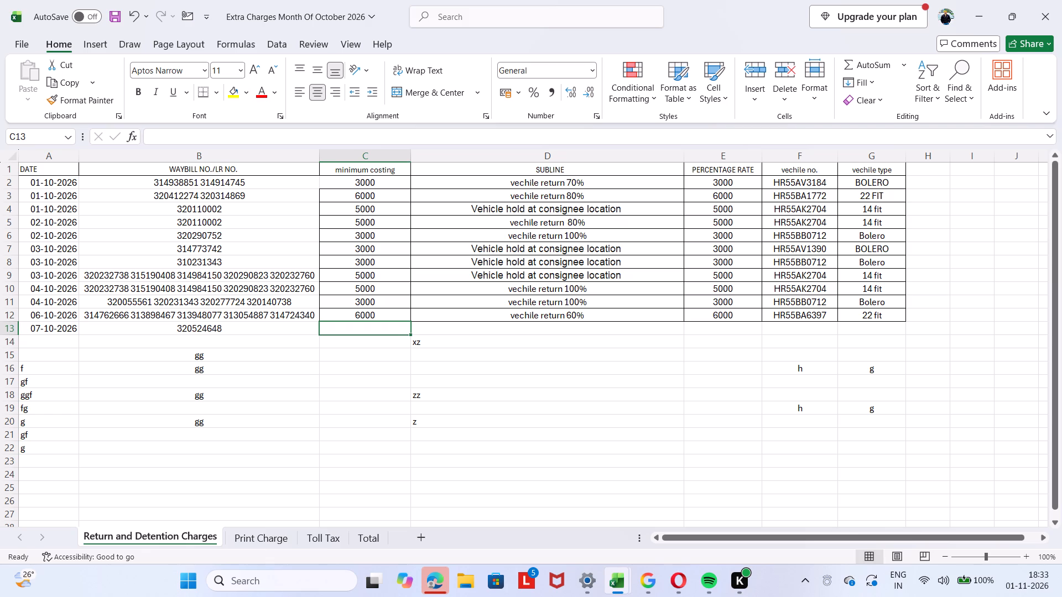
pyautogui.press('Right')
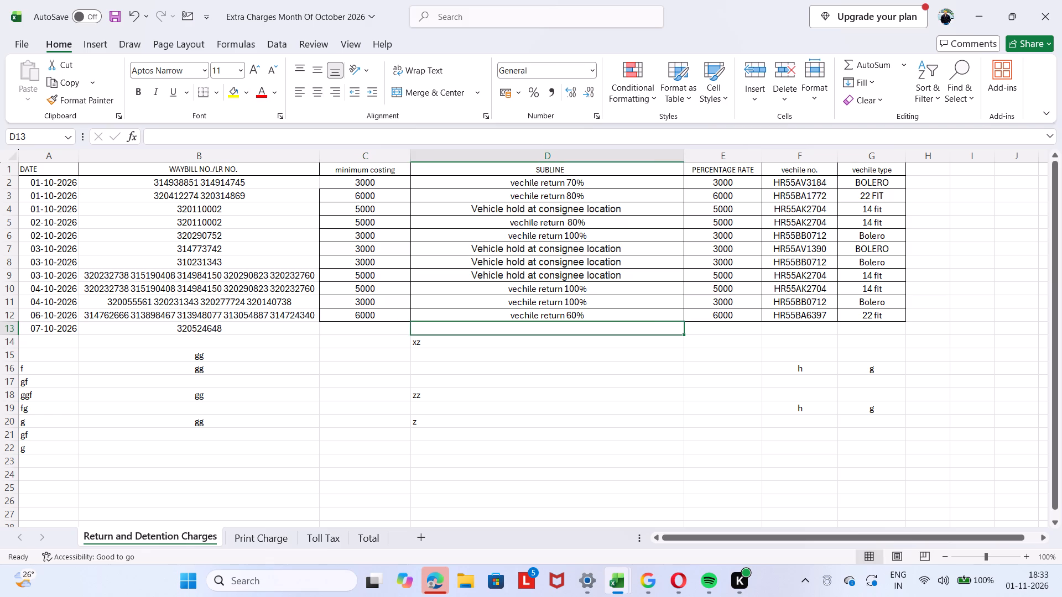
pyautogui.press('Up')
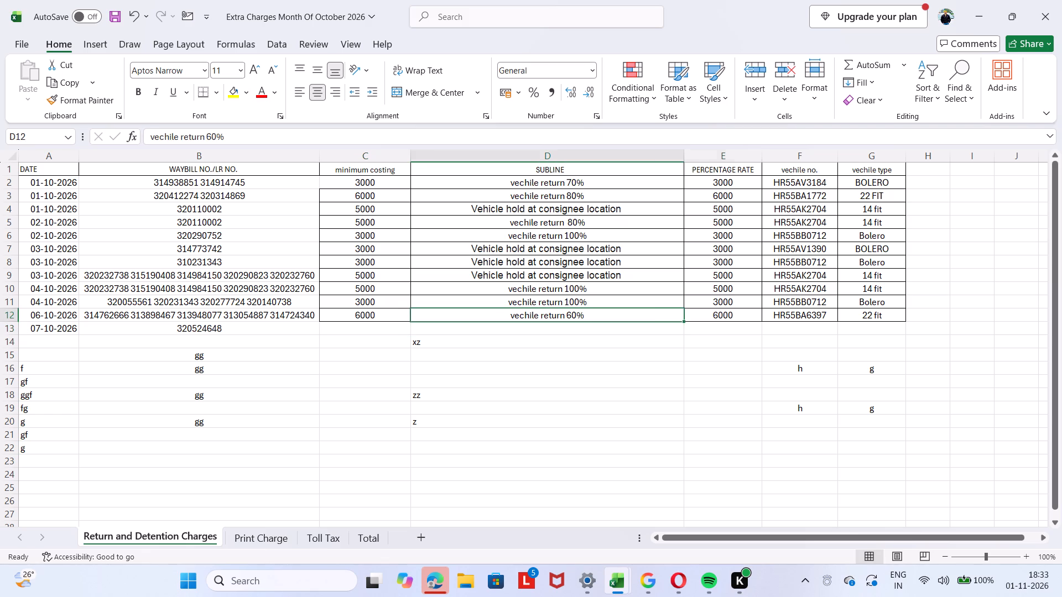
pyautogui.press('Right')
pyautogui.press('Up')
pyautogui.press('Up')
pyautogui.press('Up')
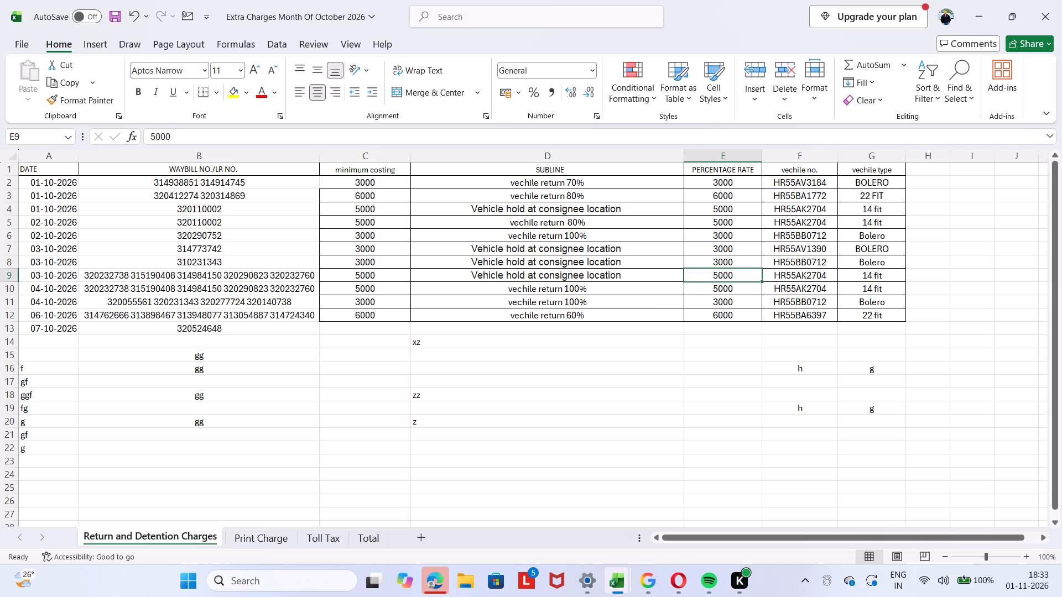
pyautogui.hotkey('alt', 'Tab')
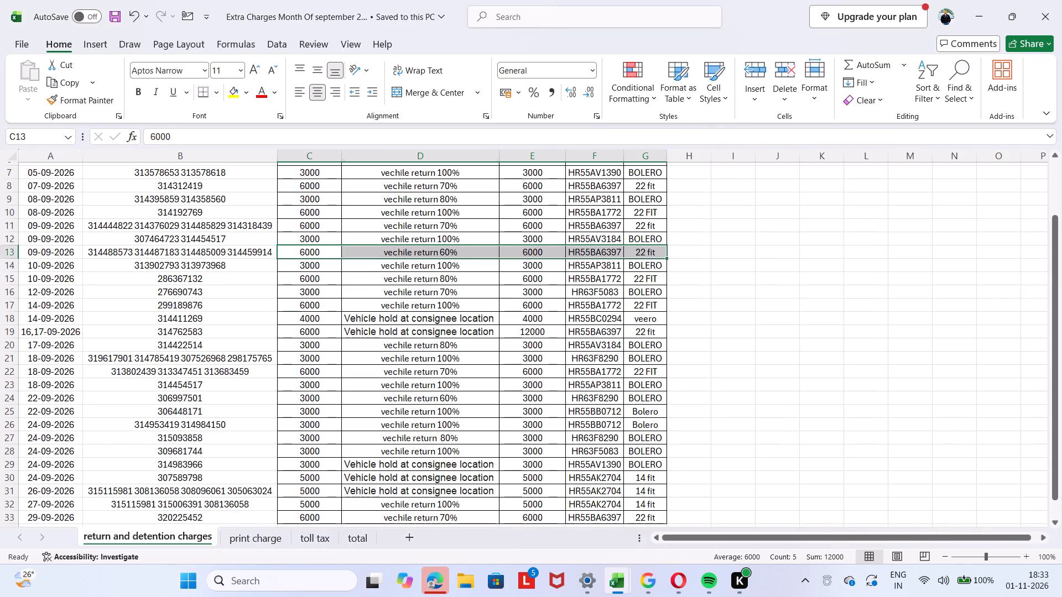
pyautogui.click(304, 177)
pyautogui.hotkey('shift', 'Right')
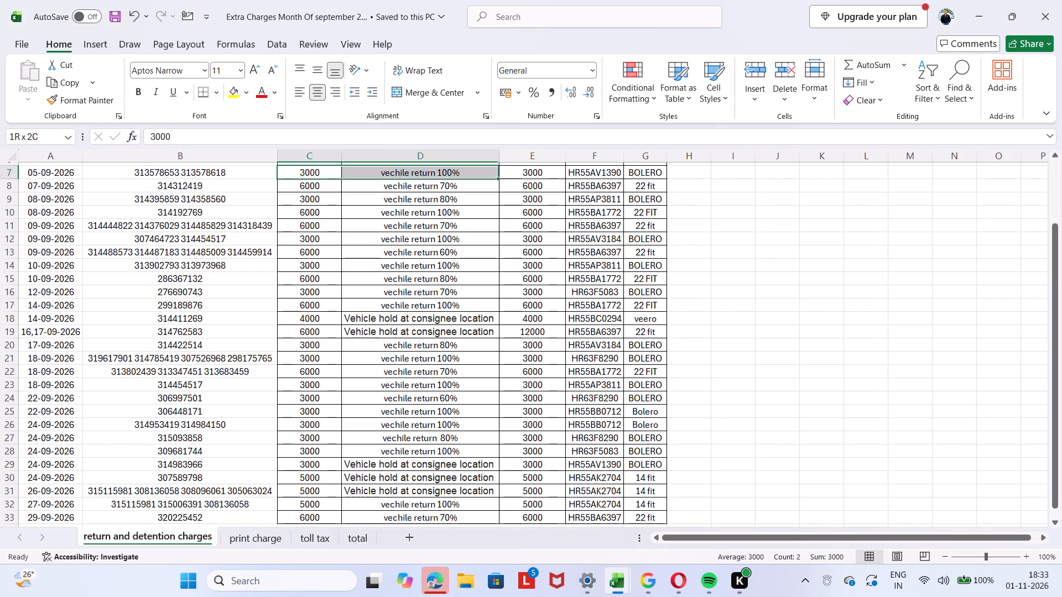
pyautogui.hotkey('shift', 'Right')
pyautogui.hotkey('shift', 'Right')
pyautogui.hotkey('shift', 'Right')
pyautogui.hotkey('ctrl', 'c')
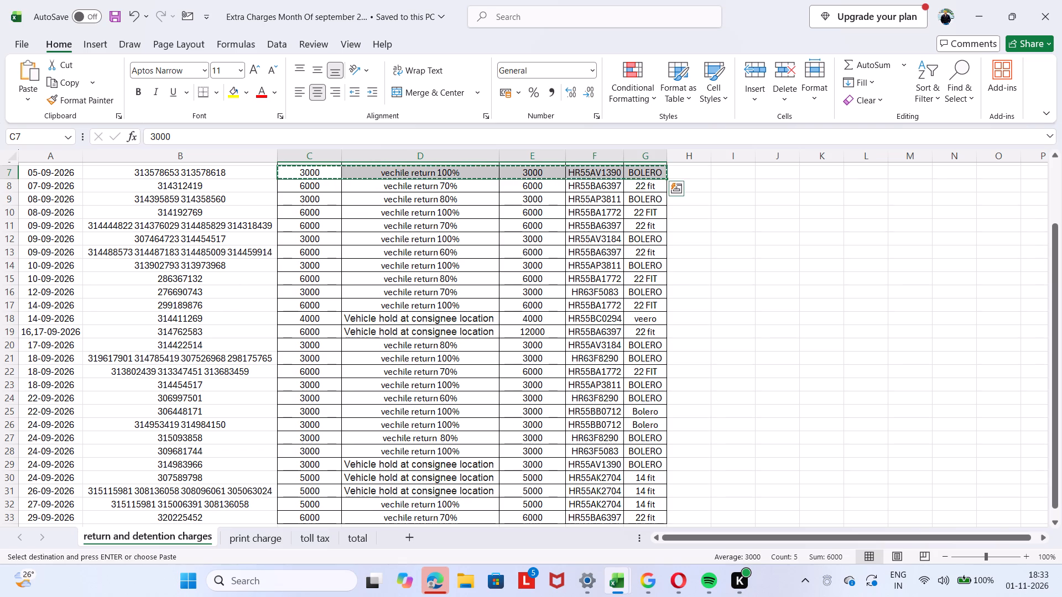
pyautogui.hotkey('alt', 'Tab')
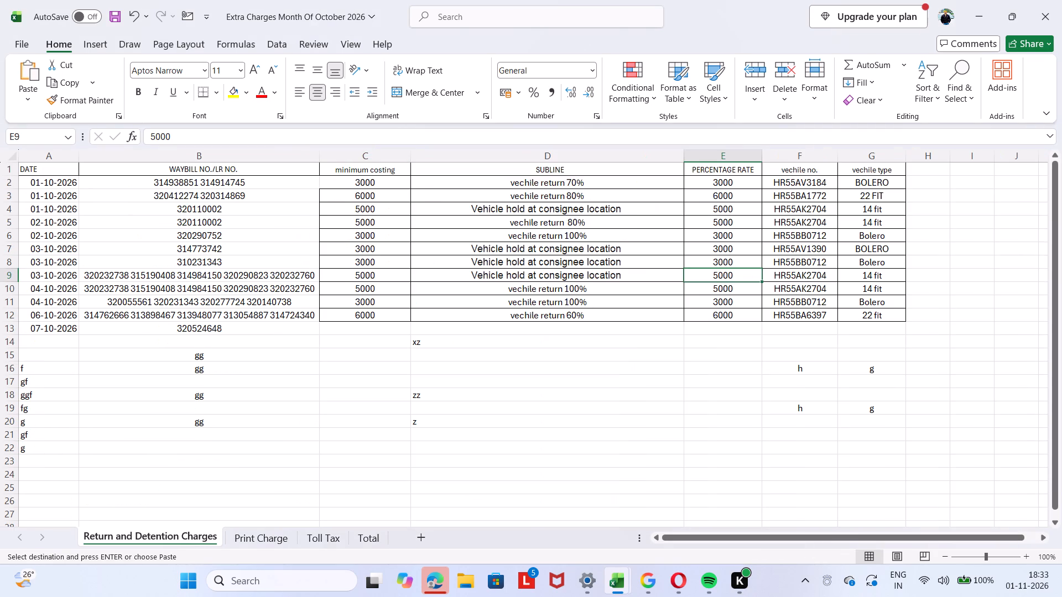
pyautogui.click(357, 328)
pyautogui.press('Return')
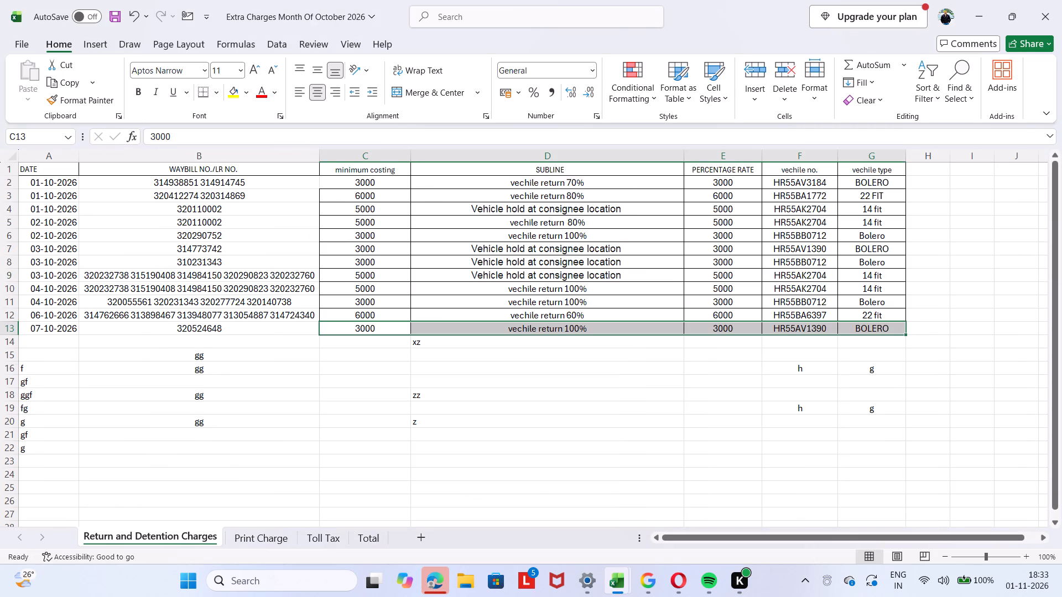
# Copy the date 07-10-2026 from cell A13 into A14.
pyautogui.click(59, 344)
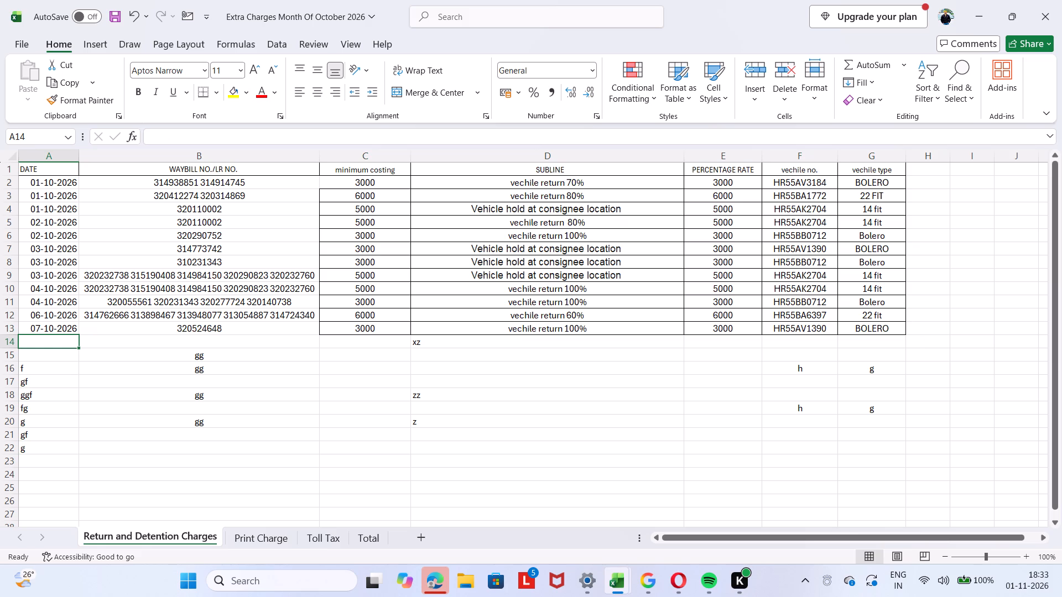
pyautogui.press('Up')
pyautogui.hotkey('ctrl', 'c')
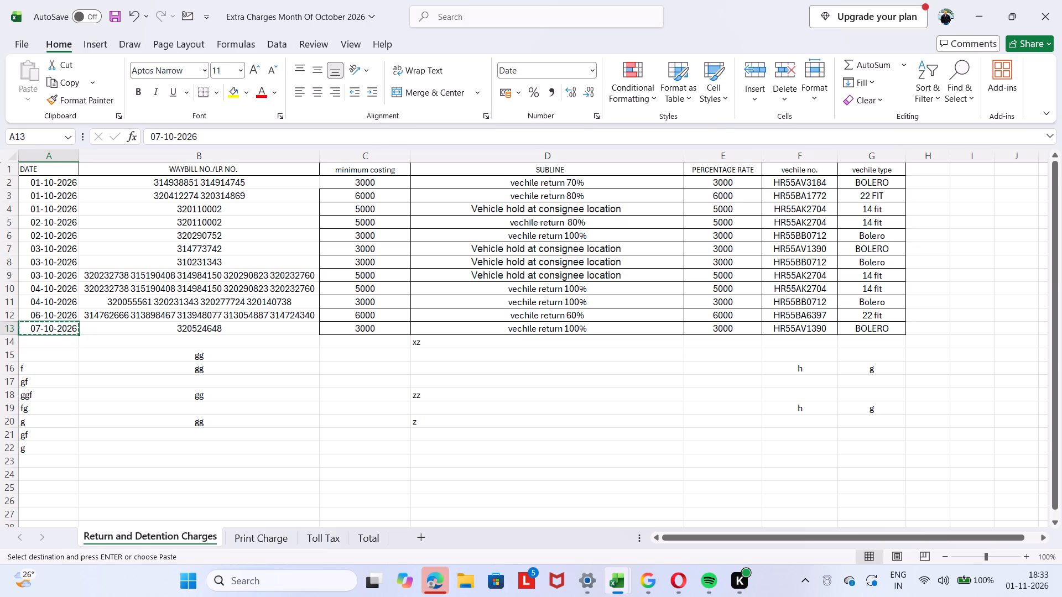
pyautogui.press('Down')
pyautogui.press('Return')
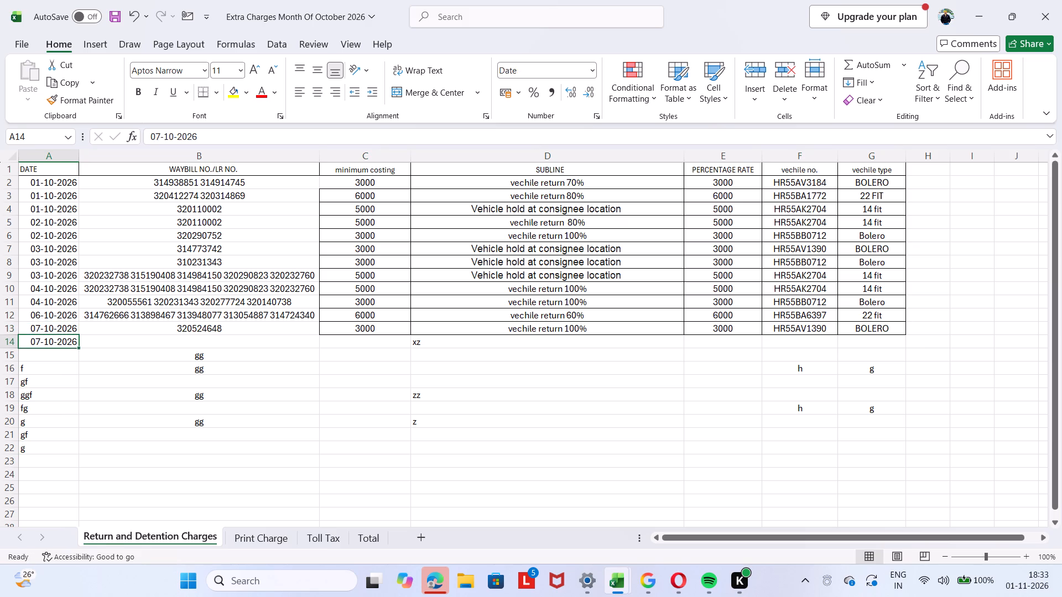
pyautogui.press('Right')
pyautogui.hotkey('alt', 'Tab')
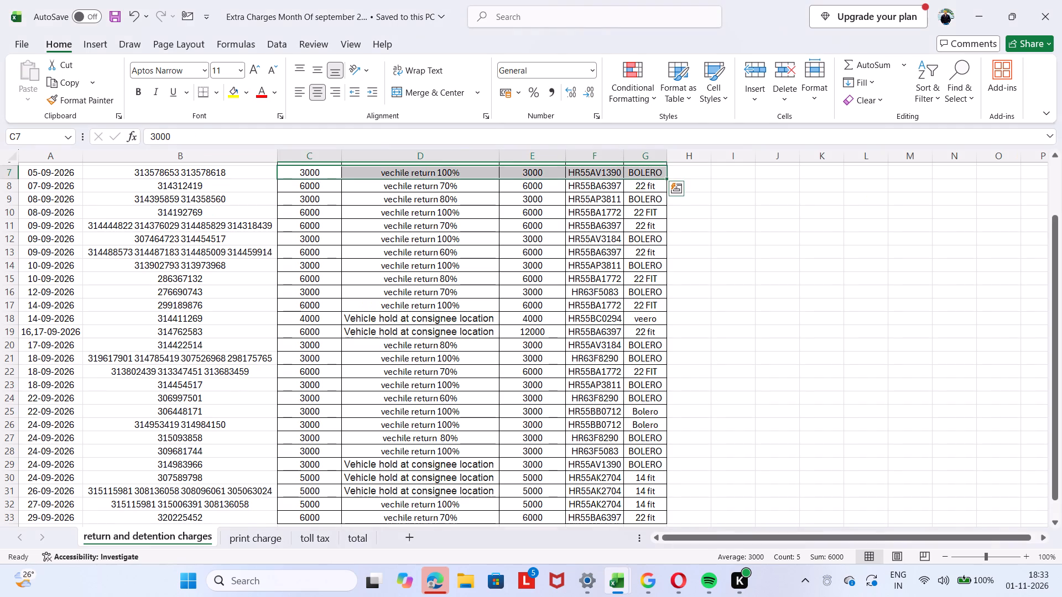
pyautogui.hotkey('alt', 'Tab')
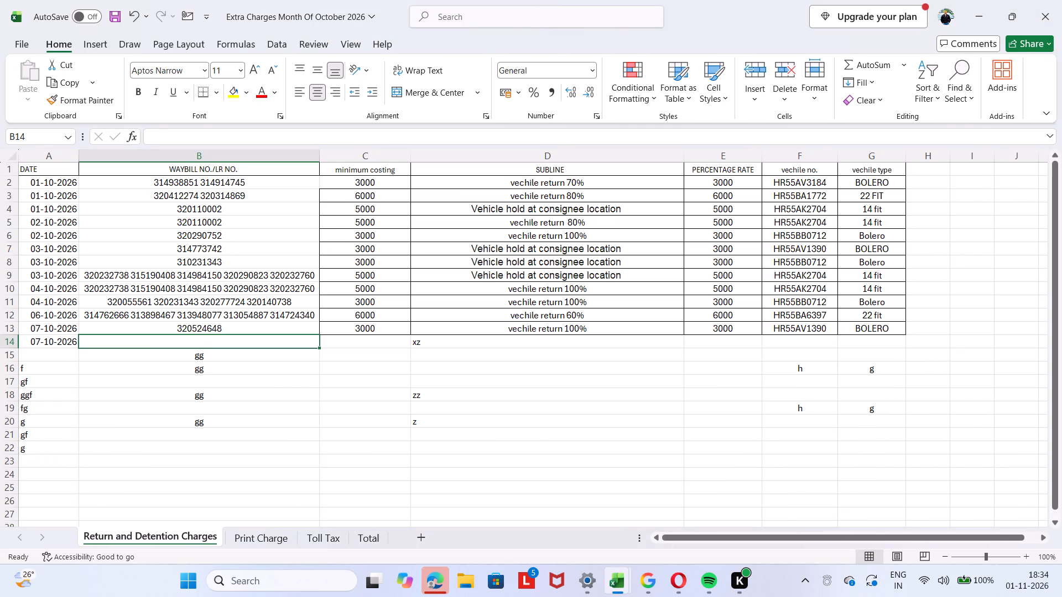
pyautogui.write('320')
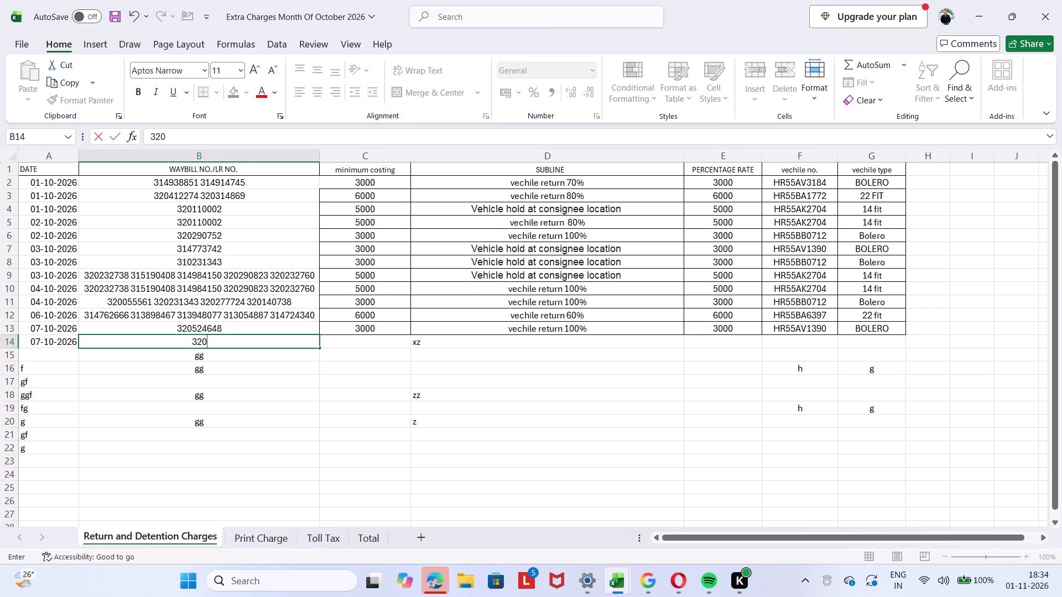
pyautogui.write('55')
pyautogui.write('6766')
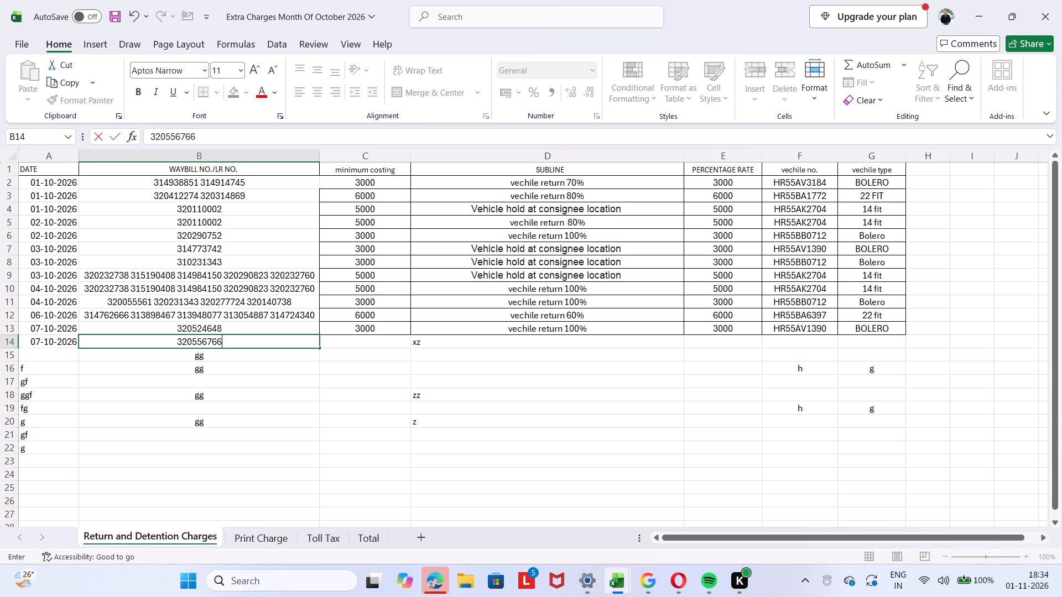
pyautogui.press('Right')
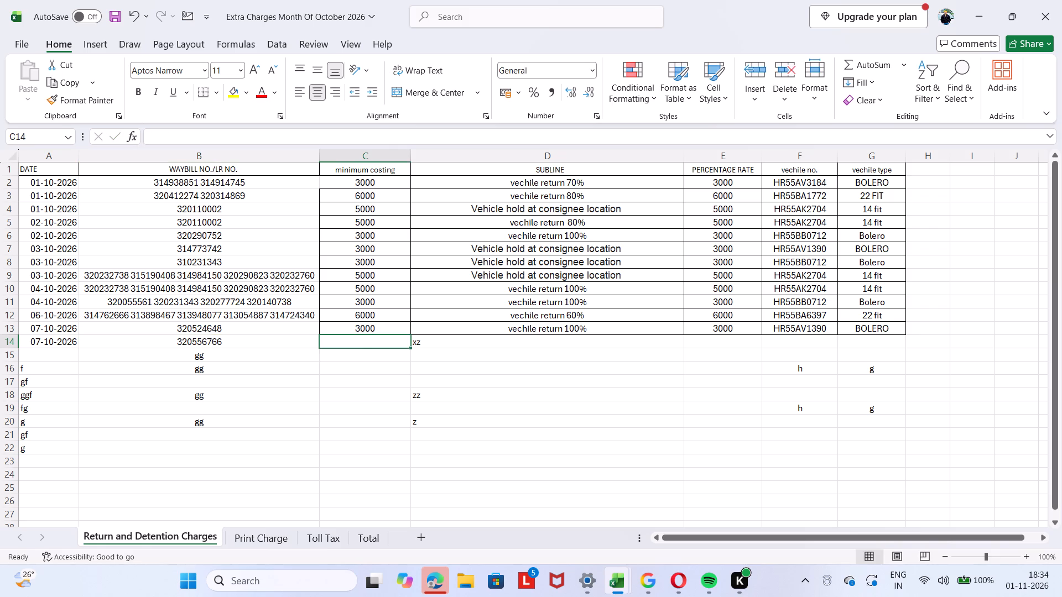
# Copy the charge and vehicle details from C12:G12 into row 14, starting at C14 and replacing the stray text in the SUBLINE column.
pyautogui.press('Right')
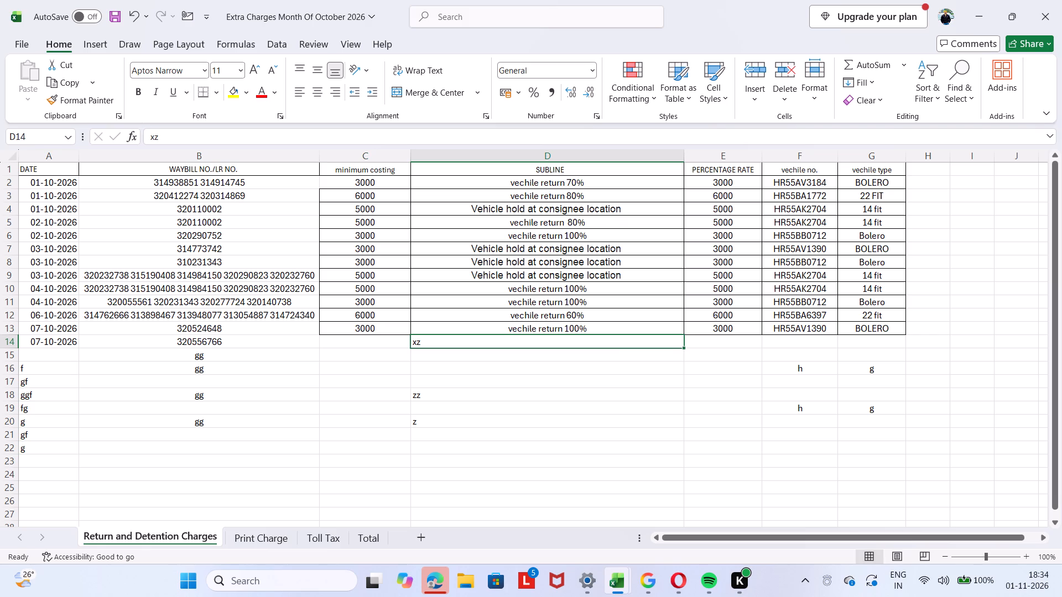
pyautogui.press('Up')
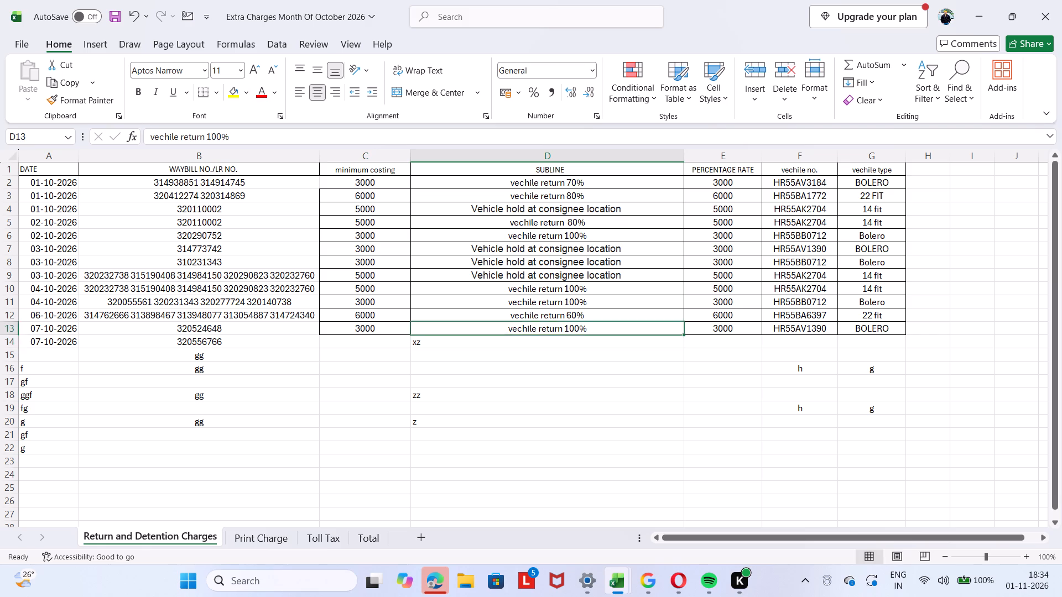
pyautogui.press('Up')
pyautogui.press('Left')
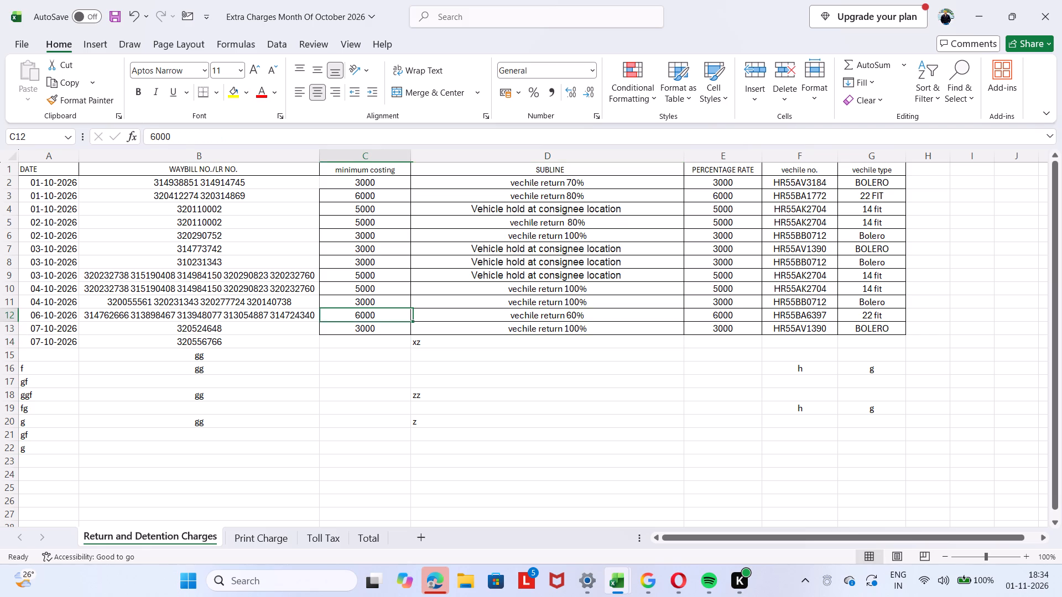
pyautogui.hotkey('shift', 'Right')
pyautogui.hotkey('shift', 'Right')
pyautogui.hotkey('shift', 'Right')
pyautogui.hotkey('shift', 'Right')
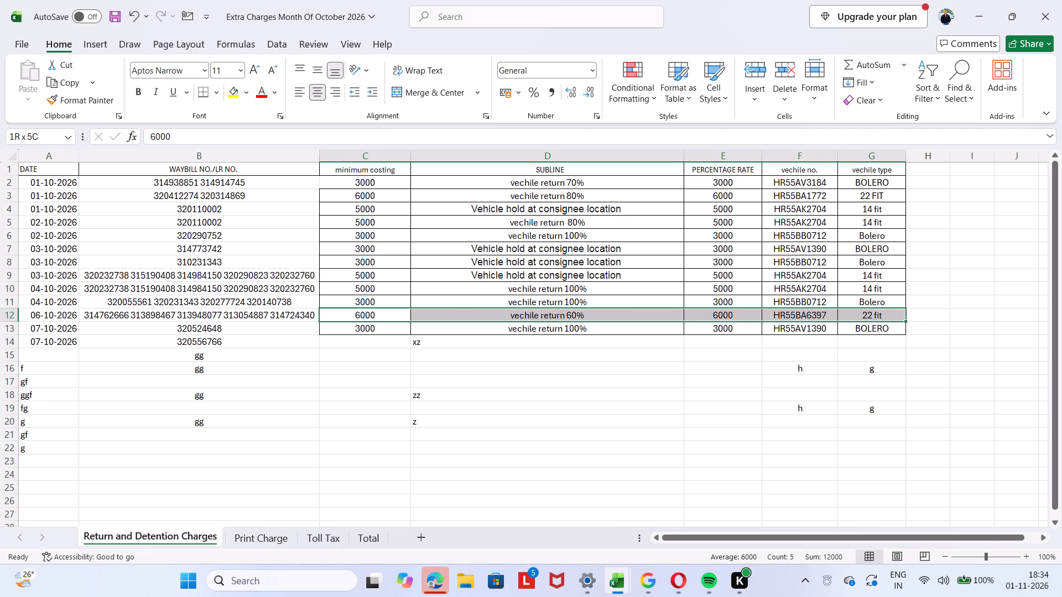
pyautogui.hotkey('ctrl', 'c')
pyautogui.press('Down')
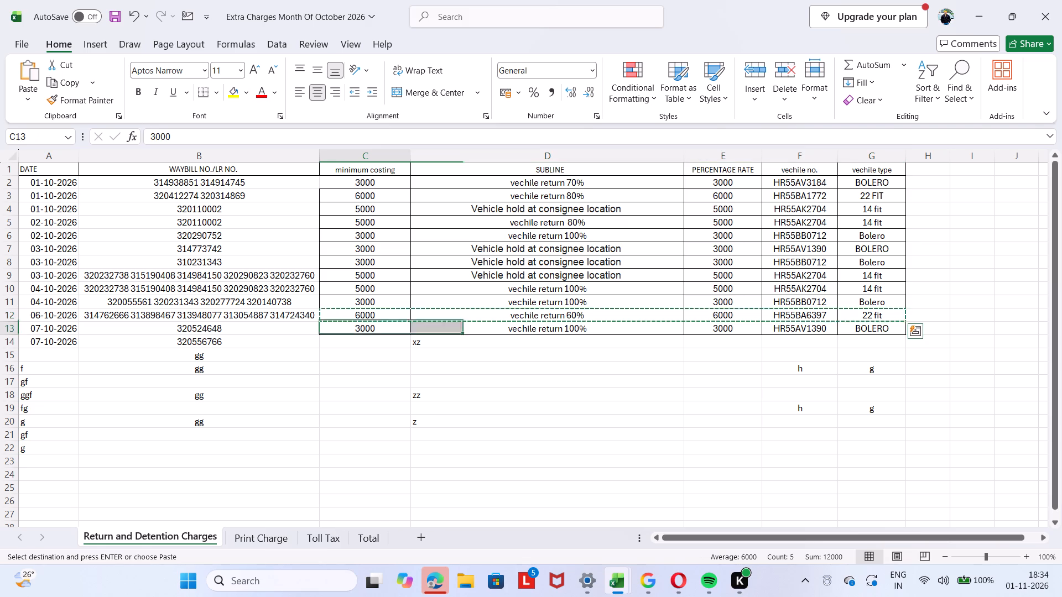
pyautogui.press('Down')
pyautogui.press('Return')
# Copy the subline vechile return 70% from cell D2 into D14, replacing its vechile return 60% entry.
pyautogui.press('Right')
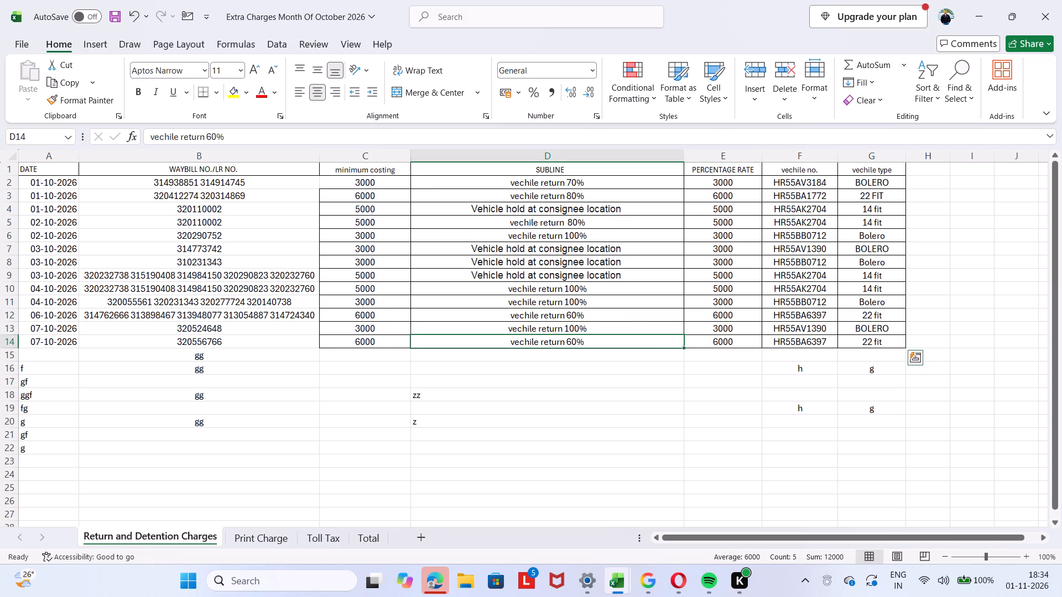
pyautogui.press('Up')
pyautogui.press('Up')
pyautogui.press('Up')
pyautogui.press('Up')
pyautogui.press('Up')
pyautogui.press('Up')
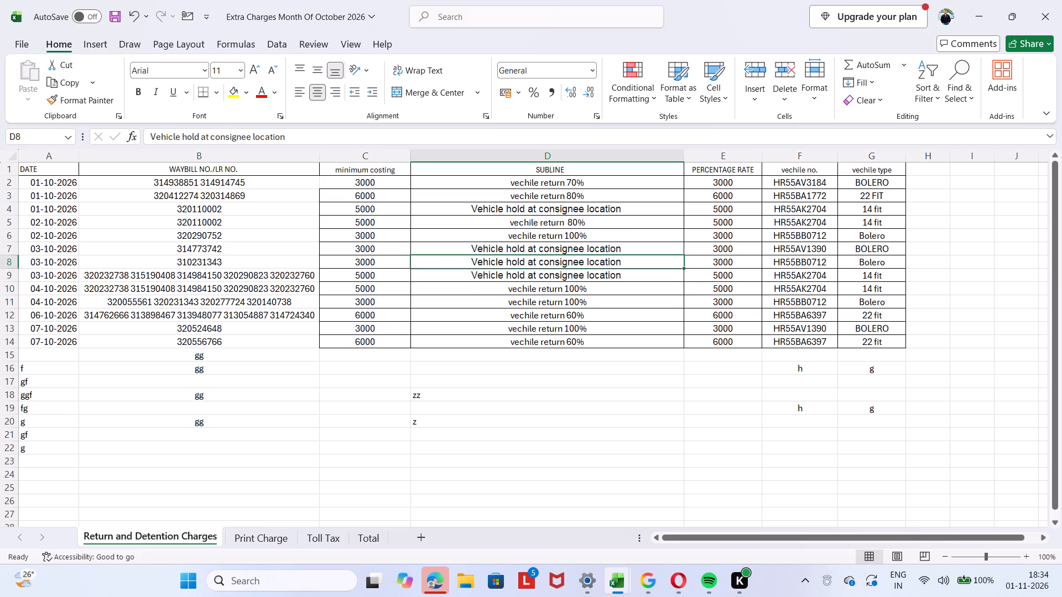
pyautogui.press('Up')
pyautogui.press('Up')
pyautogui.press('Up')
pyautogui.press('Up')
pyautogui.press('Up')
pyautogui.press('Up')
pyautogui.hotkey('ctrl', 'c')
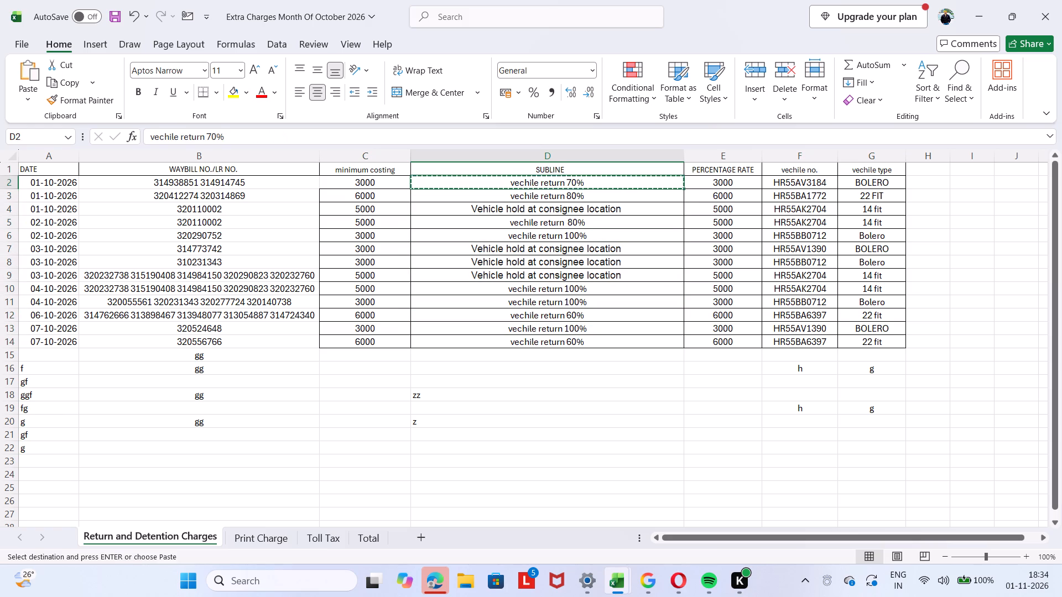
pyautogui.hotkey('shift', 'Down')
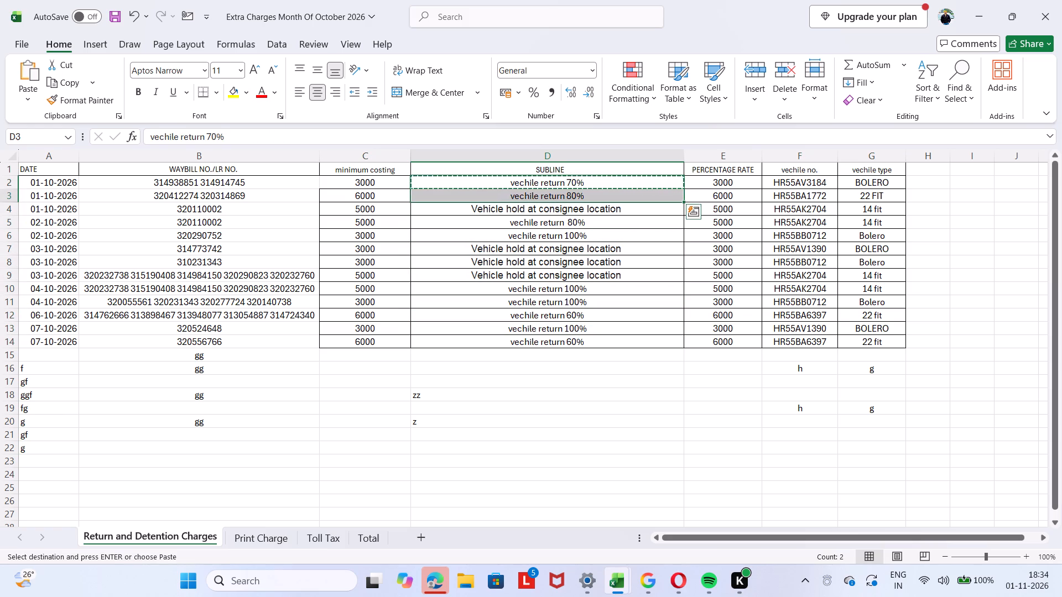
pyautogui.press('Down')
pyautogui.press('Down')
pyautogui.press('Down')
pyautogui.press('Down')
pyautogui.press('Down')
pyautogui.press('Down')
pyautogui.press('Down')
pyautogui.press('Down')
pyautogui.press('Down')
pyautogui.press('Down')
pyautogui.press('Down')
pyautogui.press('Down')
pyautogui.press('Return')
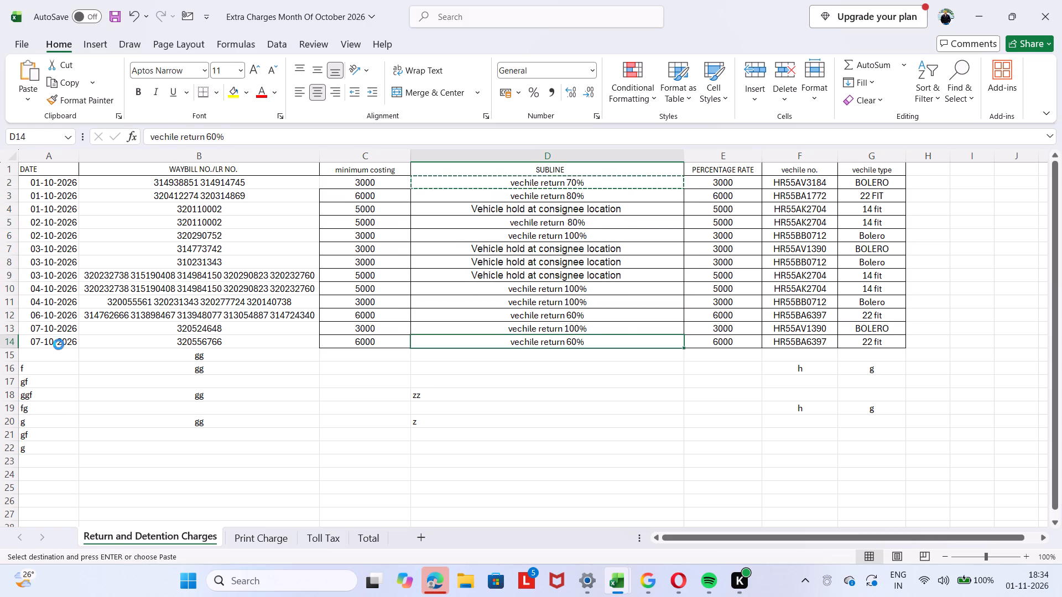
# Copy the date 07-10-2026 from cell A14 into A15.
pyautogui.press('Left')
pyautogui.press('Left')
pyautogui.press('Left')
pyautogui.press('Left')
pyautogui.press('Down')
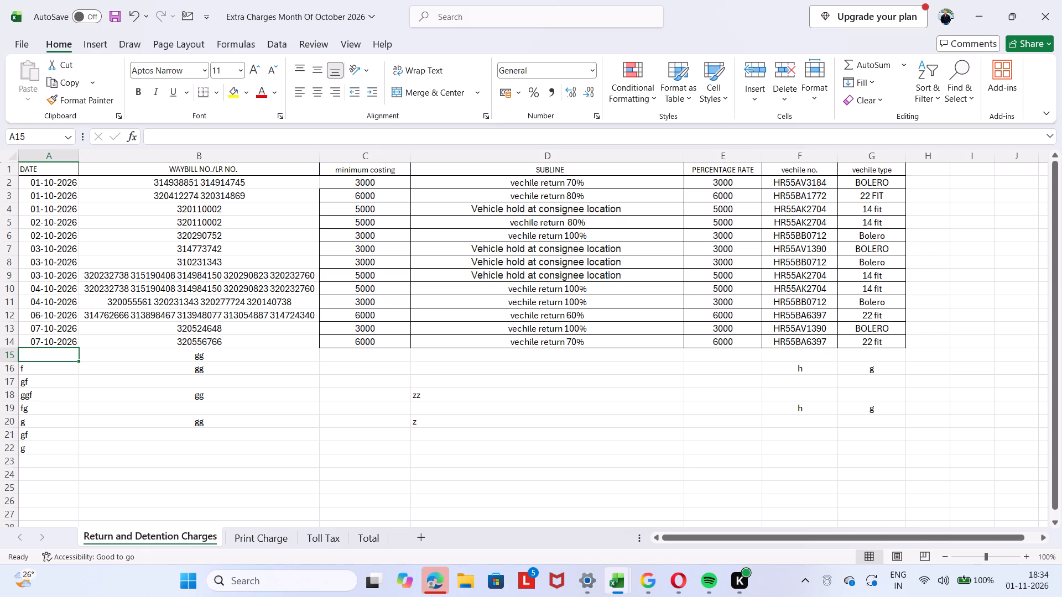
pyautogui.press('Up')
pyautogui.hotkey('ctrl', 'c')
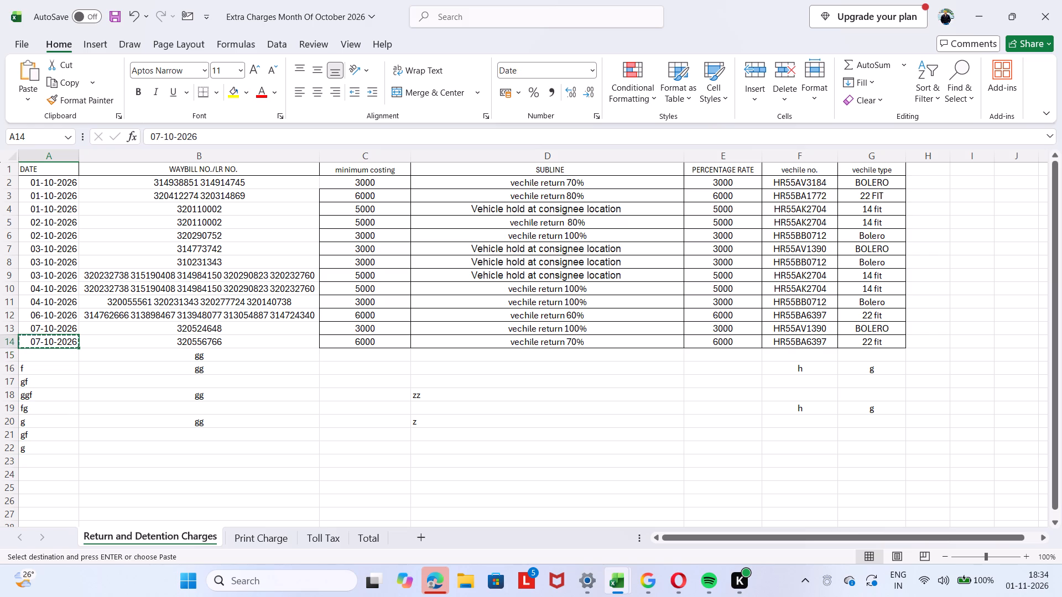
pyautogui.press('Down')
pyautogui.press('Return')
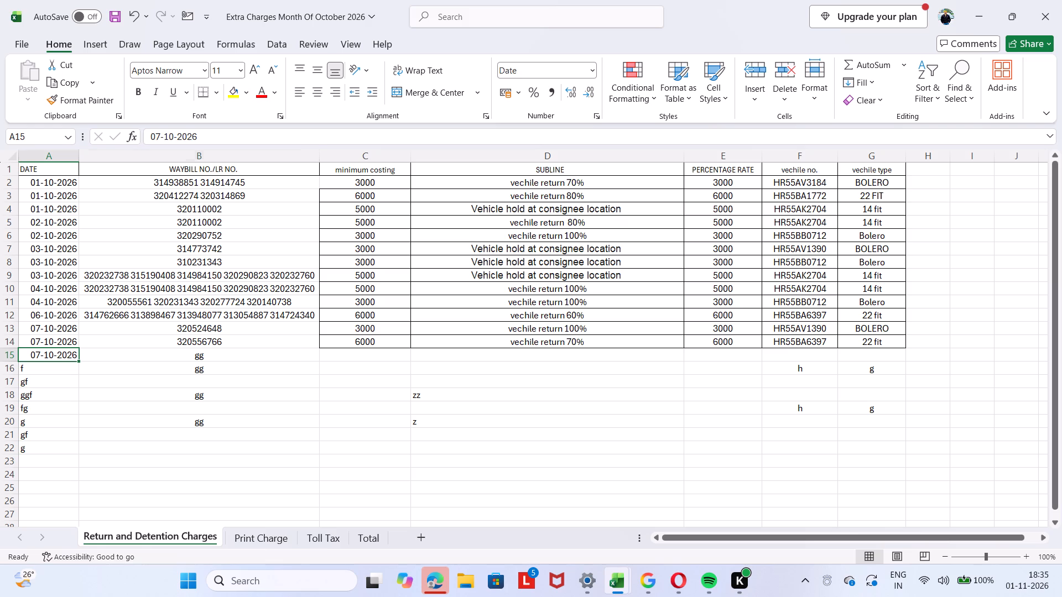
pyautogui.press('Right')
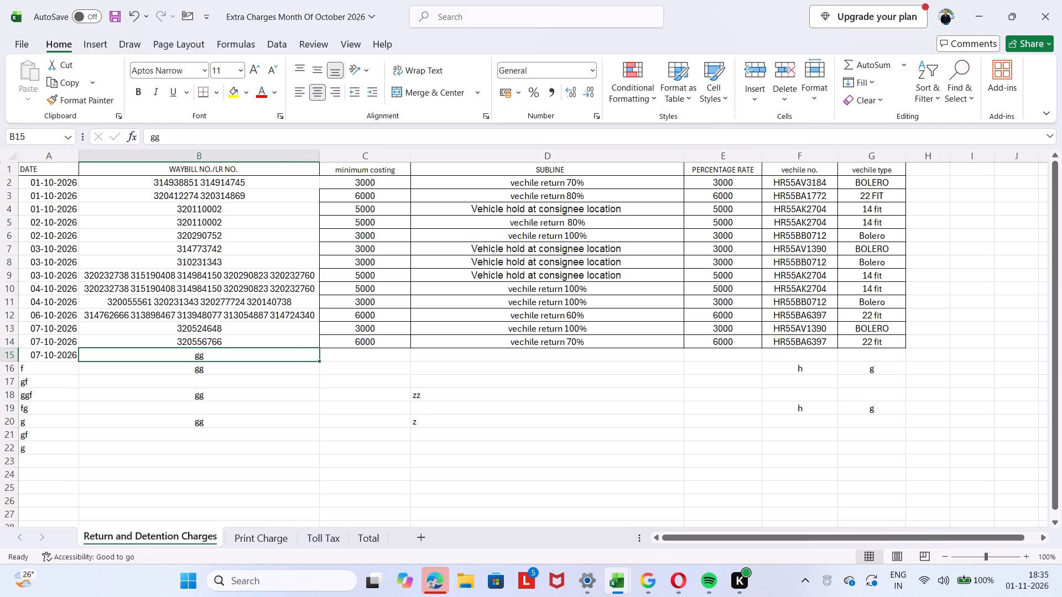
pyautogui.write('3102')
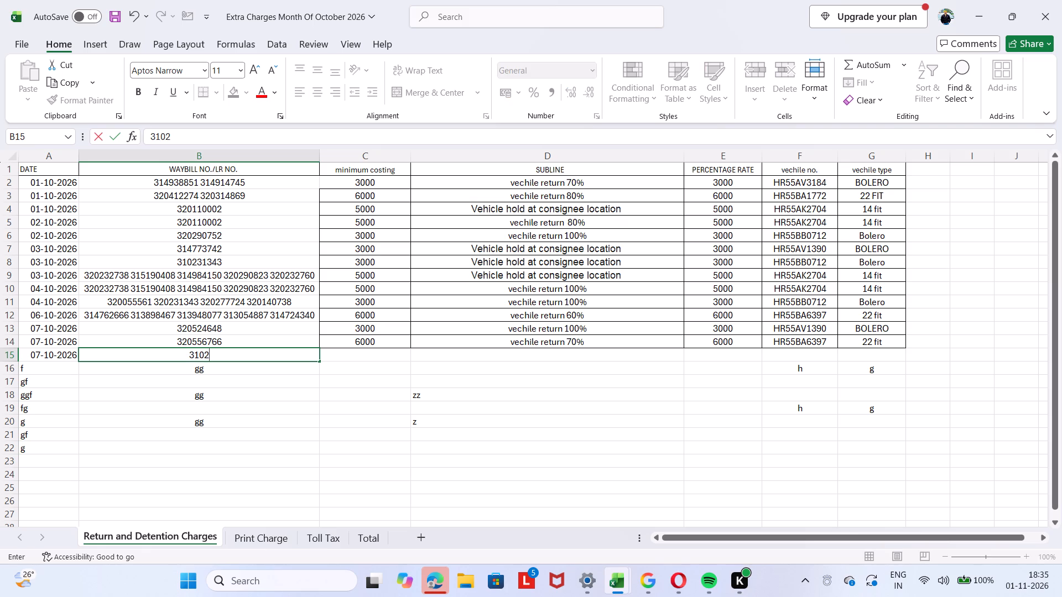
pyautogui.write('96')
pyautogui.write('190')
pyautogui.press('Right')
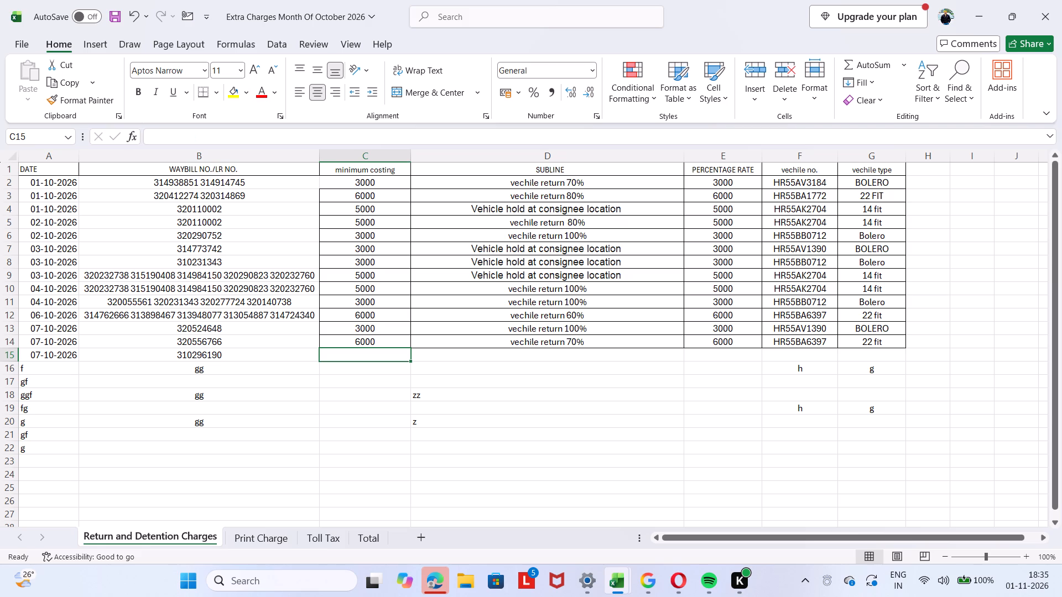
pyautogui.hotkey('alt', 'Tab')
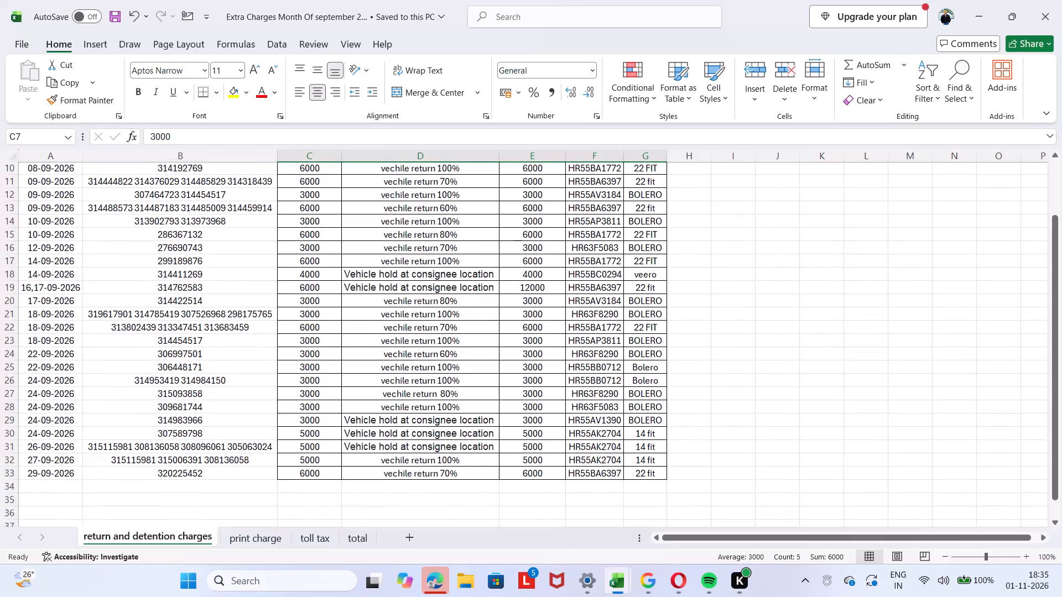
pyautogui.click(296, 386)
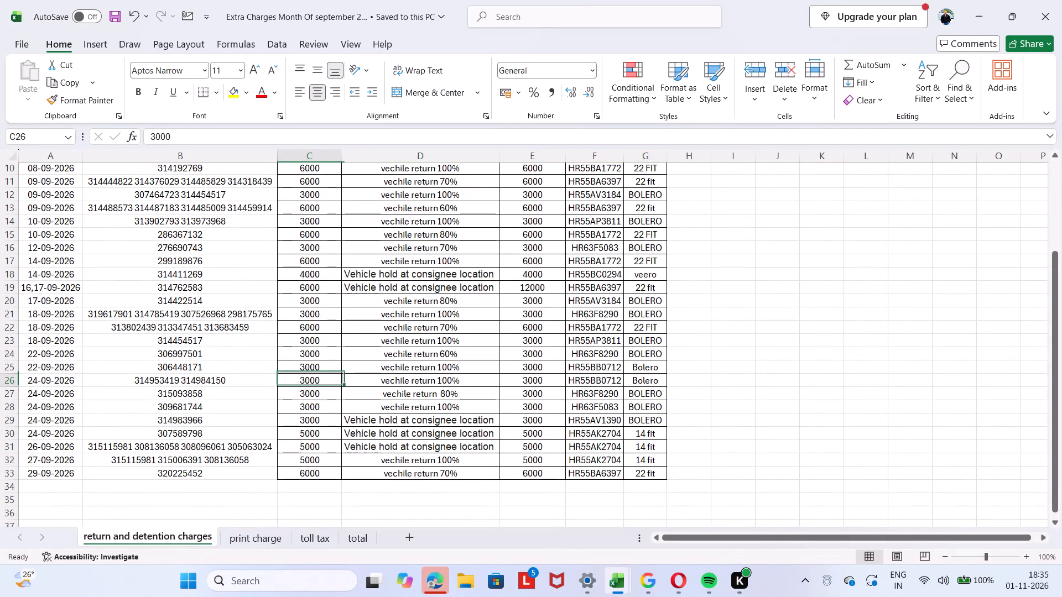
pyautogui.hotkey('shift', 'Right')
pyautogui.hotkey('shift', 'Right')
pyautogui.hotkey('shift', 'Right')
pyautogui.hotkey('shift', 'Right')
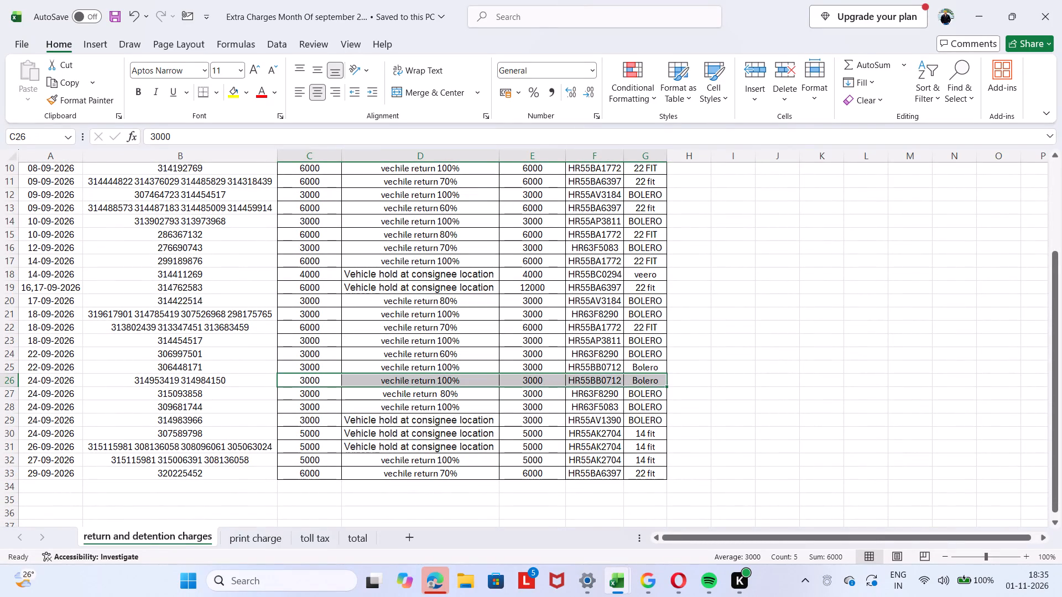
pyautogui.hotkey('ctrl', 'c')
pyautogui.hotkey('alt', 'Tab')
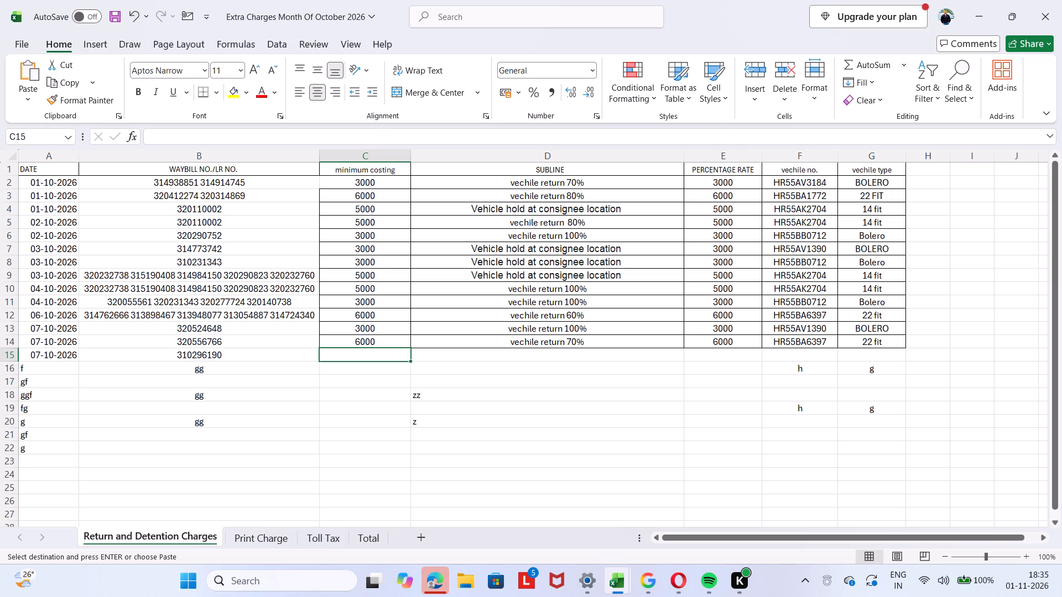
pyautogui.press('Return')
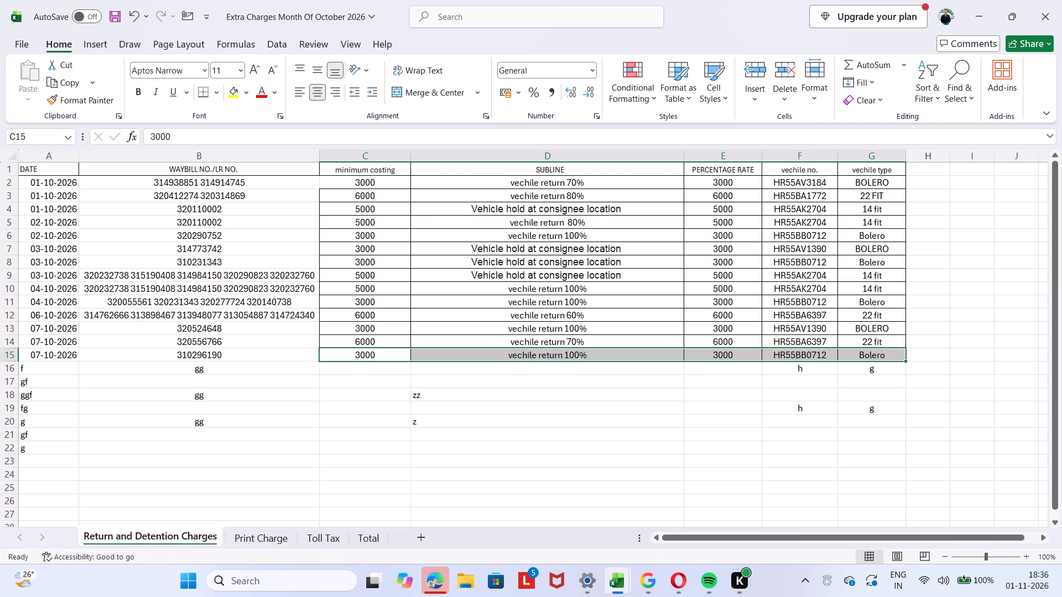
# Copy the subline vechile return 60% from cell D12 into D15.
pyautogui.click(589, 321)
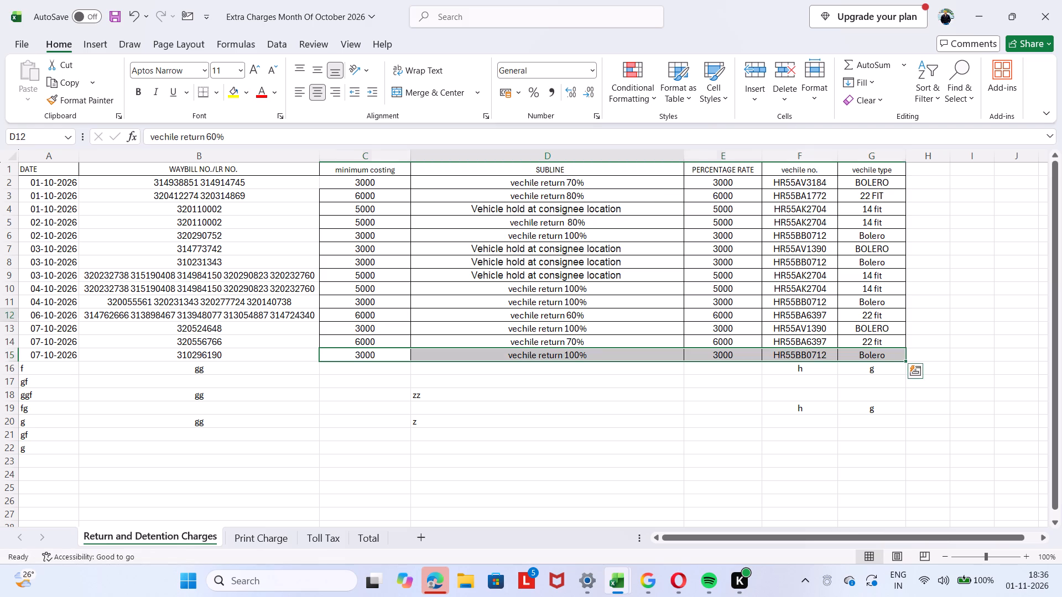
pyautogui.hotkey('ctrl', 'c')
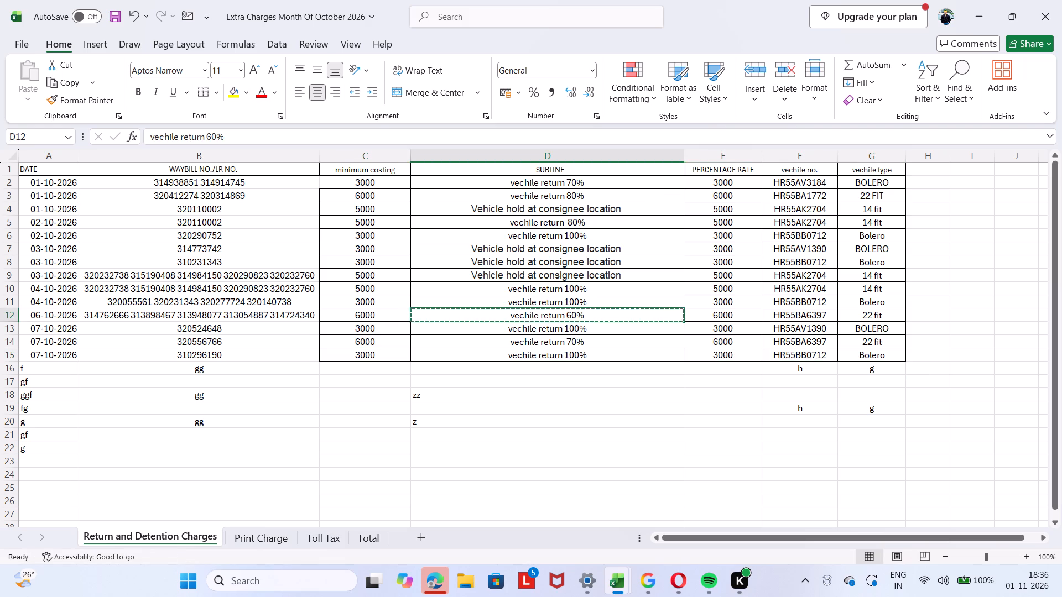
pyautogui.press('Down')
pyautogui.press('Down')
pyautogui.press('Down')
pyautogui.press('Return')
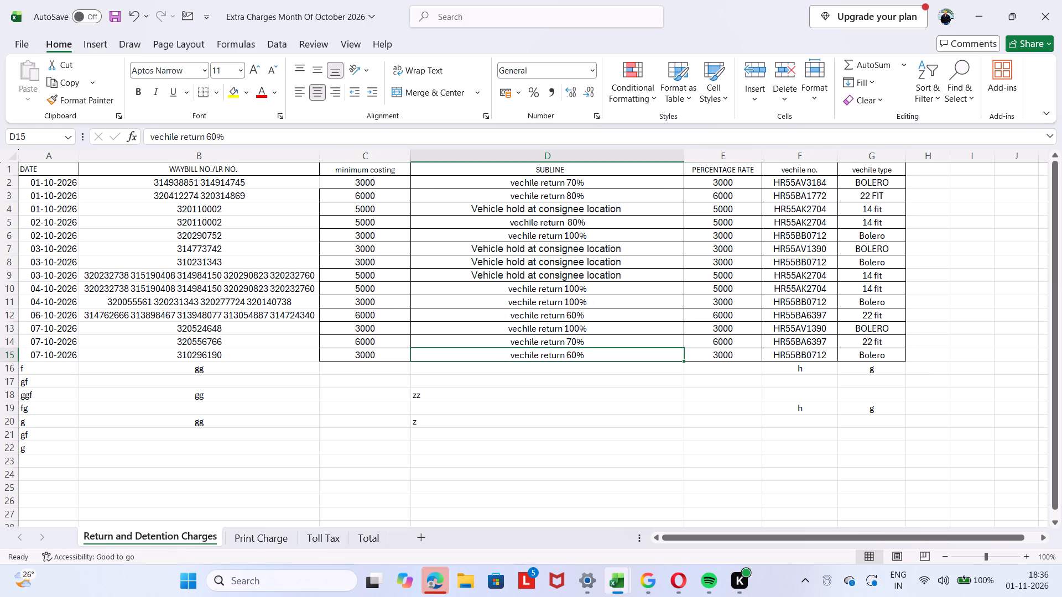
# Enter the date 08-10-2026 in cell A16, replacing the stray text.
pyautogui.press('Left')
pyautogui.press('Left')
pyautogui.press('Left')
pyautogui.press('Down')
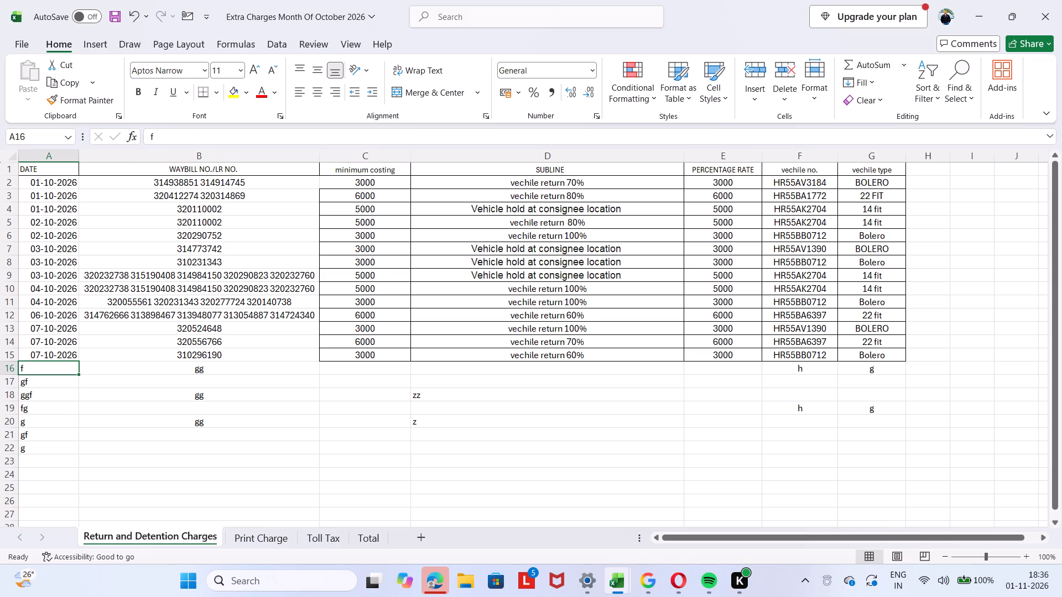
pyautogui.write('8/108')
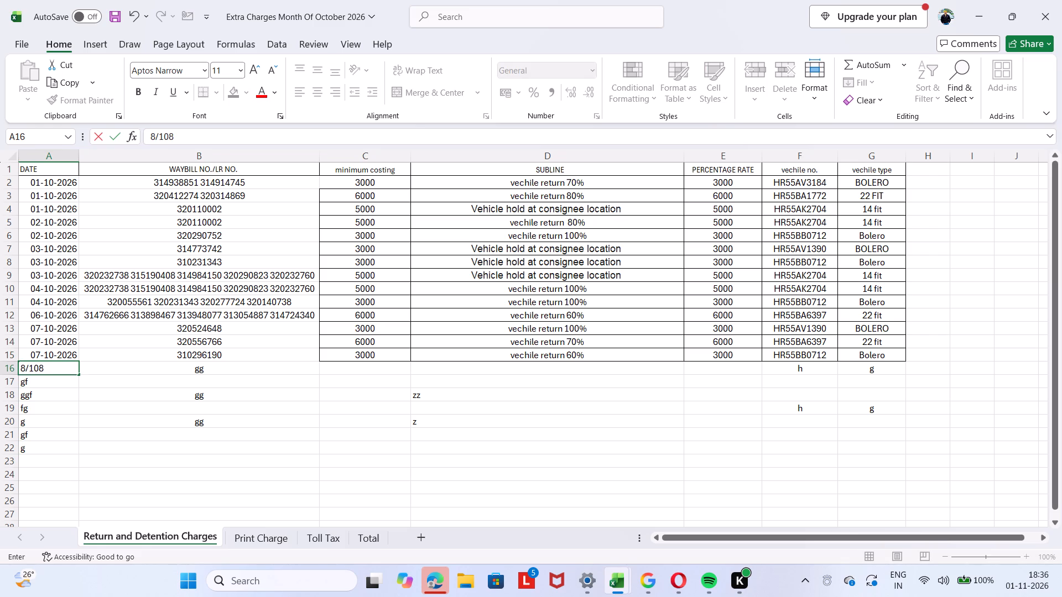
pyautogui.press('BackSpace')
pyautogui.press('/')
pyautogui.write('2026')
pyautogui.press('Right')
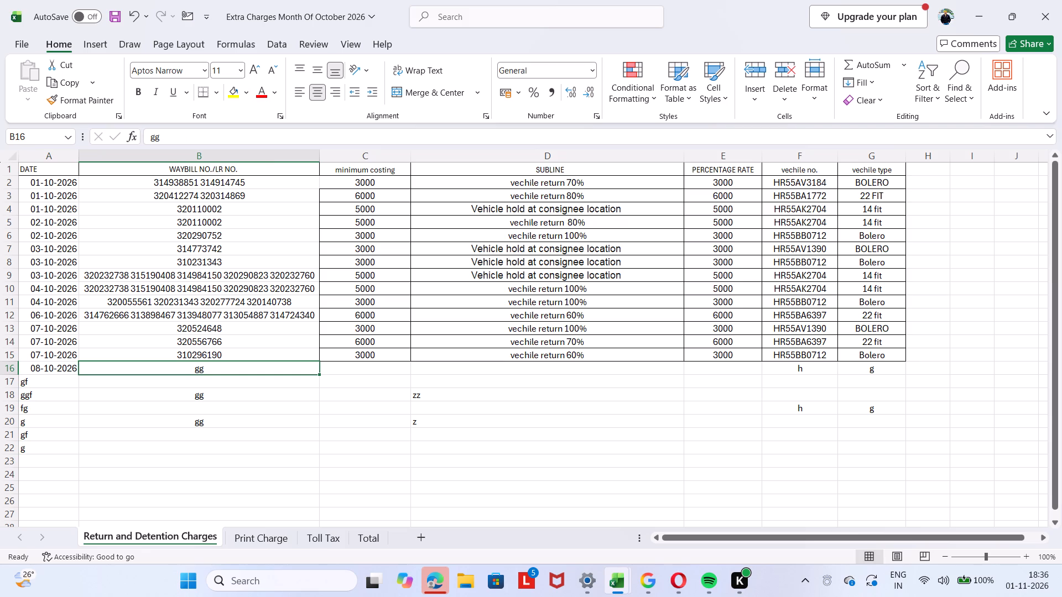
pyautogui.hotkey('alt', 'Tab')
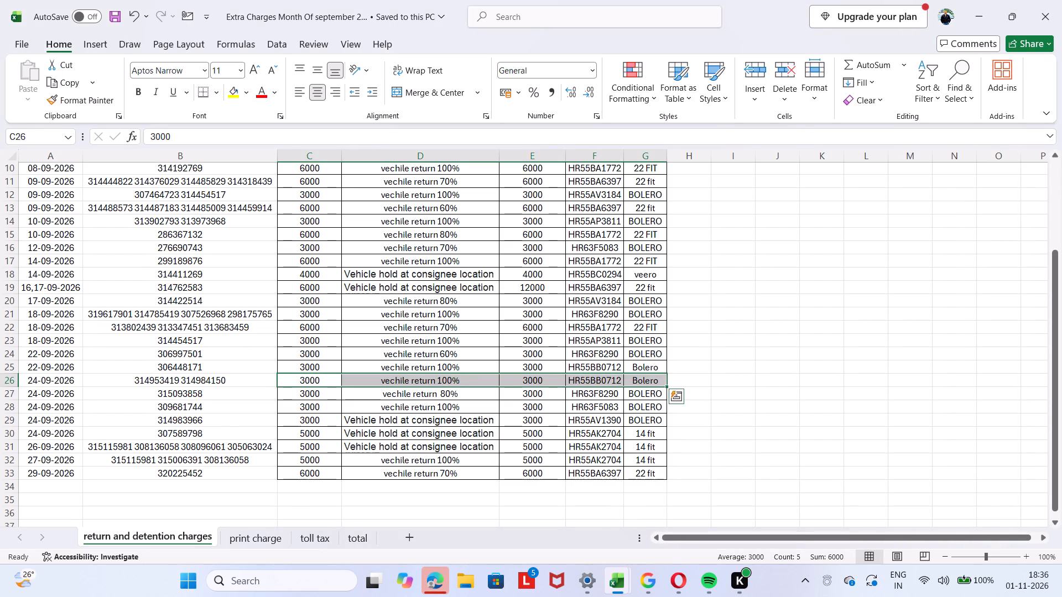
pyautogui.click(326, 235)
pyautogui.hotkey('shift', 'Right')
pyautogui.hotkey('shift', 'Right')
pyautogui.hotkey('shift', 'Right')
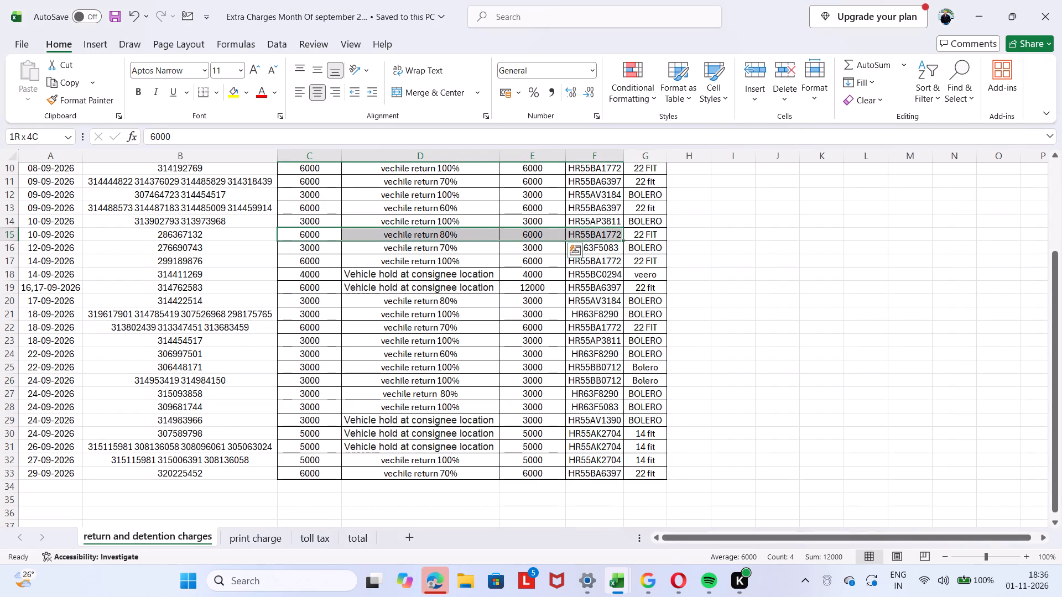
pyautogui.hotkey('shift', 'Right')
pyautogui.hotkey('ctrl', 'c')
pyautogui.hotkey('alt', 'Tab')
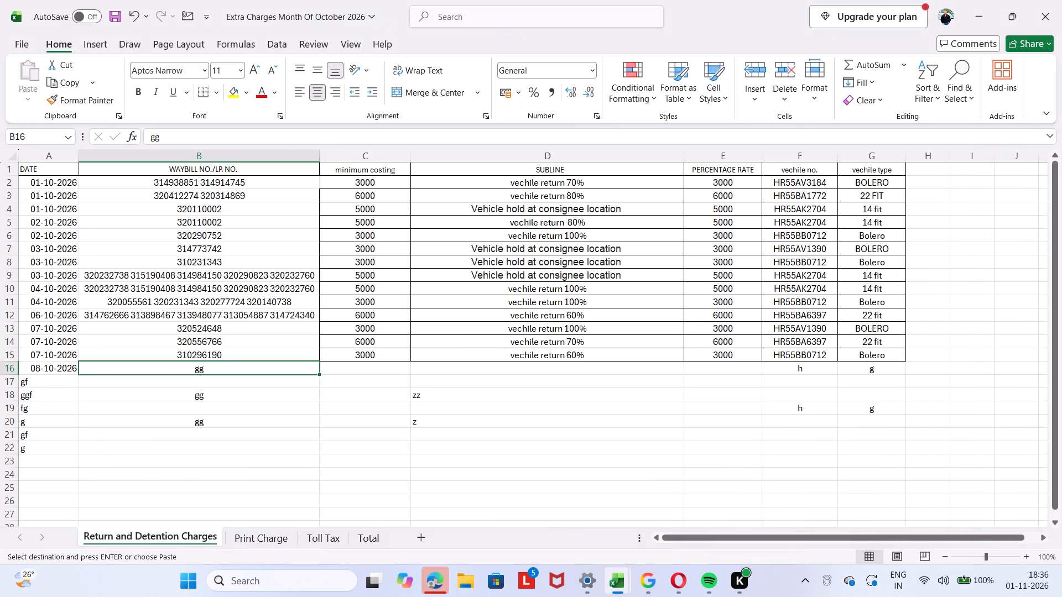
pyautogui.click(378, 373)
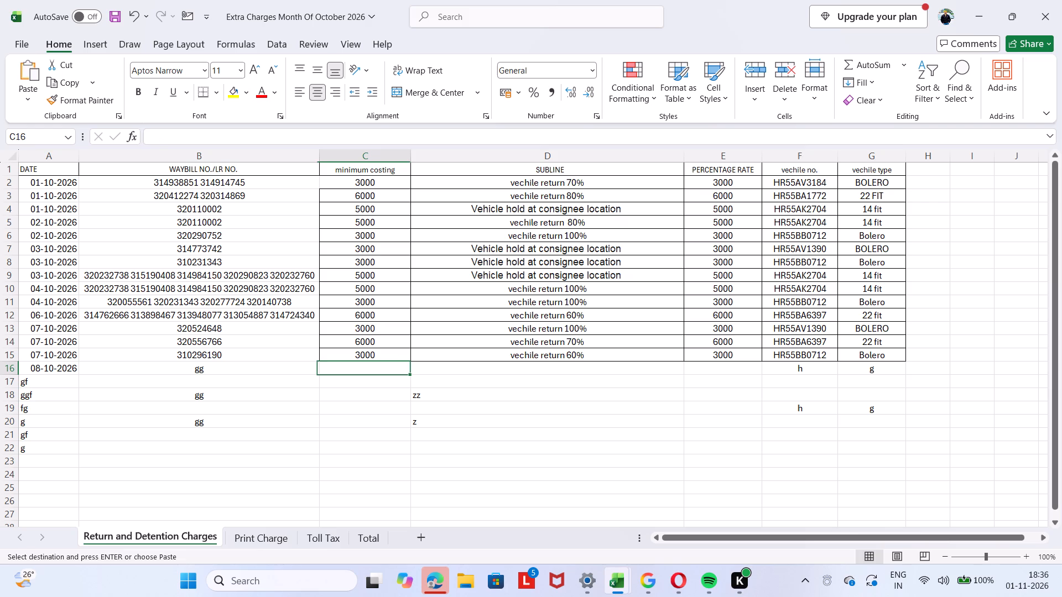
pyautogui.press('Return')
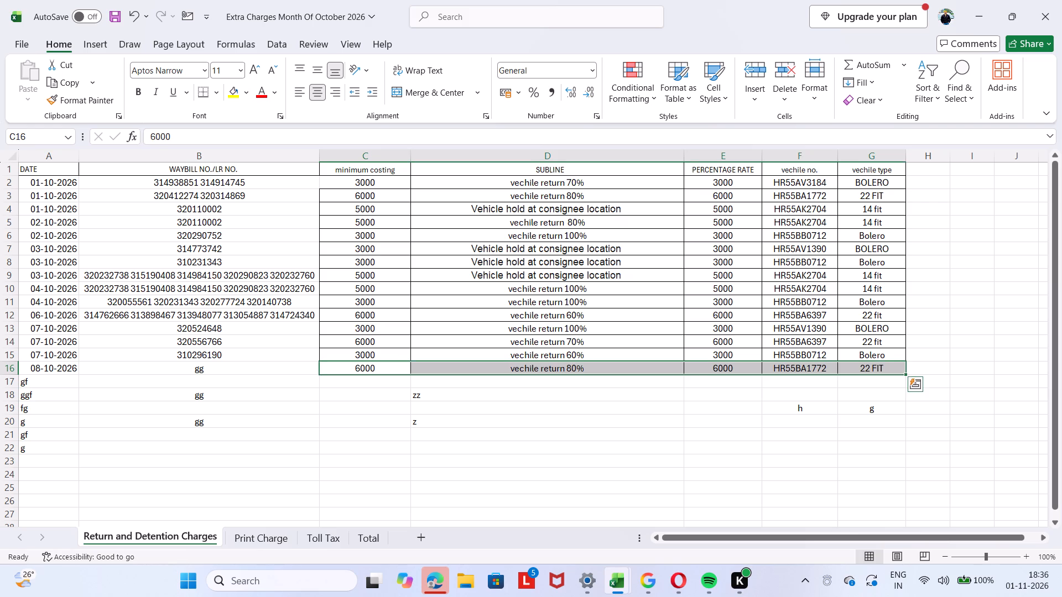
pyautogui.click(161, 376)
pyautogui.click(157, 371)
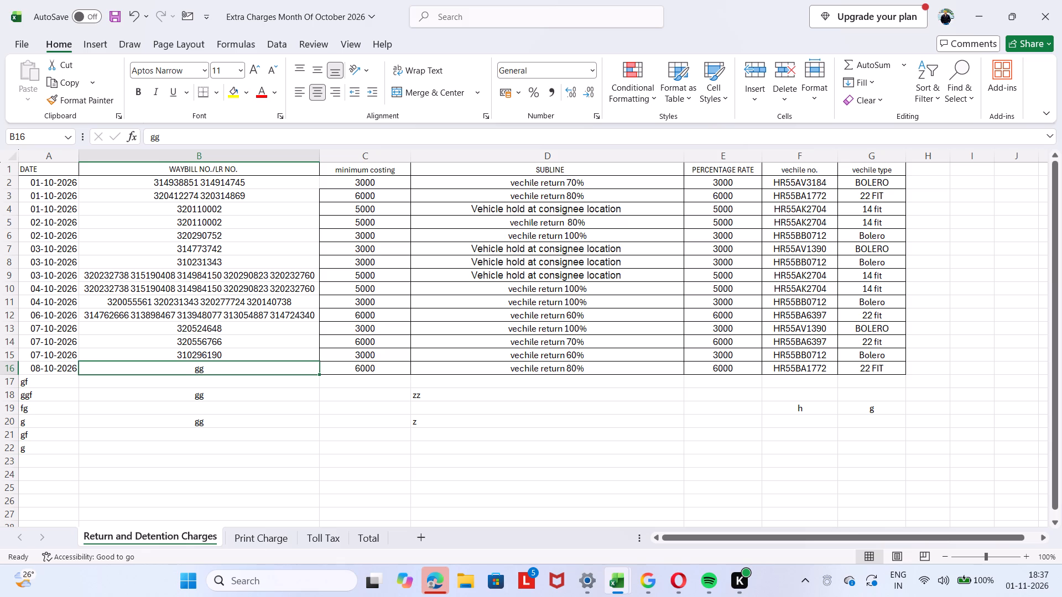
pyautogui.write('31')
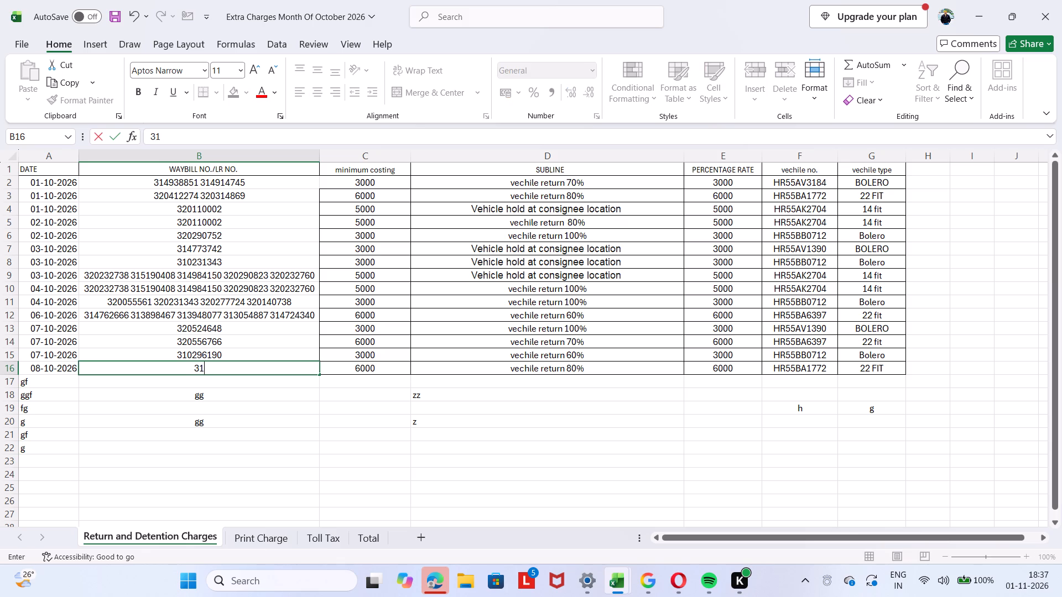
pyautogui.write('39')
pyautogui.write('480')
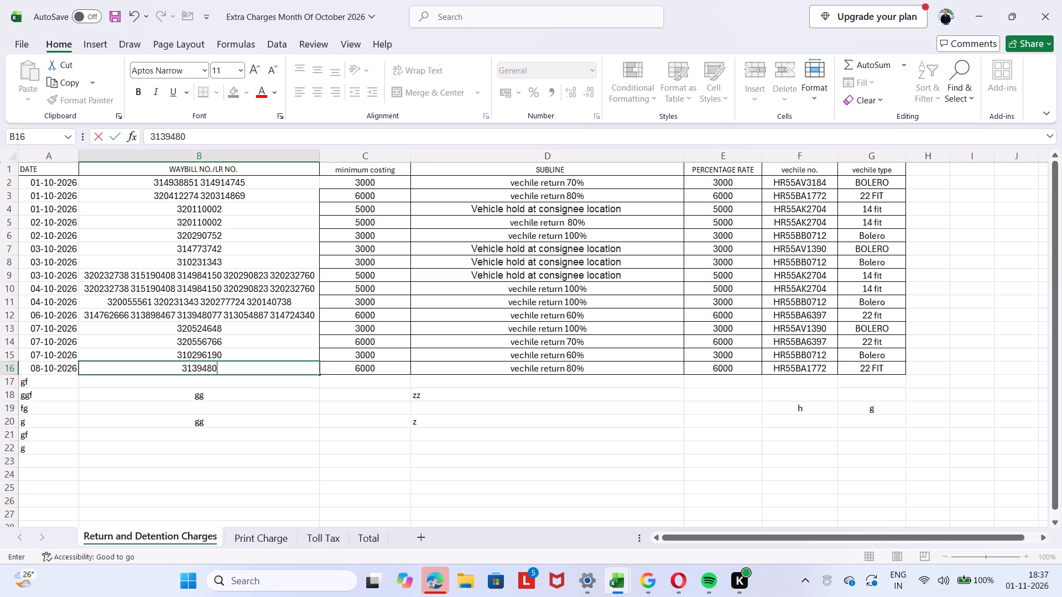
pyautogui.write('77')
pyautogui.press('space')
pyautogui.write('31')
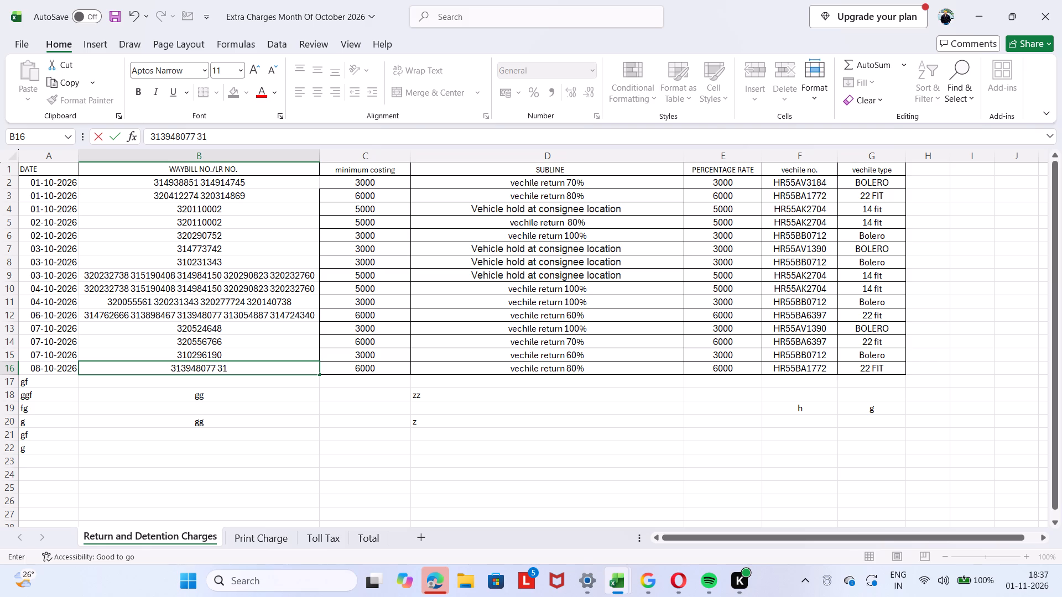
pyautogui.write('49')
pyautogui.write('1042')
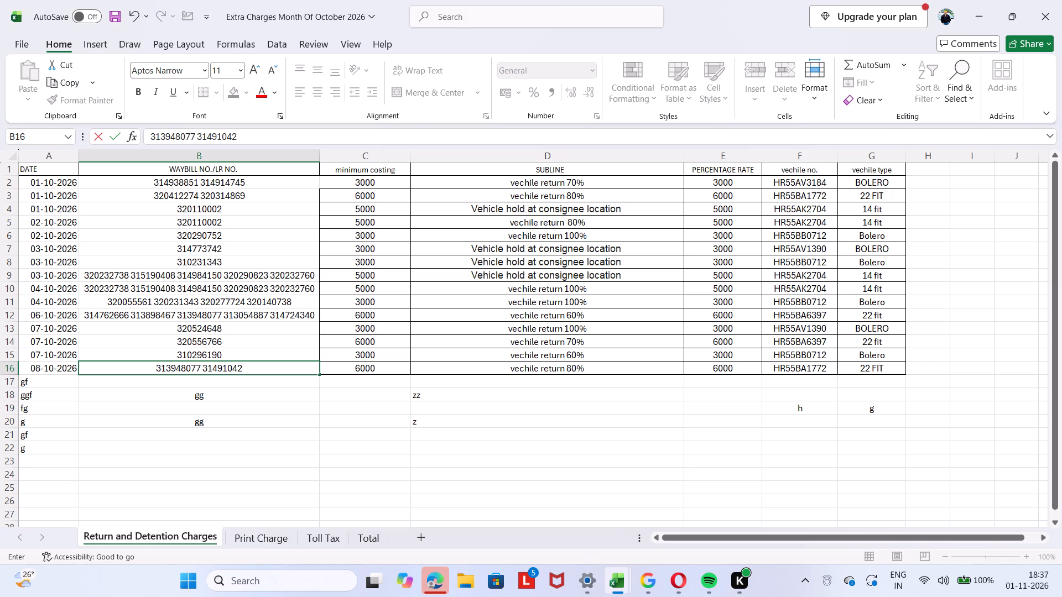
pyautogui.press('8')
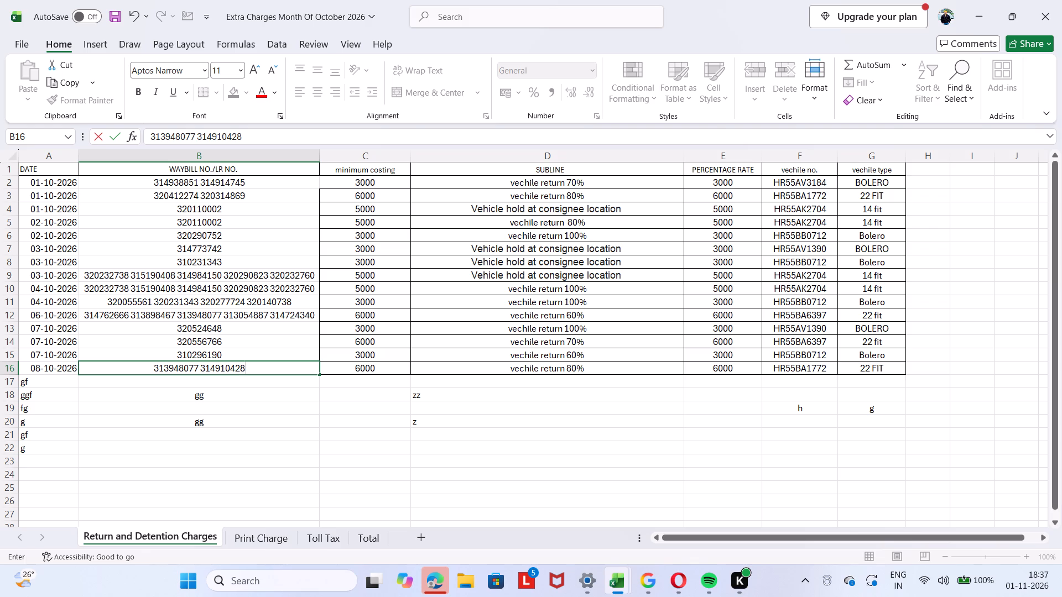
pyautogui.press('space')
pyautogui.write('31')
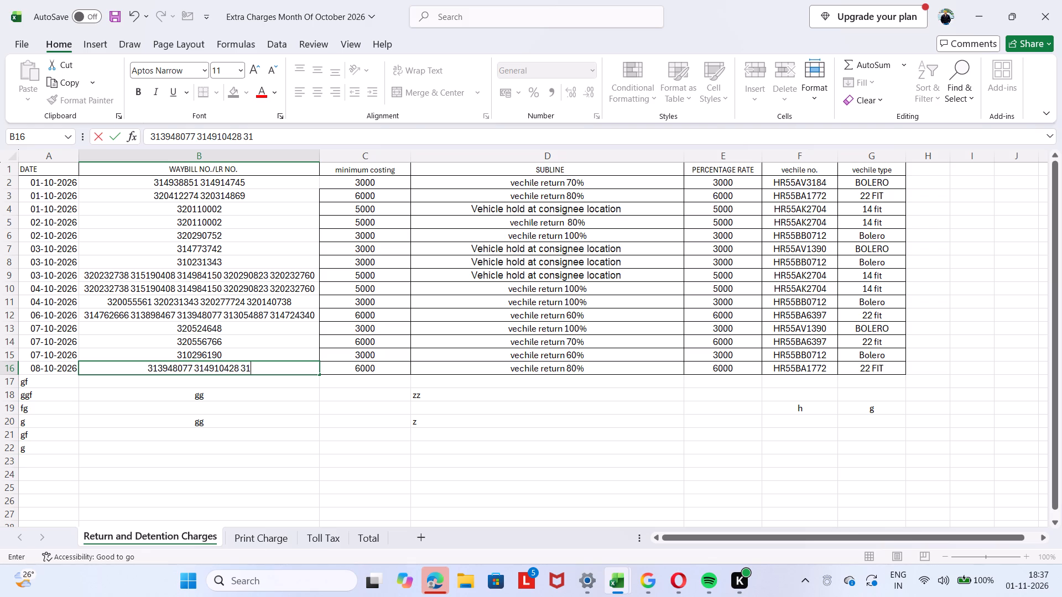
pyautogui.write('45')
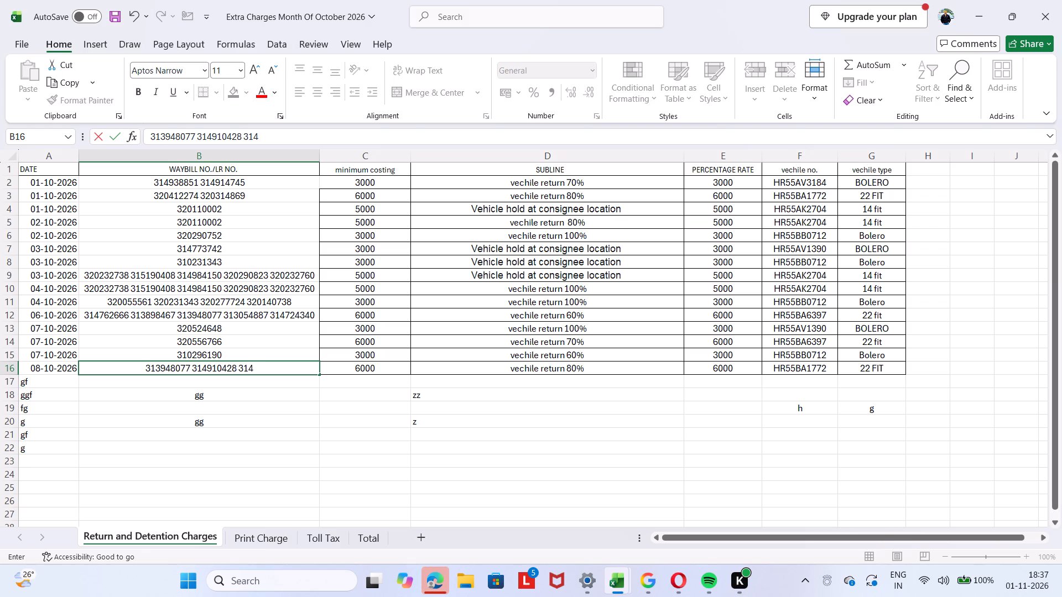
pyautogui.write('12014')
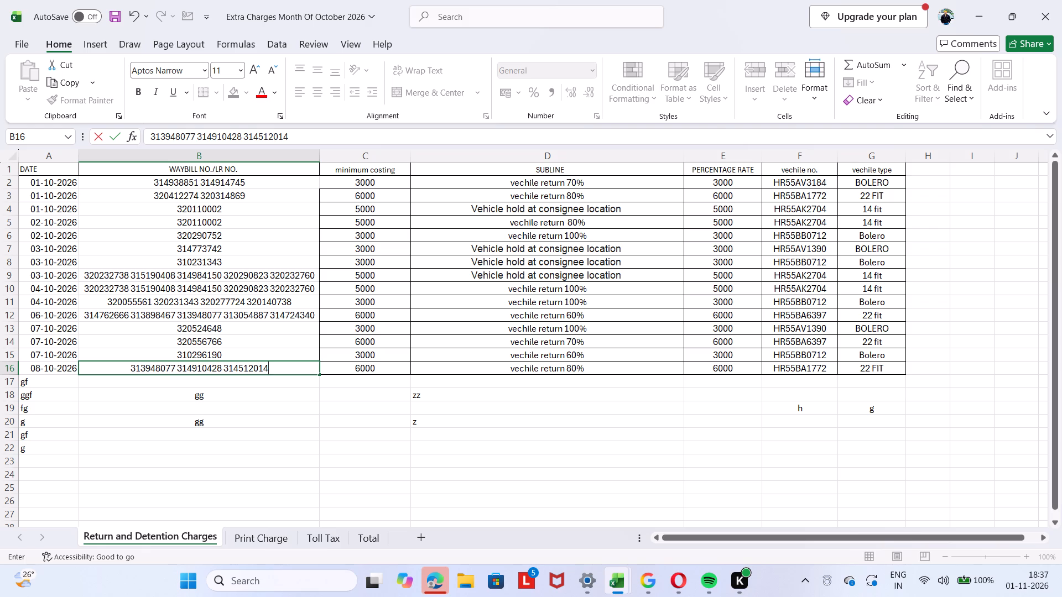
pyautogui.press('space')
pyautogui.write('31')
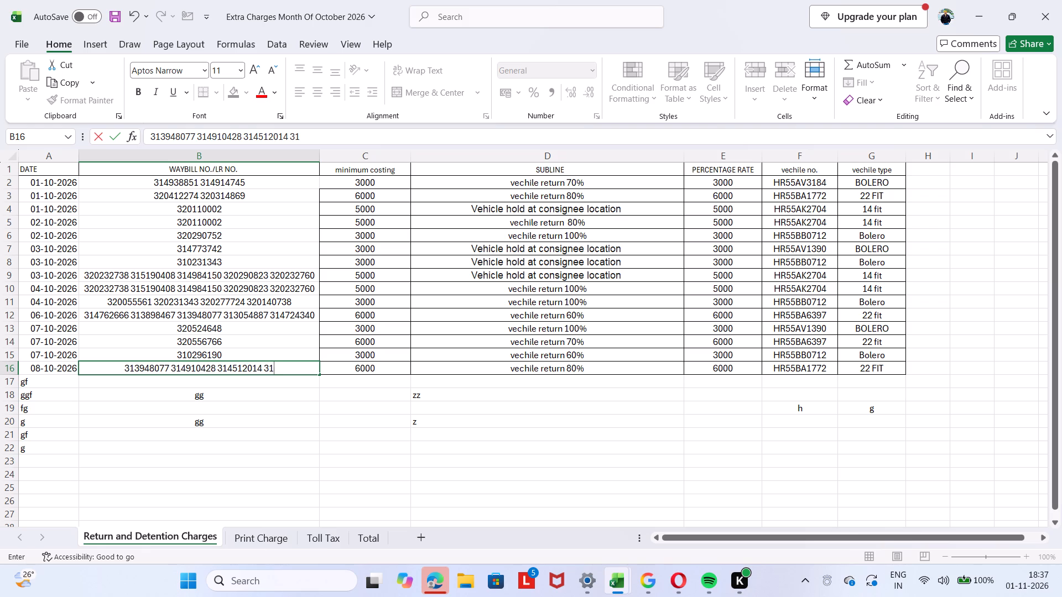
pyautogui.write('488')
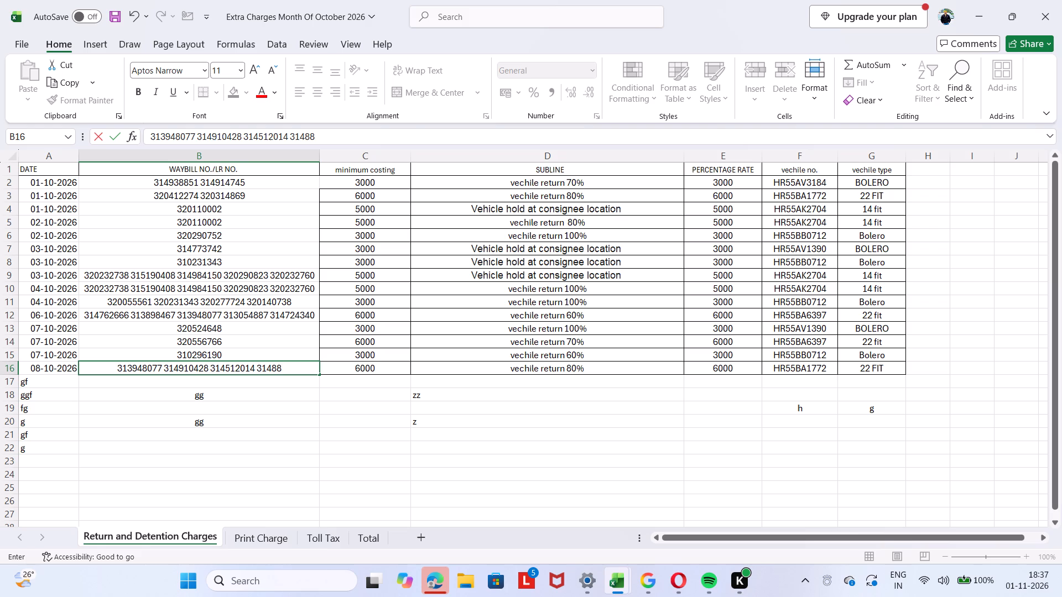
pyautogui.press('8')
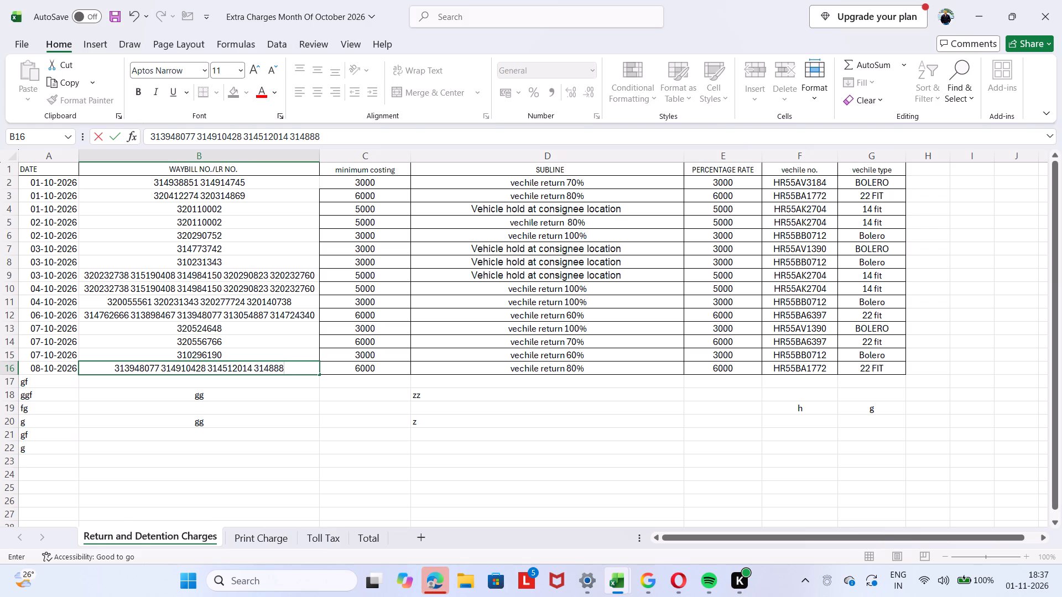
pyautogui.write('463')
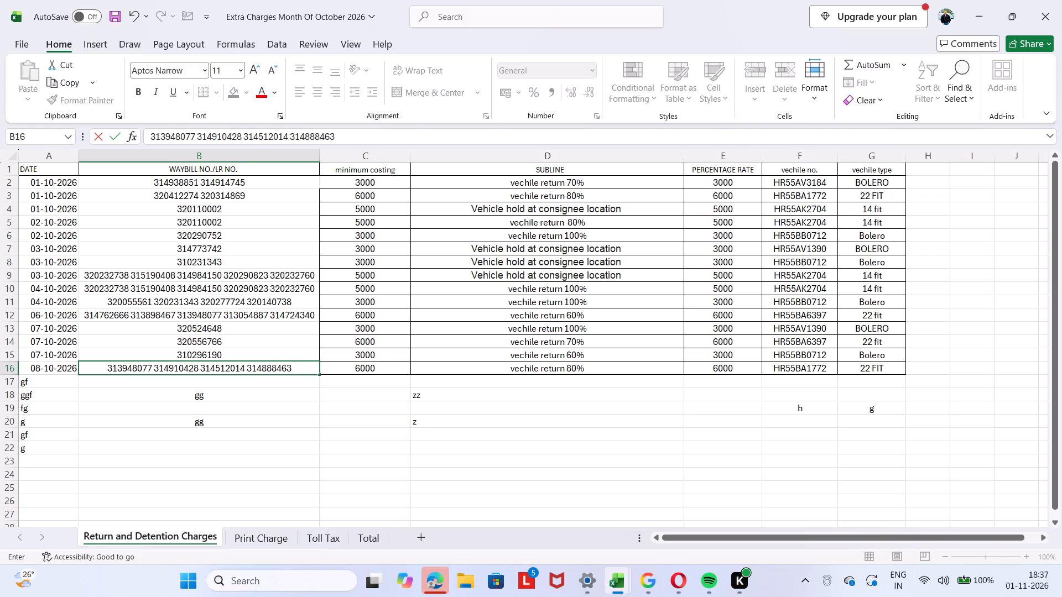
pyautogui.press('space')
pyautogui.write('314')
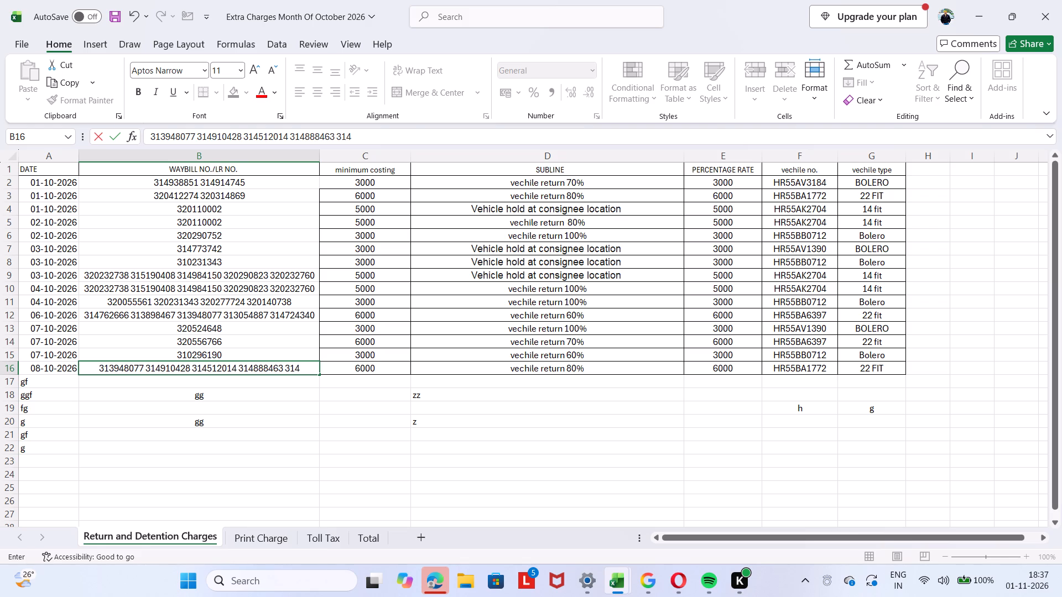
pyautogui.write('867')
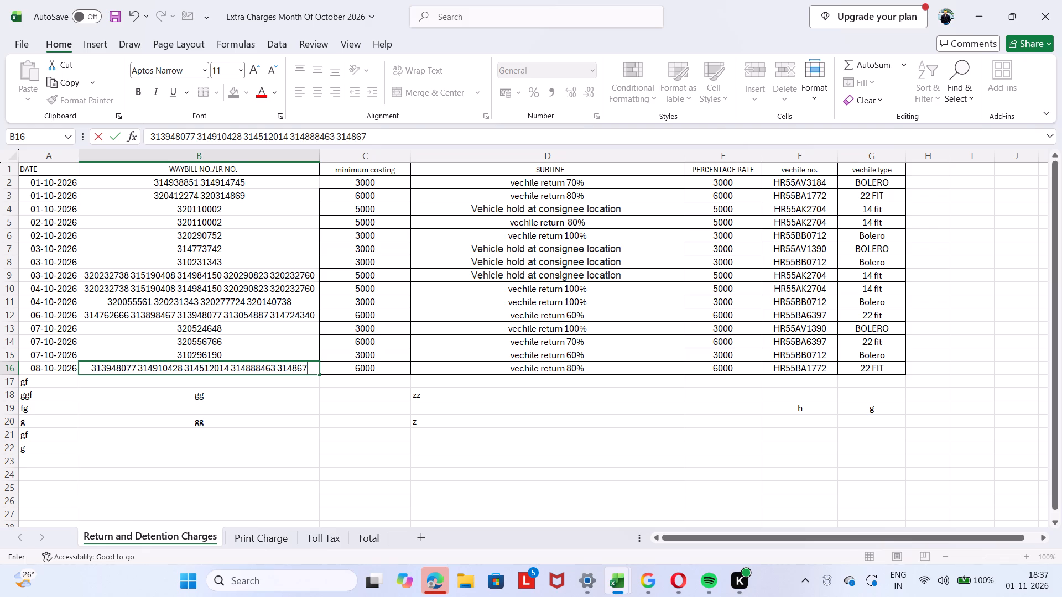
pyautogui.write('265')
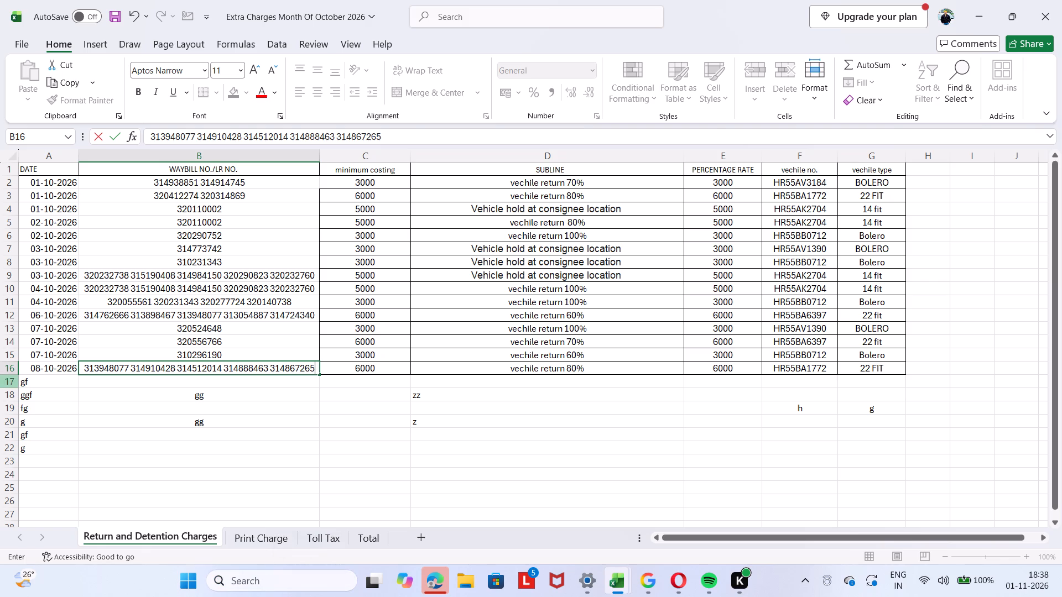
pyautogui.click(32, 378)
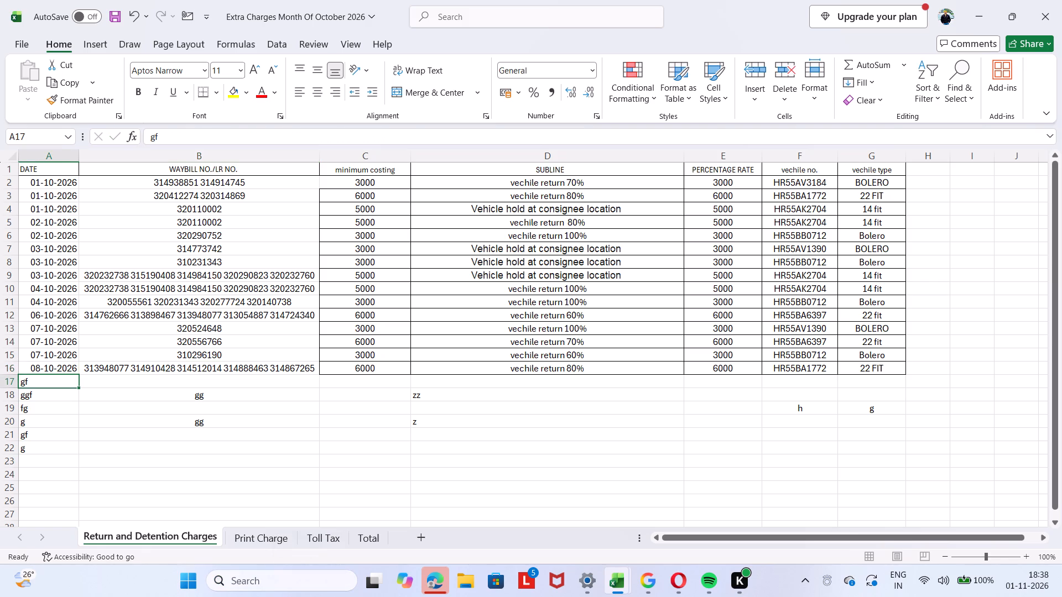
# Widen the WAYBILL NO./LR NO. column B to make room for longer entries.
pyautogui.doubleClick(321, 156)
pyautogui.moveTo(320, 155); pyautogui.dragTo(365, 151)
# Append the note "multiple lr" after the last waybill number in cell B9, separated by a space.
pyautogui.click(343, 273)
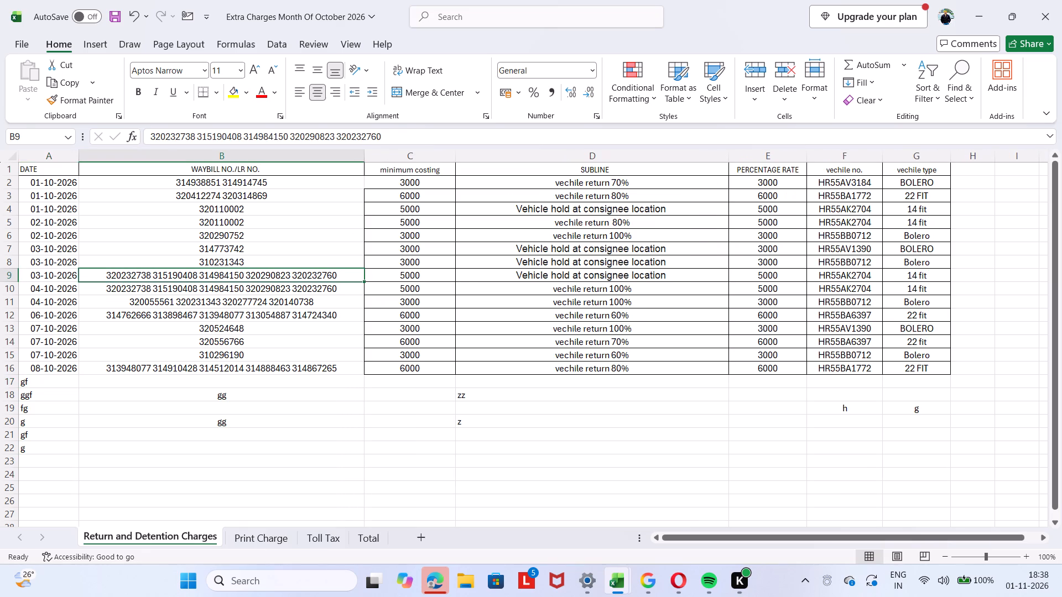
pyautogui.click(343, 273)
pyautogui.doubleClick(343, 273)
pyautogui.press('space')
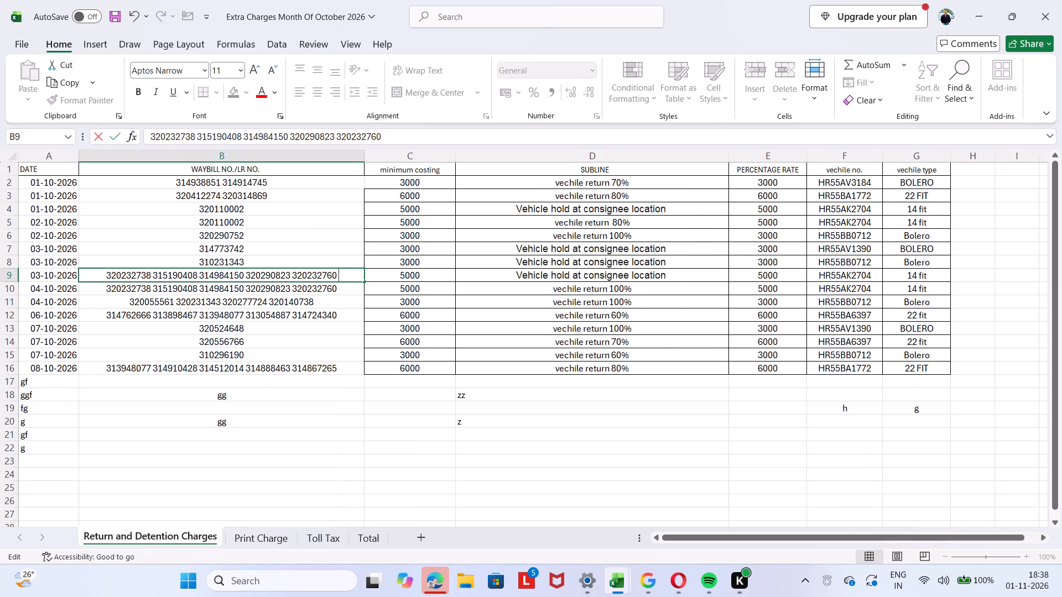
pyautogui.write('multi')
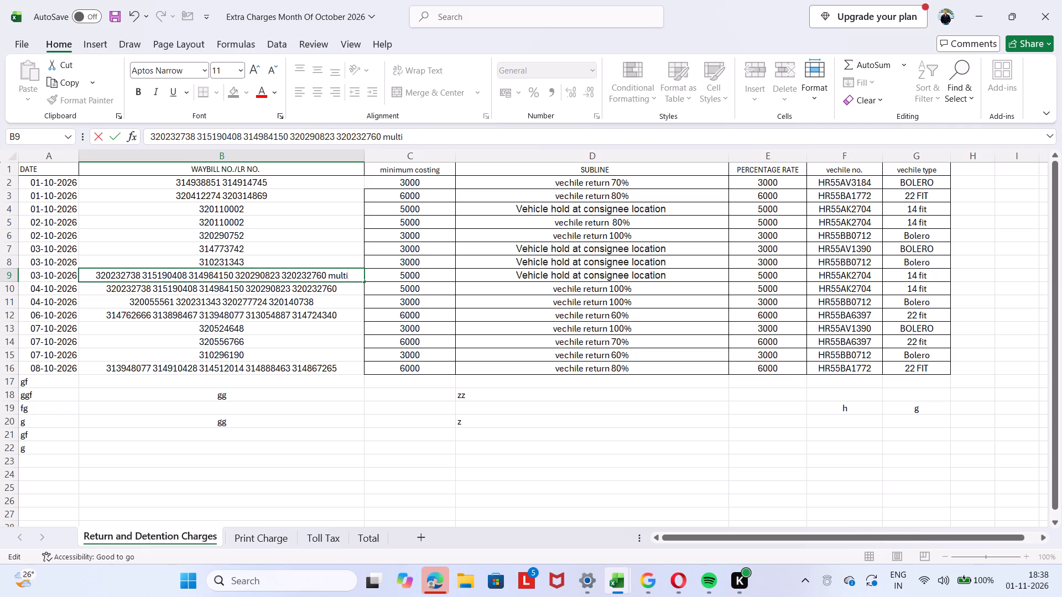
pyautogui.write('ple')
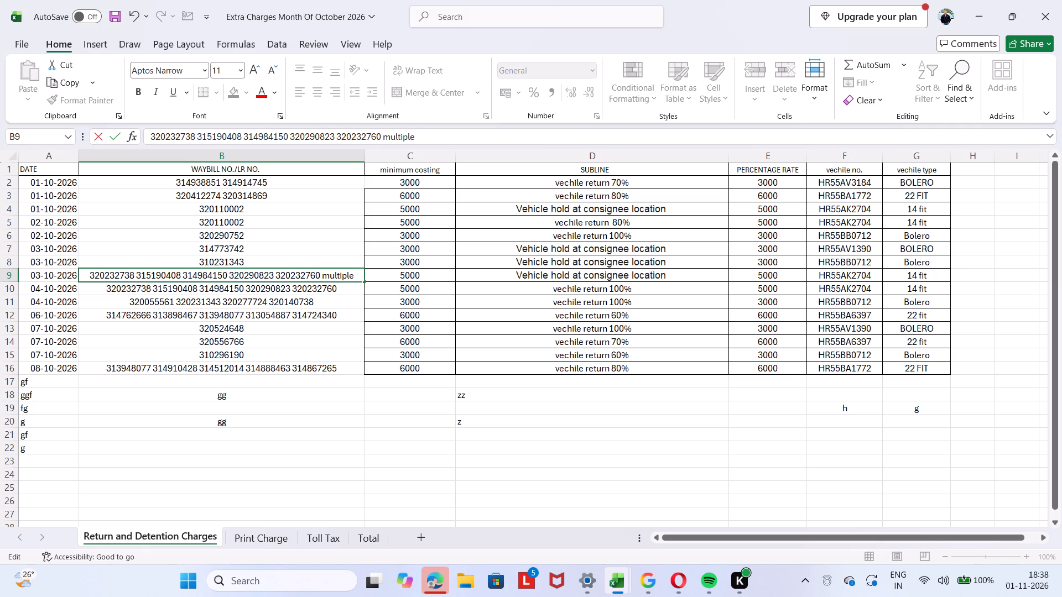
pyautogui.press('space')
pyautogui.write('lr')
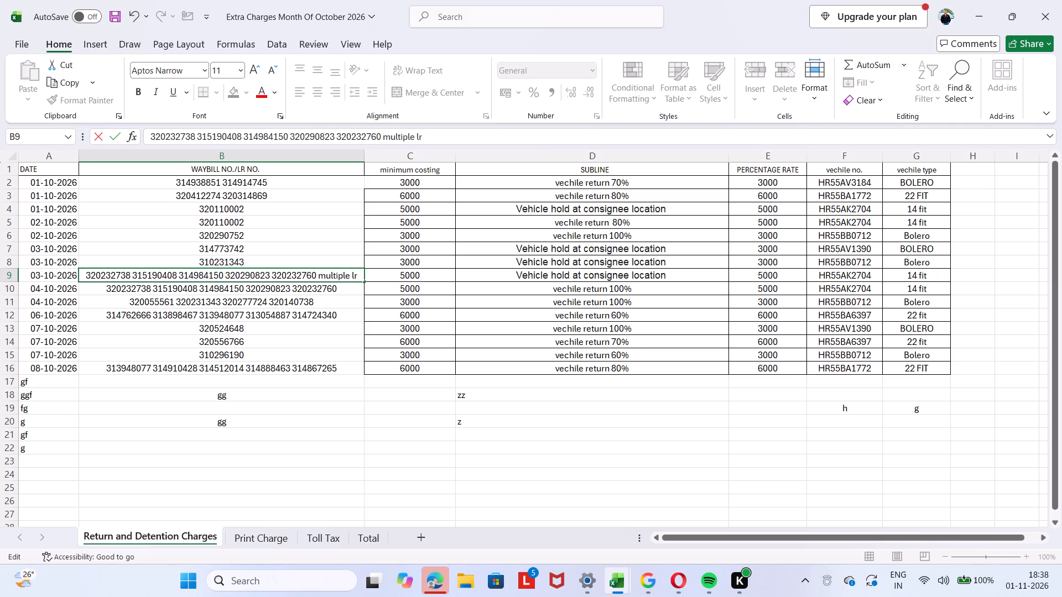
# Copy the "multiple lr" note from B9 and append it after the waybill numbers in cell B10, separated by a space.
pyautogui.moveTo(317, 275); pyautogui.dragTo(361, 276)
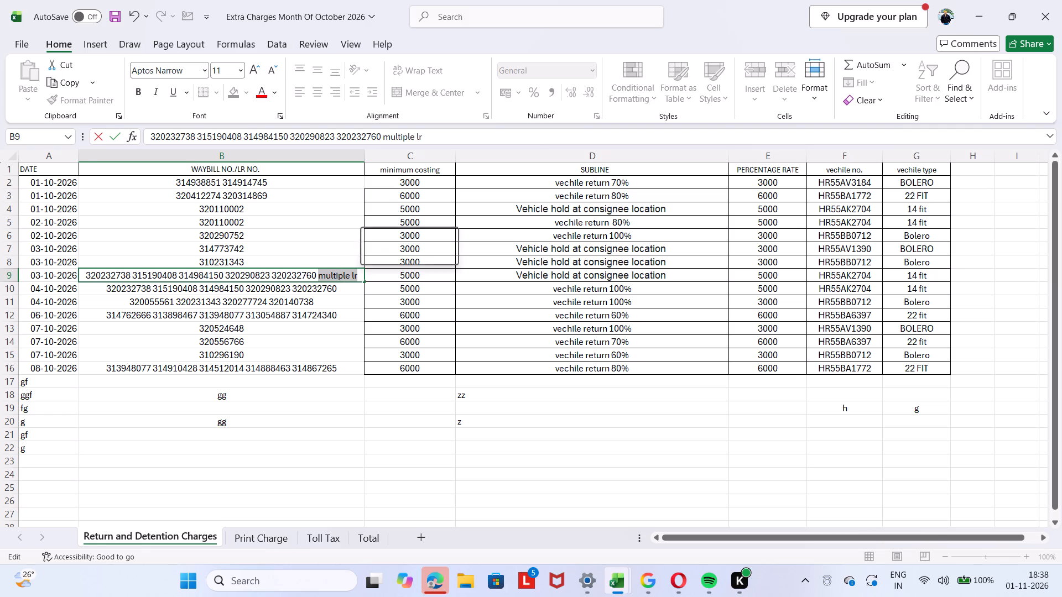
pyautogui.hotkey('ctrl', 'c')
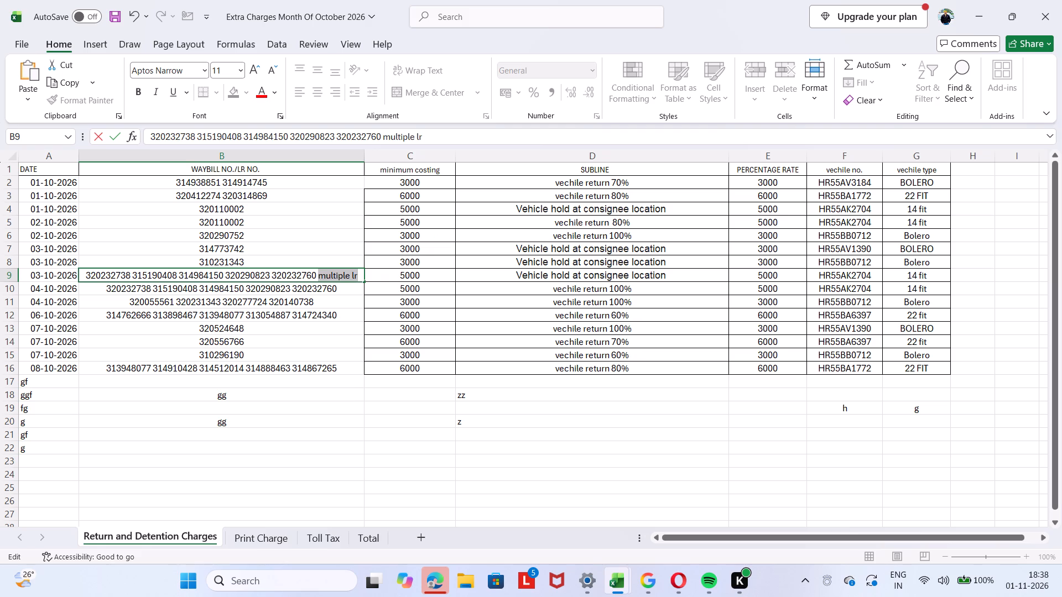
pyautogui.click(351, 288)
pyautogui.doubleClick(351, 288)
pyautogui.press('space')
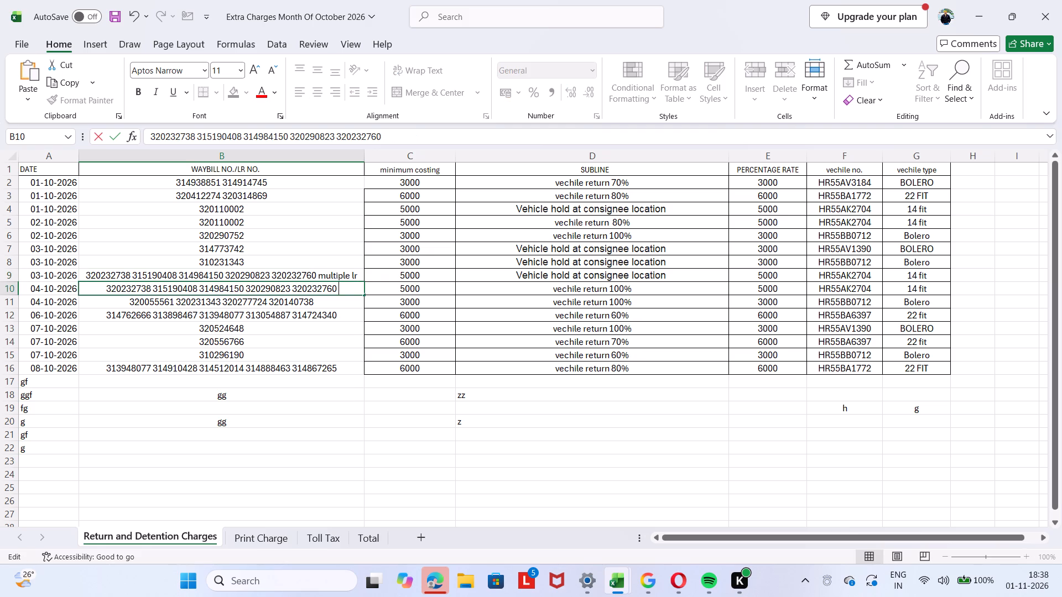
pyautogui.hotkey('ctrl', 'v')
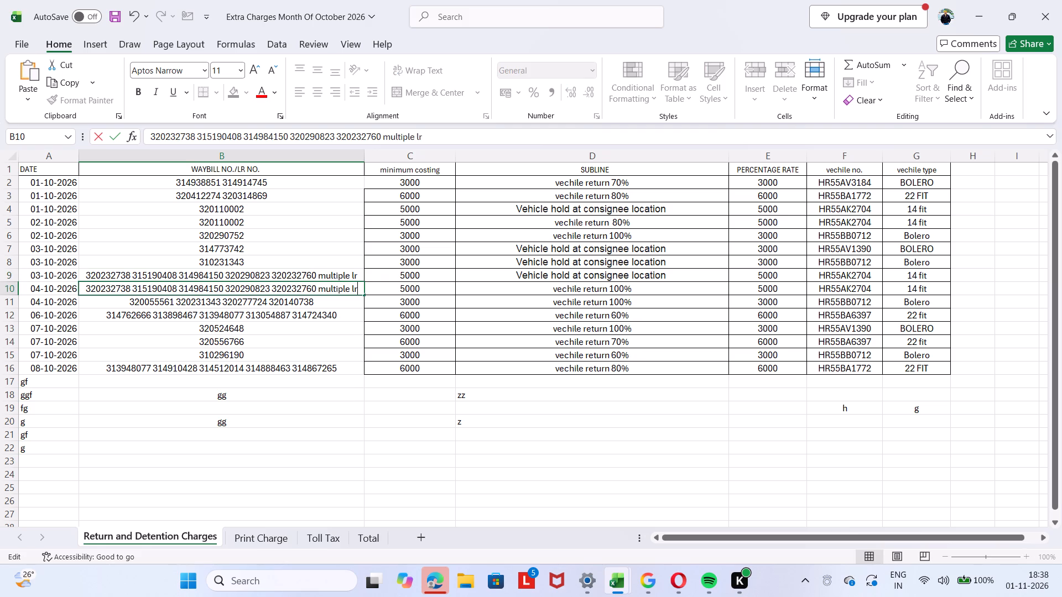
pyautogui.moveTo(351, 288); pyautogui.dragTo(350, 293)
pyautogui.doubleClick(350, 293)
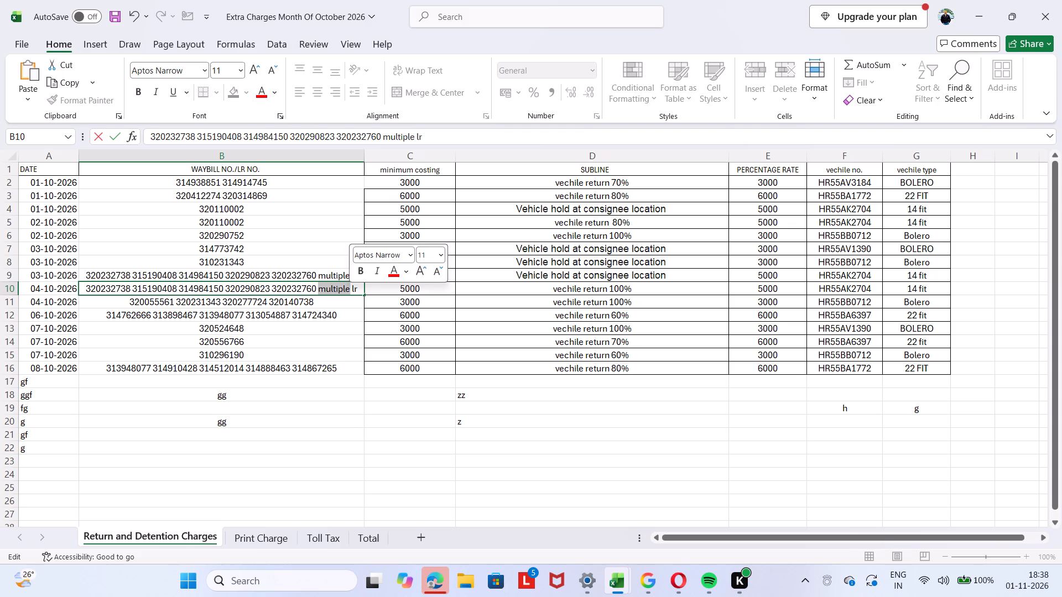
# Append the copied "multiple lr" note after the last waybill number in cell B12, separated by a space.
pyautogui.tripleClick(350, 316)
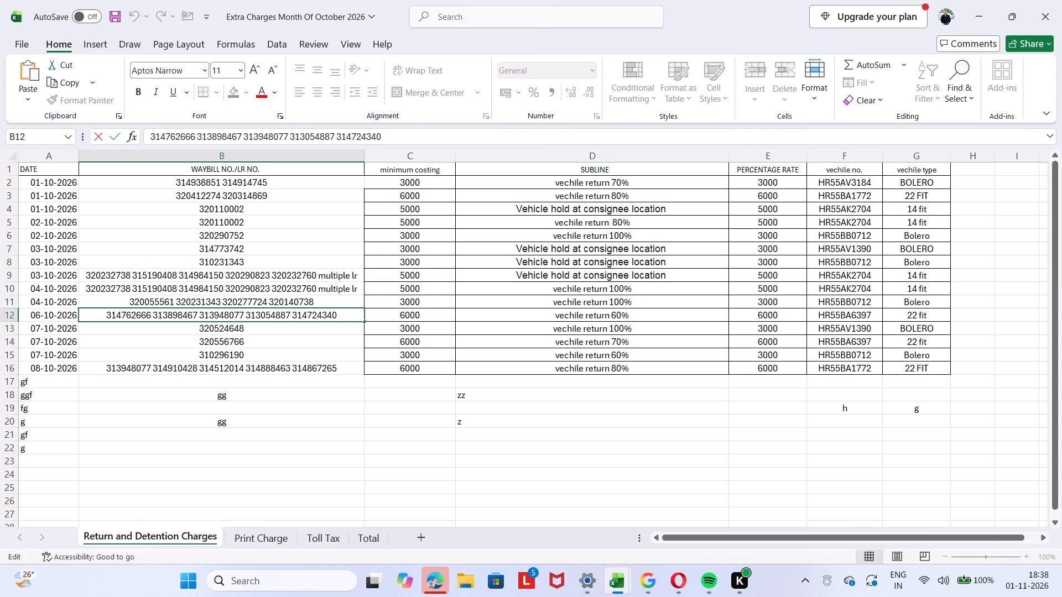
pyautogui.press('space')
pyautogui.hotkey('ctrl', 'v')
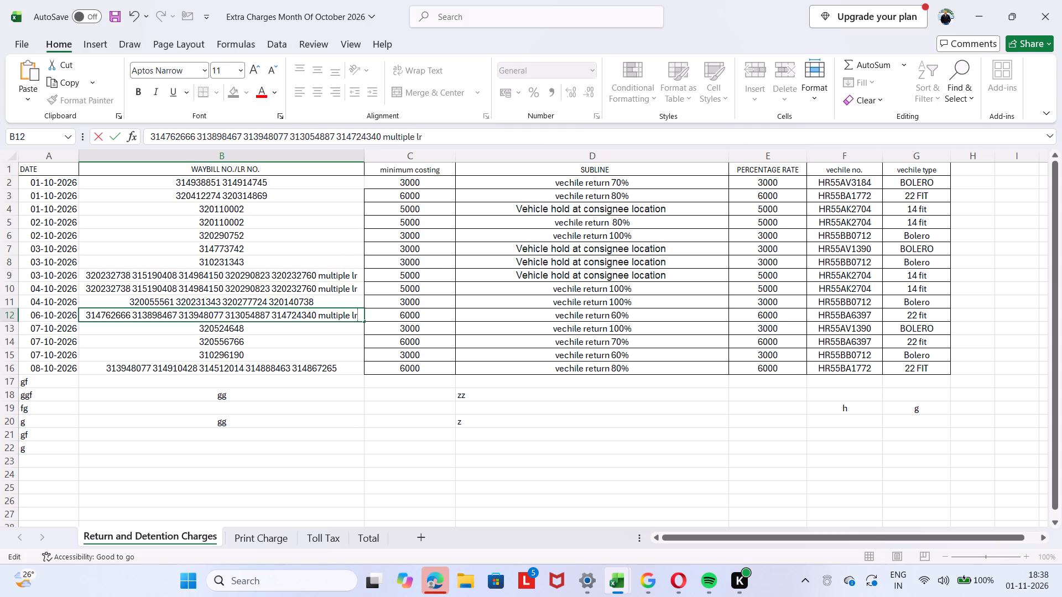
# Append the copied "multiple lr" note after the last waybill number in cell B16, separated by a space.
pyautogui.click(352, 365)
pyautogui.click(352, 365)
pyautogui.doubleClick(352, 365)
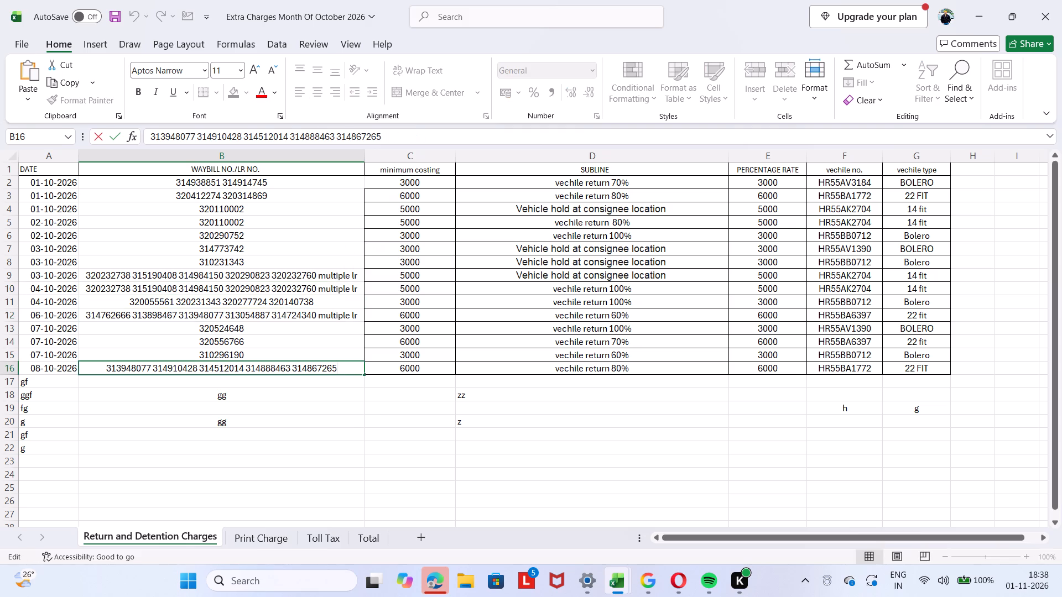
pyautogui.press('space')
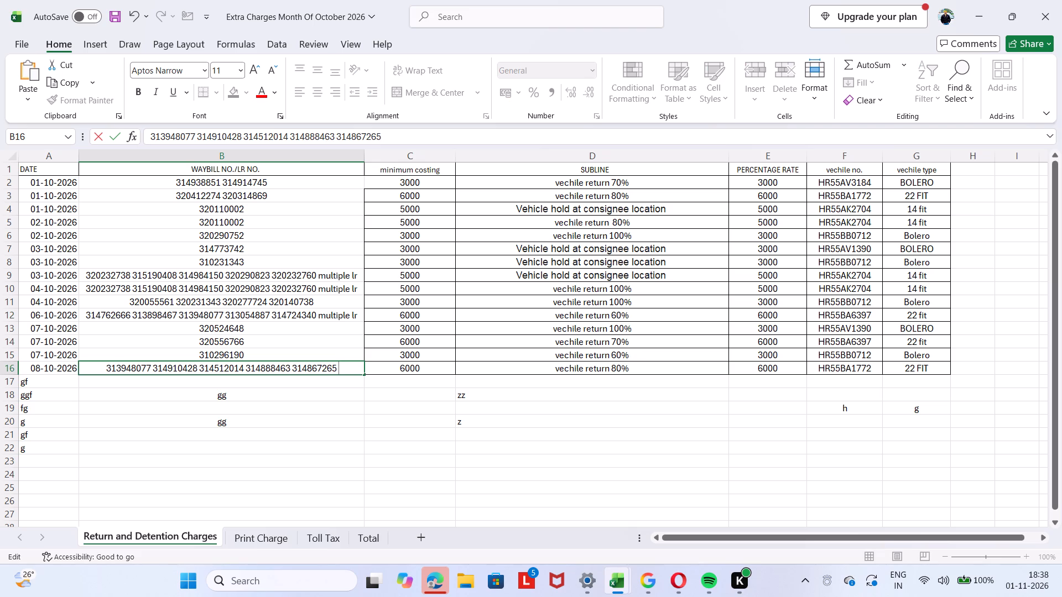
pyautogui.hotkey('ctrl', 'v')
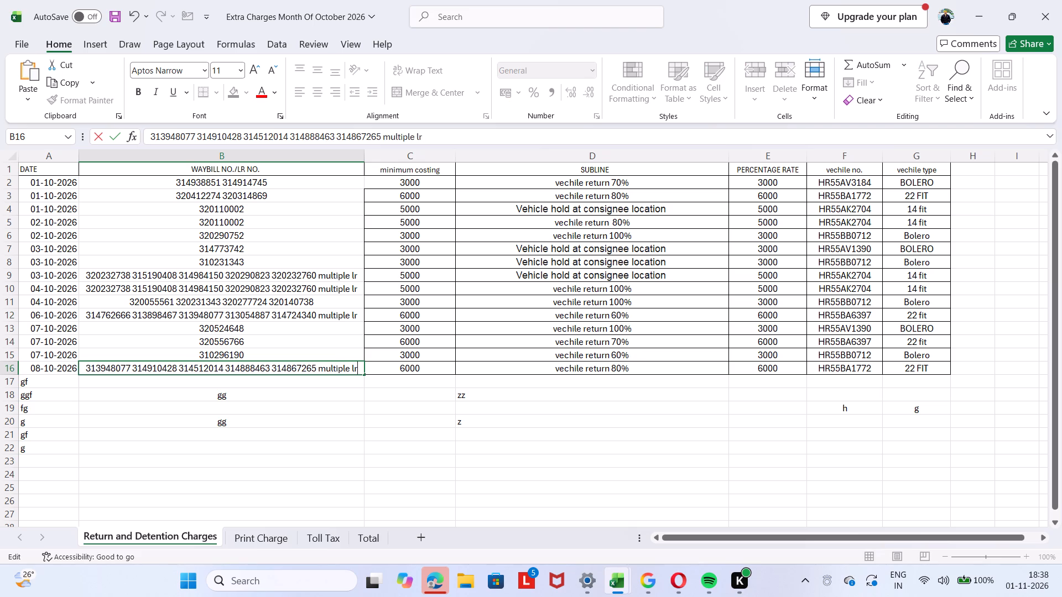
pyautogui.click(339, 387)
# Copy the date 08-10-2026 from cell A16 into A17, replacing the stray text.
pyautogui.click(71, 376)
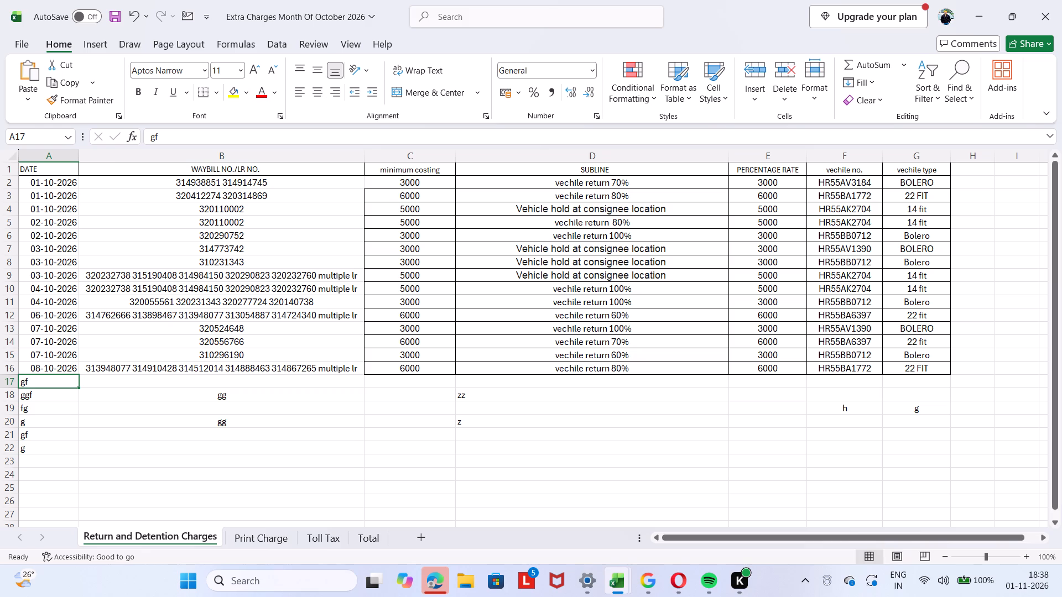
pyautogui.press('Up')
pyautogui.hotkey('ctrl', 'c')
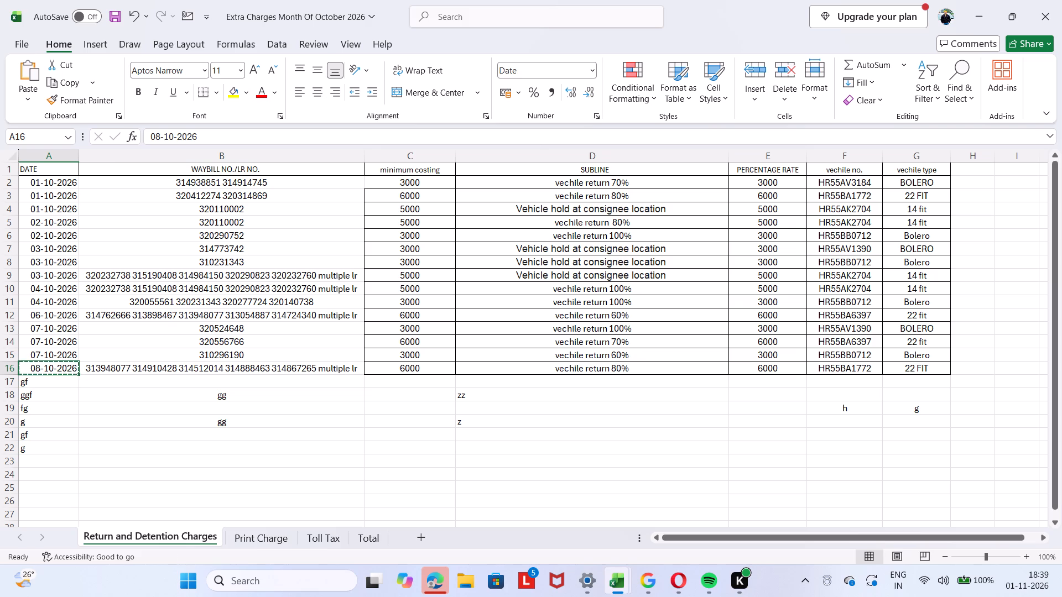
pyautogui.press('Down')
pyautogui.press('Return')
pyautogui.press('Right')
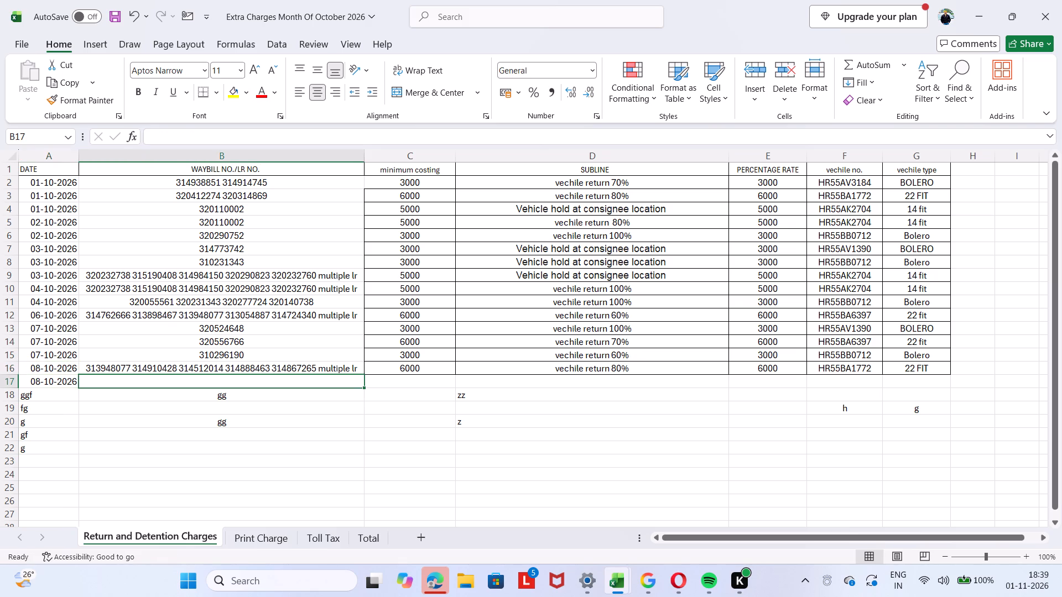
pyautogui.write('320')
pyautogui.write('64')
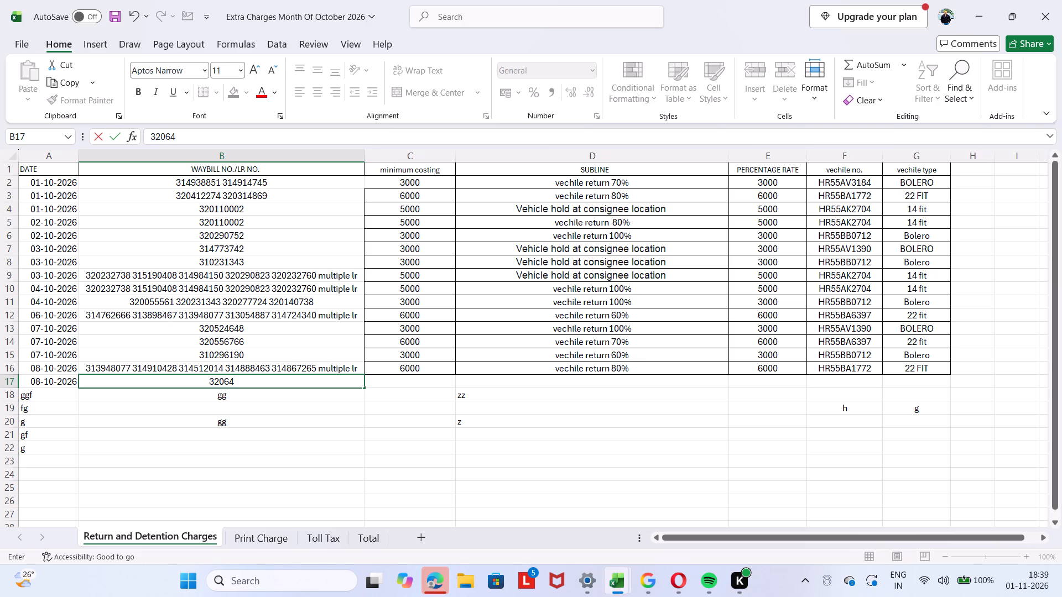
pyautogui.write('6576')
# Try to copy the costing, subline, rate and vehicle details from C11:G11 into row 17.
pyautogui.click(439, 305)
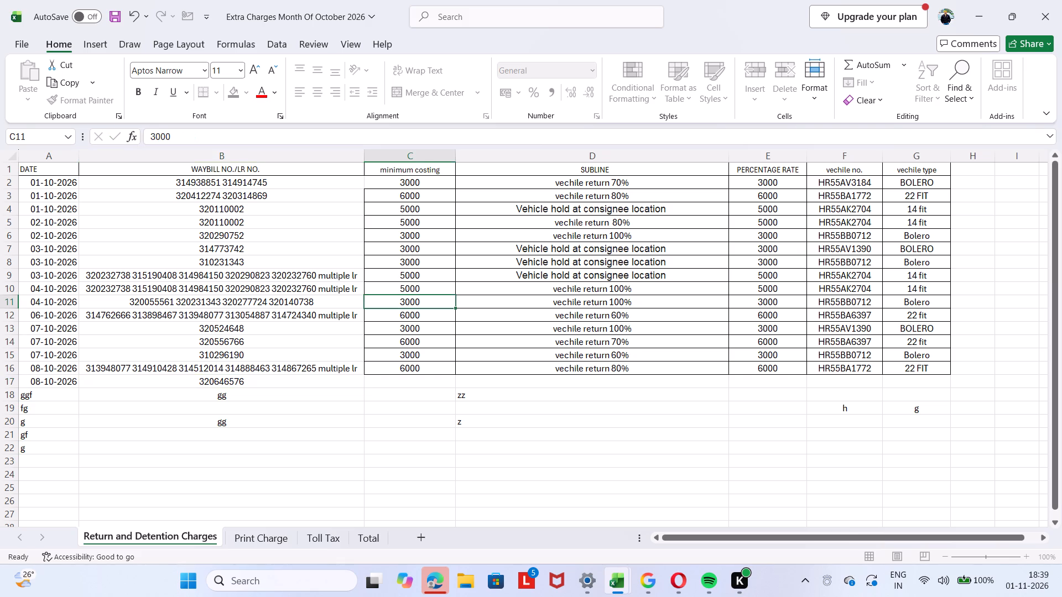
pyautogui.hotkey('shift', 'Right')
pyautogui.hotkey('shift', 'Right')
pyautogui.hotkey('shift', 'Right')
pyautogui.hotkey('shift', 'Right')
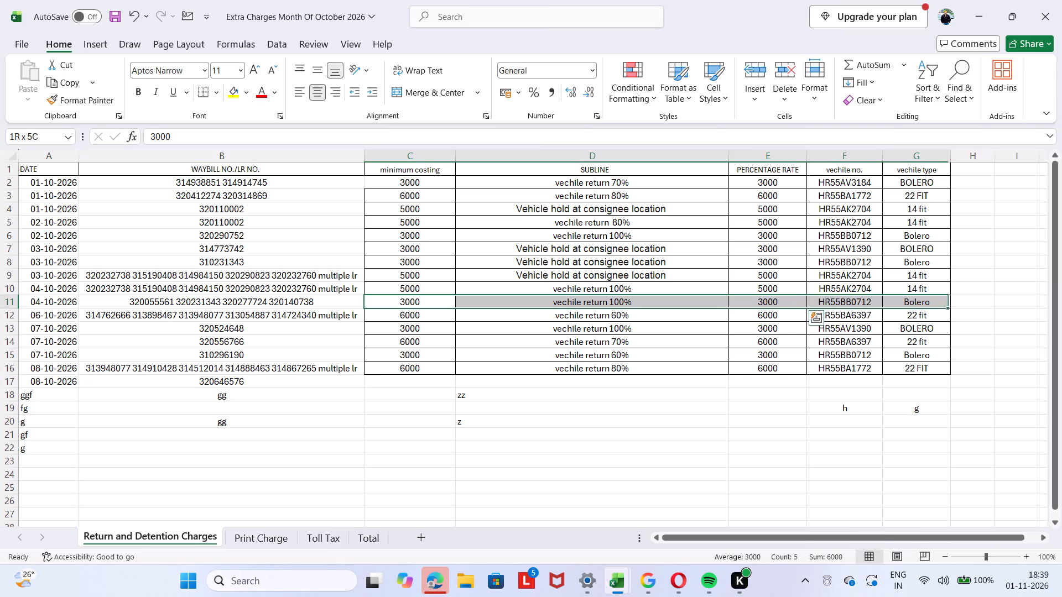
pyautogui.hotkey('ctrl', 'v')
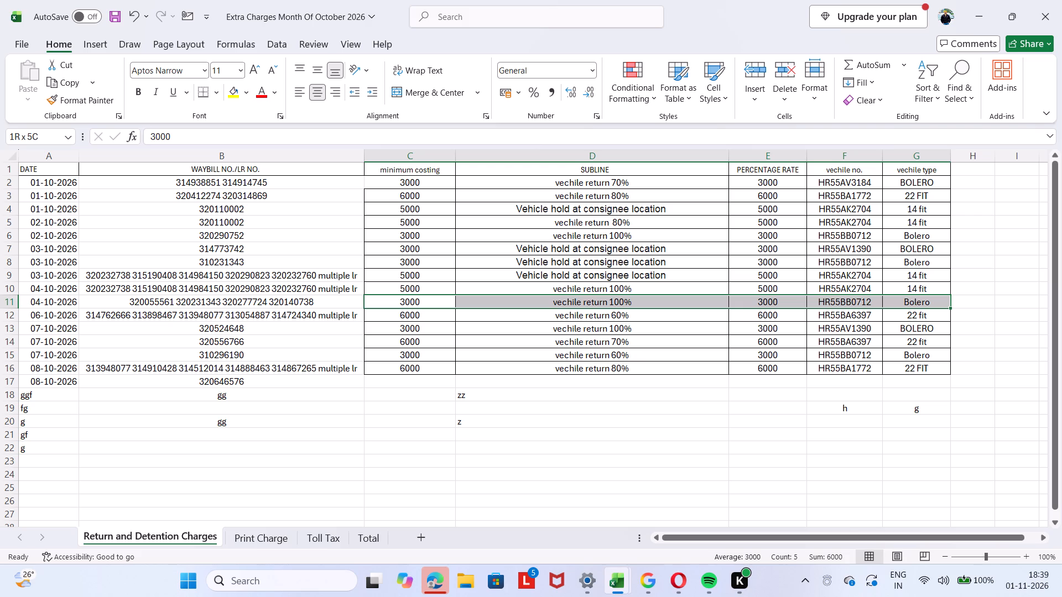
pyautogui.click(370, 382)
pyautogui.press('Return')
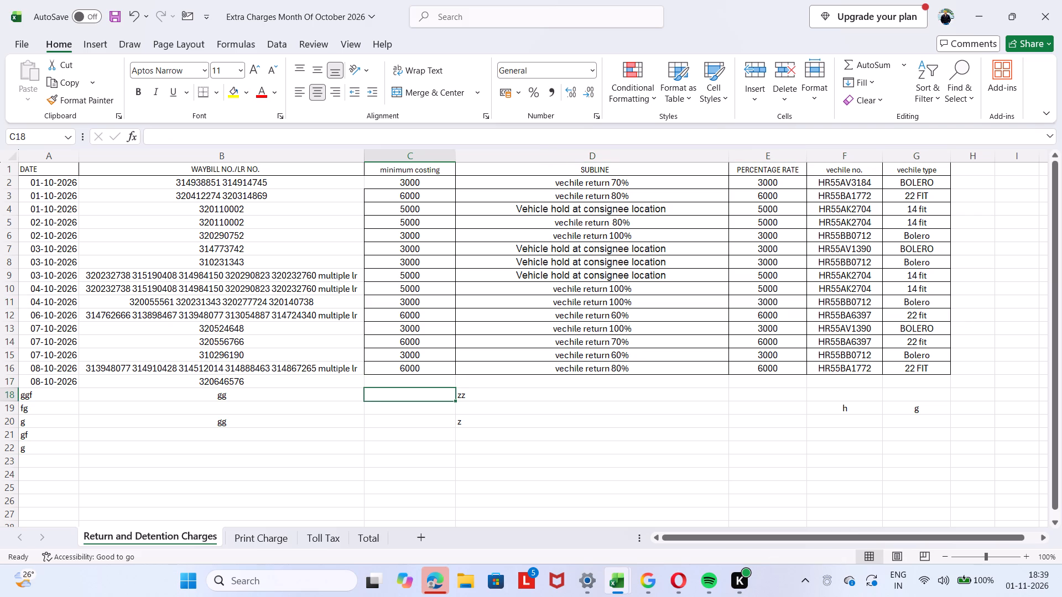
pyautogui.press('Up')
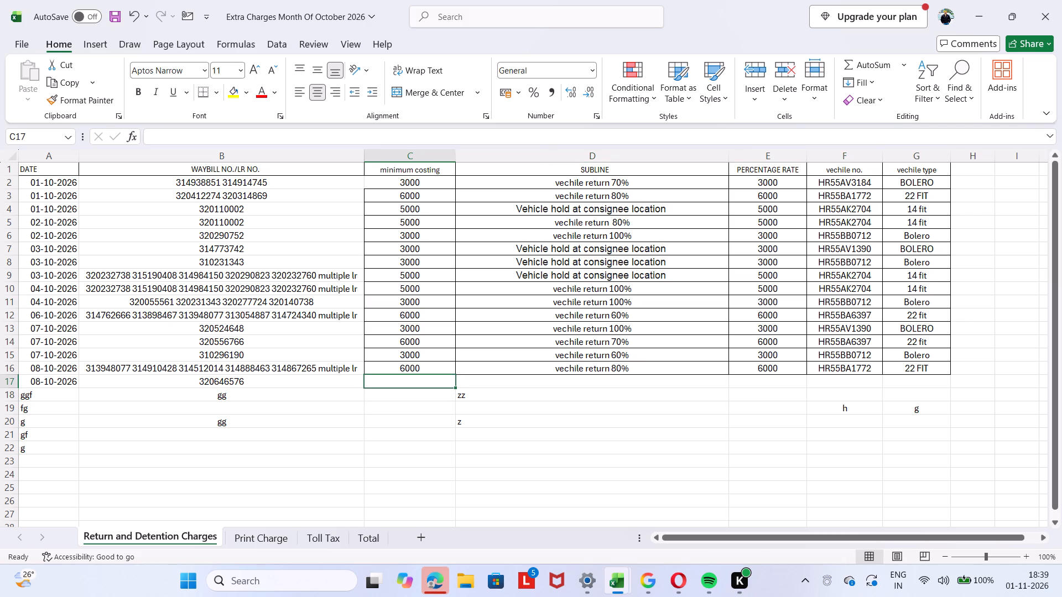
# Copy the costing, subline, rate and vehicle details from C11:G11 into row 17, starting at cell C17.
pyautogui.click(408, 297)
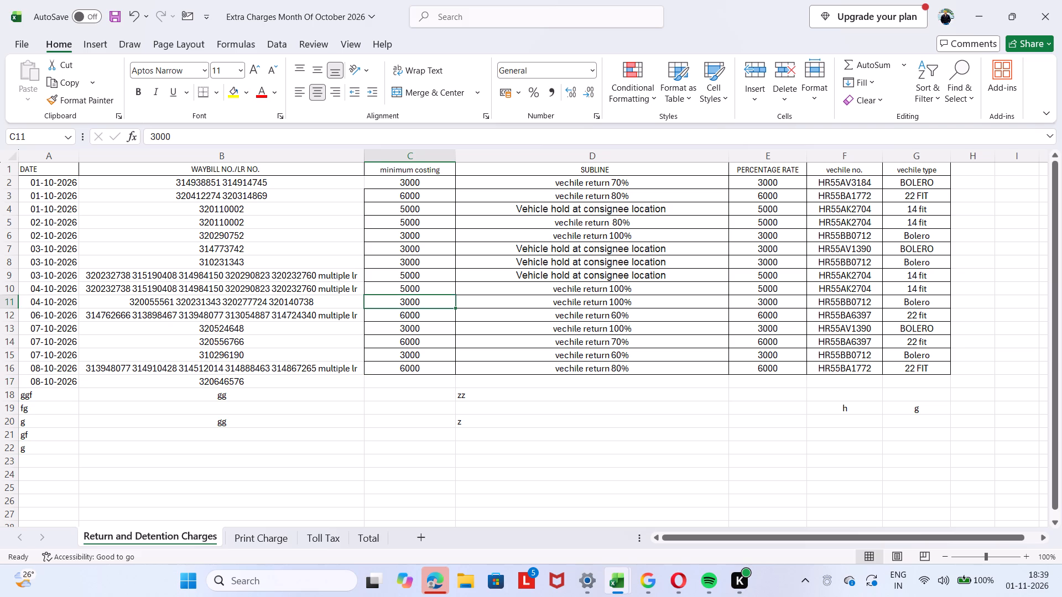
pyautogui.hotkey('shift', 'Right')
pyautogui.hotkey('shift', 'Right')
pyautogui.hotkey('shift', 'Right')
pyautogui.hotkey('shift', 'Right')
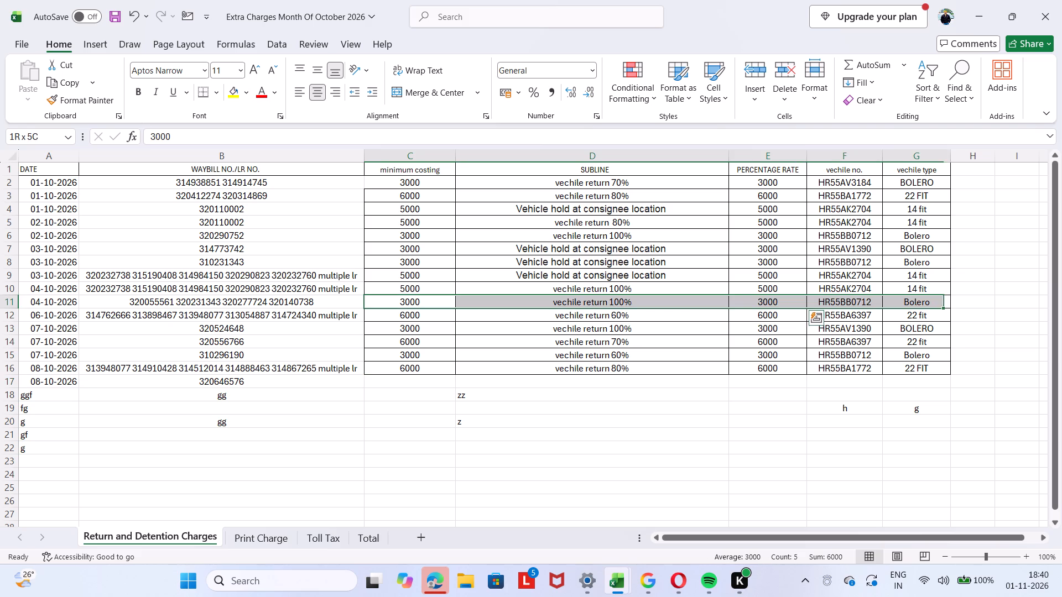
pyautogui.hotkey('shift', 'Right')
pyautogui.hotkey('shift', 'Left')
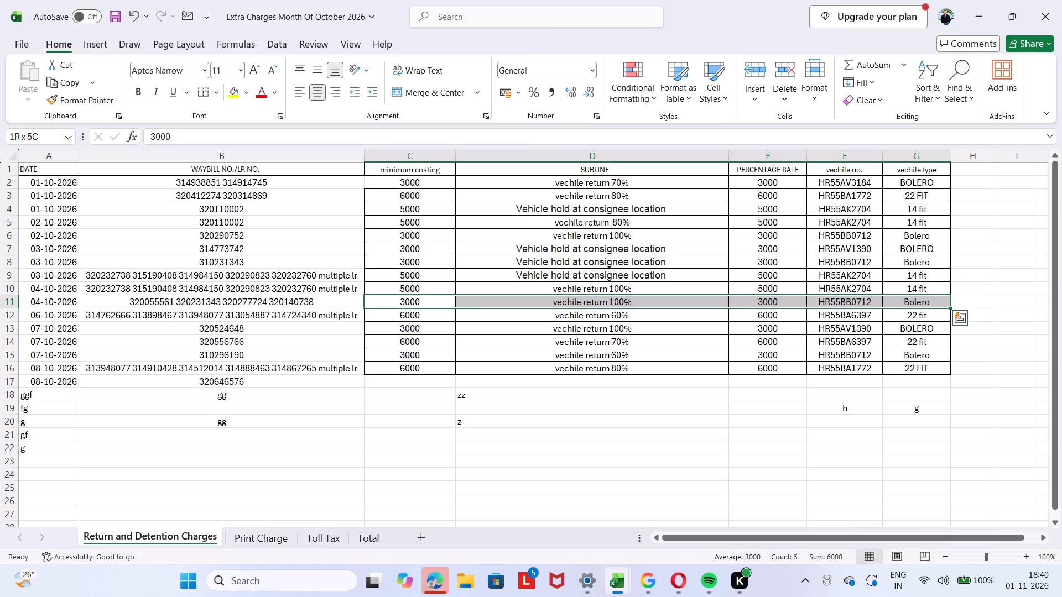
pyautogui.hotkey('ctrl', 'c')
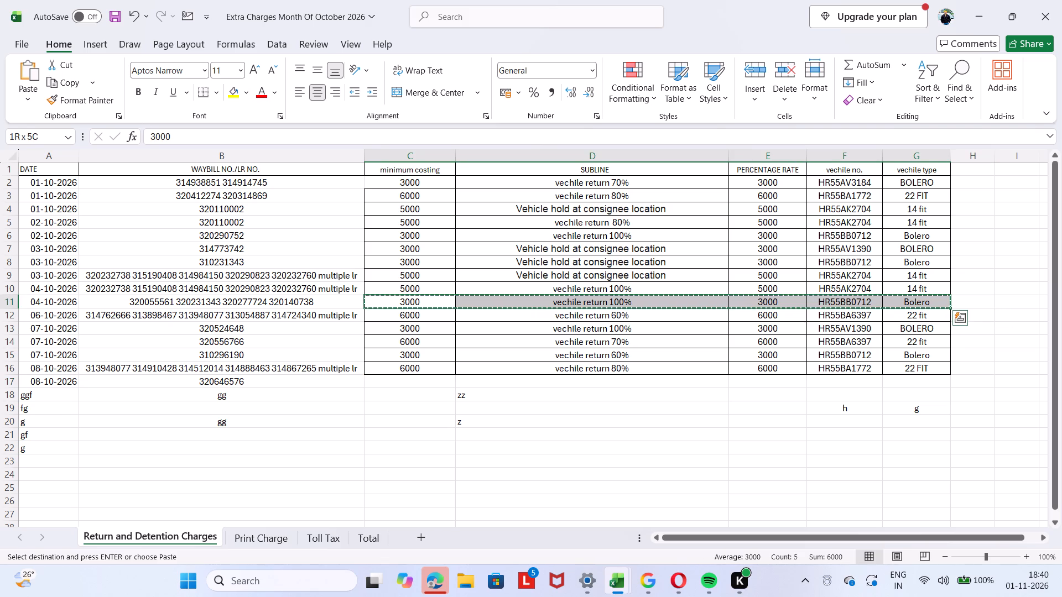
pyautogui.press('Down')
pyautogui.press('Down')
pyautogui.press('Down')
pyautogui.press('Down')
pyautogui.press('Down')
pyautogui.press('Down')
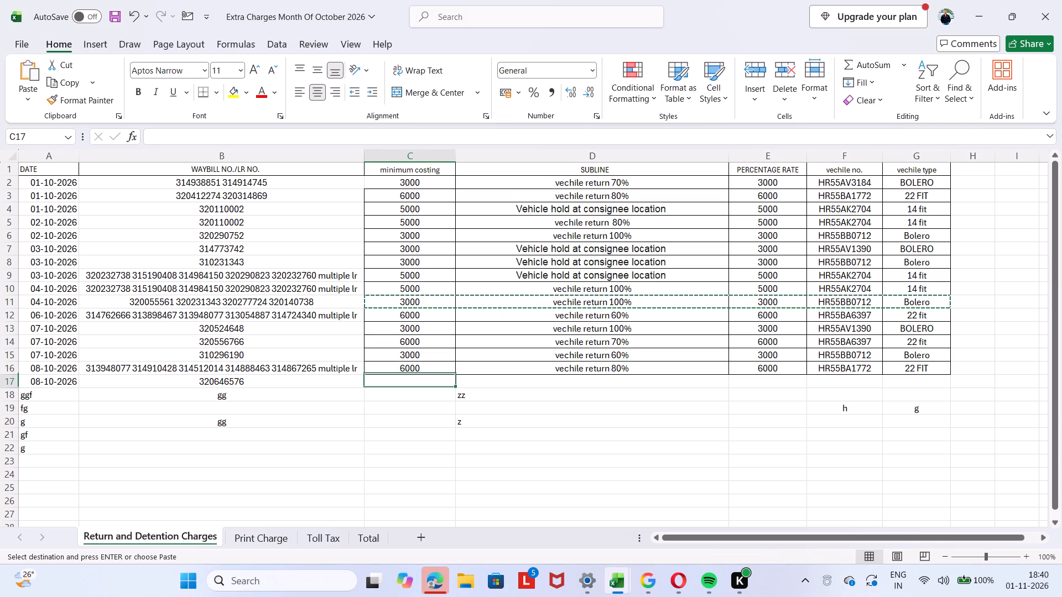
pyautogui.press('Return')
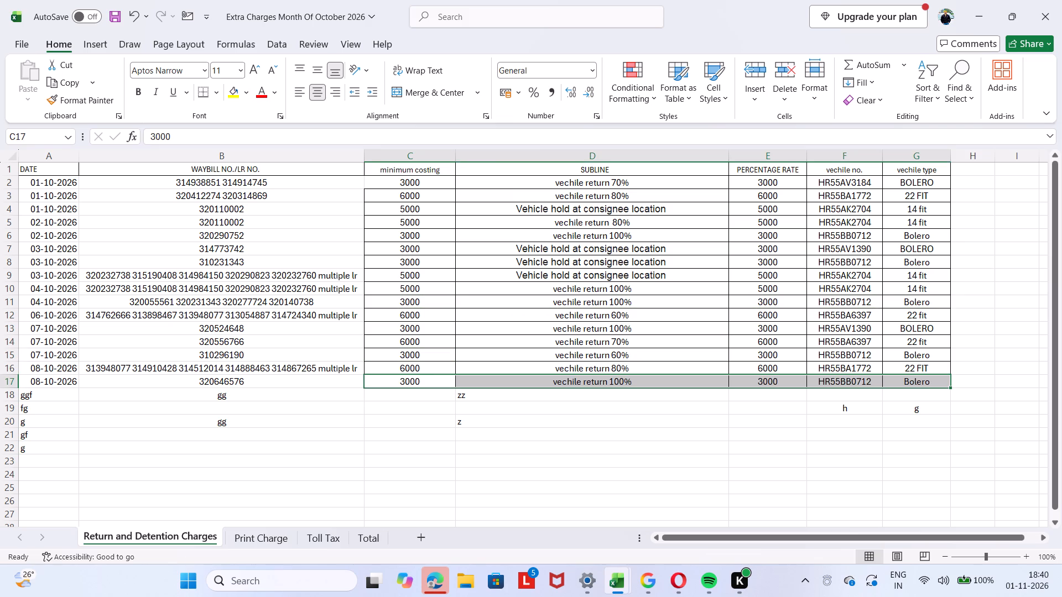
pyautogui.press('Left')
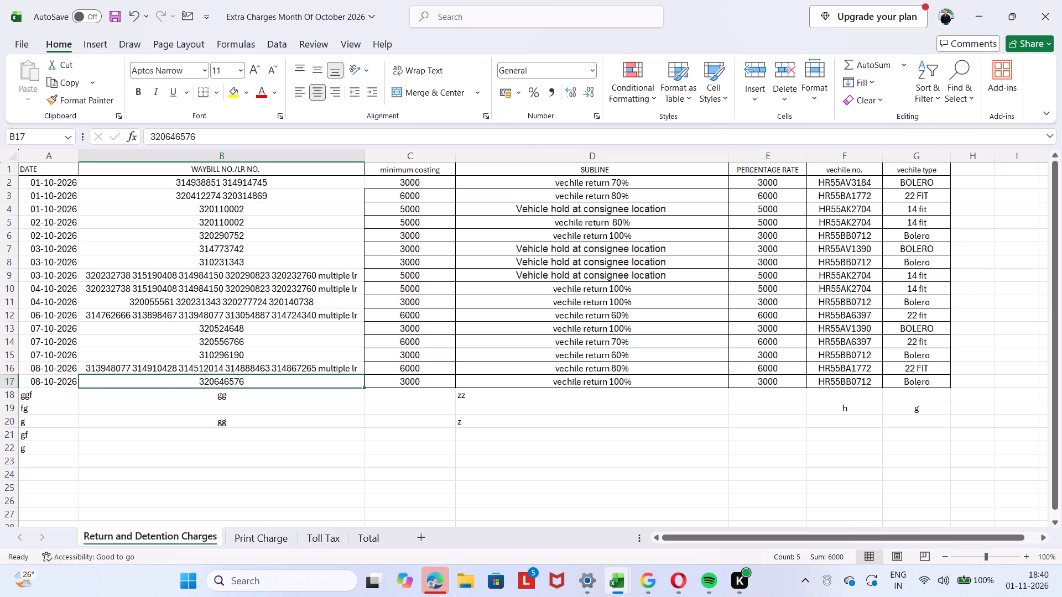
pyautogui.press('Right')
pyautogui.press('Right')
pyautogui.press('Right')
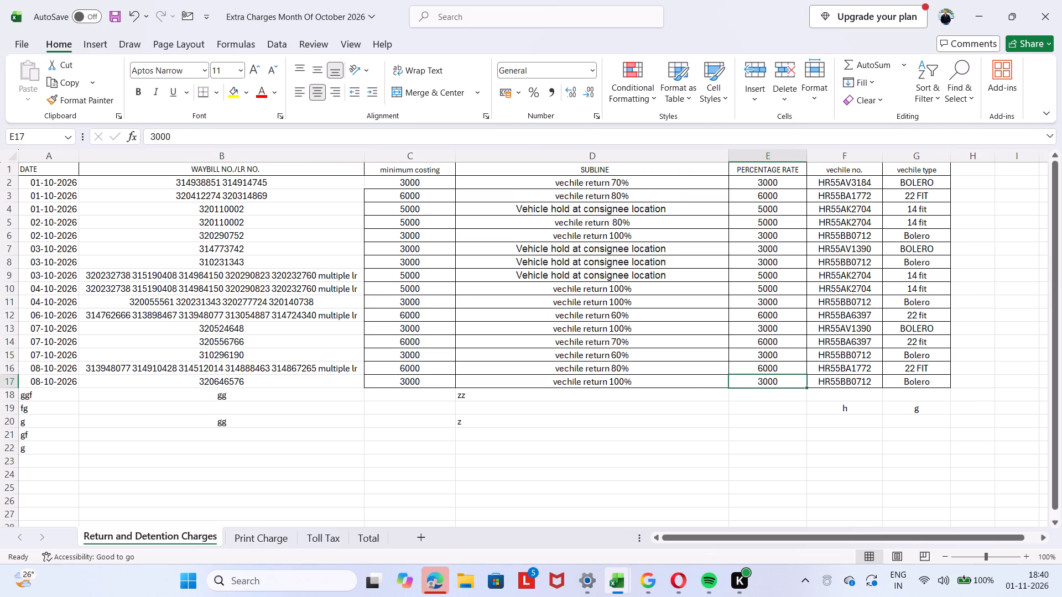
# Enter the date 12/10/2026 in cell A18, replacing the stray text.
pyautogui.press('Left')
pyautogui.press('Left')
pyautogui.press('Left')
pyautogui.press('Left')
pyautogui.press('Up')
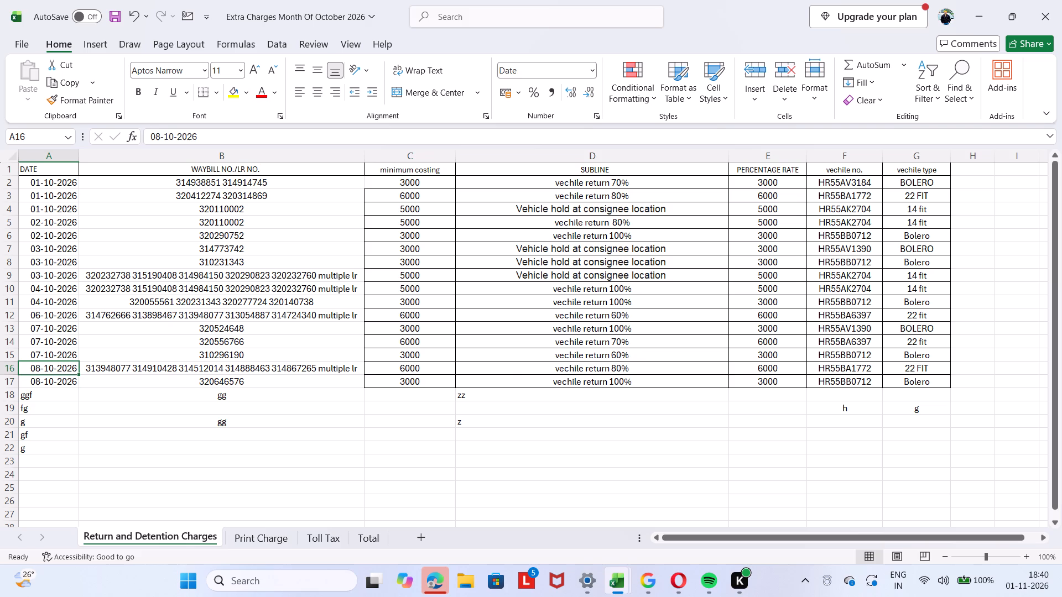
pyautogui.press('Up')
pyautogui.press('Down')
pyautogui.press('Down')
pyautogui.press('Down')
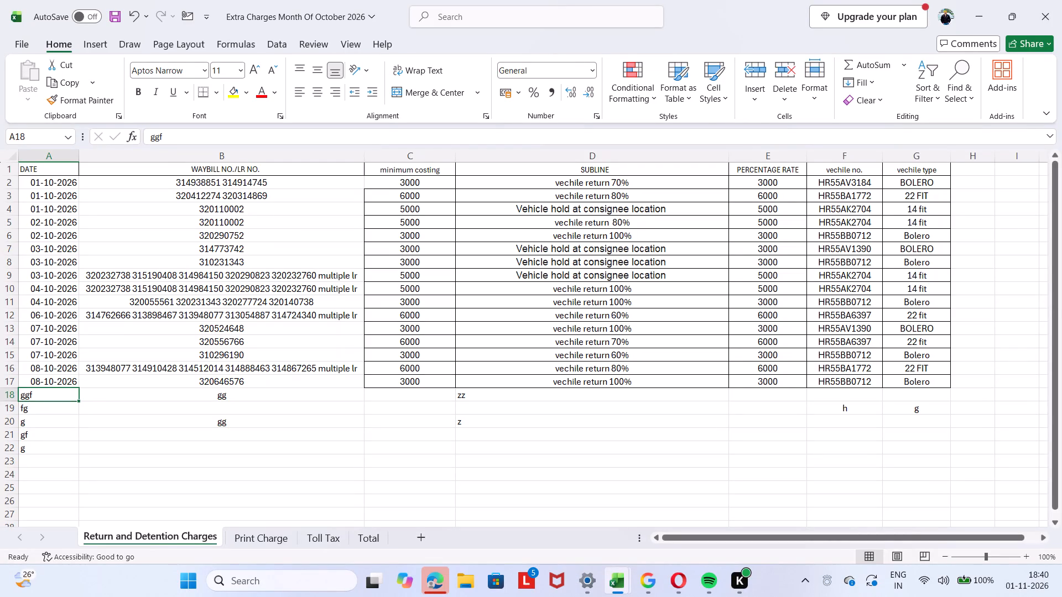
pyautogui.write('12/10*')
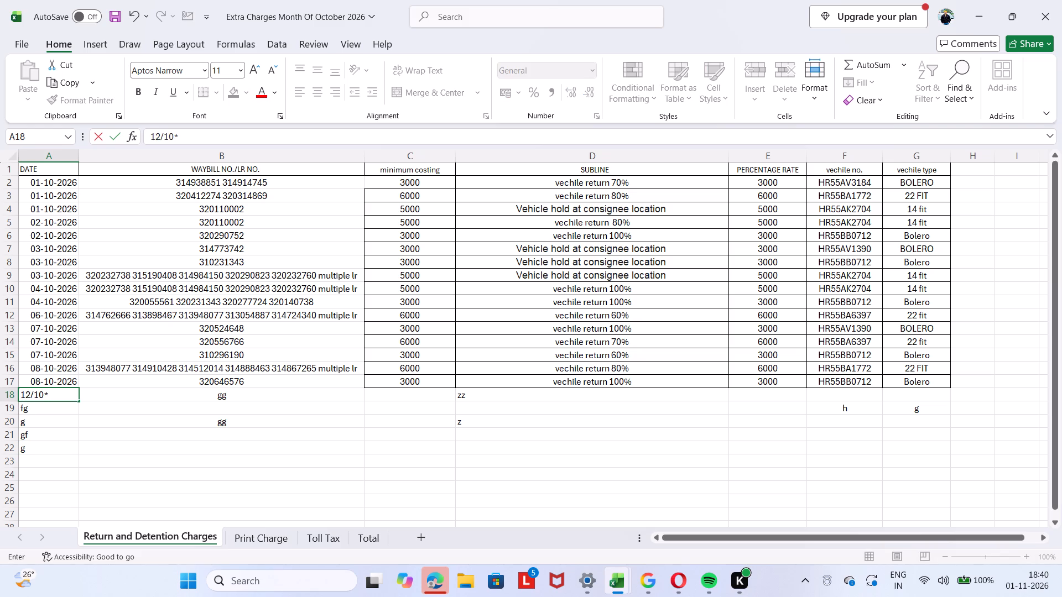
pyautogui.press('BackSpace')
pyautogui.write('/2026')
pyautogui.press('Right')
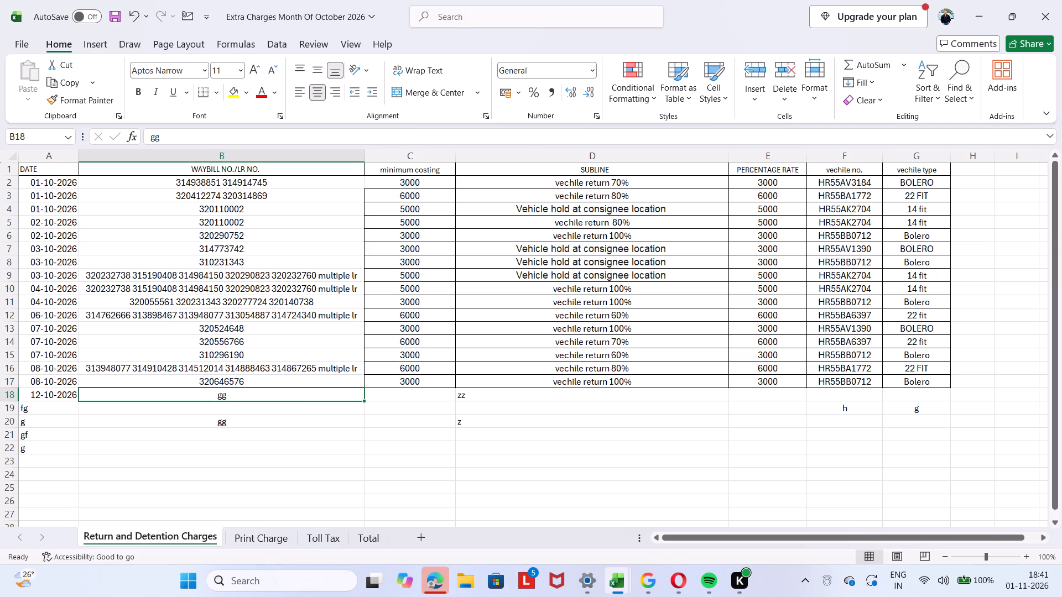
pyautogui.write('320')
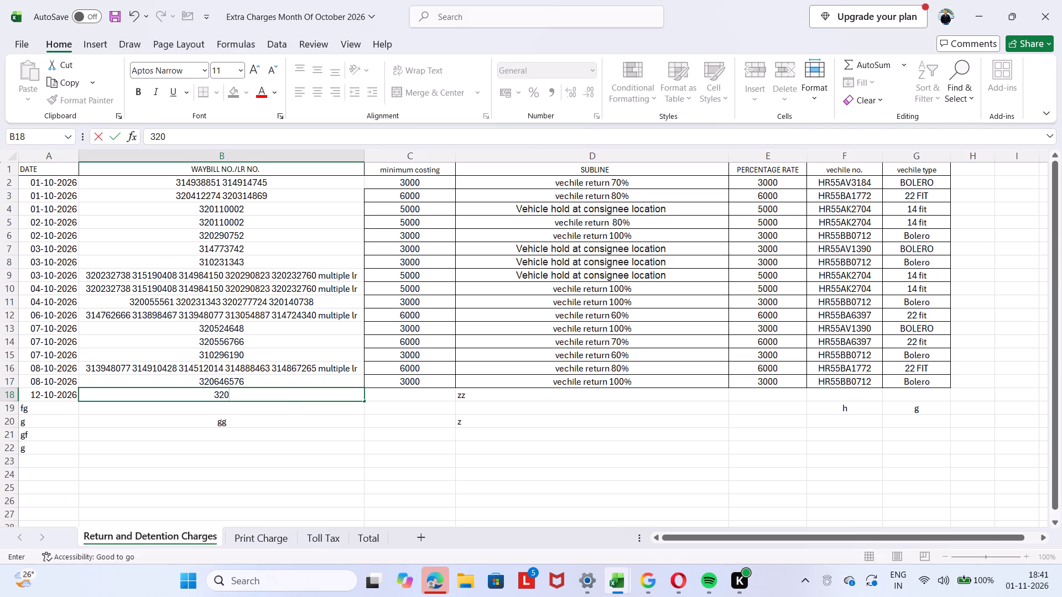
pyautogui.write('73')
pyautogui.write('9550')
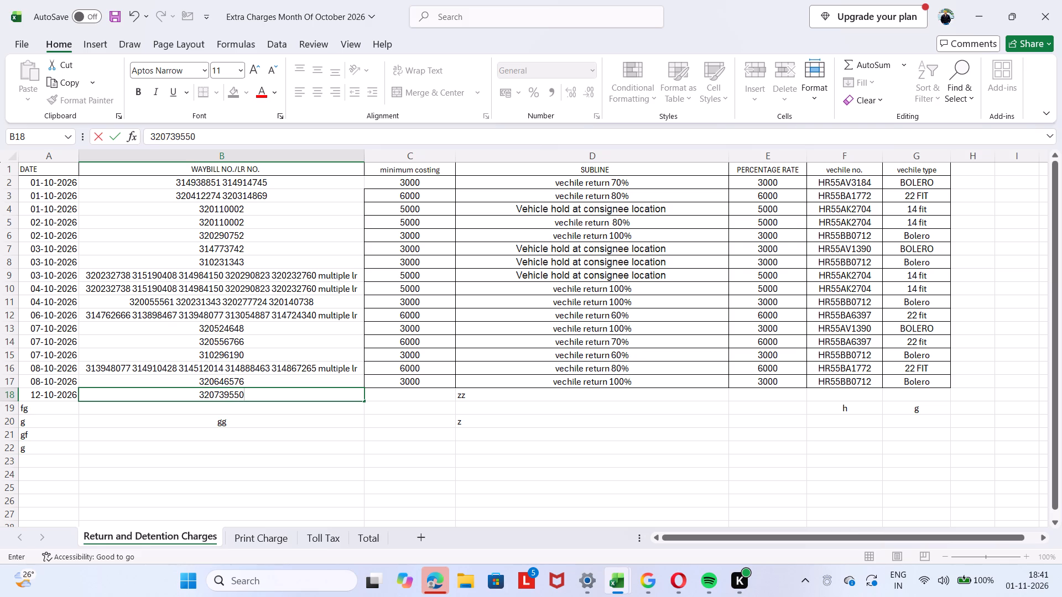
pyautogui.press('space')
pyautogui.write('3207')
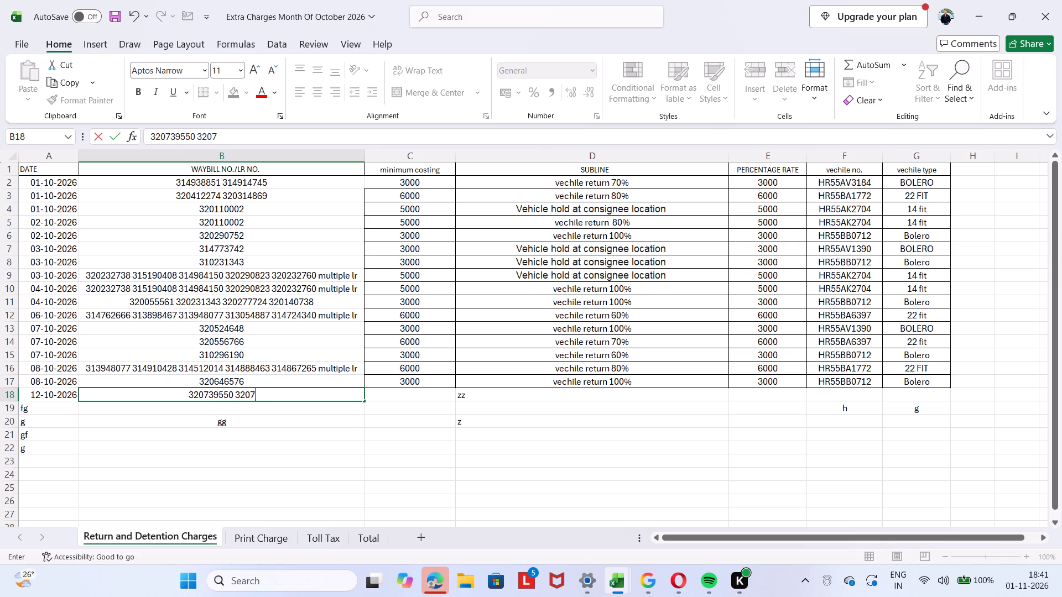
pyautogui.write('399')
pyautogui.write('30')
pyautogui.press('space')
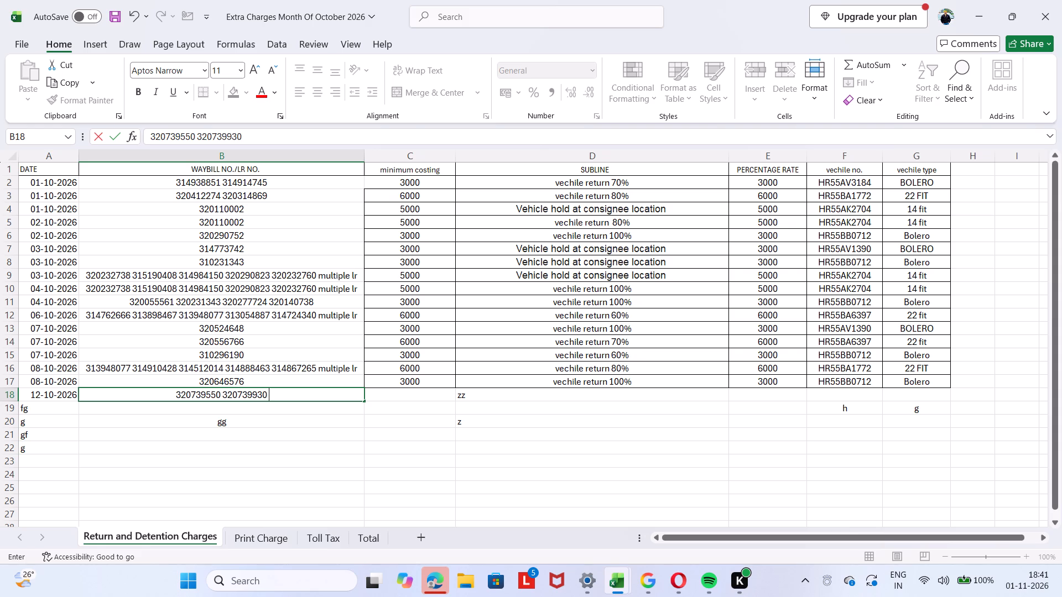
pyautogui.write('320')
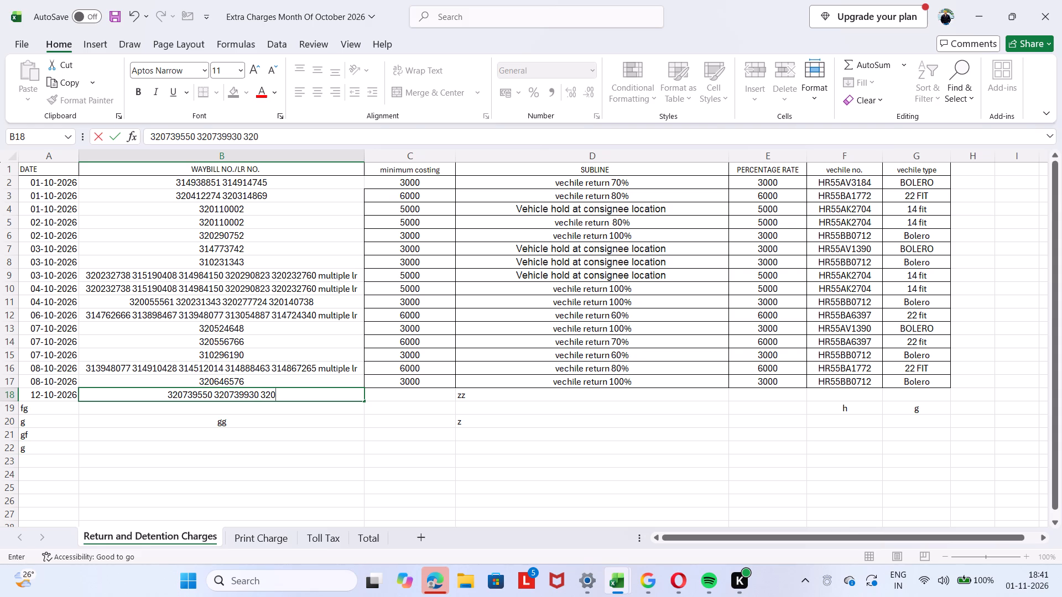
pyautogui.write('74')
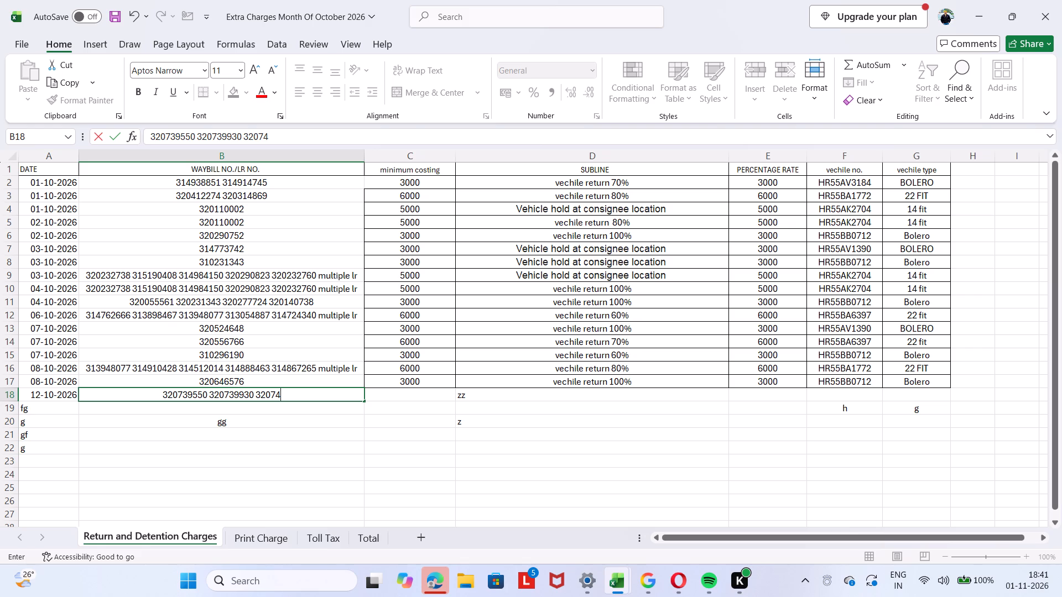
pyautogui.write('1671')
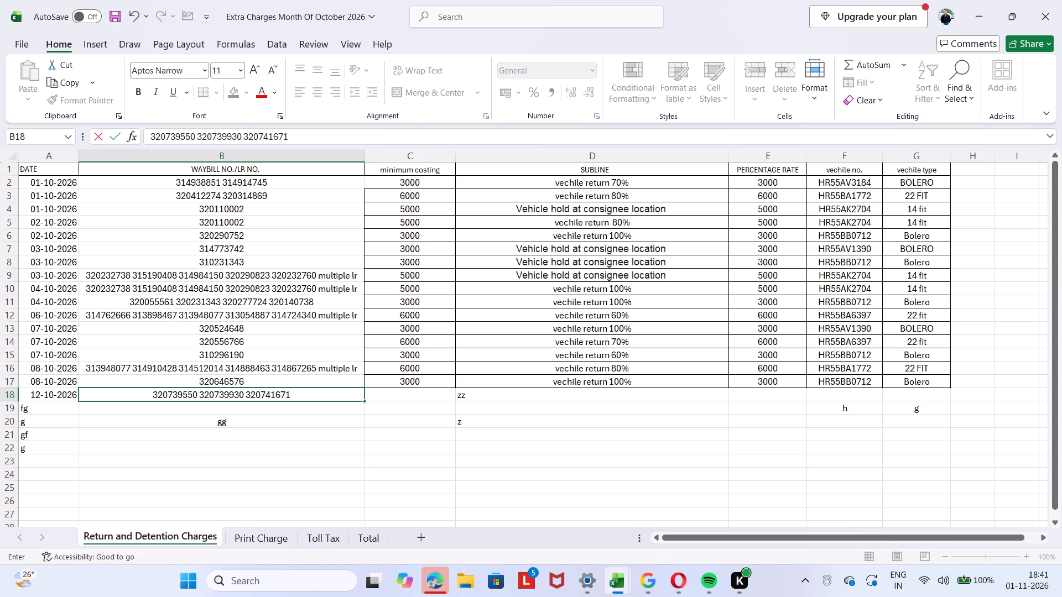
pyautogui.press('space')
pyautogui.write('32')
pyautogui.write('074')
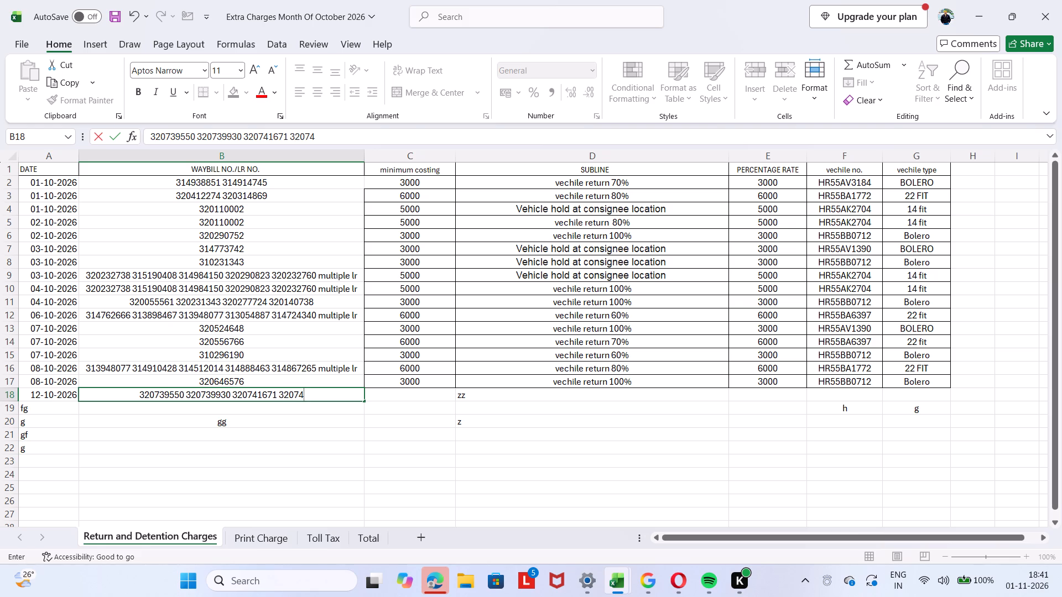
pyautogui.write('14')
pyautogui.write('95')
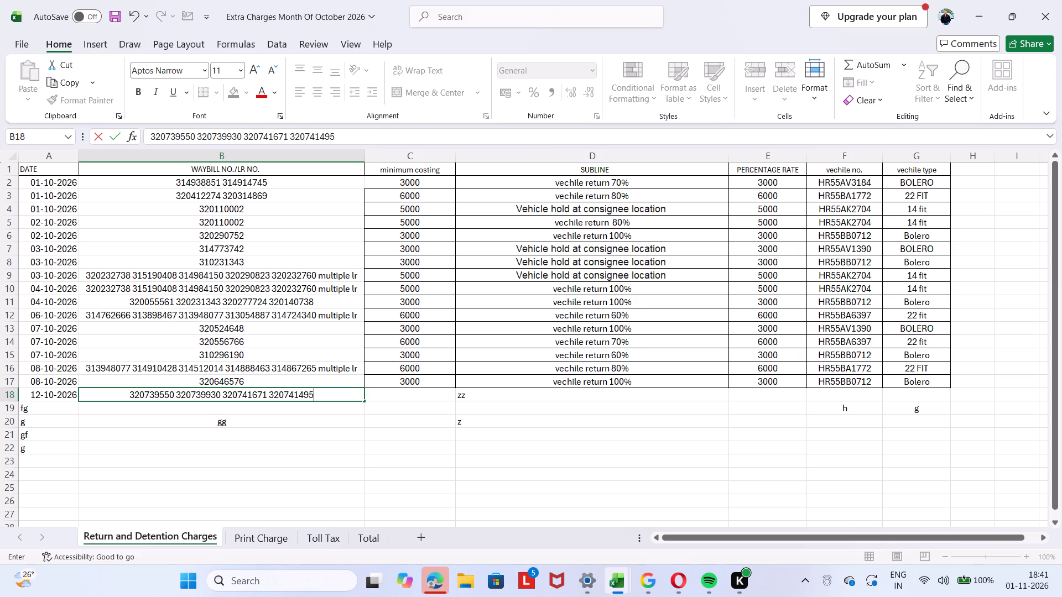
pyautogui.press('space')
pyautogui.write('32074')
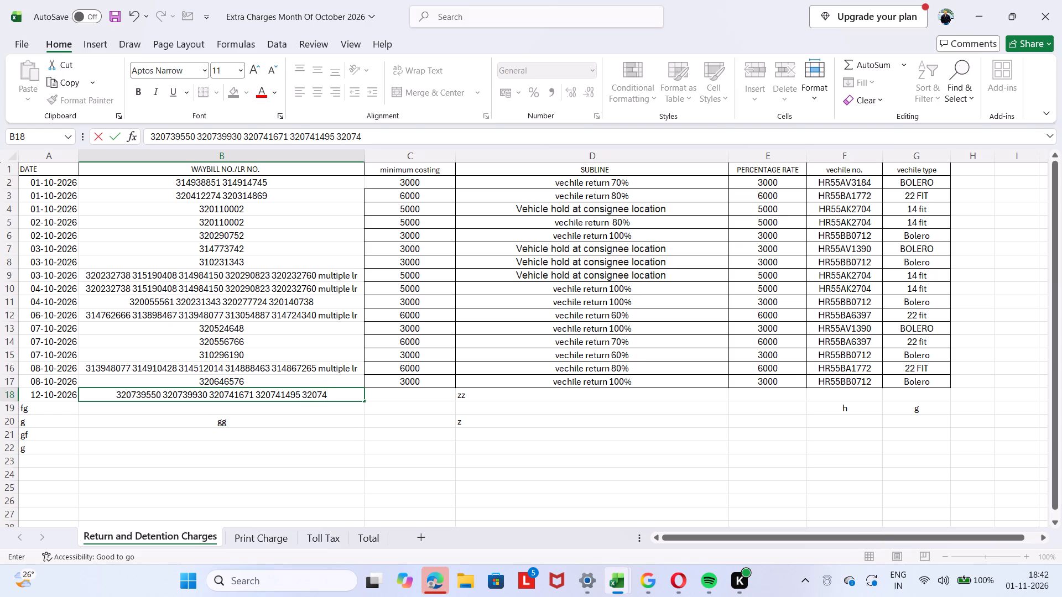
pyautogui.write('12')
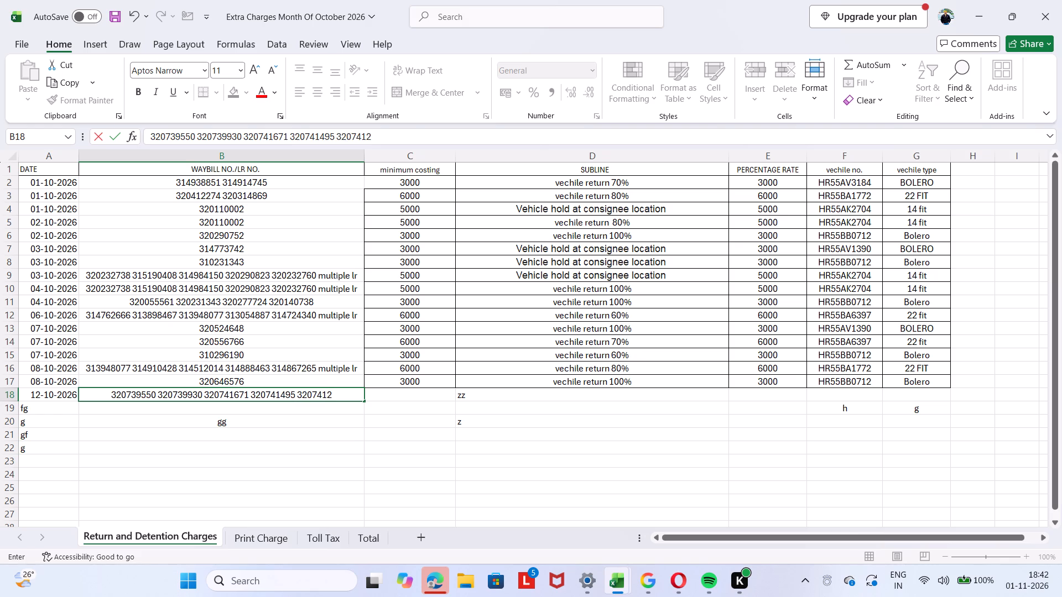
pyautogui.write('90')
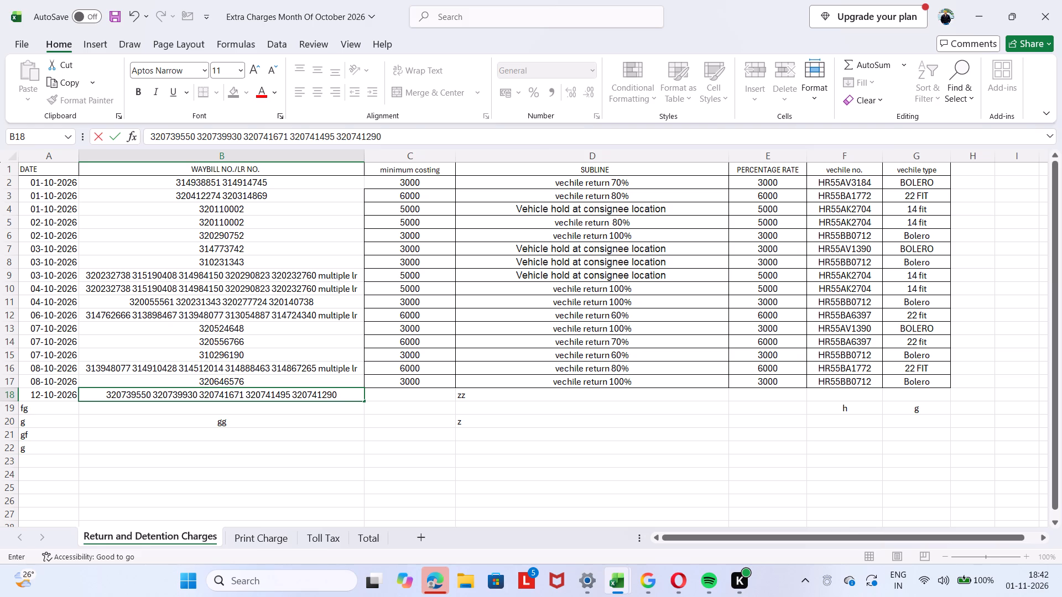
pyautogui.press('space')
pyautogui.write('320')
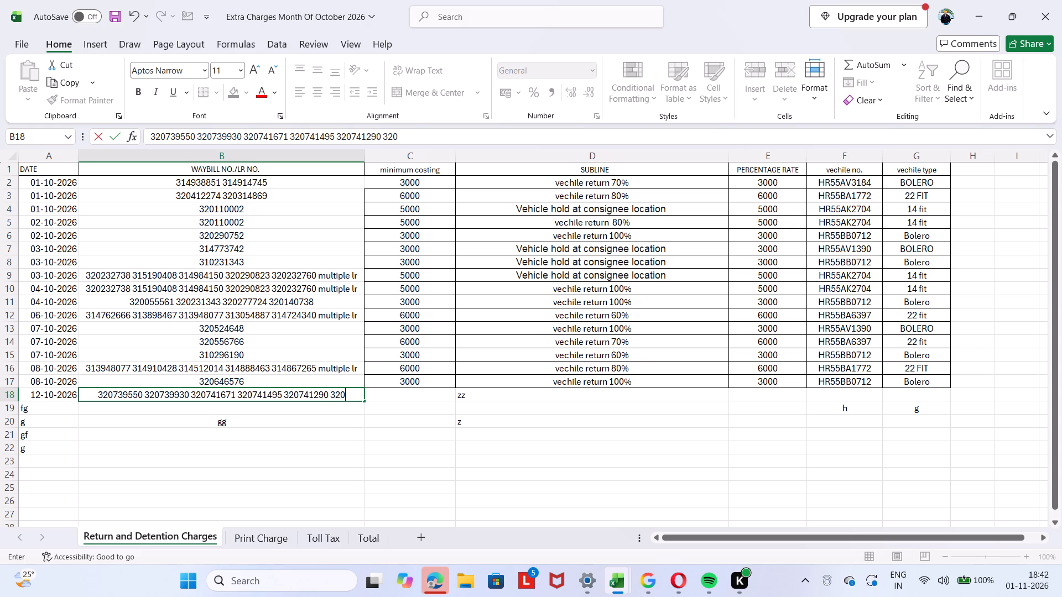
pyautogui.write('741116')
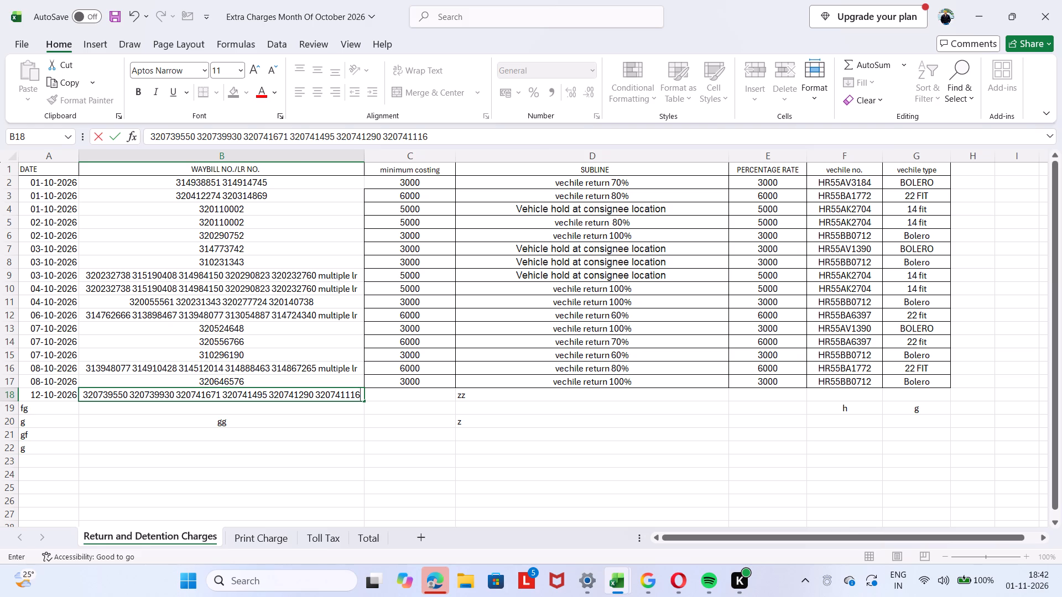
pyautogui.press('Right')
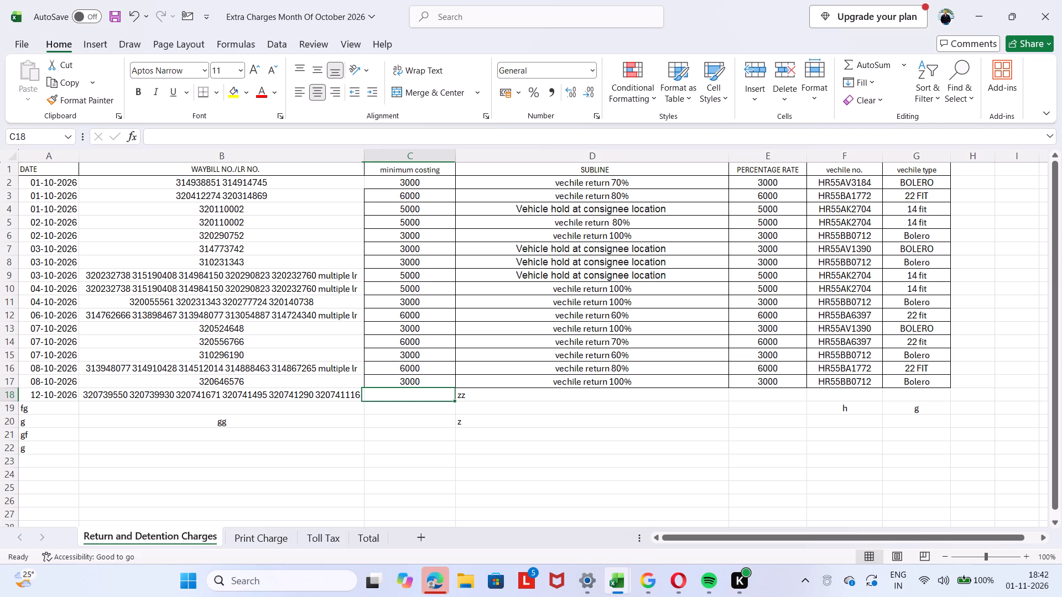
# Copy the costing, subline, rate and vehicle number from C13:F13 into row 18, starting at cell C18.
pyautogui.click(439, 326)
pyautogui.hotkey('shift', 'Right')
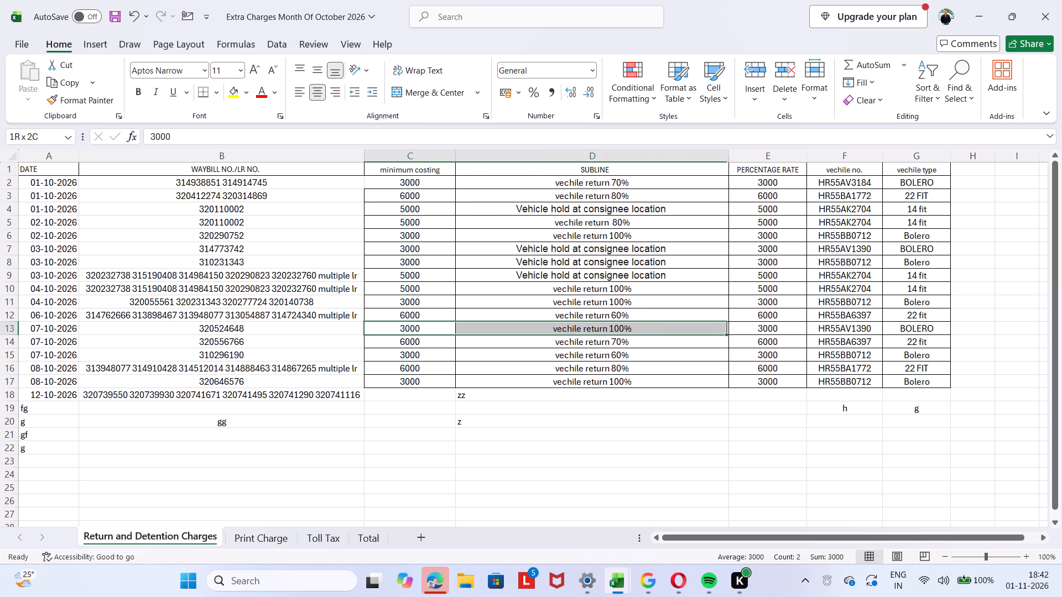
pyautogui.hotkey('shift', 'Right')
pyautogui.hotkey('shift', 'Right')
pyautogui.hotkey('ctrl', 'c')
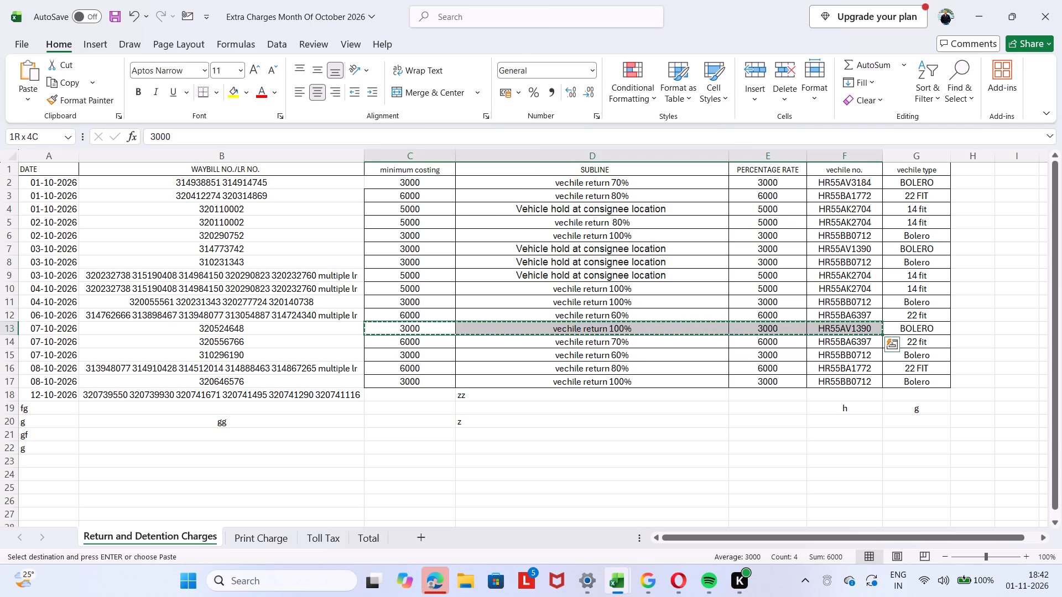
pyautogui.click(415, 399)
pyautogui.press('Return')
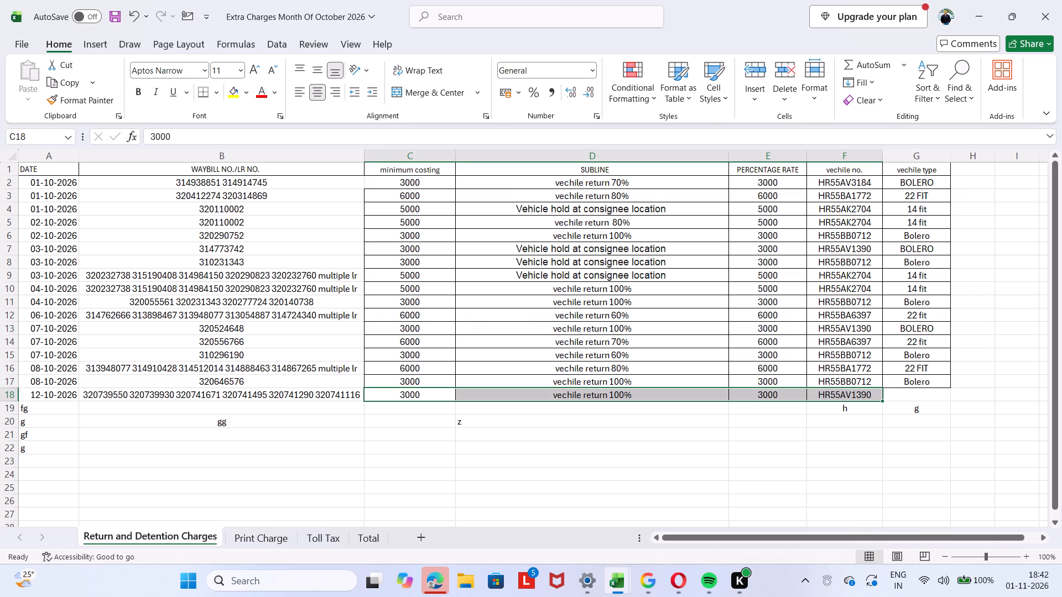
# Replace the subline in cell D18 with a copy of "vechile return 80%" from cell D16.
pyautogui.click(584, 365)
pyautogui.hotkey('ctrl', 'c')
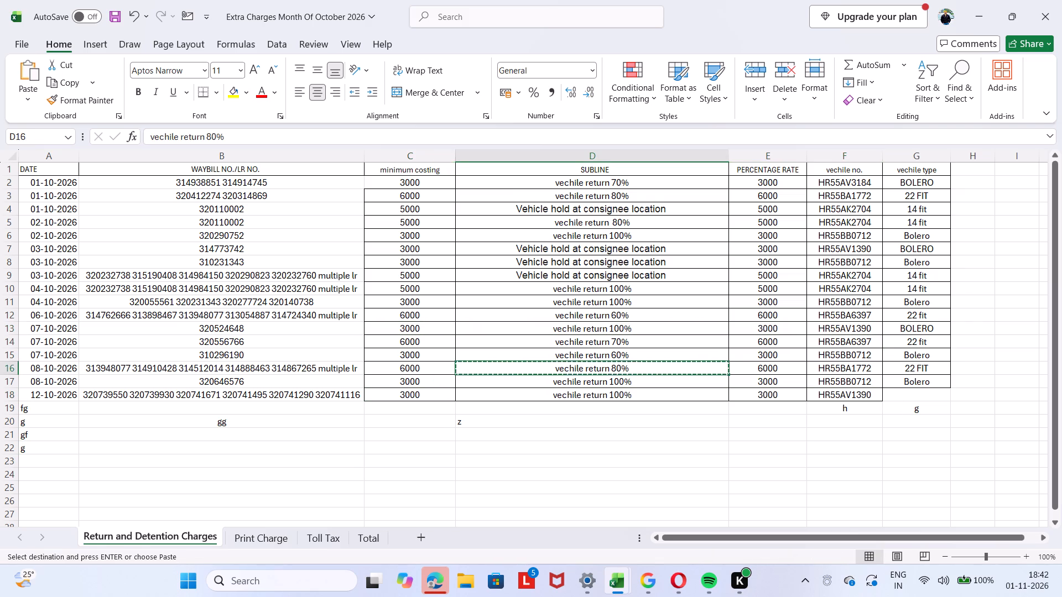
pyautogui.click(585, 395)
pyautogui.press('Return')
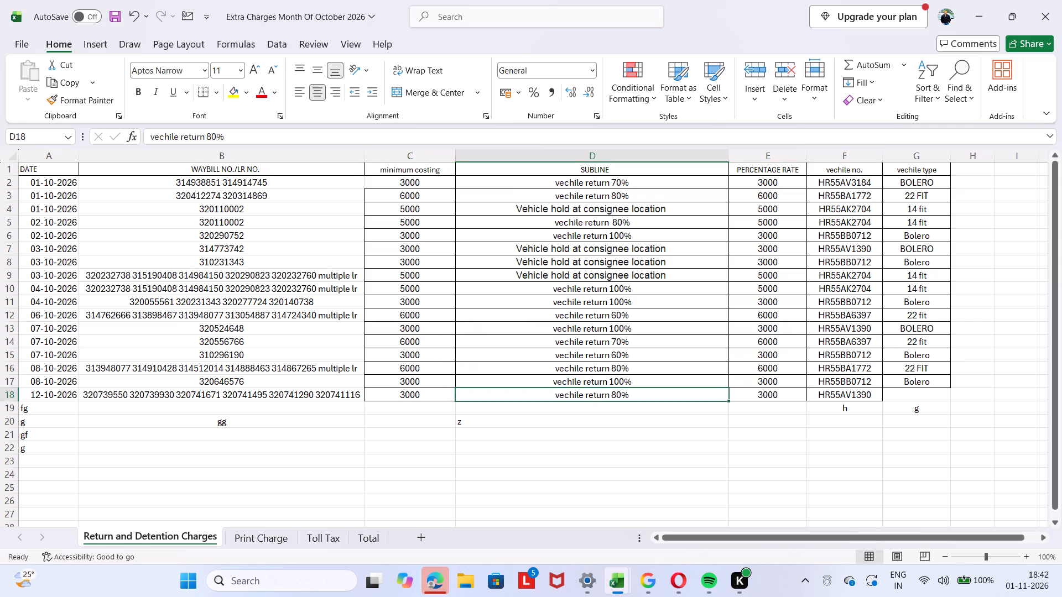
# Enter the date 13/10/2026 in cell A19, replacing the stray text.
pyautogui.click(61, 406)
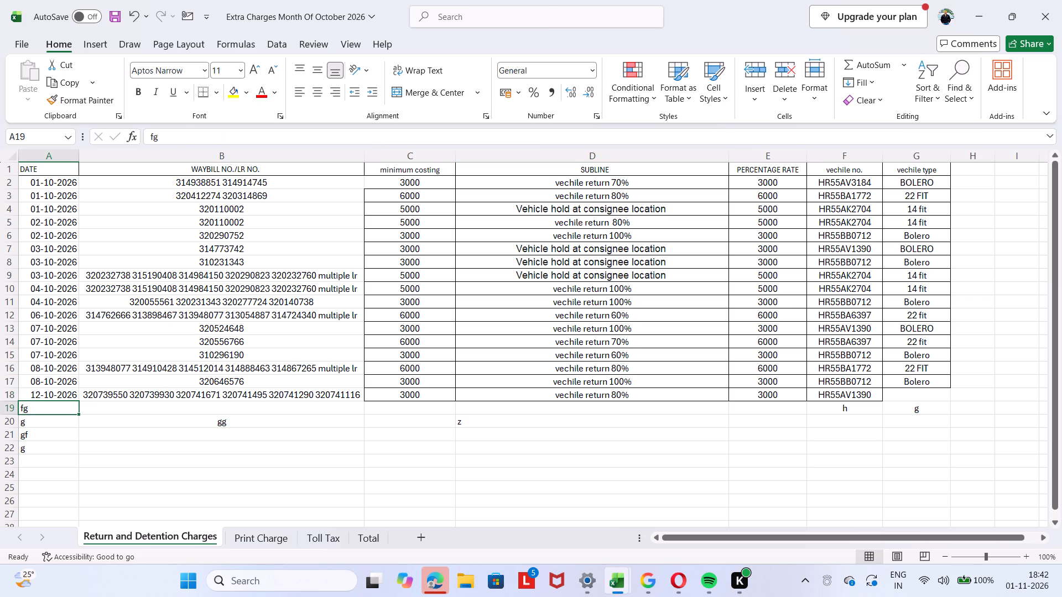
pyautogui.write('13/10/2026')
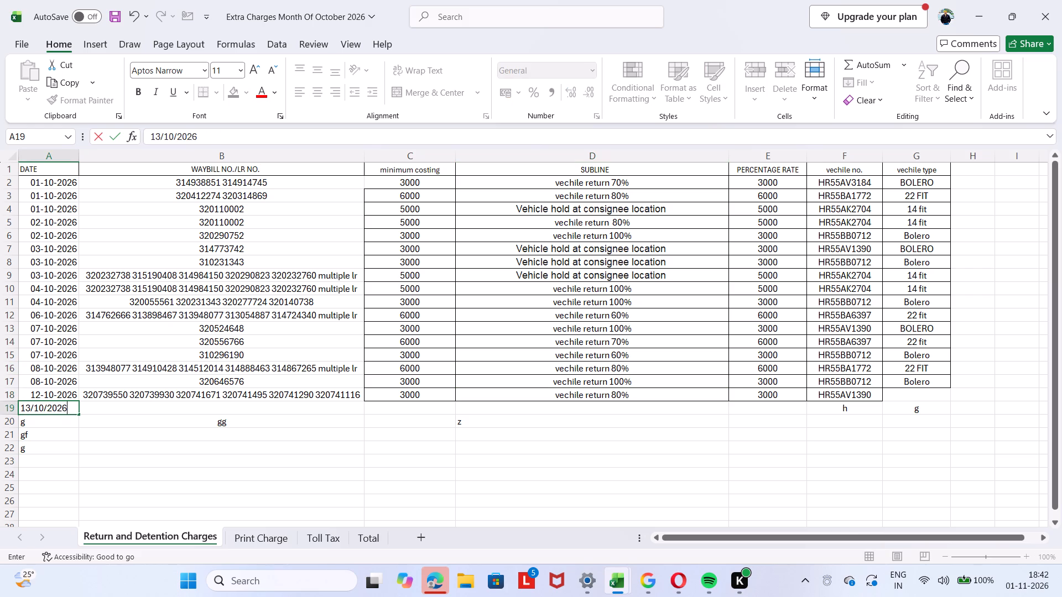
pyautogui.click(100, 411)
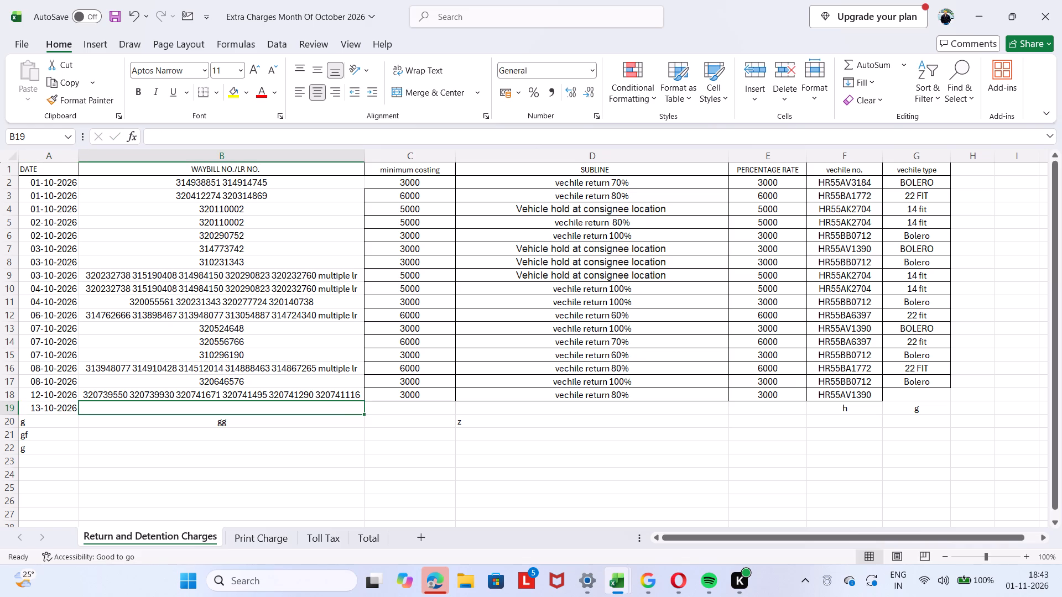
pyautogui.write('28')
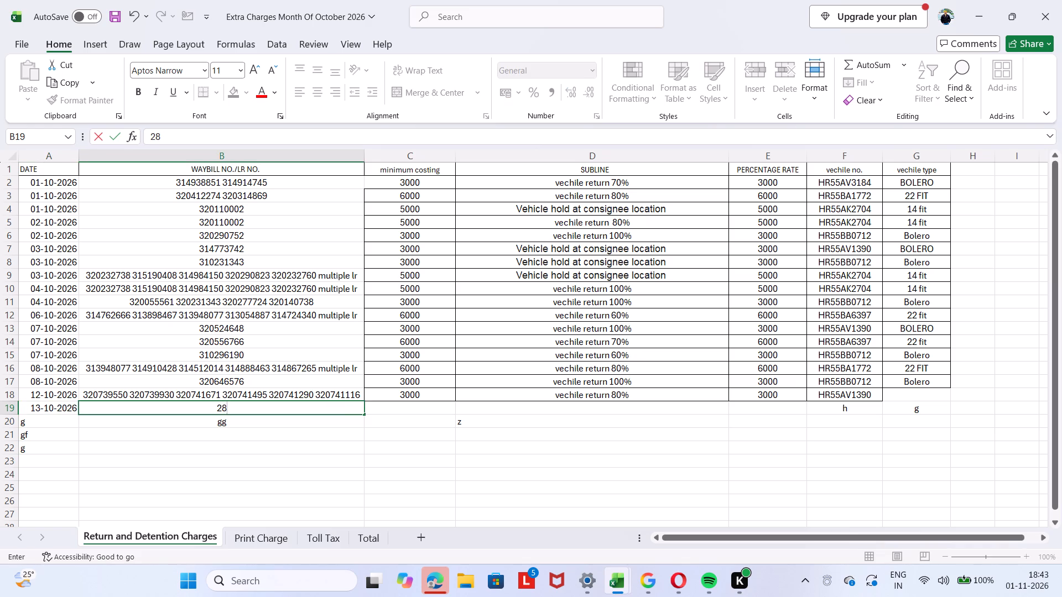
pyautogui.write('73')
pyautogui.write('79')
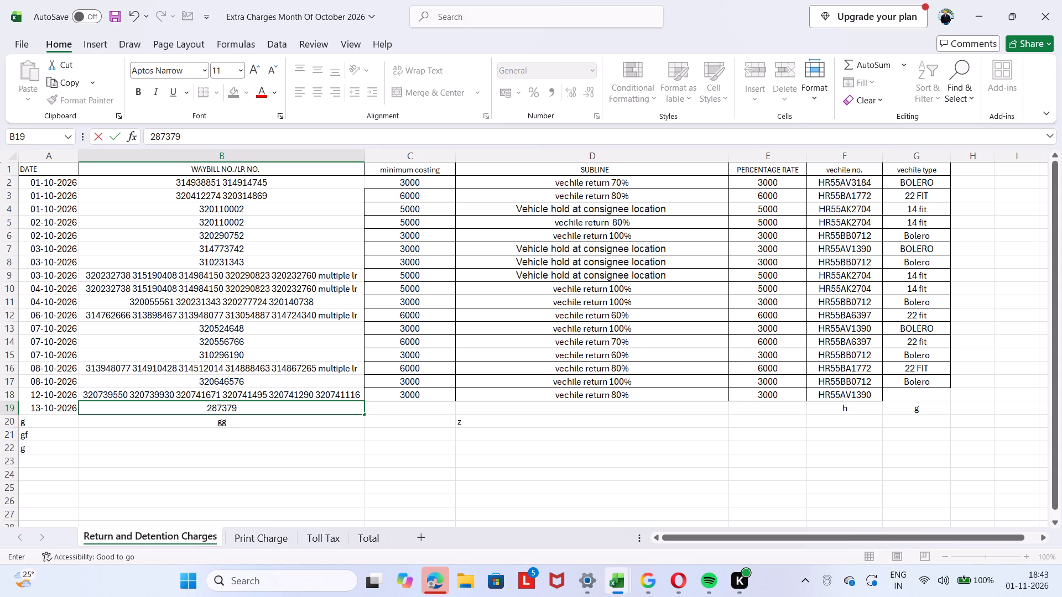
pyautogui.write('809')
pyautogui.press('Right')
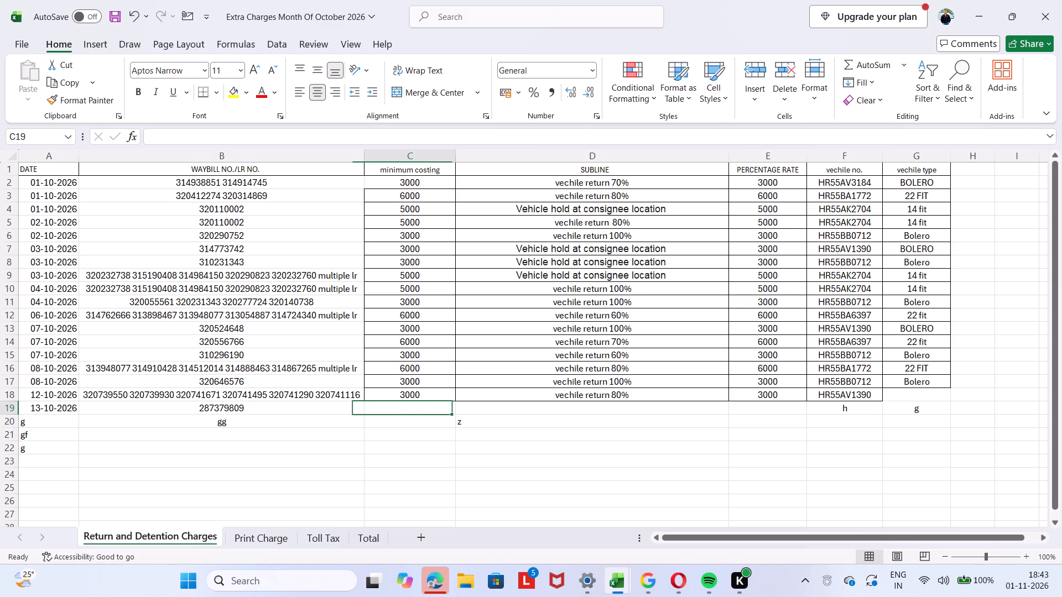
# Enter 3000 as the minimum costing in cell C19.
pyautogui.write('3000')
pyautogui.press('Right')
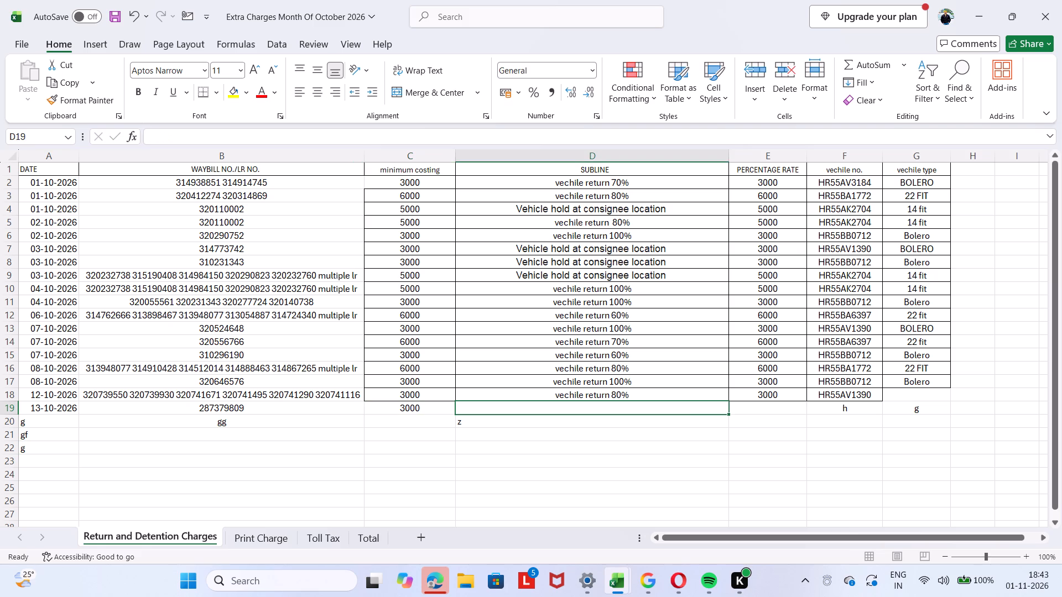
# Fill the subline in cell D19 with a copy of "vechile return 100%" from cell D17.
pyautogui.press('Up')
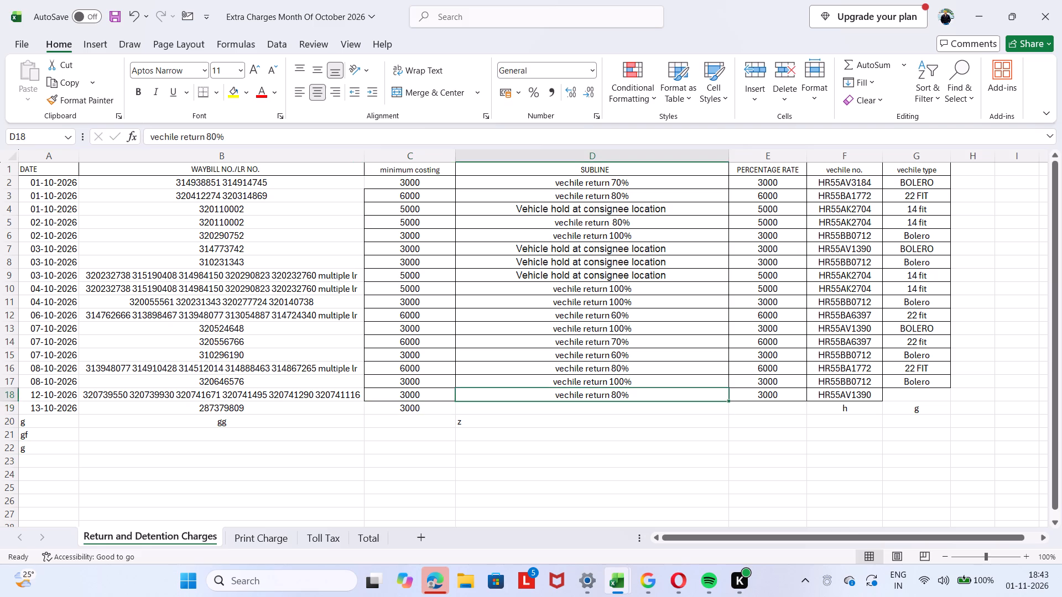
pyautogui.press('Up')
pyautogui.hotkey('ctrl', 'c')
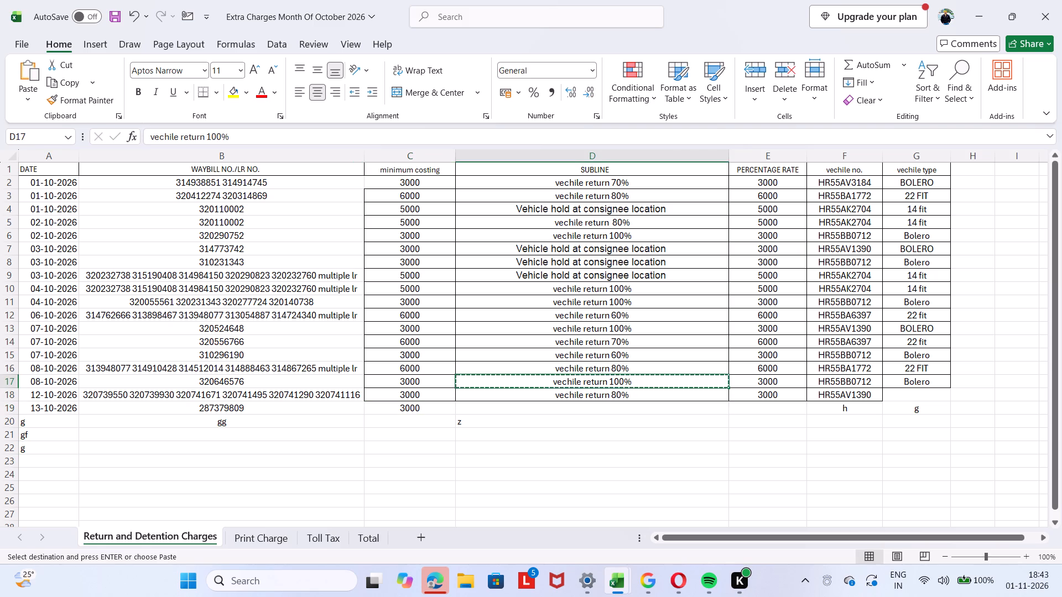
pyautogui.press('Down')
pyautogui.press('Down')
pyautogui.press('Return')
# Enter 3000 as the percentage rate in cell E19.
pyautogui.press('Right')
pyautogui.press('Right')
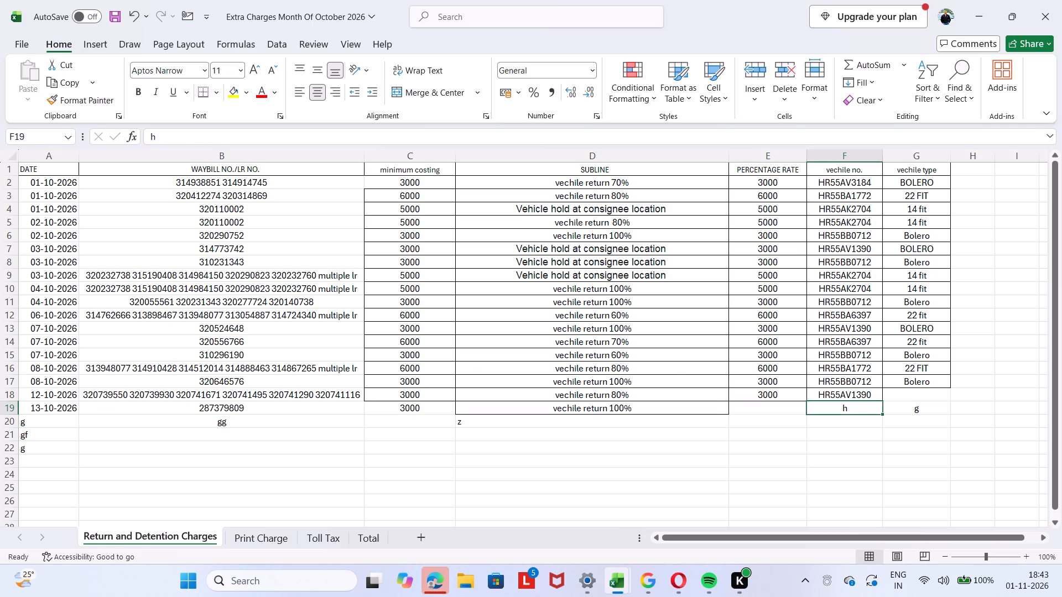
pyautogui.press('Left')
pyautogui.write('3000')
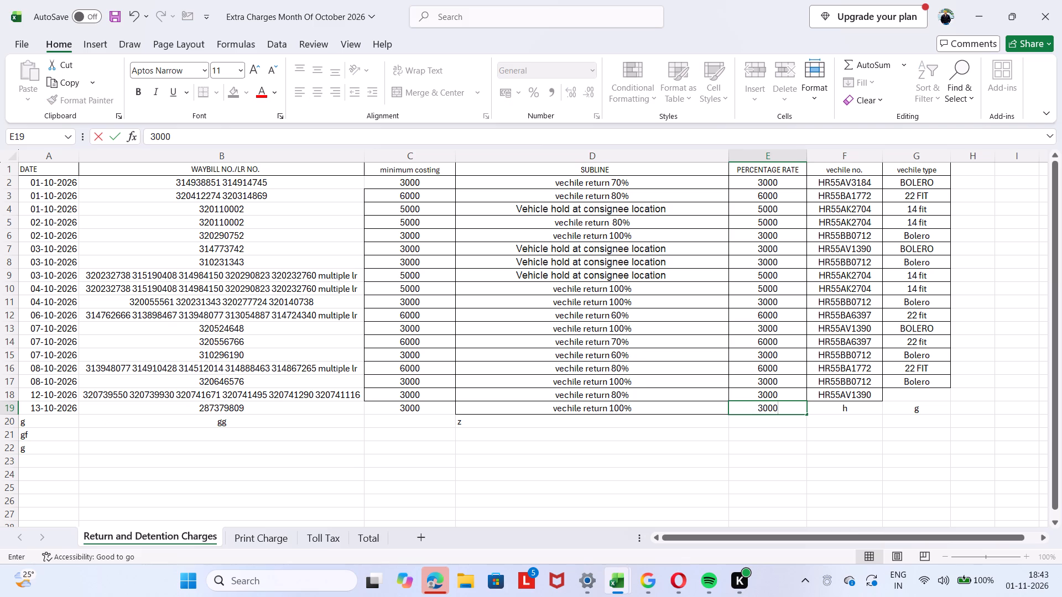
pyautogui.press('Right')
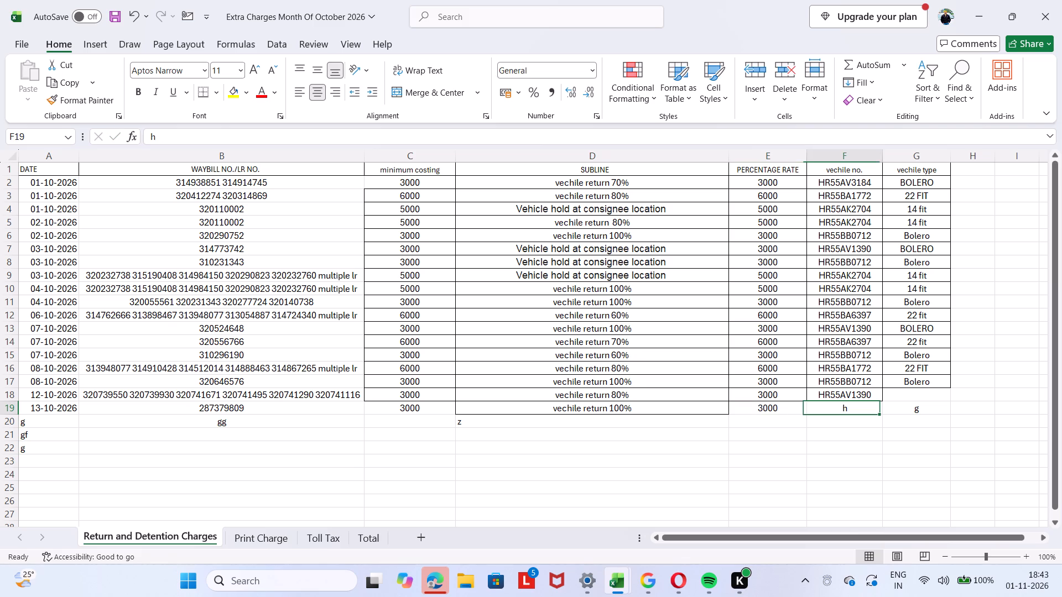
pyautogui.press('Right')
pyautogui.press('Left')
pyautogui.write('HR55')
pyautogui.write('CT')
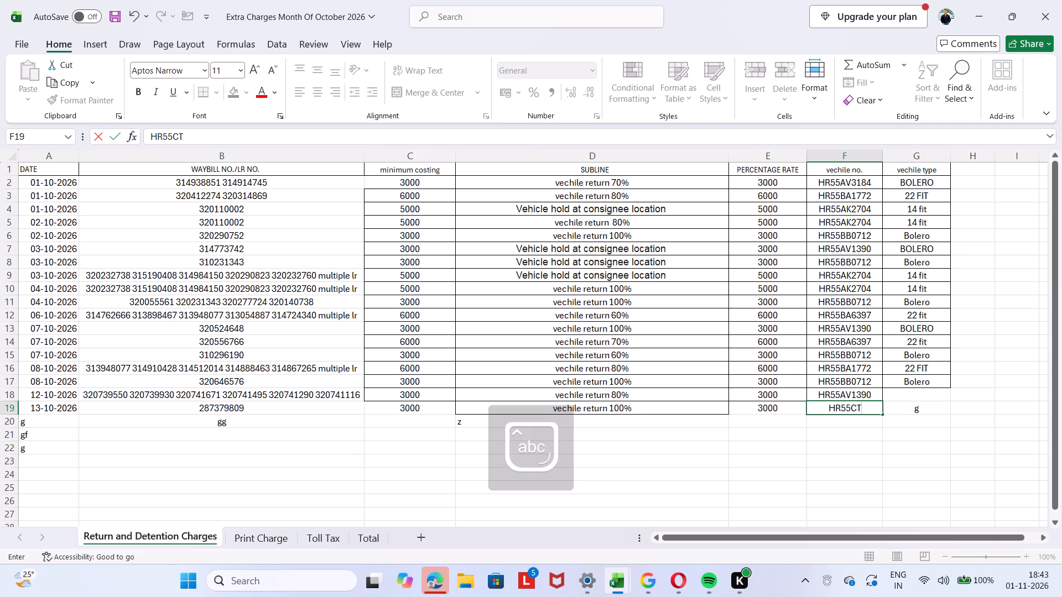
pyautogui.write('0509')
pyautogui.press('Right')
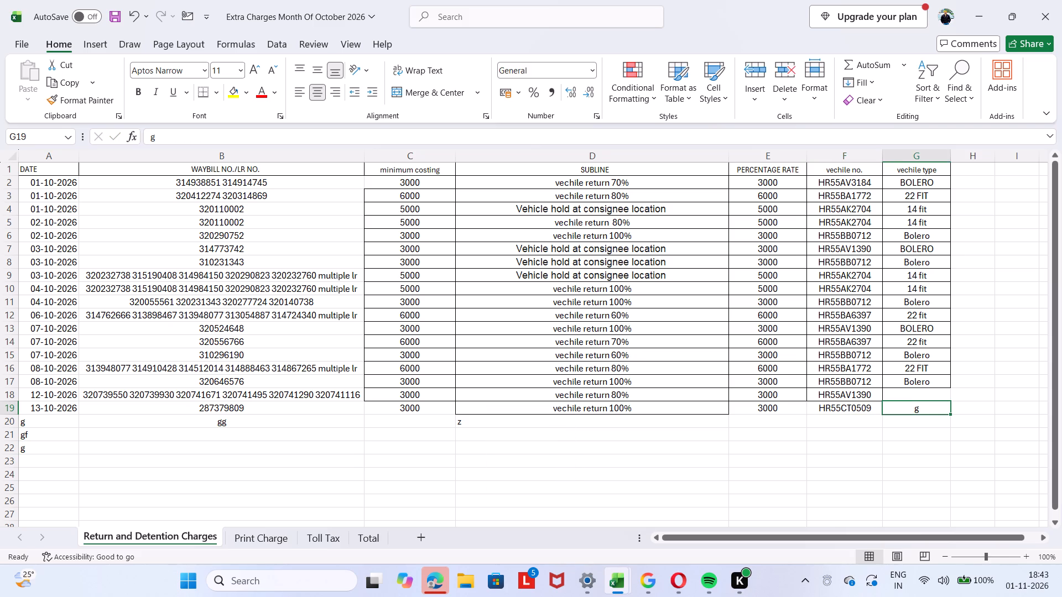
# Enter BOLERO as the vehicle type in cells G18 and G19, replacing the stray text in G19.
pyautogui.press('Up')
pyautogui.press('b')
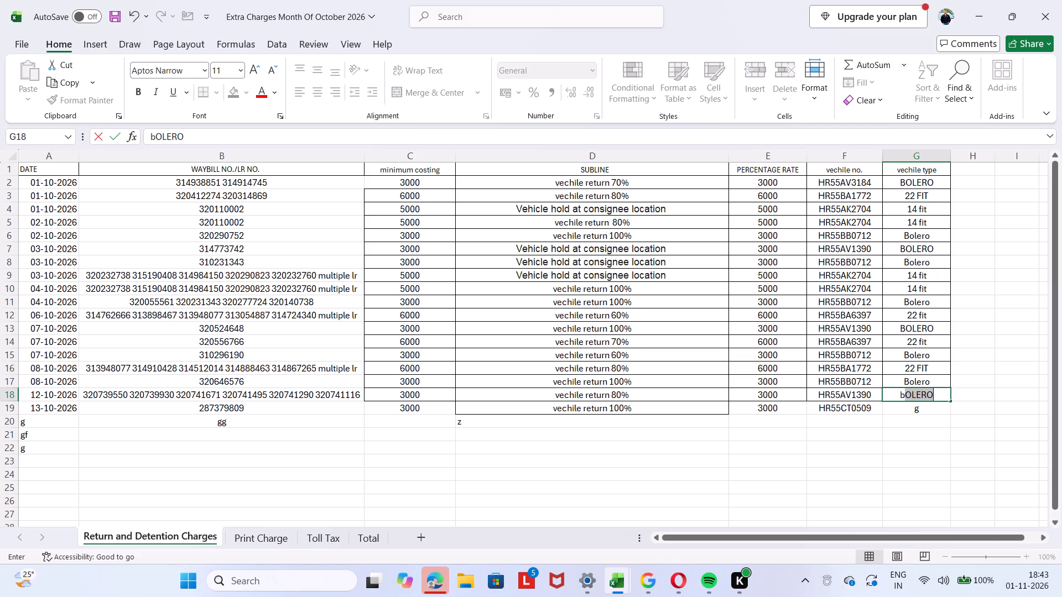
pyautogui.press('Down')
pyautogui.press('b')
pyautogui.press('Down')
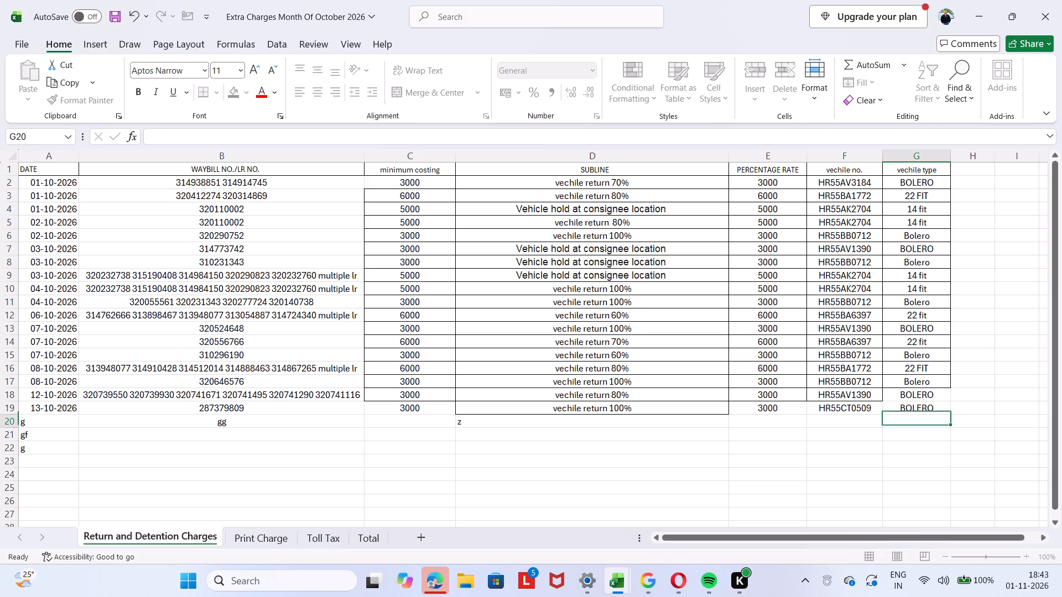
# Enter the date 14/10/2026 in cell A20, replacing the stray text.
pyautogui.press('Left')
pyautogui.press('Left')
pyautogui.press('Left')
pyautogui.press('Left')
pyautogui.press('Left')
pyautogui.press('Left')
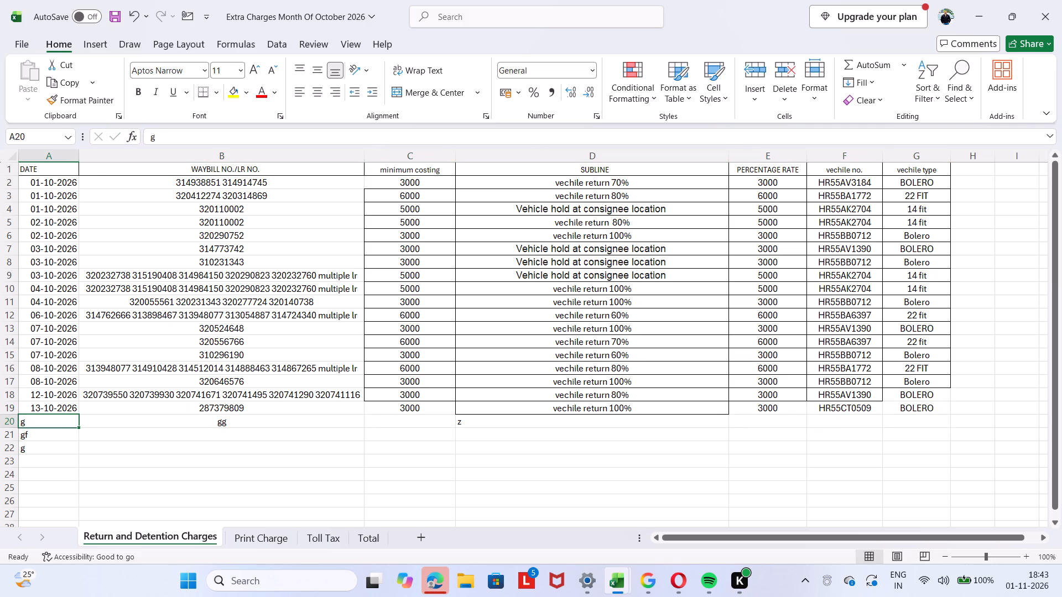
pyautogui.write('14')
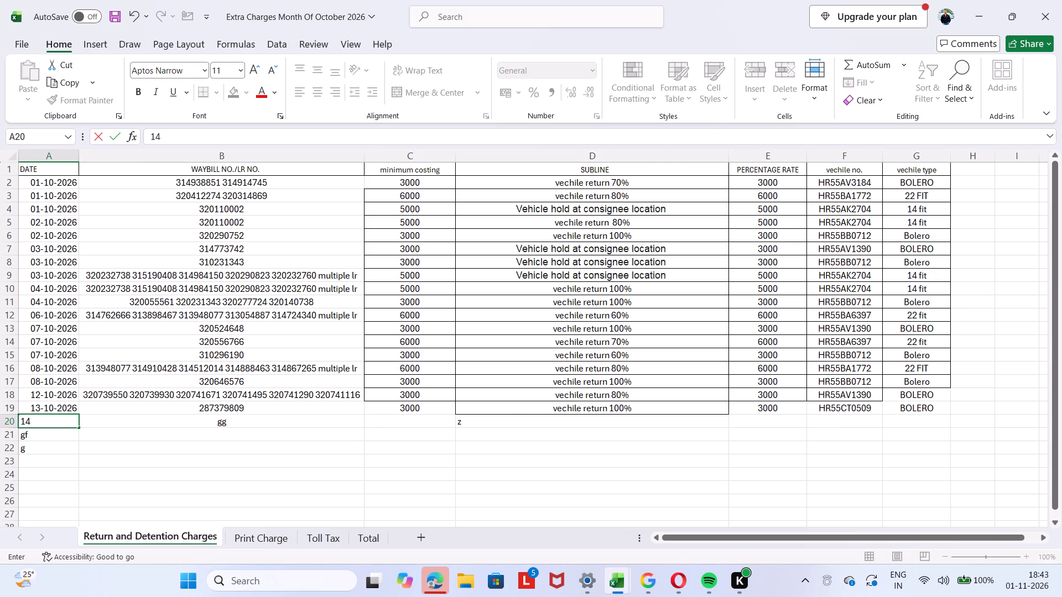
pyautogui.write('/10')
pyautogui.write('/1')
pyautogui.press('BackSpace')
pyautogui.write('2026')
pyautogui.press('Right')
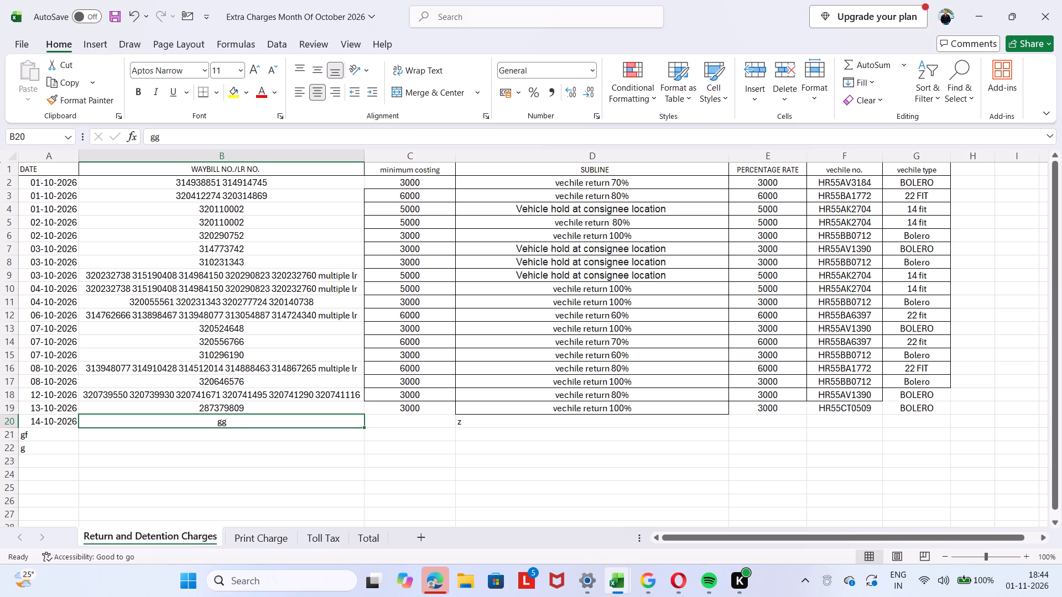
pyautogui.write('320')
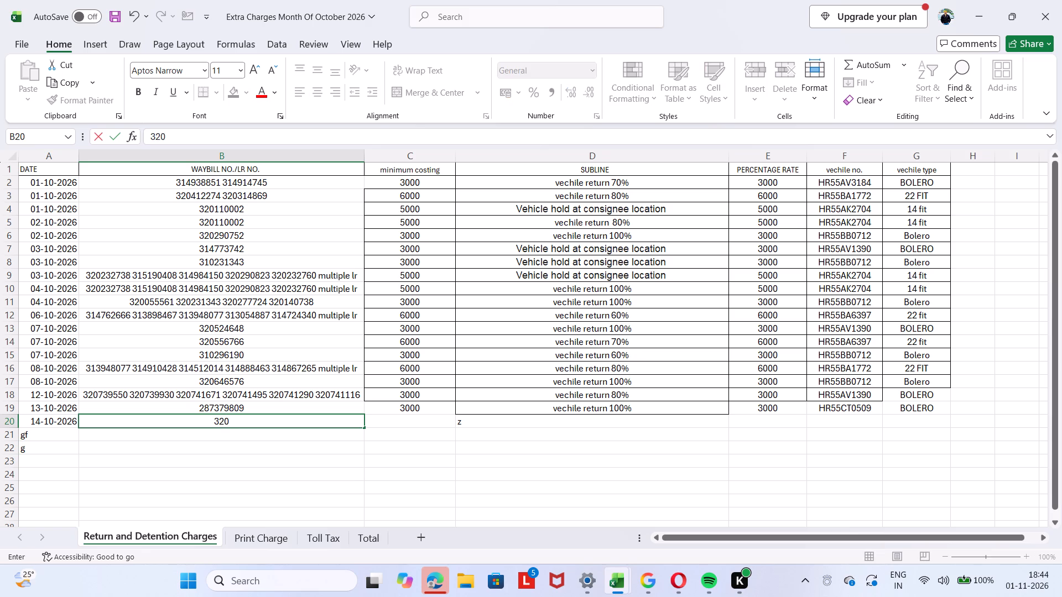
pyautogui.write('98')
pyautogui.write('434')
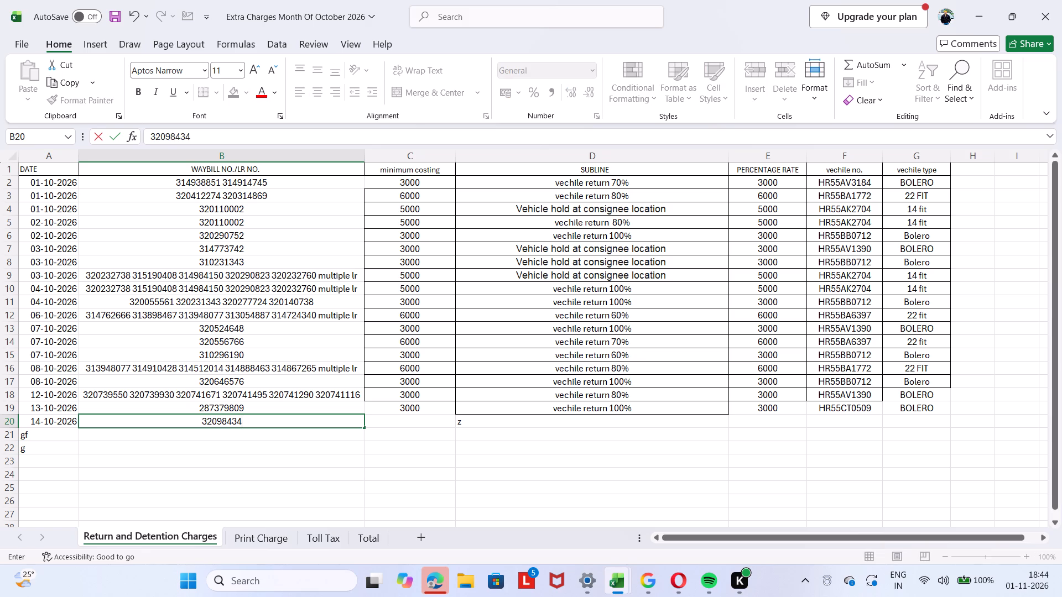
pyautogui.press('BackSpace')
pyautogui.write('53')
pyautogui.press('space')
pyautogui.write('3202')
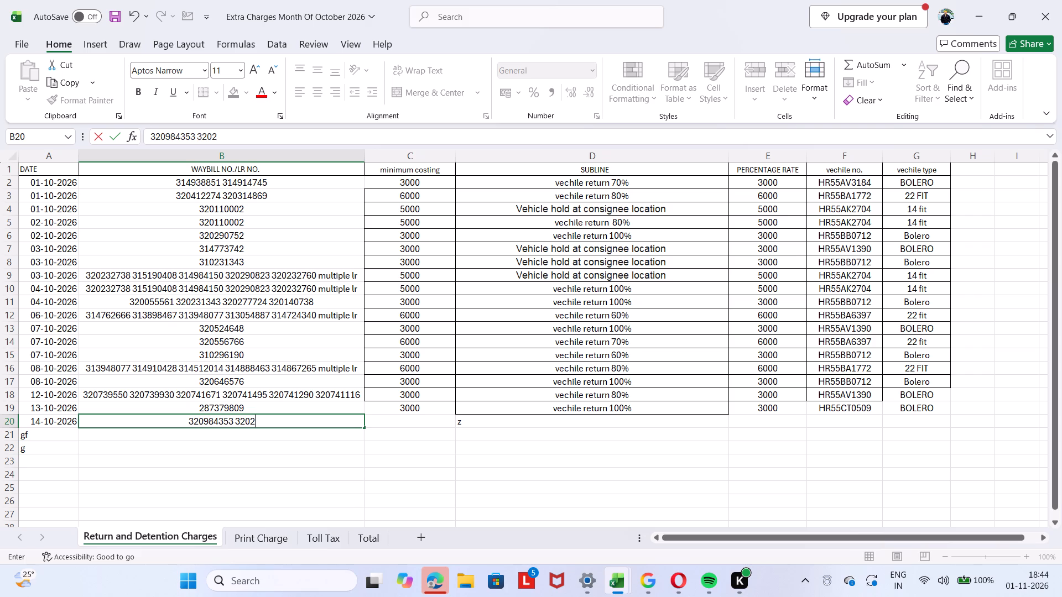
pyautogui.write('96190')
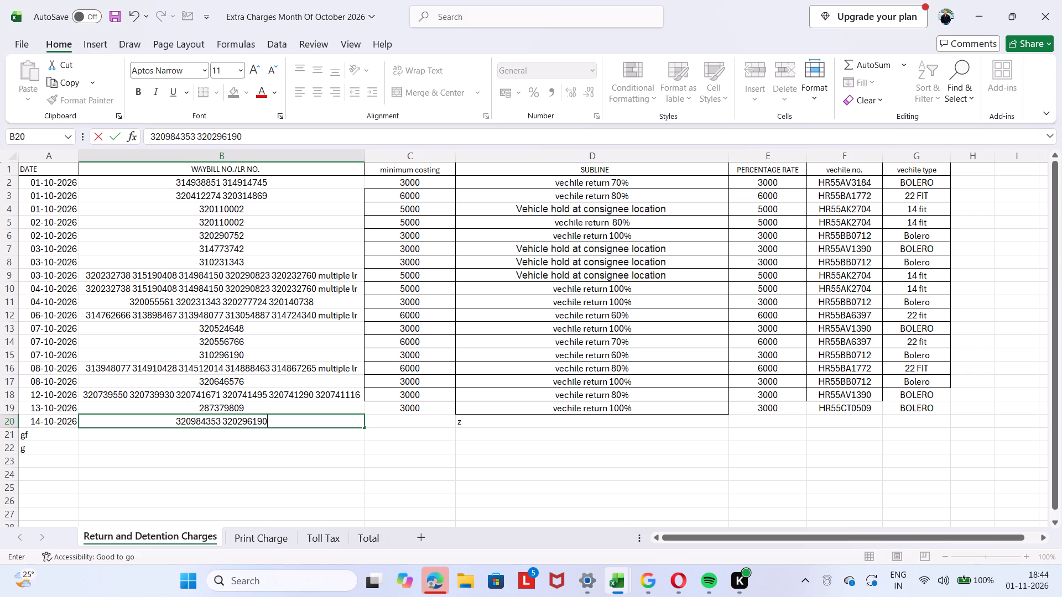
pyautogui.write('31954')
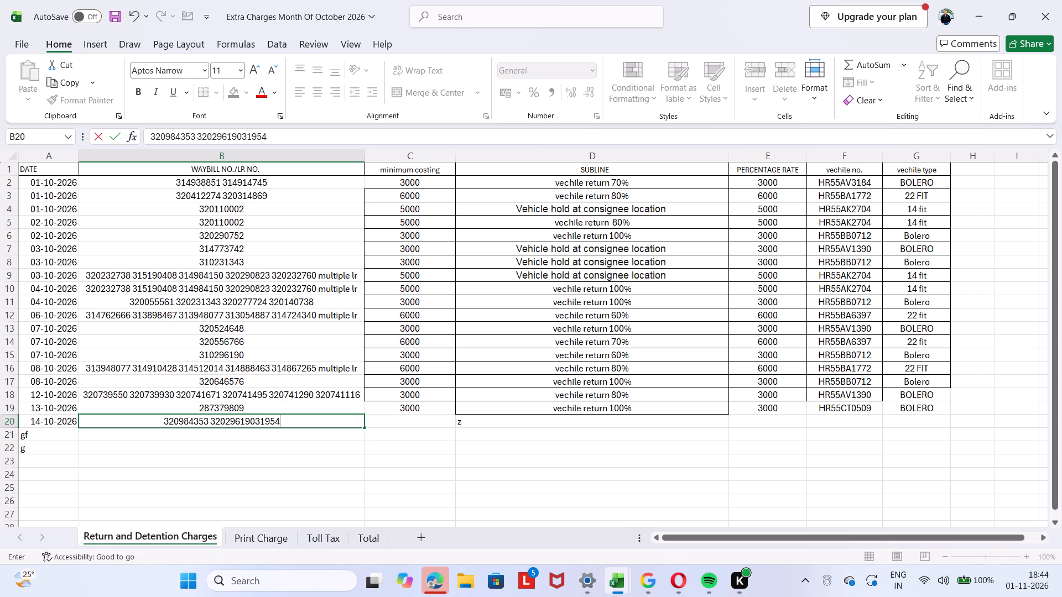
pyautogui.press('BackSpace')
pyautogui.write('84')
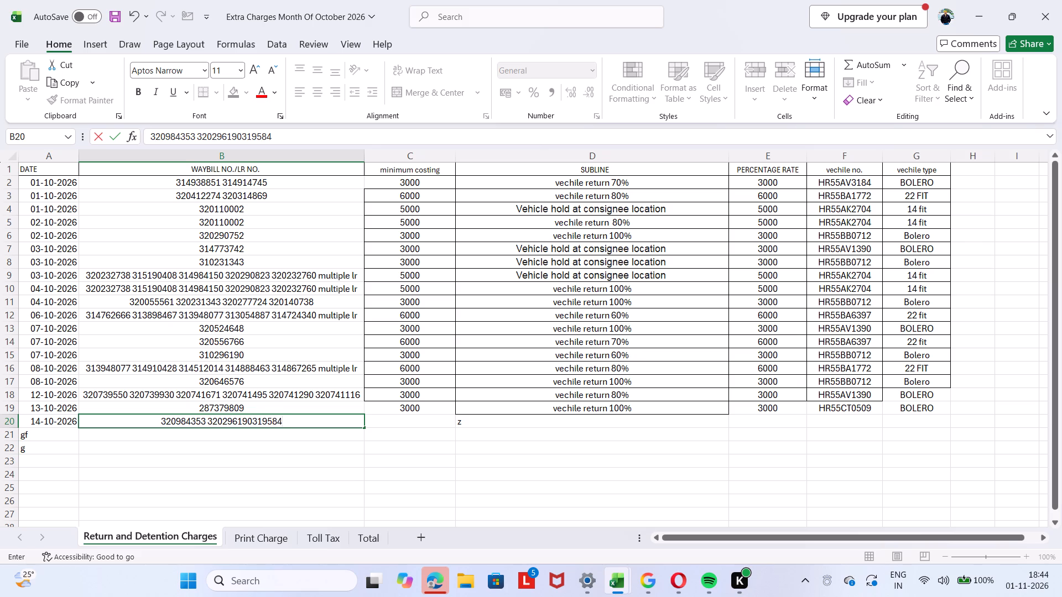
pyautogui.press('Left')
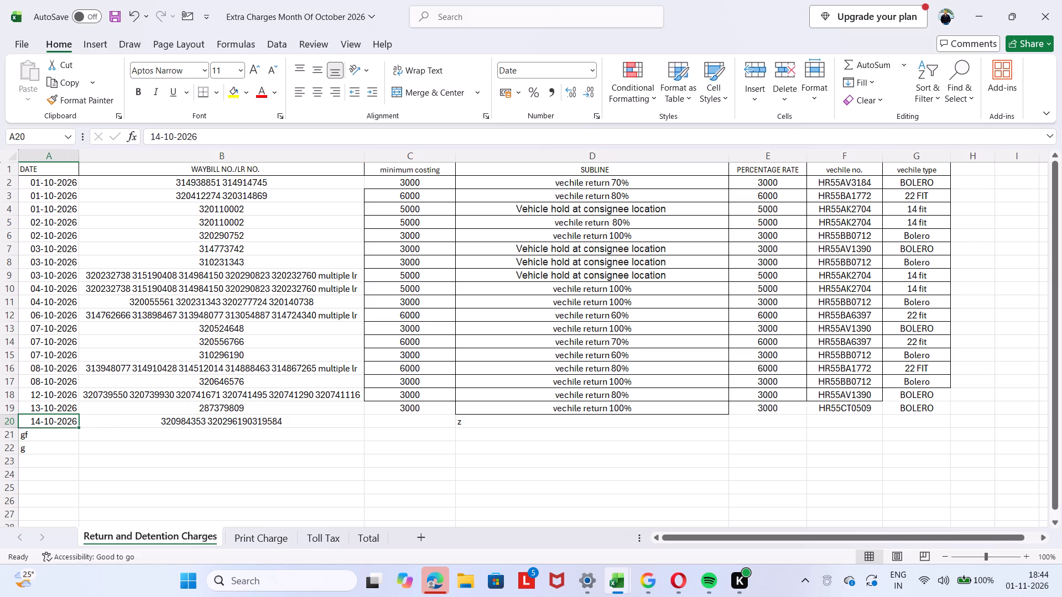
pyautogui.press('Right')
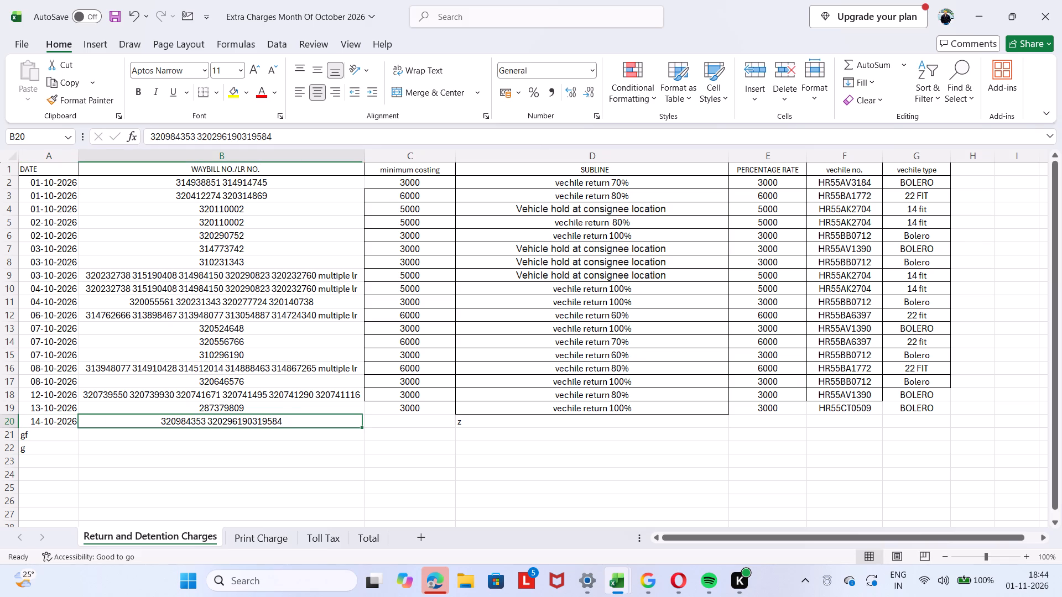
pyautogui.doubleClick(256, 422)
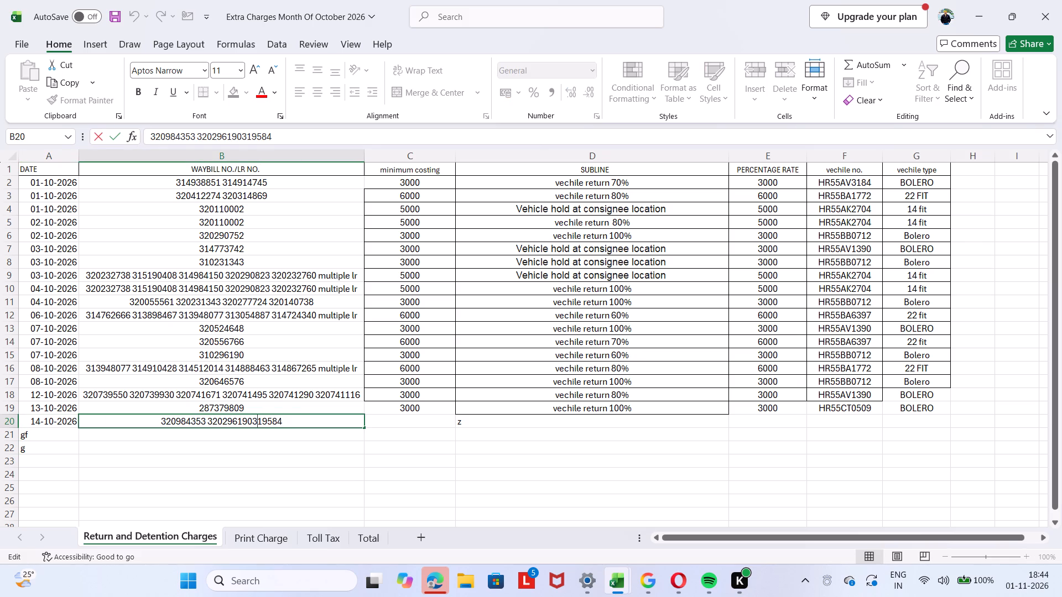
pyautogui.click(254, 421)
pyautogui.press('space')
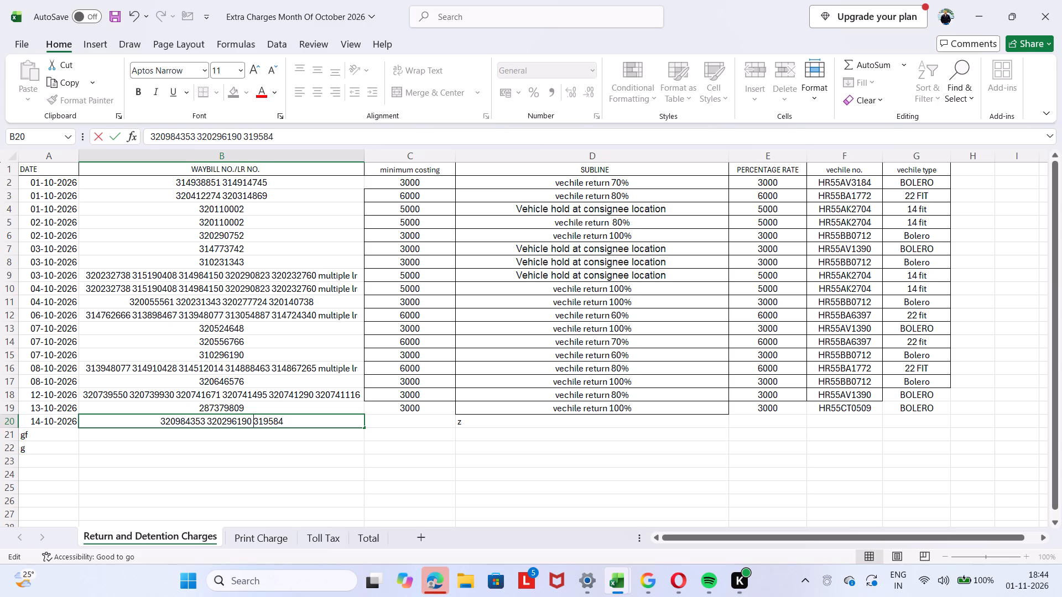
pyautogui.click(315, 423)
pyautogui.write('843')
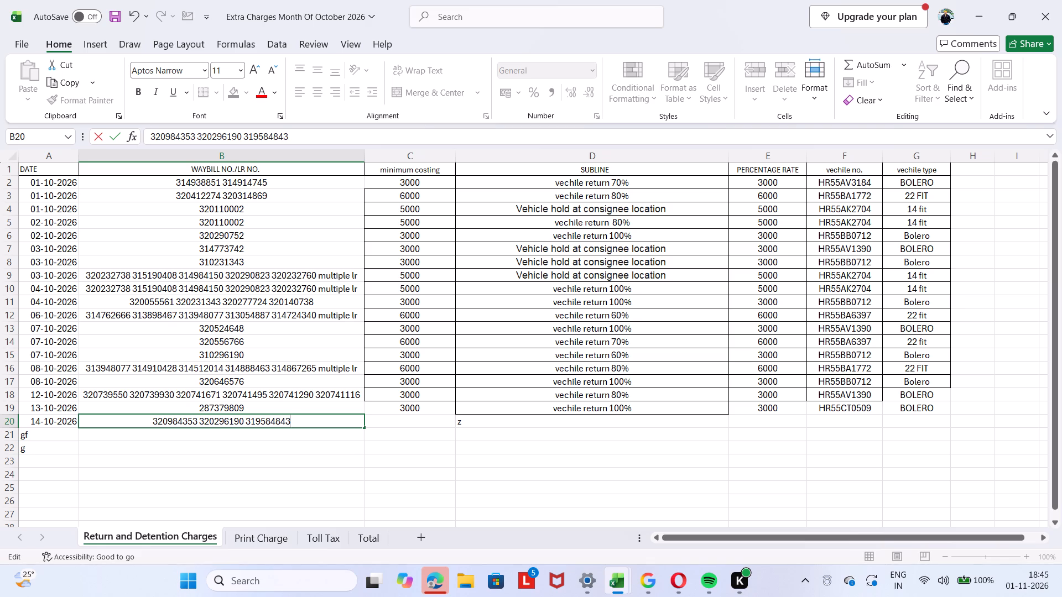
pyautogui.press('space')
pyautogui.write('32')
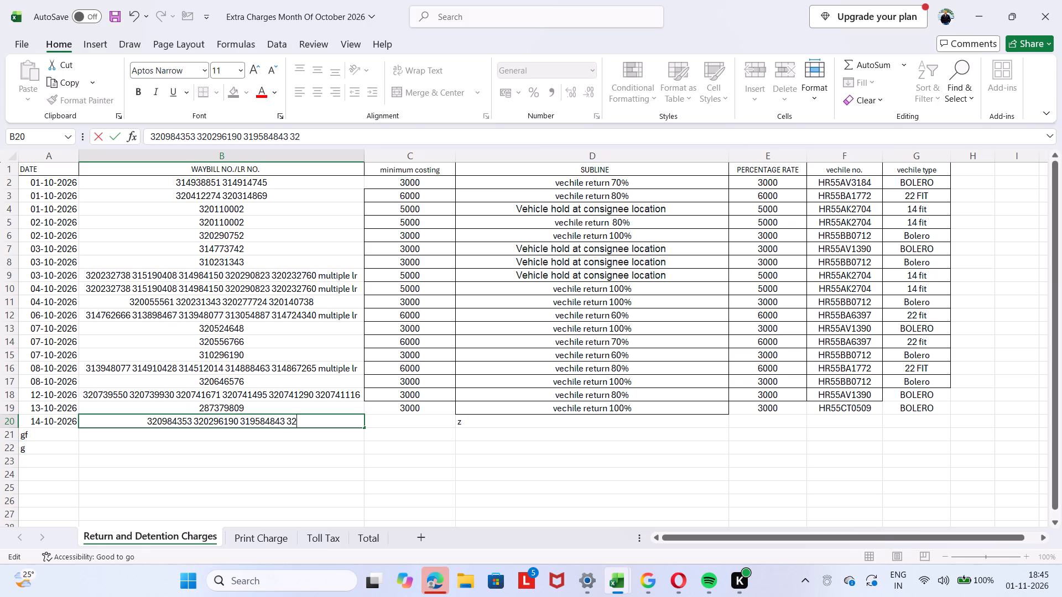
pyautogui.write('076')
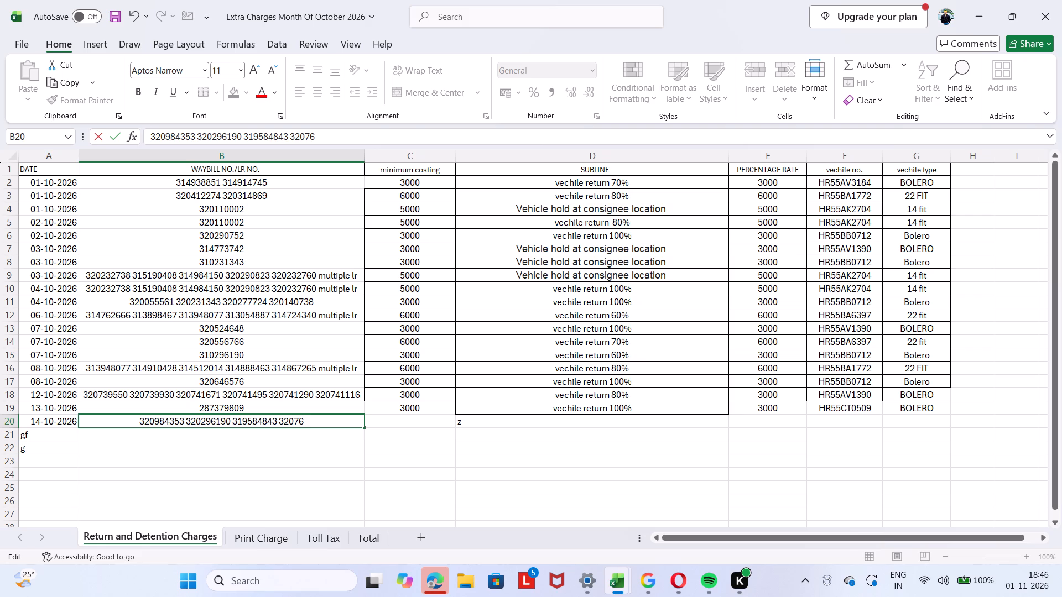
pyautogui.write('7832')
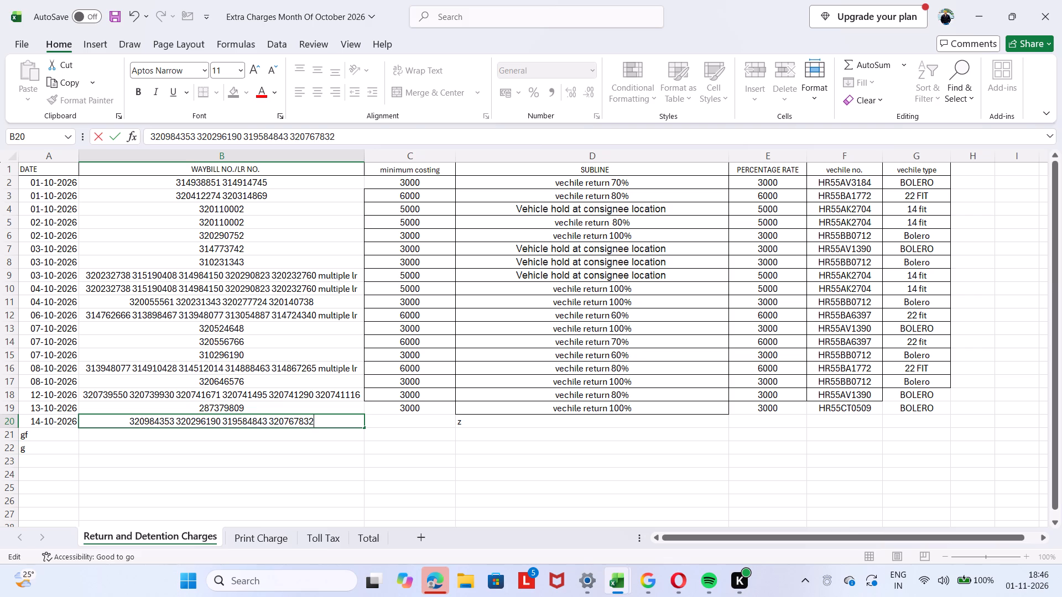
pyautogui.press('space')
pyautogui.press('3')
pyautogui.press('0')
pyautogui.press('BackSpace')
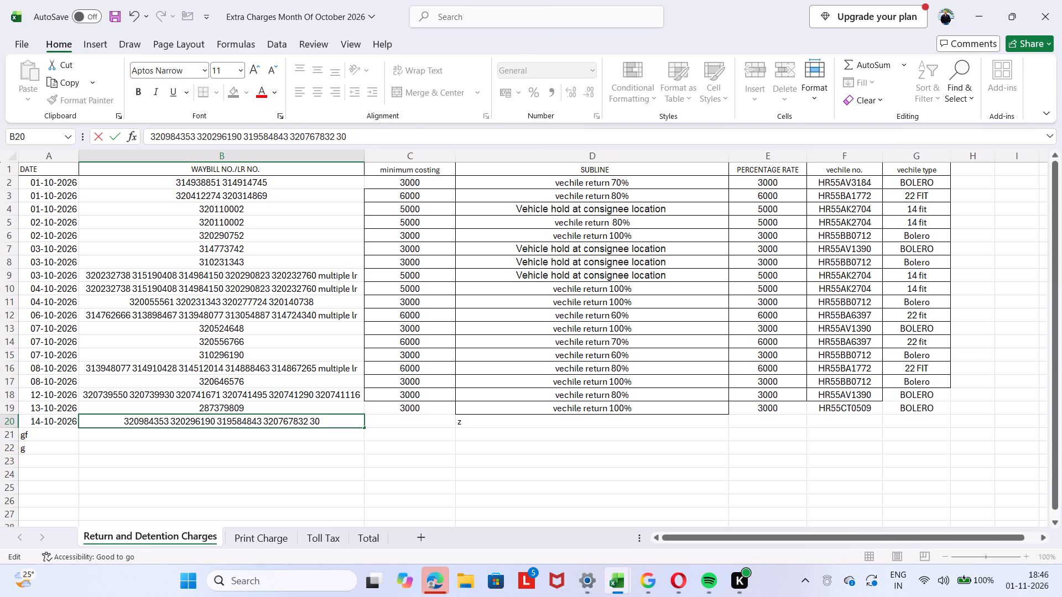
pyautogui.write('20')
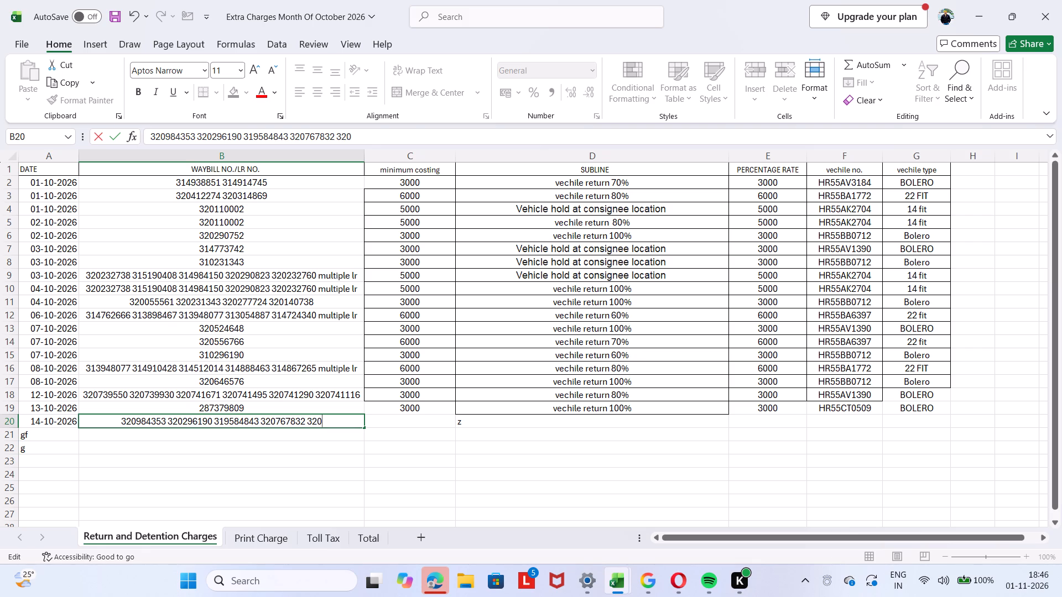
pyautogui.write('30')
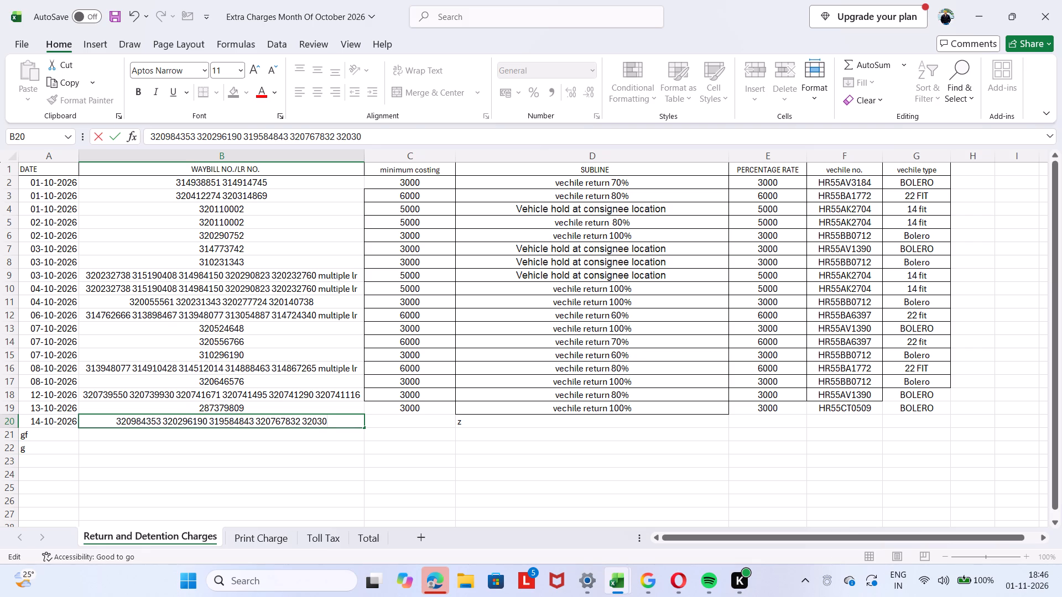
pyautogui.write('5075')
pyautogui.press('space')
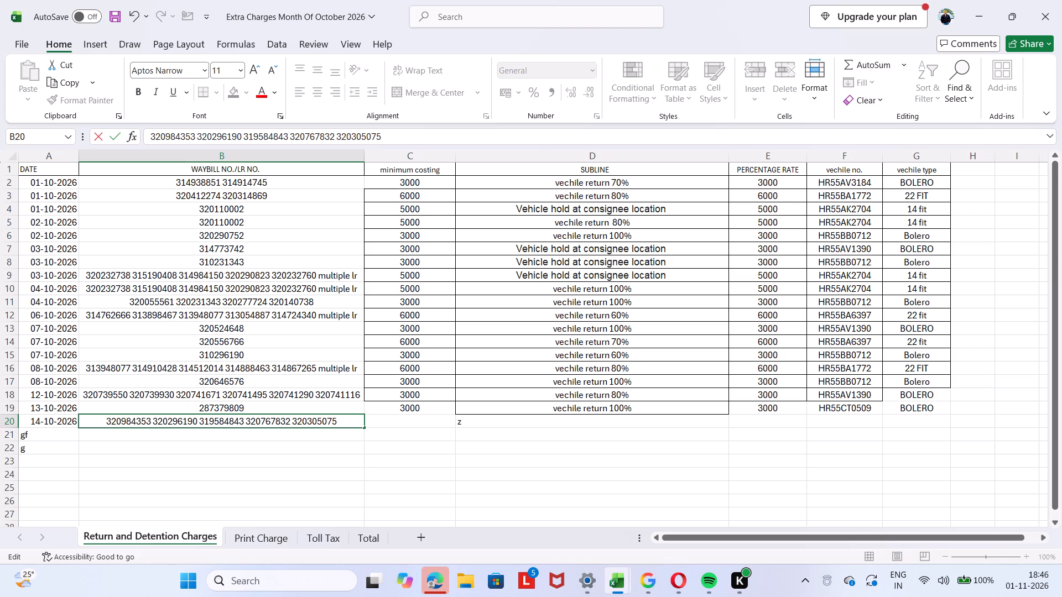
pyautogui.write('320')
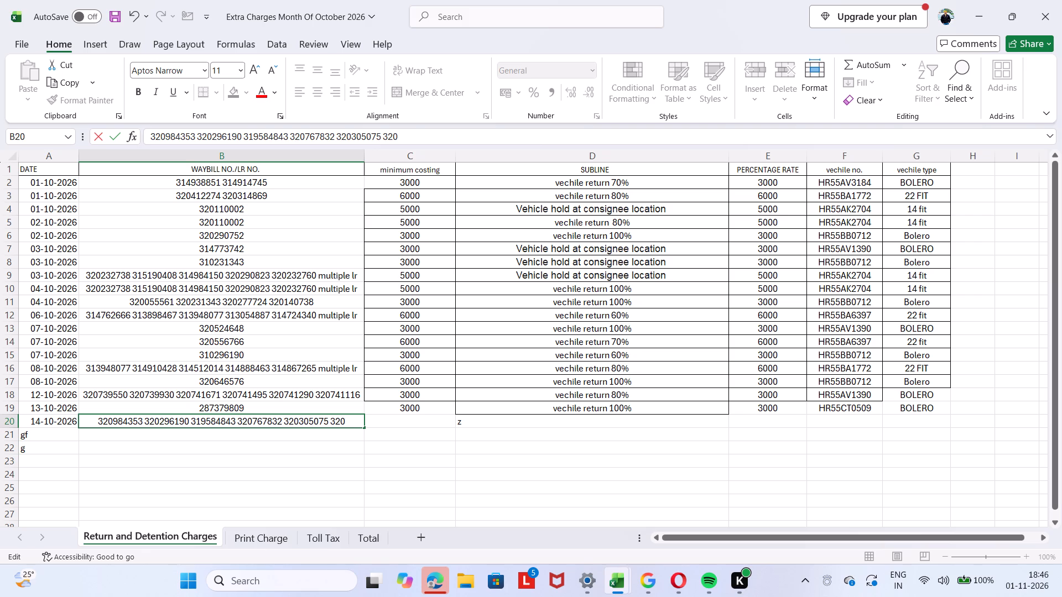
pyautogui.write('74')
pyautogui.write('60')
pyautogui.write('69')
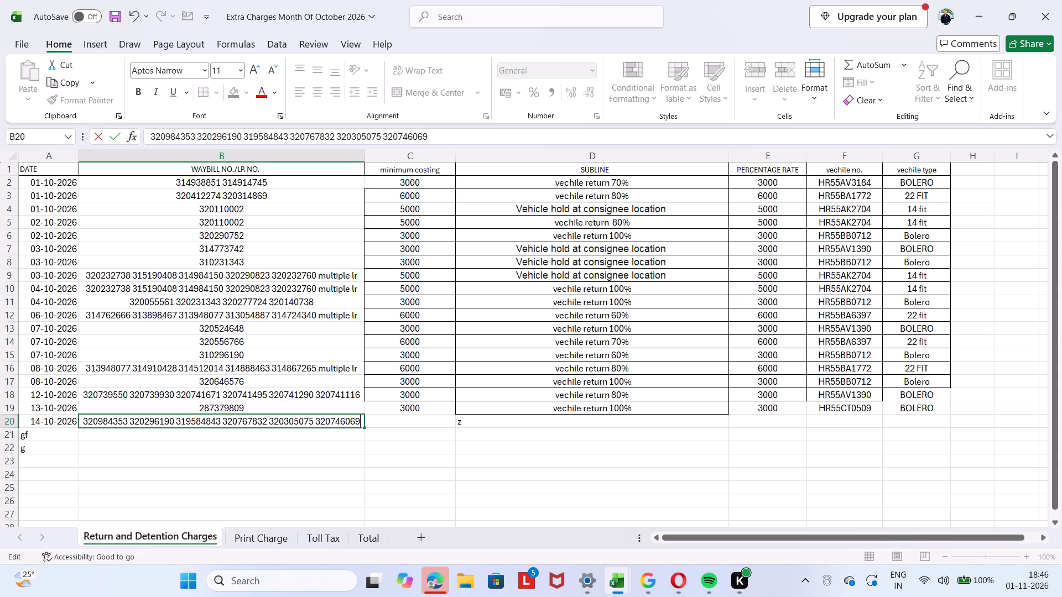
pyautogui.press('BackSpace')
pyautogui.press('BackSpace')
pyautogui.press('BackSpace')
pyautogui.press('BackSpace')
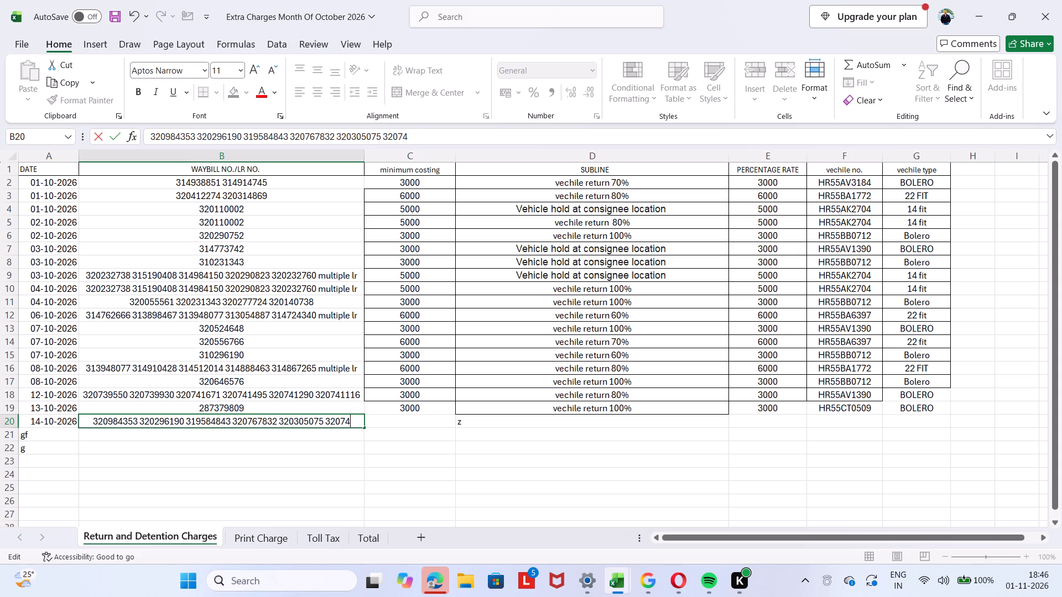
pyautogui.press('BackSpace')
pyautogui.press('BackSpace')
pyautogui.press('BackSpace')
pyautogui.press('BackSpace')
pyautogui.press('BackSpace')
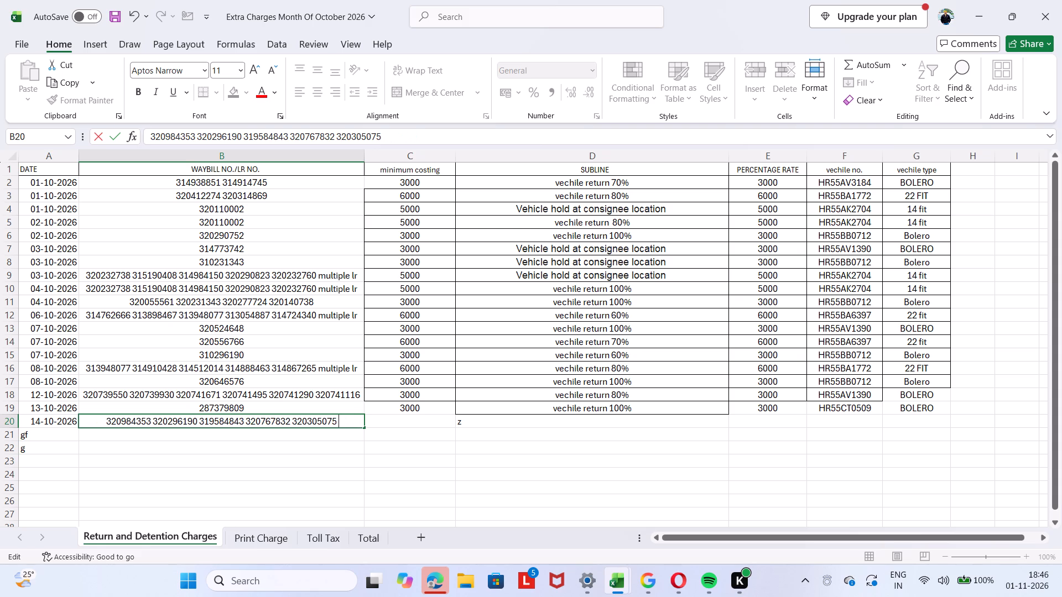
# Finish the waybill list in cell B20 with the text "multiple lr".
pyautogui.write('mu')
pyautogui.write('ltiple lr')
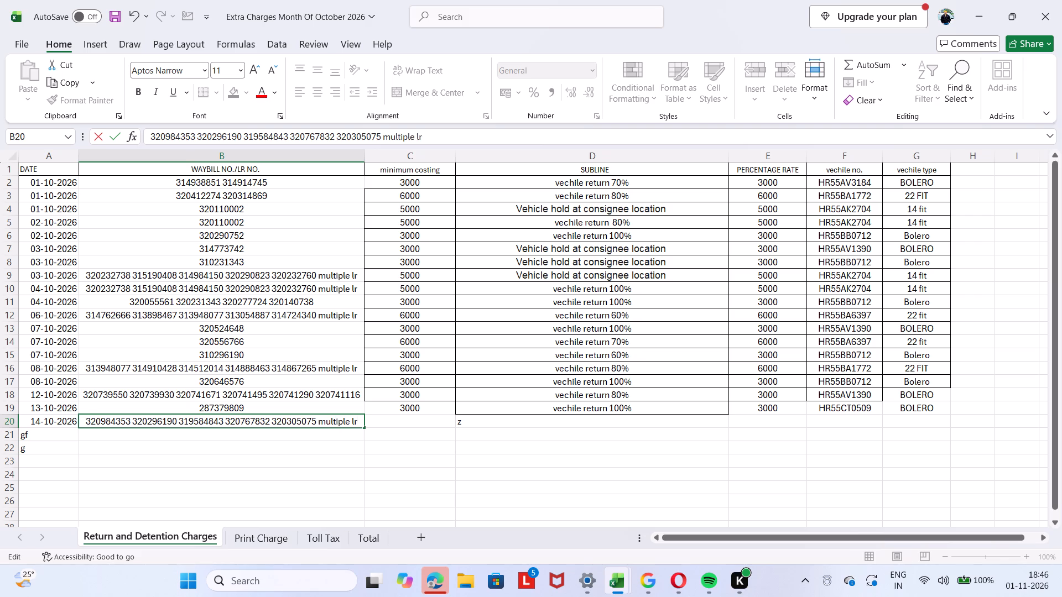
pyautogui.click(406, 420)
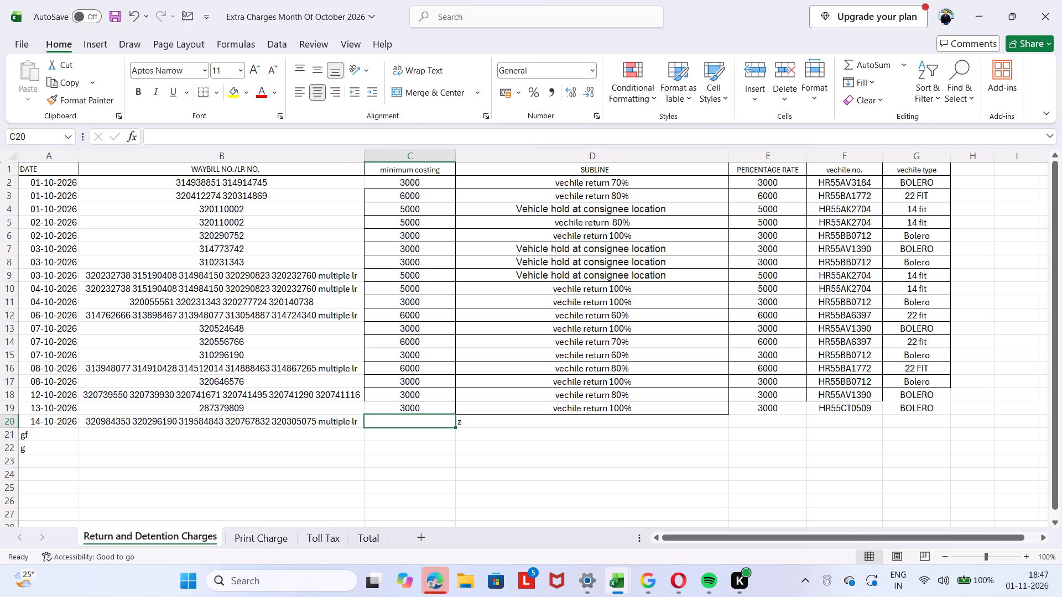
pyautogui.hotkey('alt', 'Tab')
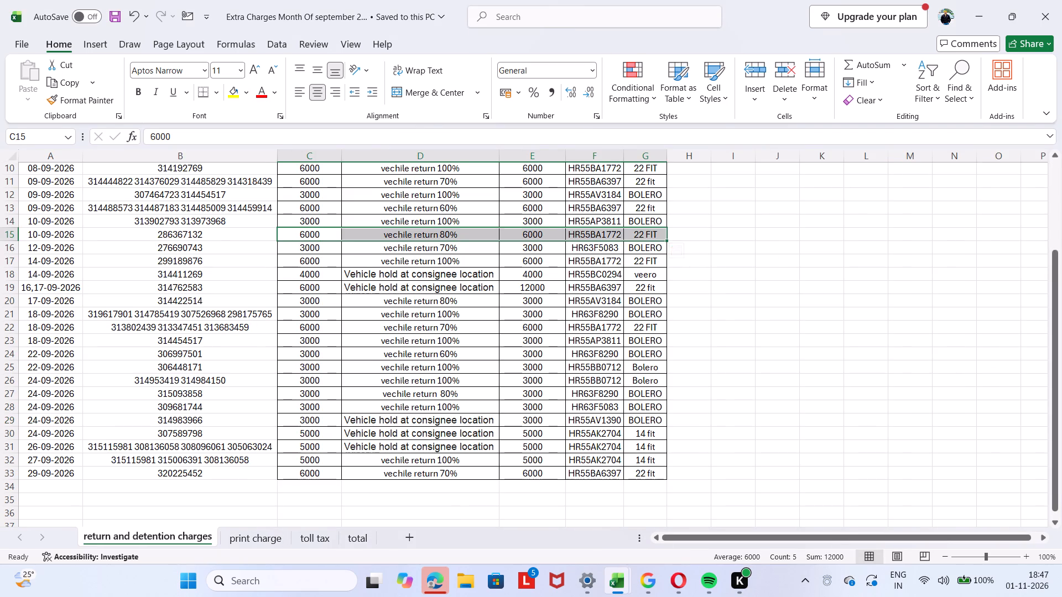
pyautogui.scroll(3, 534, 235)
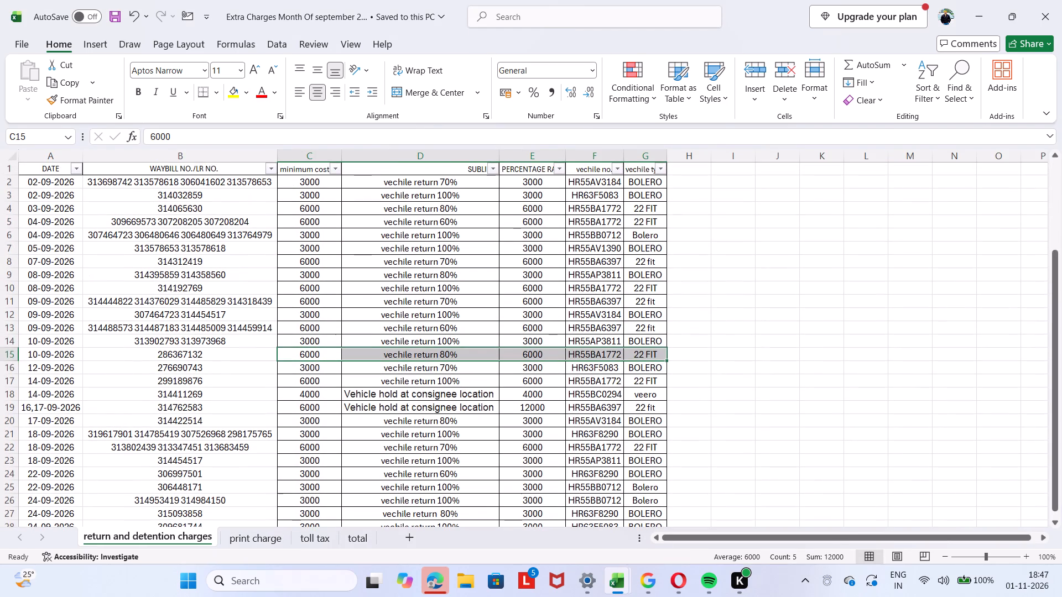
pyautogui.scroll(2, 534, 235)
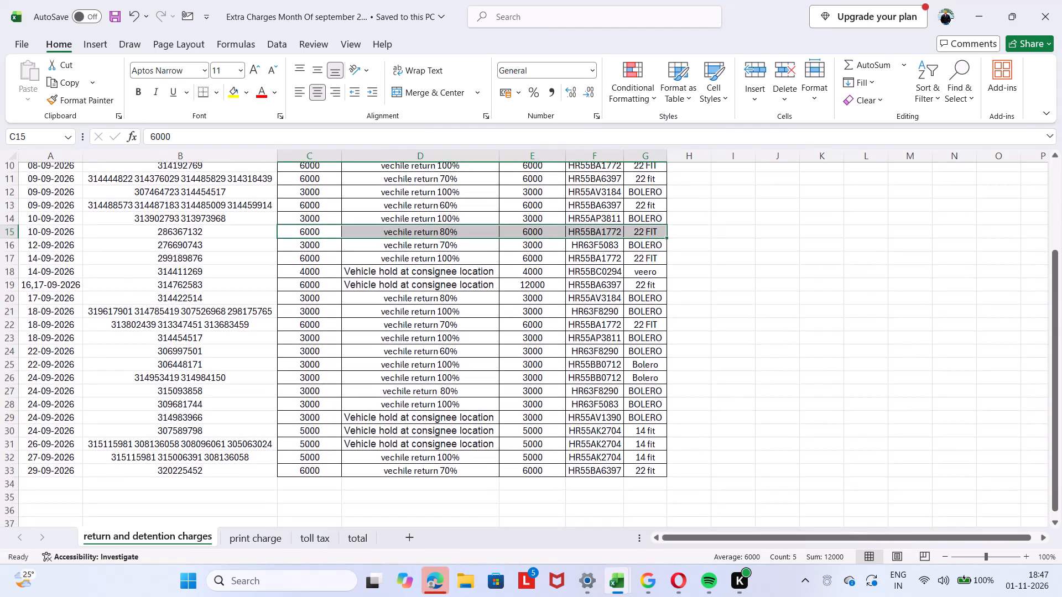
pyautogui.scroll(2, 534, 235)
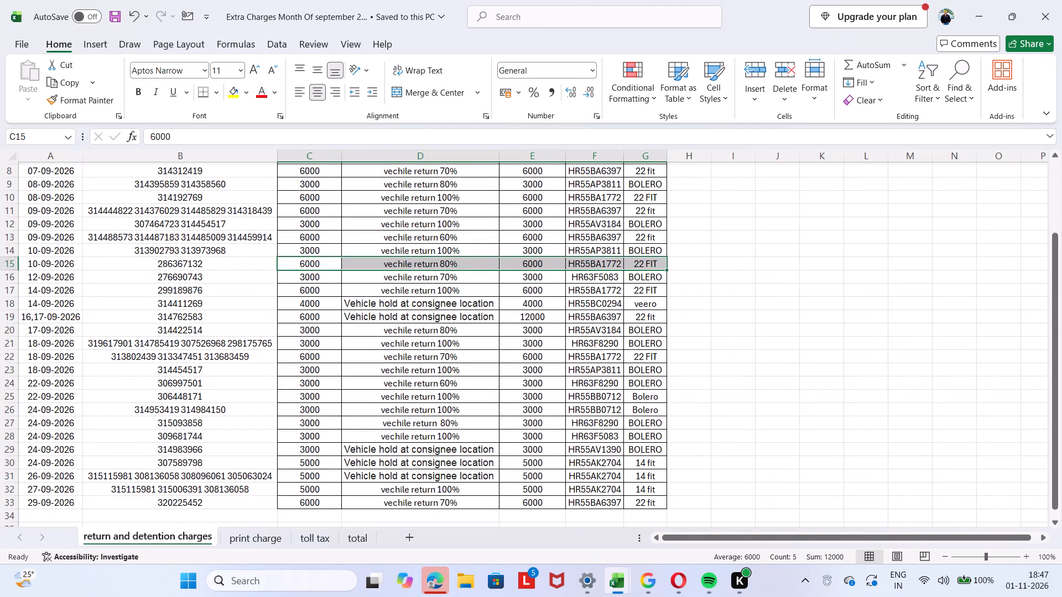
pyautogui.click(320, 291)
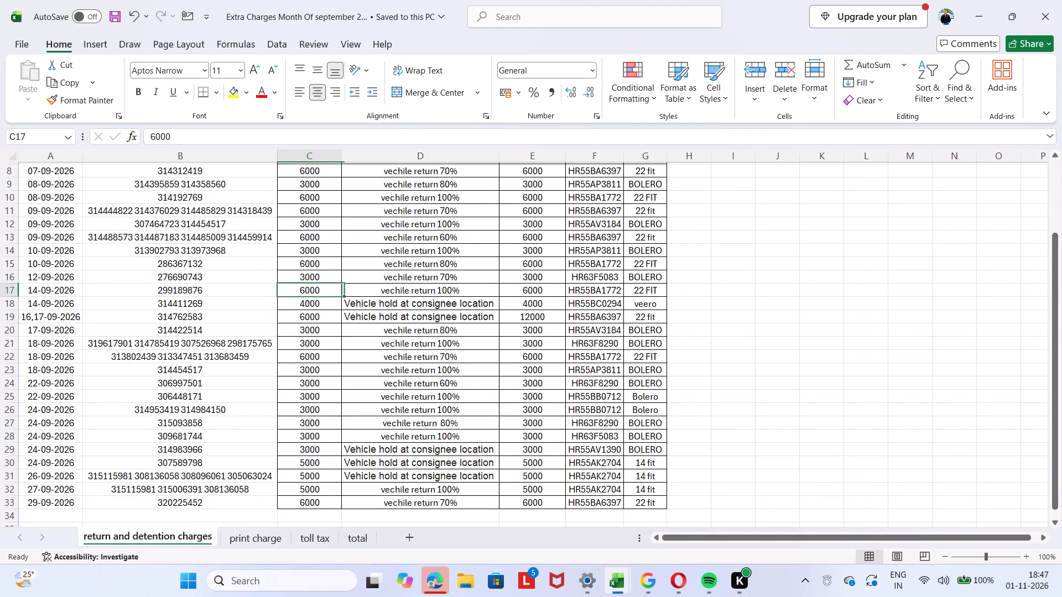
pyautogui.hotkey('shift', 'Right')
pyautogui.hotkey('shift', 'Right')
pyautogui.hotkey('shift', 'Right')
pyautogui.hotkey('shift', 'Right')
pyautogui.hotkey('ctrl', 'c')
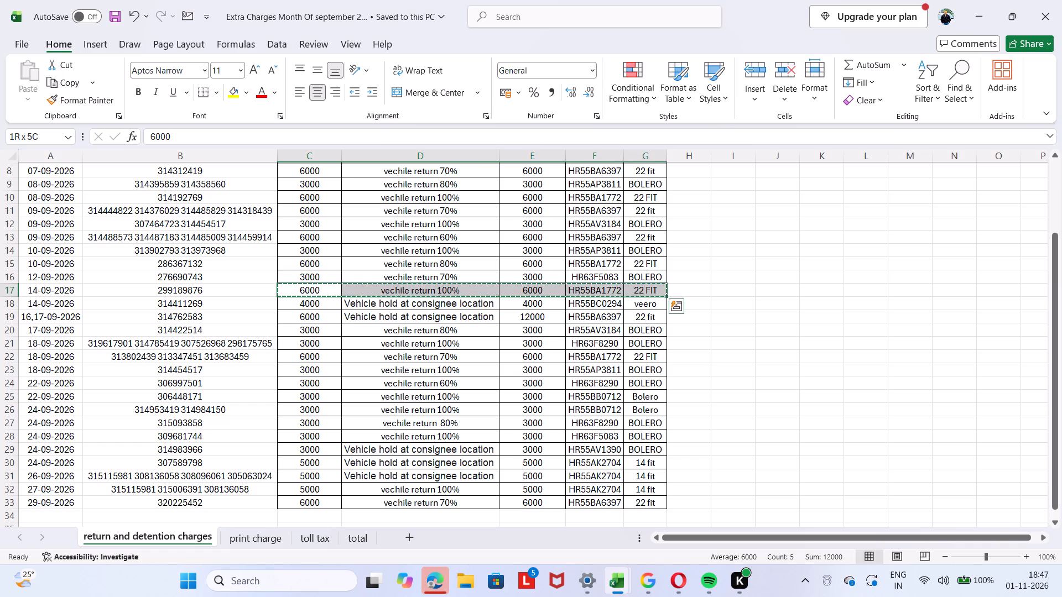
pyautogui.hotkey('alt', 'Tab')
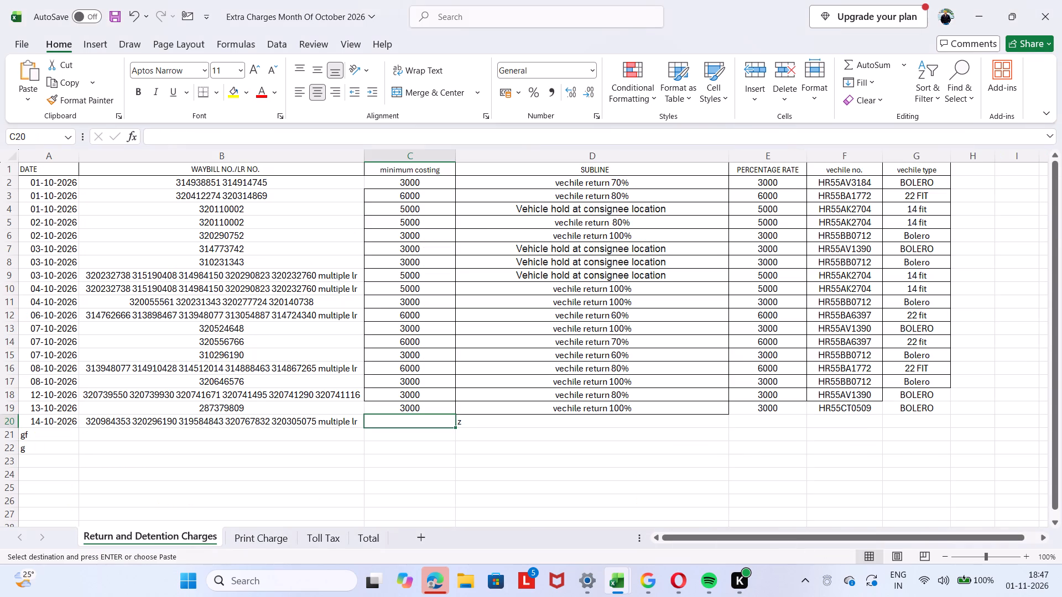
pyautogui.press('Return')
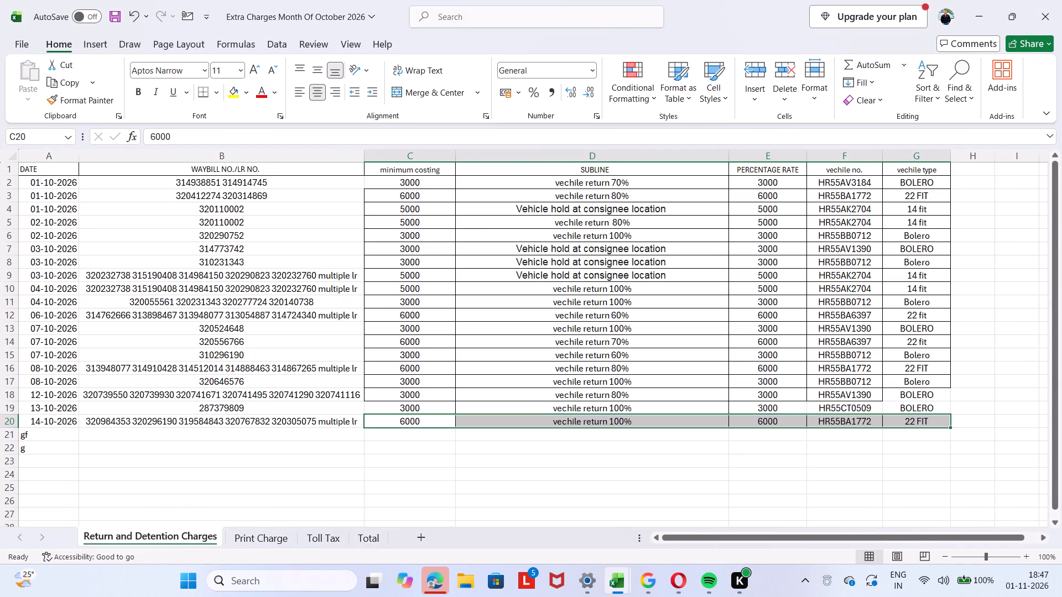
# Replace the subline in cell D20 with "Vehicle hold at consignee location" copied from cell D9.
pyautogui.click(606, 277)
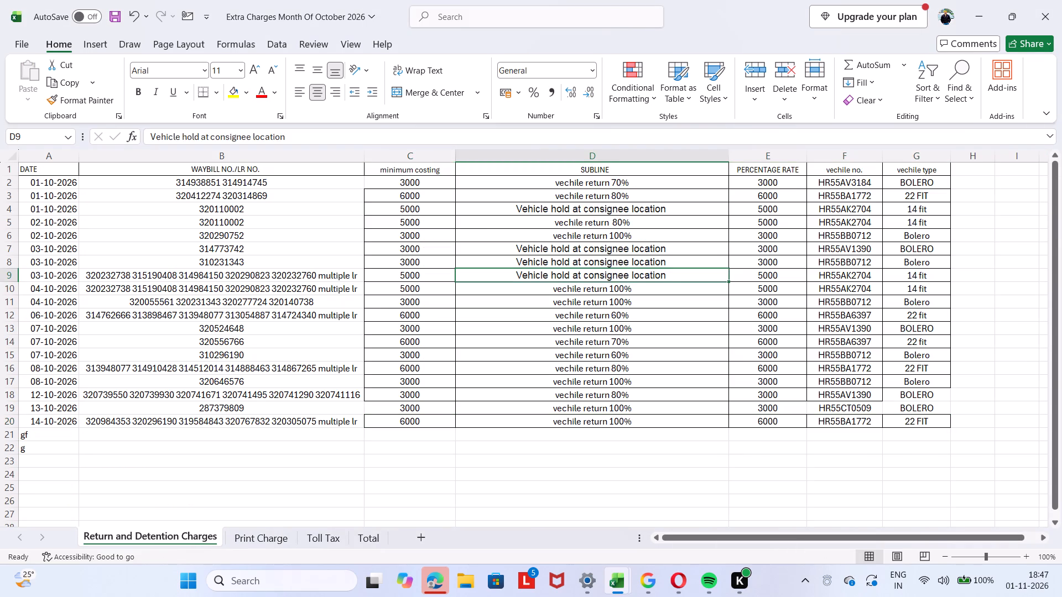
pyautogui.hotkey('ctrl', 'c')
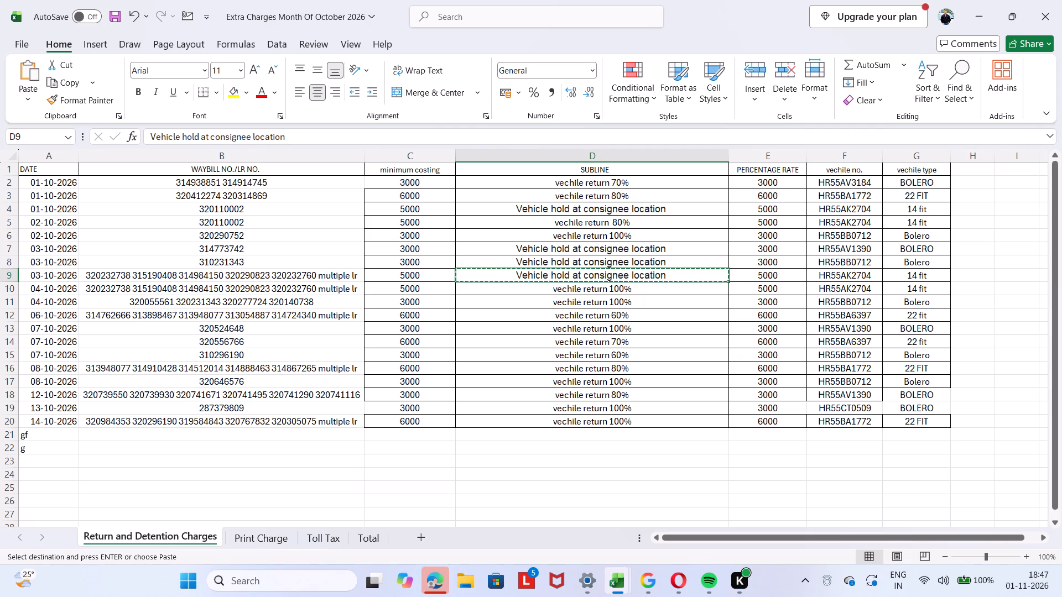
pyautogui.press('Down')
pyautogui.press('Down')
pyautogui.press('Down')
pyautogui.press('Down')
pyautogui.press('Down')
pyautogui.press('Down')
pyautogui.press('Down')
pyautogui.press('Down')
pyautogui.press('Down')
pyautogui.press('Down')
pyautogui.press('Down')
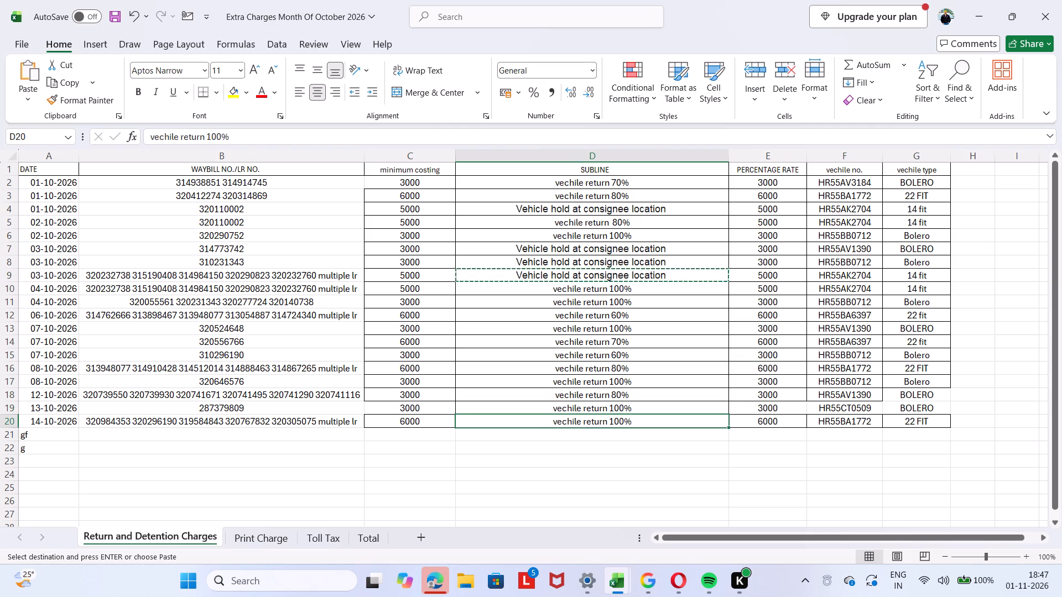
pyautogui.press('Return')
# Copy the date 14-10-2026 from cell A20 into cell A21, replacing the stray text.
pyautogui.press('Left')
pyautogui.press('Left')
pyautogui.press('Left')
pyautogui.press('Left')
pyautogui.press('Down')
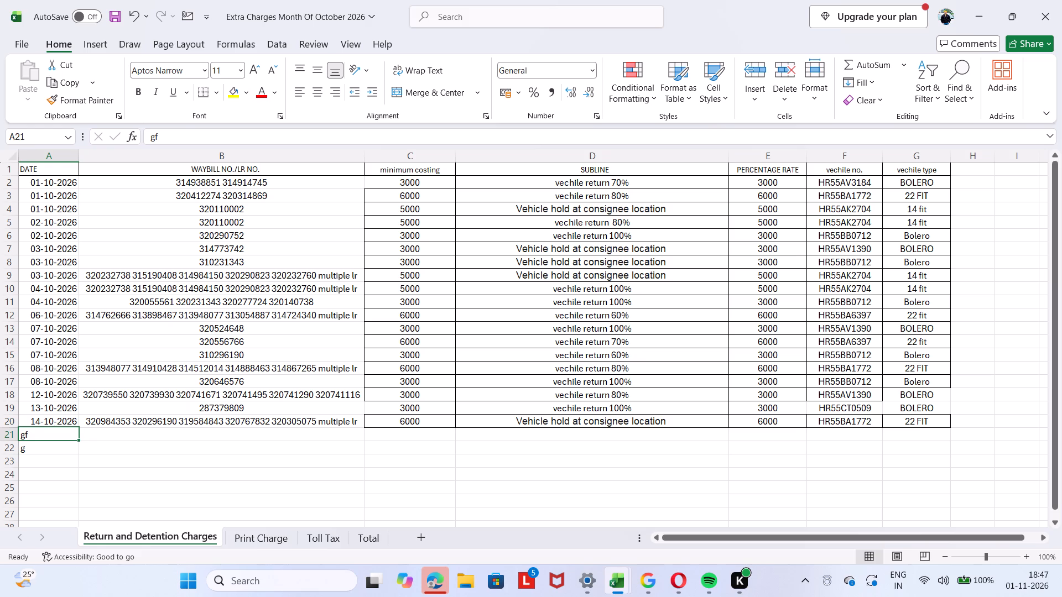
pyautogui.press('Up')
pyautogui.hotkey('ctrl', 'c')
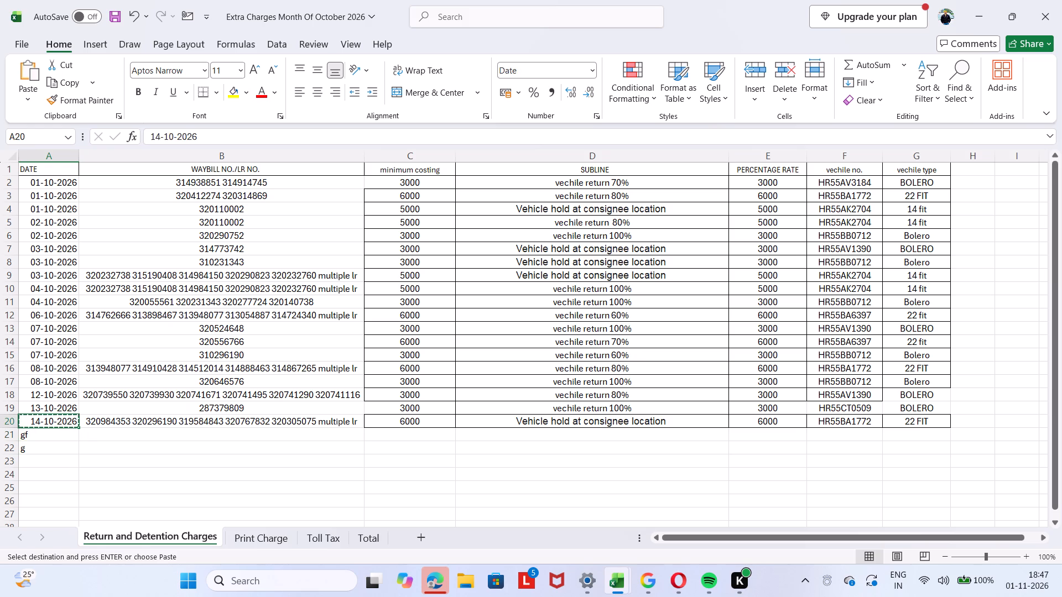
pyautogui.press('Down')
pyautogui.press('Return')
pyautogui.press('Right')
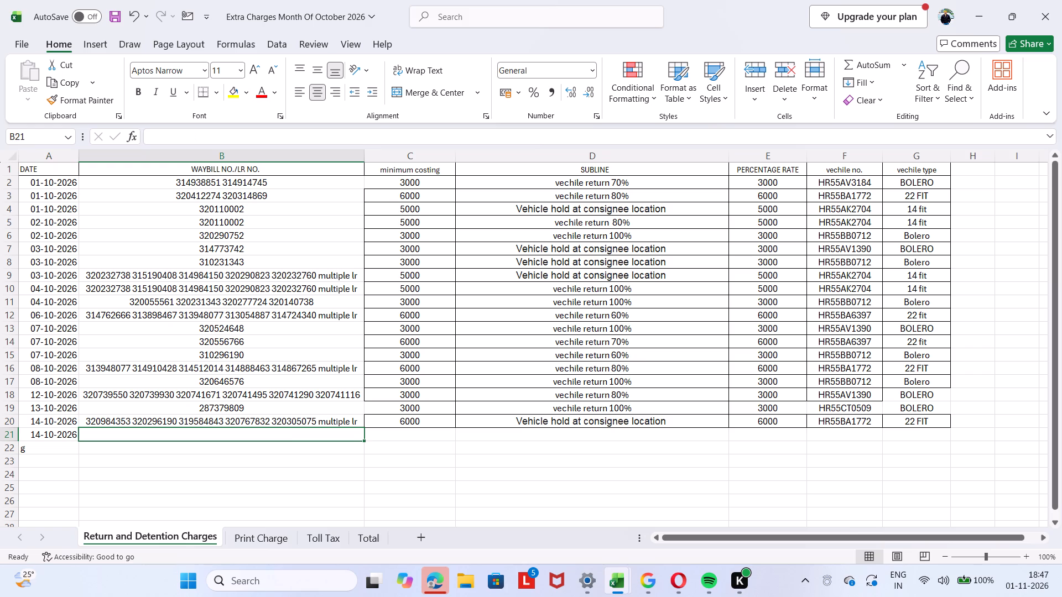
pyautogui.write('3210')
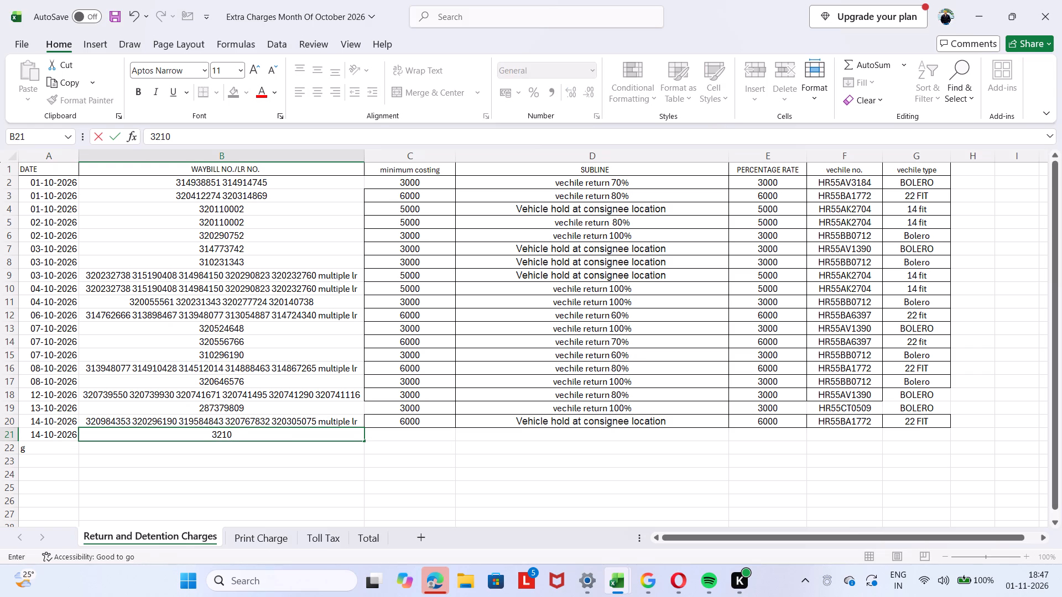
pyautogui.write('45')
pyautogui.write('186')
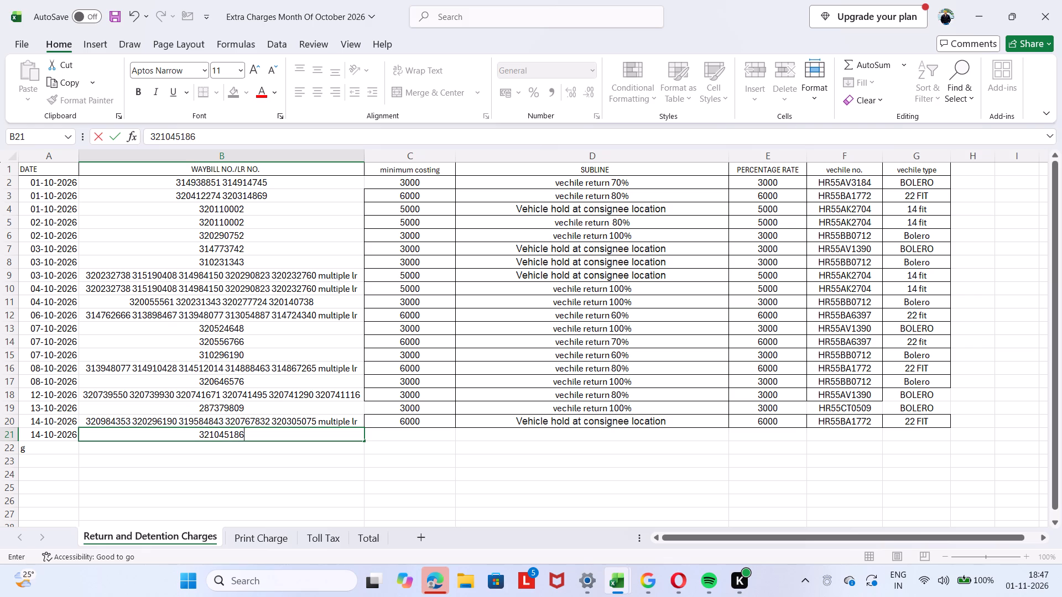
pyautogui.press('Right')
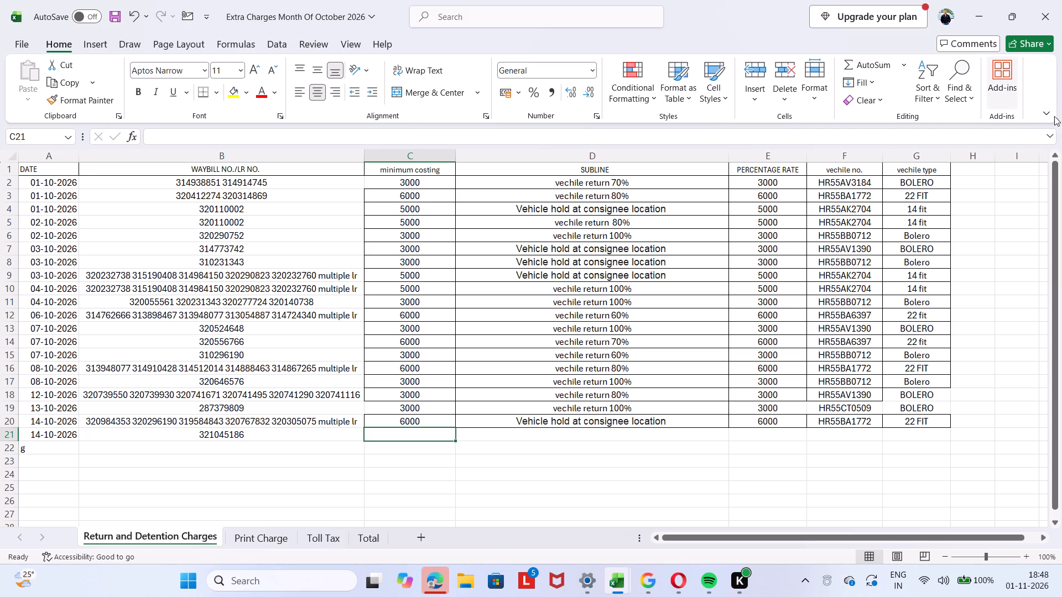
pyautogui.scroll(1, 880, 244)
pyautogui.hotkey('alt', 'Tab')
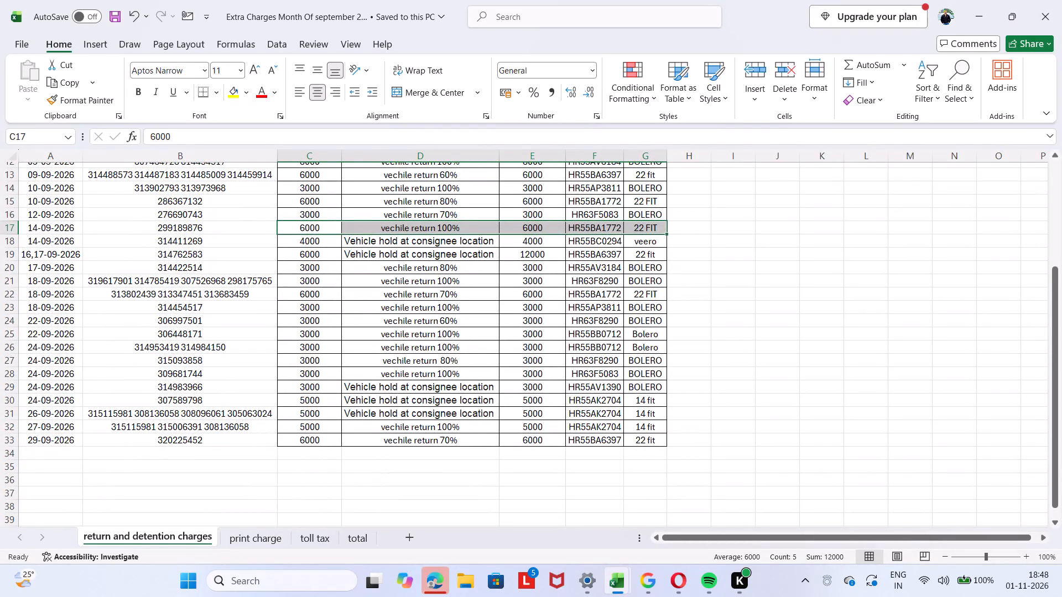
pyautogui.click(322, 243)
pyautogui.hotkey('shift', 'Right')
pyautogui.hotkey('shift', 'Right')
pyautogui.hotkey('shift', 'Right')
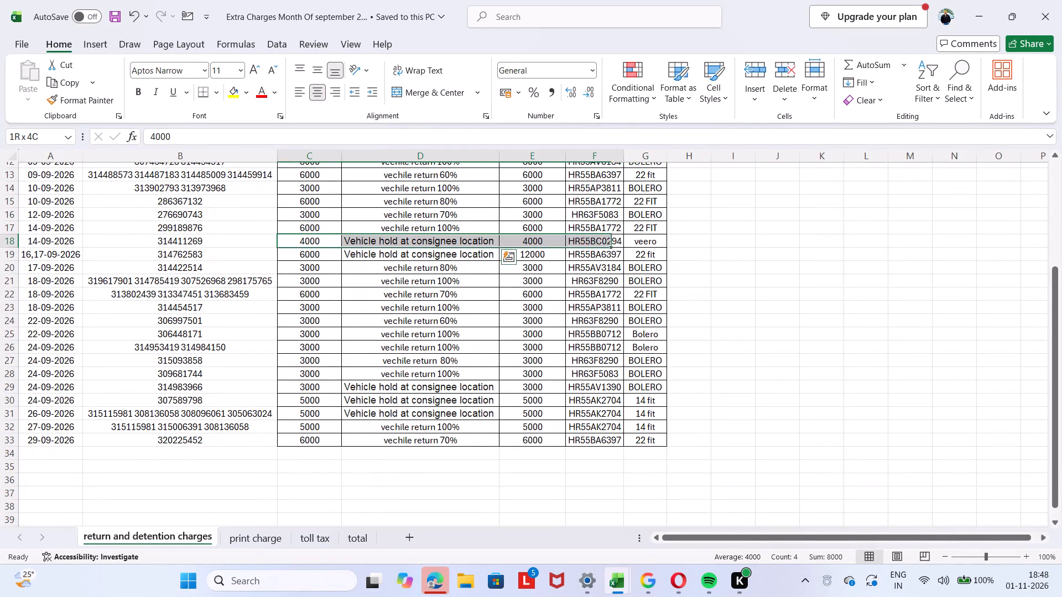
pyautogui.hotkey('shift', 'Right')
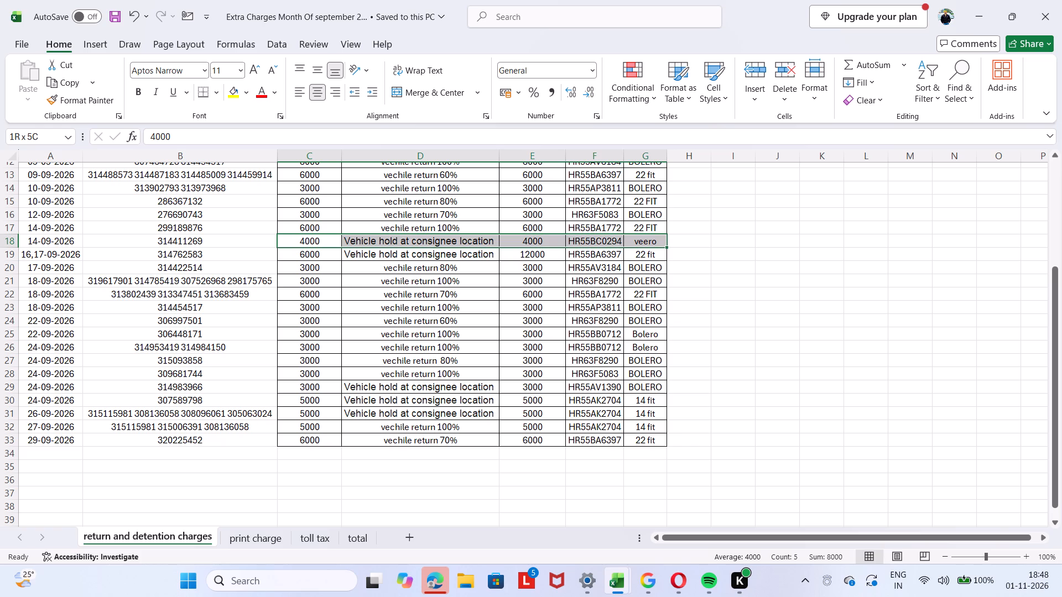
pyautogui.hotkey('ctrl', 'c')
pyautogui.hotkey('alt', 'Tab')
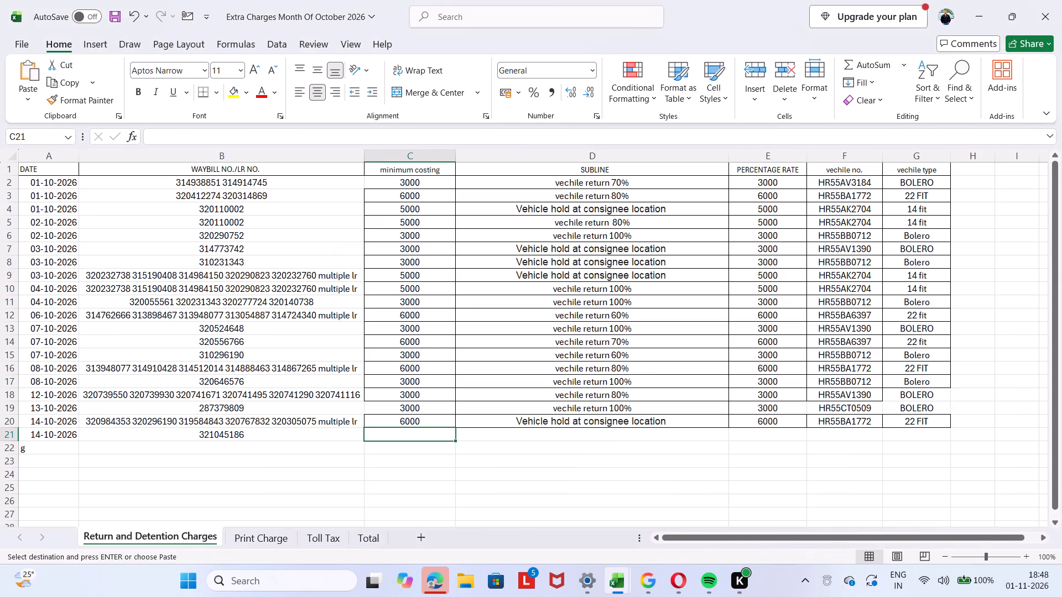
pyautogui.press('Return')
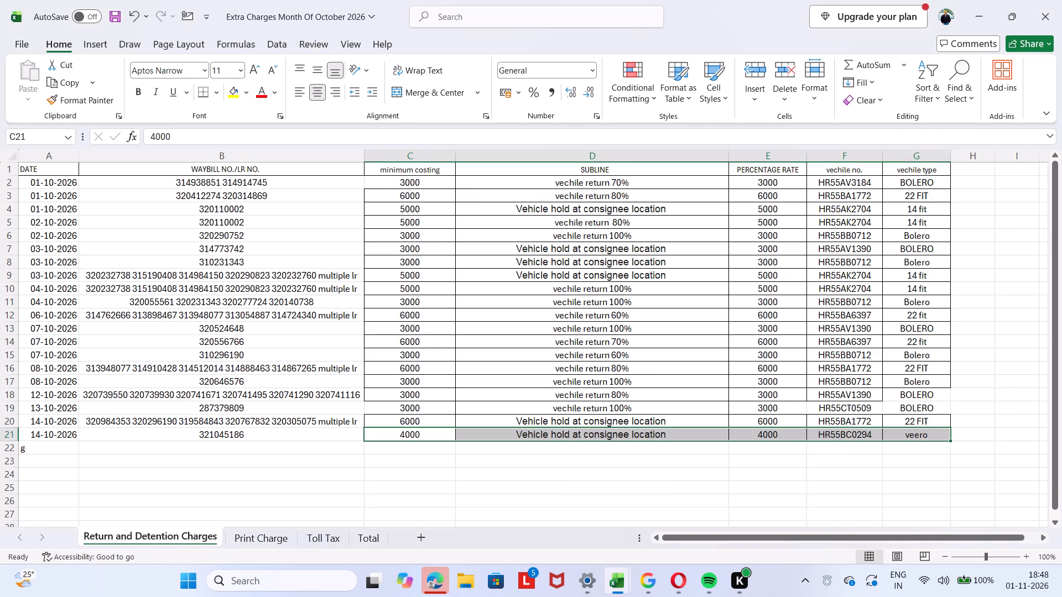
# Replace the subline in cell D21 with "vechile return 80%" copied from cell D18.
pyautogui.press('Right')
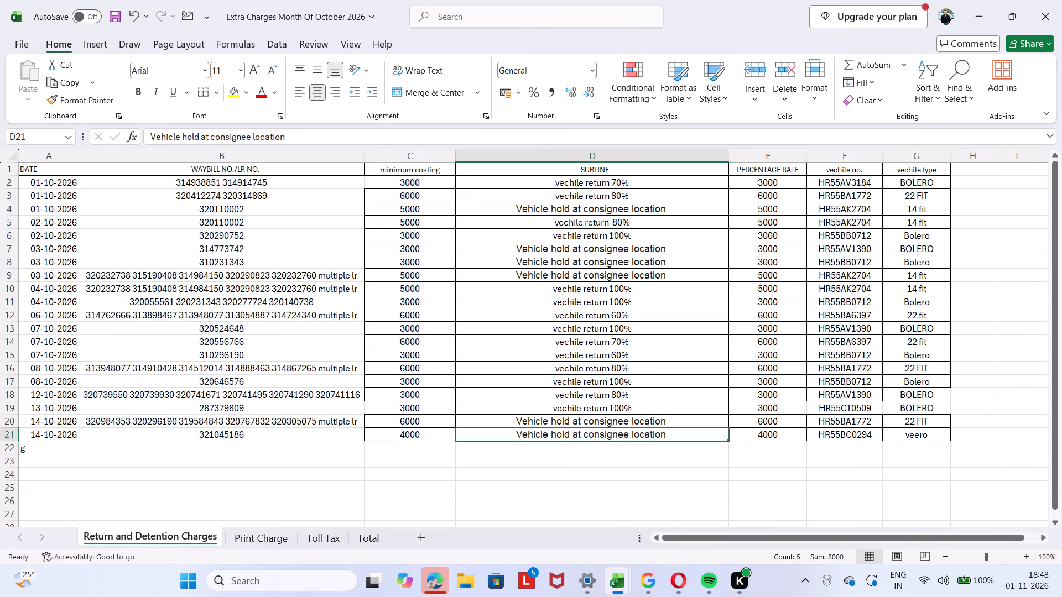
pyautogui.press('Up')
pyautogui.press('Up')
pyautogui.press('Up')
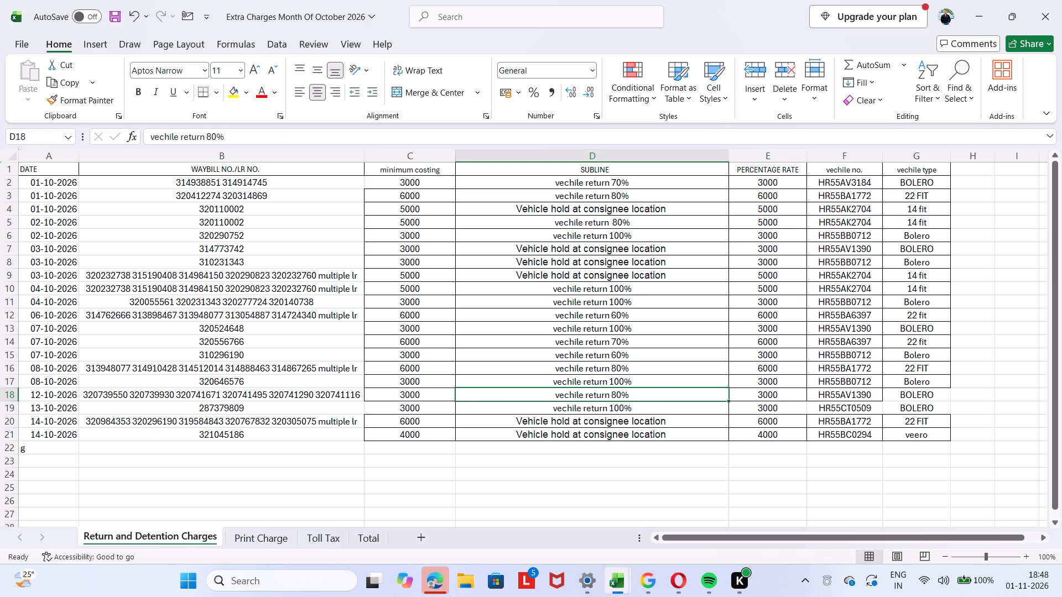
pyautogui.hotkey('ctrl', 'c')
pyautogui.press('Down')
pyautogui.press('Down')
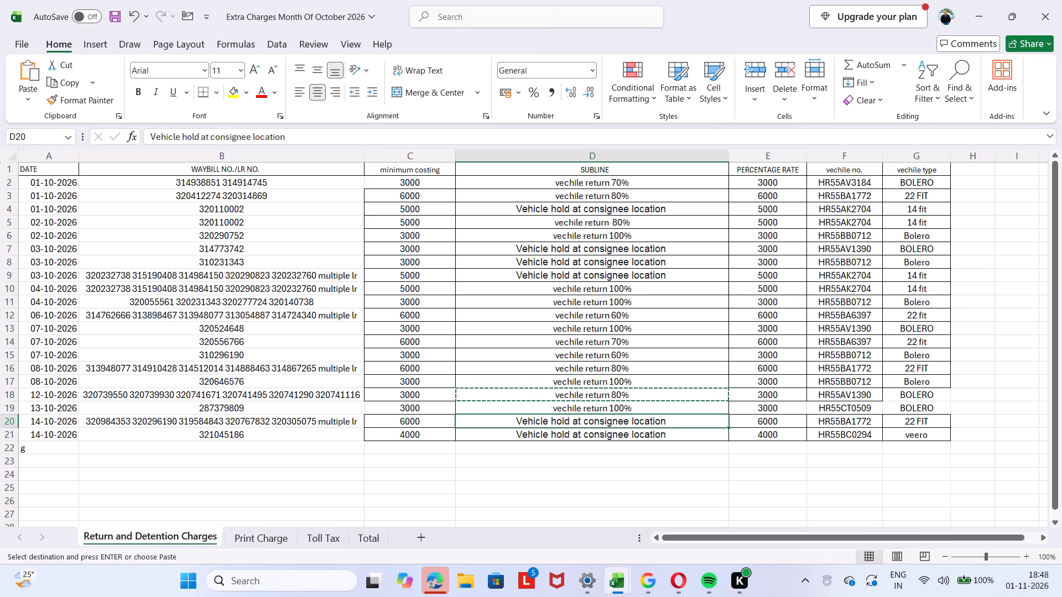
pyautogui.press('Down')
pyautogui.press('Return')
# Enter the date 15/10/2026 in cell A22, replacing the stray text.
pyautogui.press('Left')
pyautogui.press('Left')
pyautogui.press('Left')
pyautogui.press('Left')
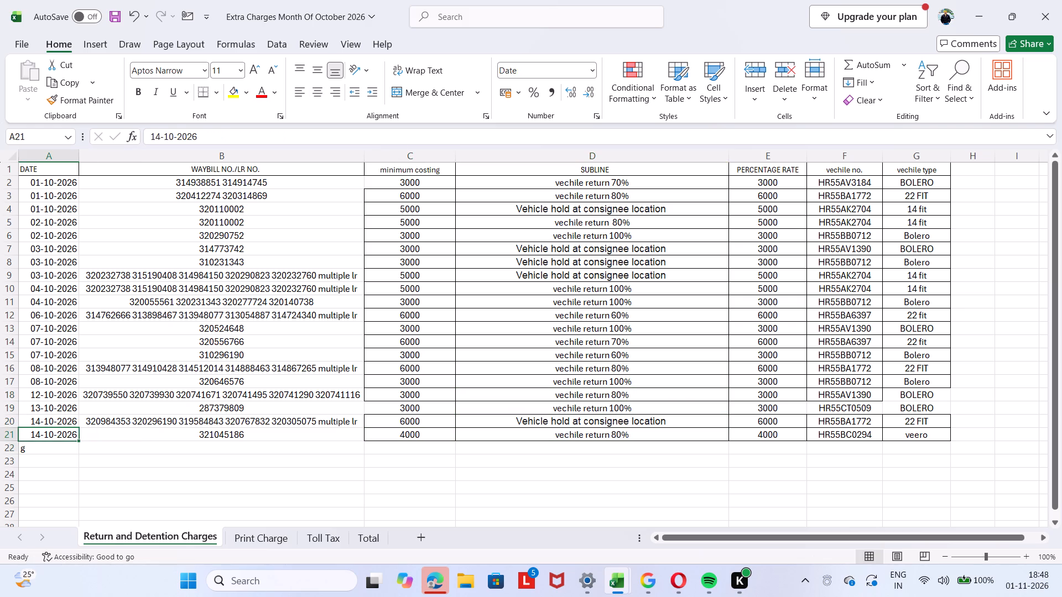
pyautogui.press('Down')
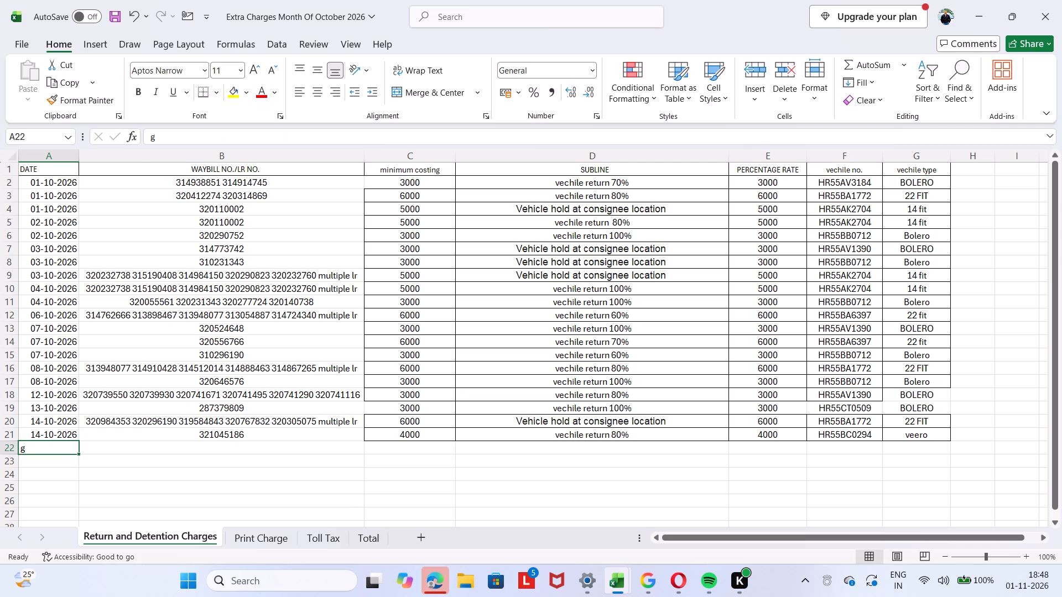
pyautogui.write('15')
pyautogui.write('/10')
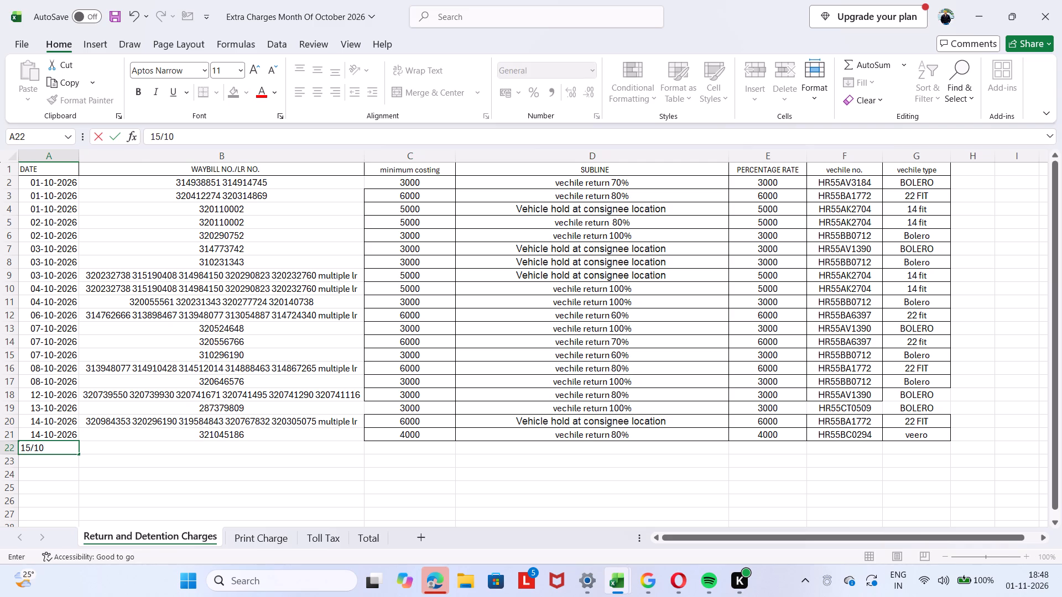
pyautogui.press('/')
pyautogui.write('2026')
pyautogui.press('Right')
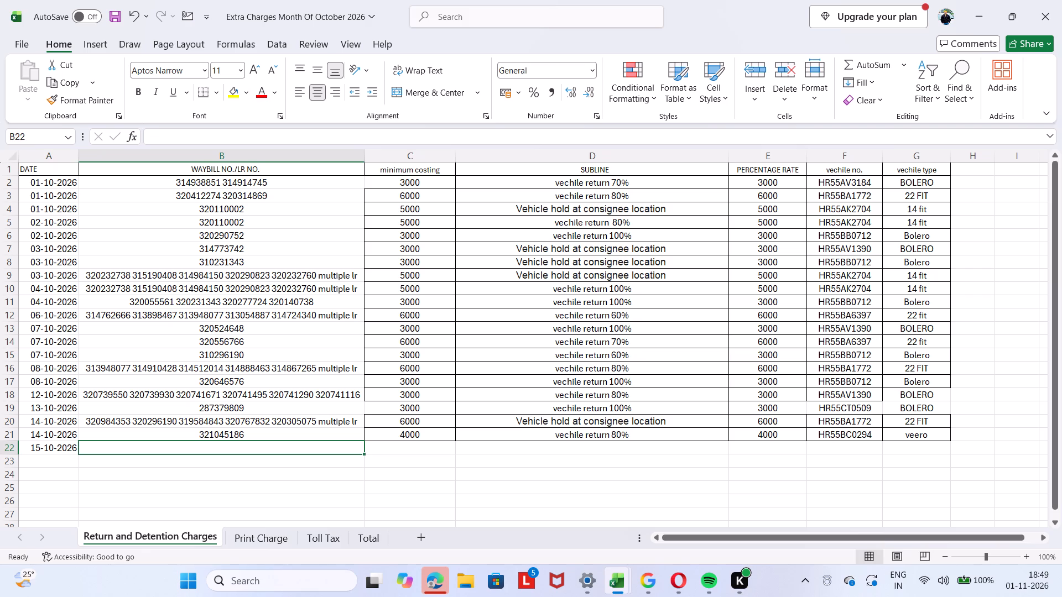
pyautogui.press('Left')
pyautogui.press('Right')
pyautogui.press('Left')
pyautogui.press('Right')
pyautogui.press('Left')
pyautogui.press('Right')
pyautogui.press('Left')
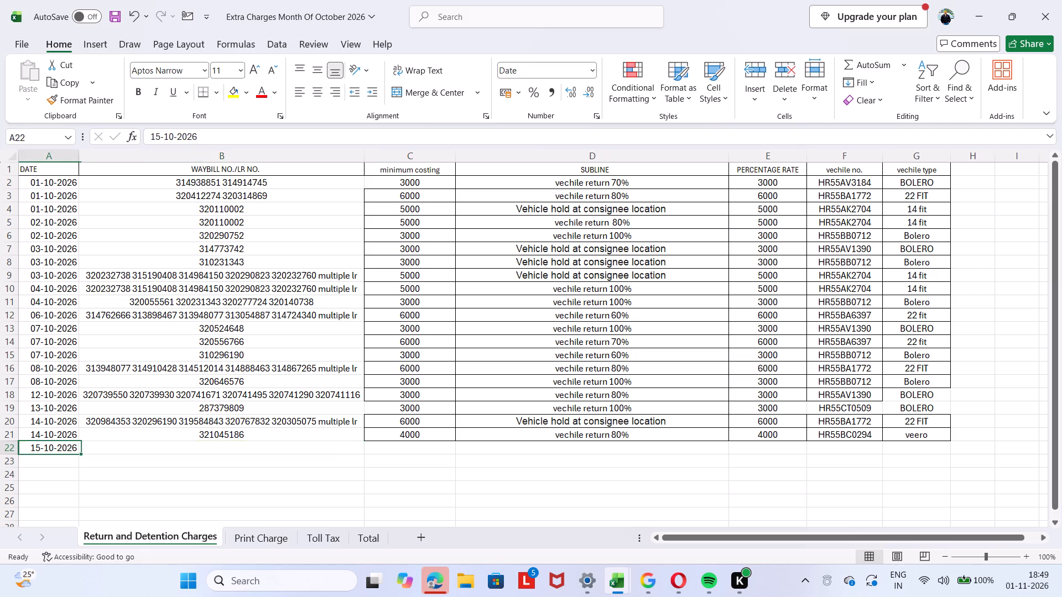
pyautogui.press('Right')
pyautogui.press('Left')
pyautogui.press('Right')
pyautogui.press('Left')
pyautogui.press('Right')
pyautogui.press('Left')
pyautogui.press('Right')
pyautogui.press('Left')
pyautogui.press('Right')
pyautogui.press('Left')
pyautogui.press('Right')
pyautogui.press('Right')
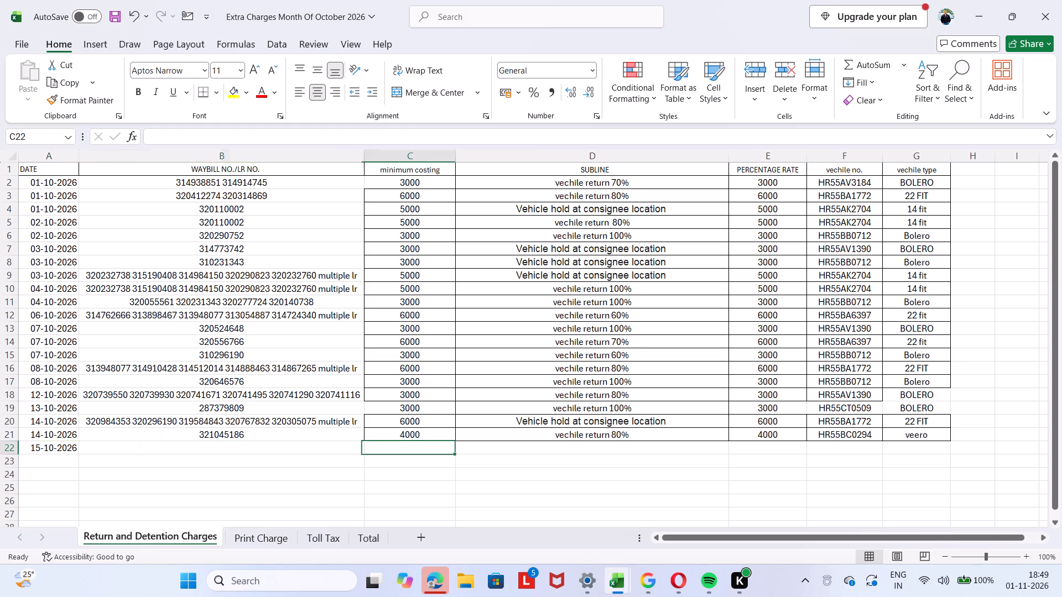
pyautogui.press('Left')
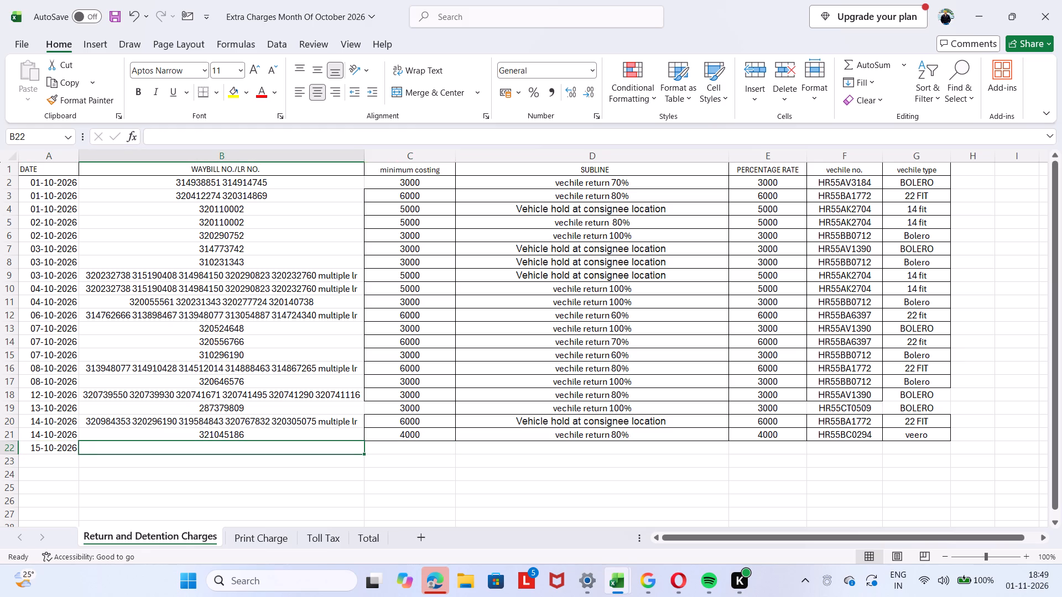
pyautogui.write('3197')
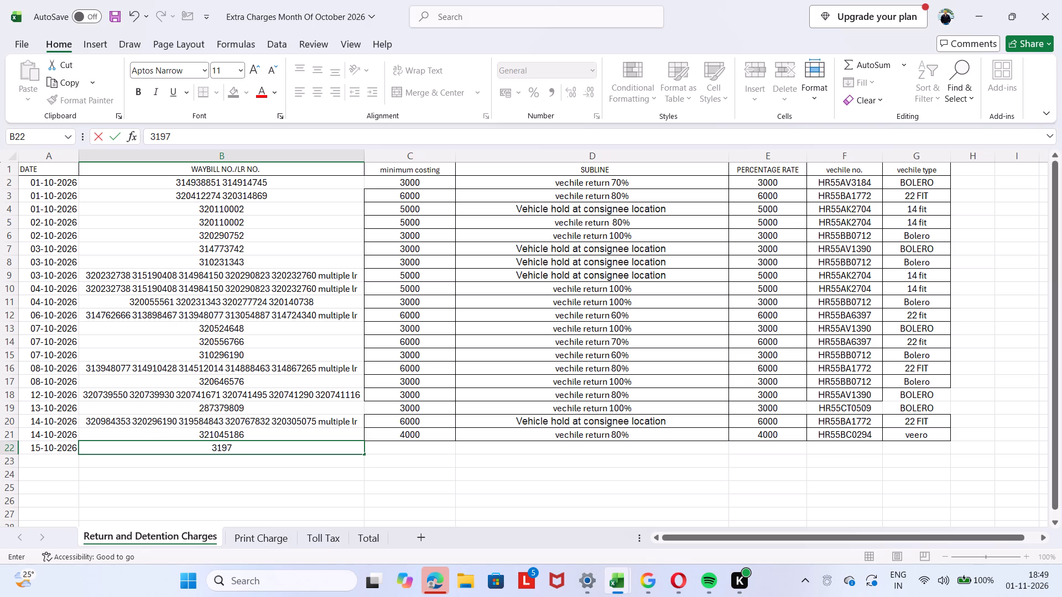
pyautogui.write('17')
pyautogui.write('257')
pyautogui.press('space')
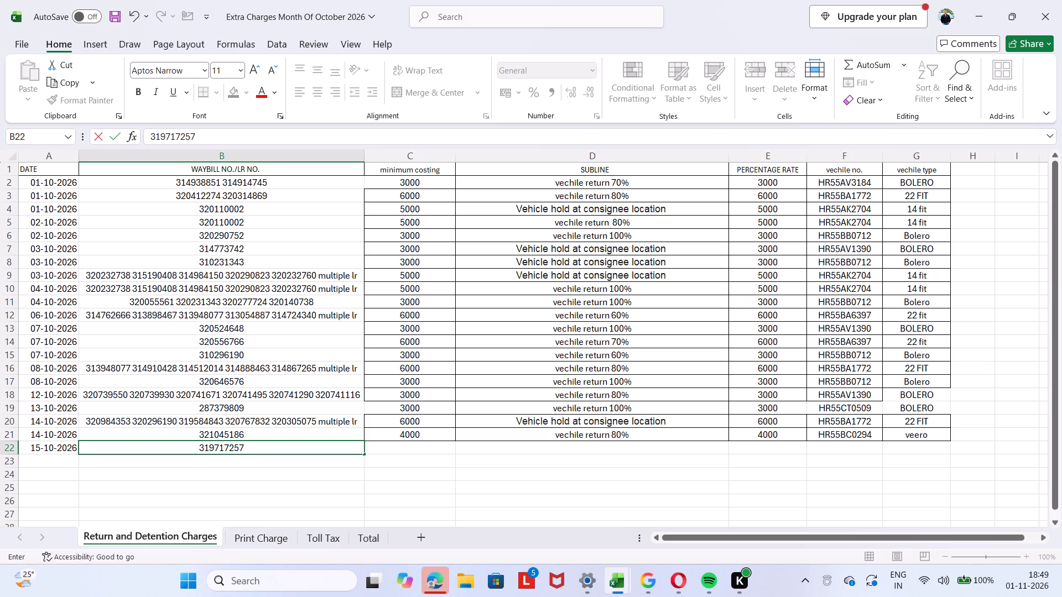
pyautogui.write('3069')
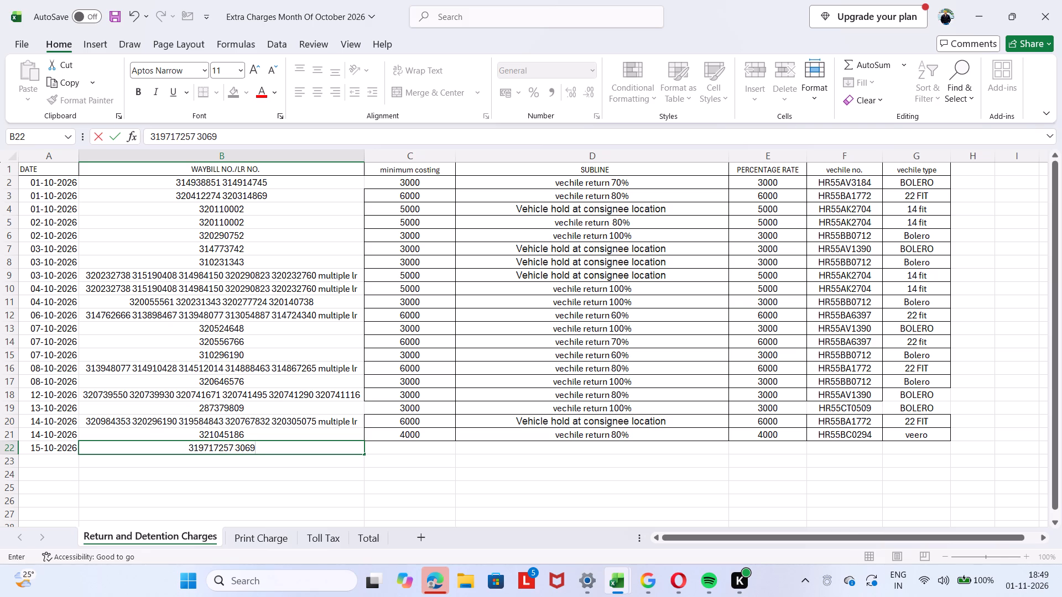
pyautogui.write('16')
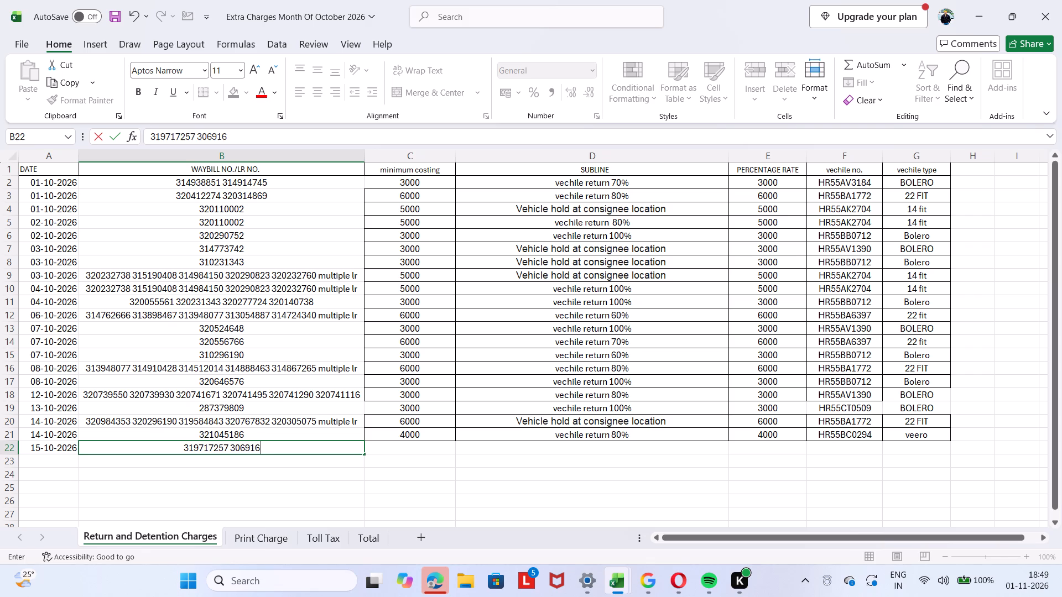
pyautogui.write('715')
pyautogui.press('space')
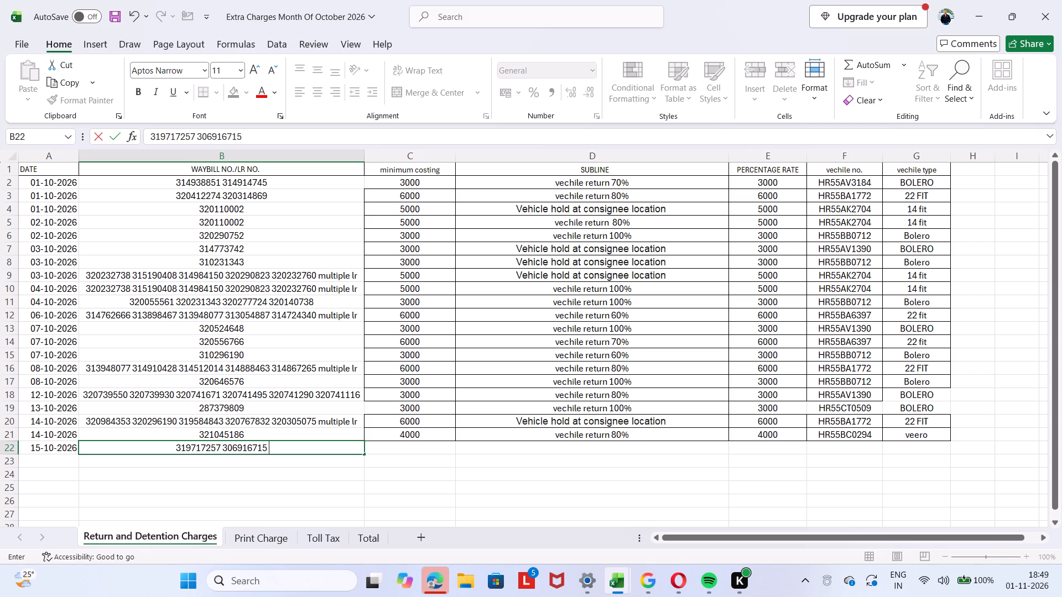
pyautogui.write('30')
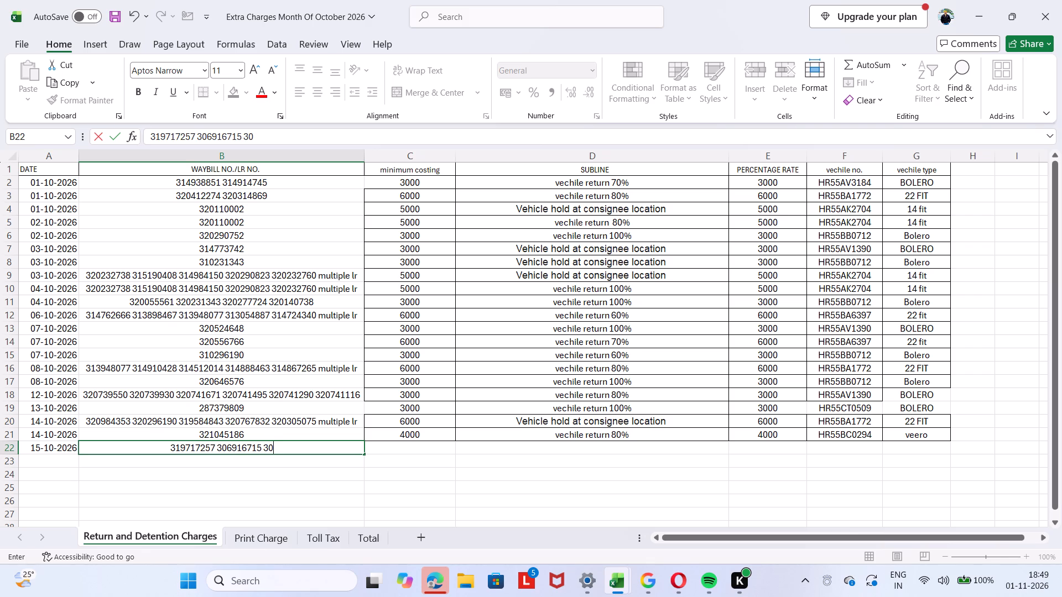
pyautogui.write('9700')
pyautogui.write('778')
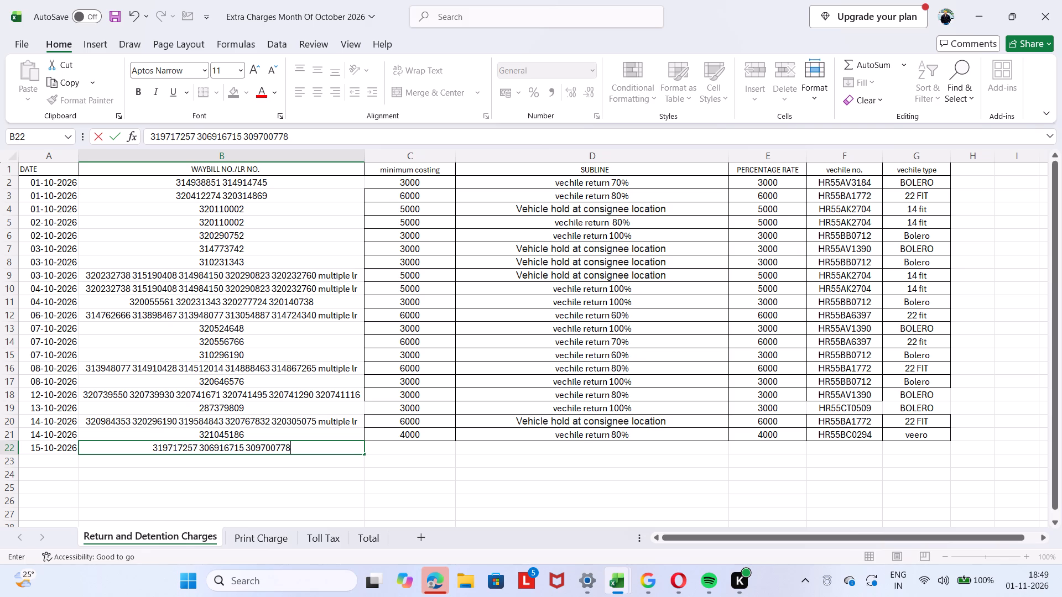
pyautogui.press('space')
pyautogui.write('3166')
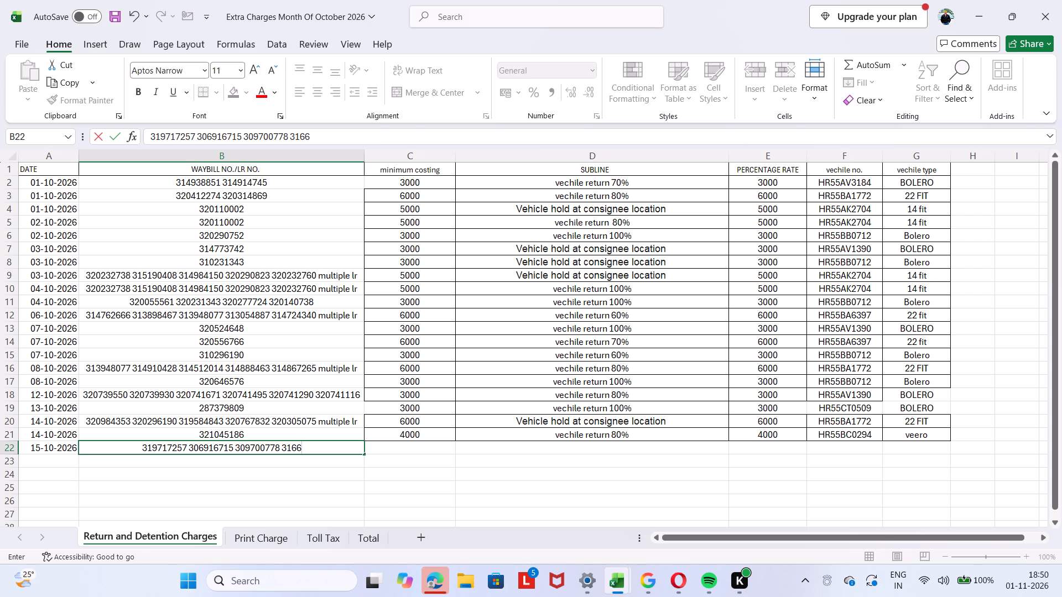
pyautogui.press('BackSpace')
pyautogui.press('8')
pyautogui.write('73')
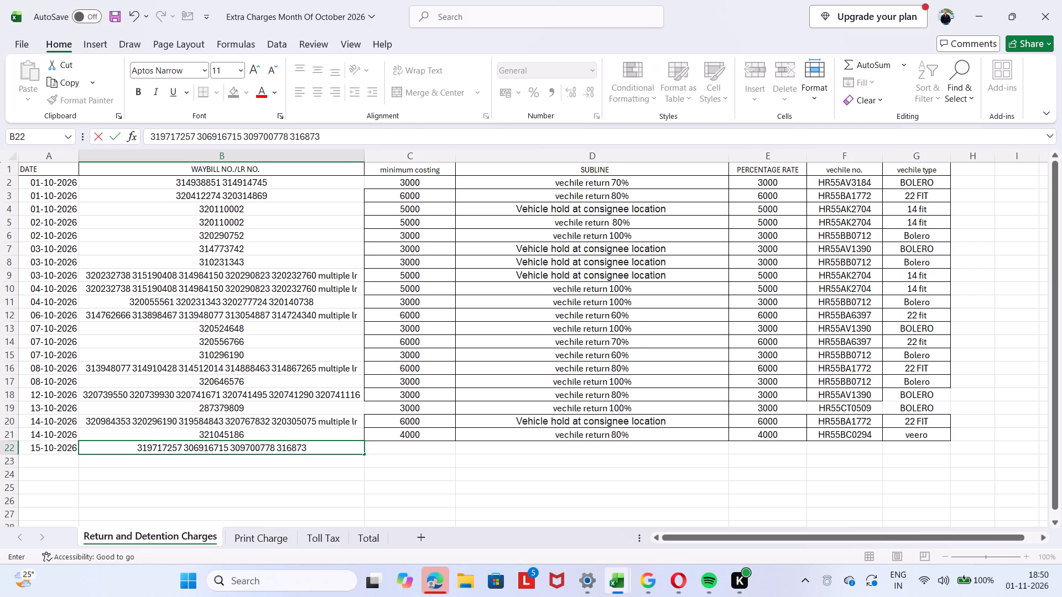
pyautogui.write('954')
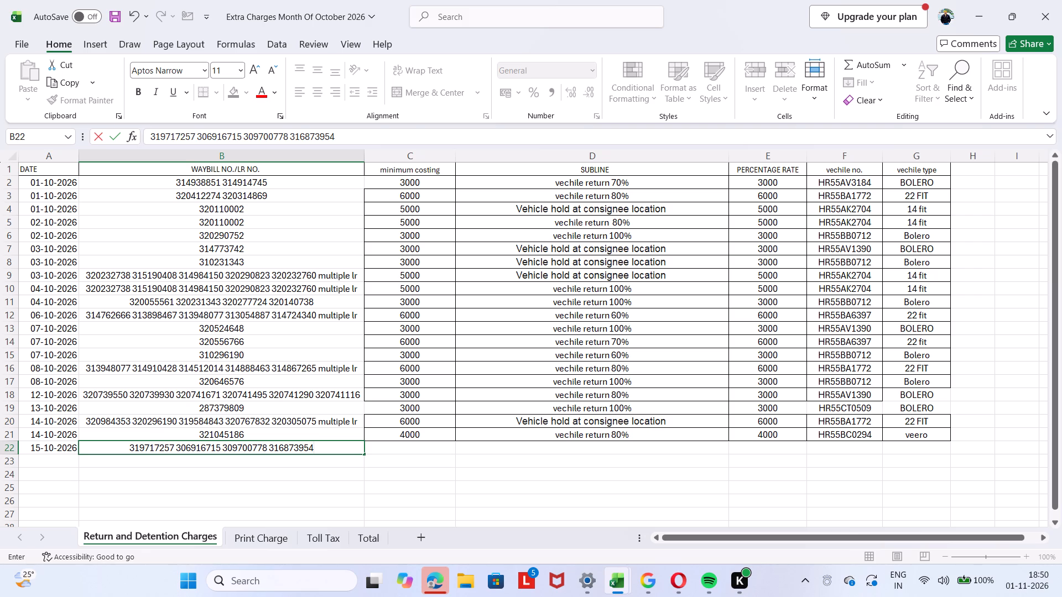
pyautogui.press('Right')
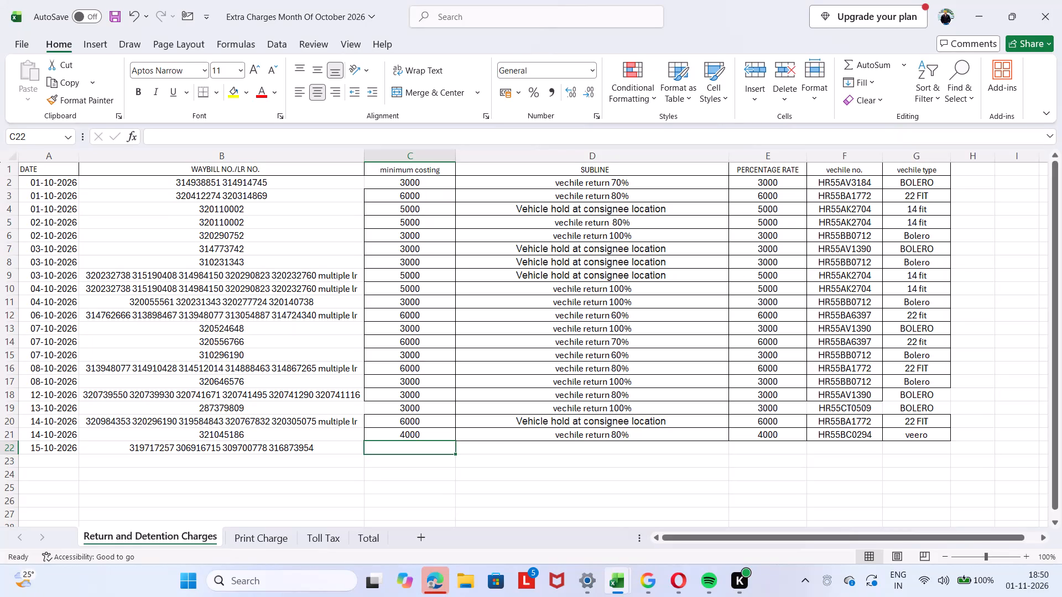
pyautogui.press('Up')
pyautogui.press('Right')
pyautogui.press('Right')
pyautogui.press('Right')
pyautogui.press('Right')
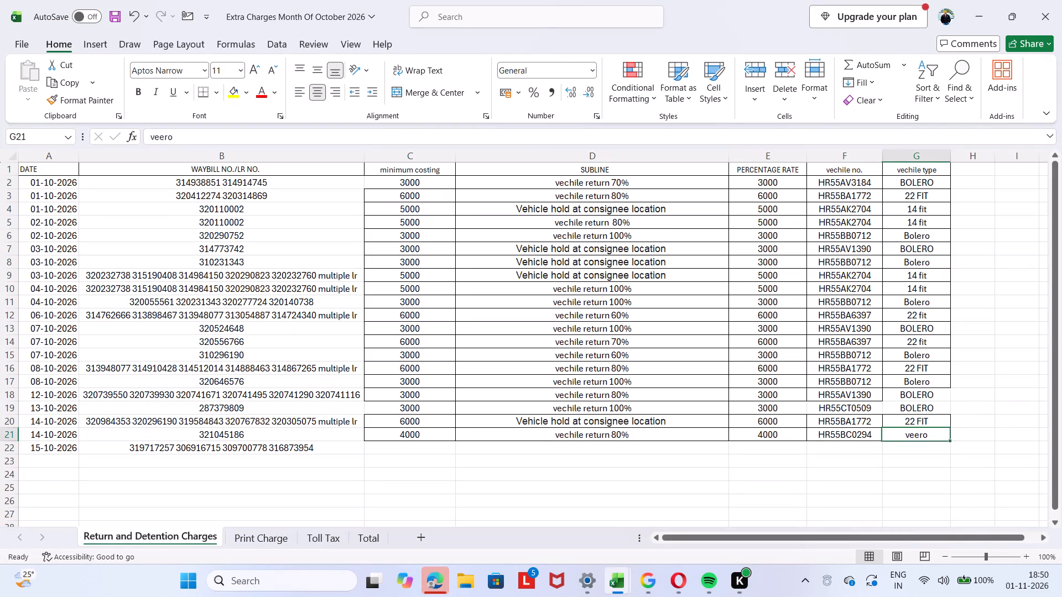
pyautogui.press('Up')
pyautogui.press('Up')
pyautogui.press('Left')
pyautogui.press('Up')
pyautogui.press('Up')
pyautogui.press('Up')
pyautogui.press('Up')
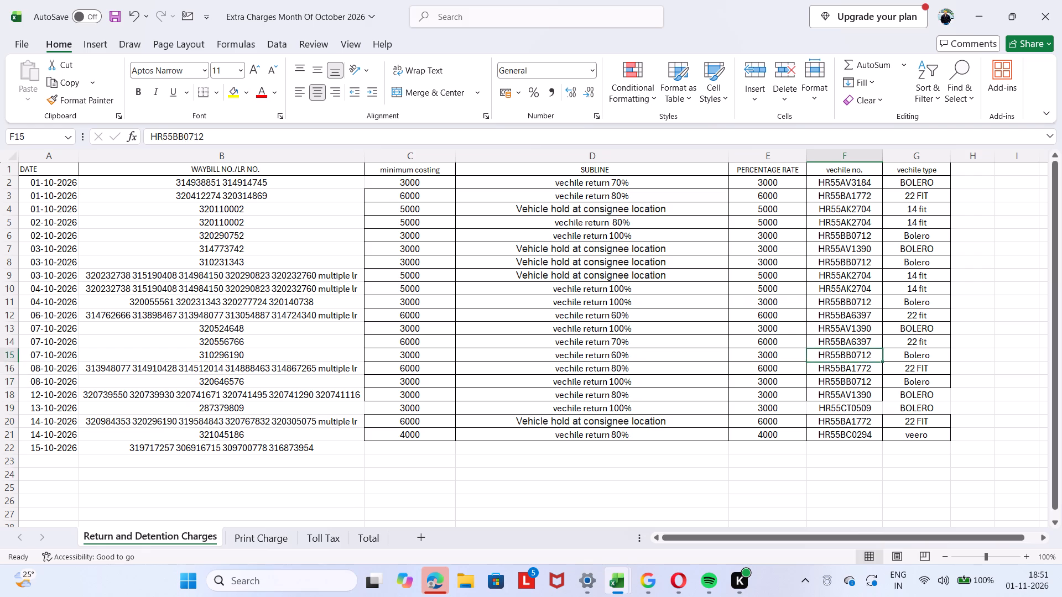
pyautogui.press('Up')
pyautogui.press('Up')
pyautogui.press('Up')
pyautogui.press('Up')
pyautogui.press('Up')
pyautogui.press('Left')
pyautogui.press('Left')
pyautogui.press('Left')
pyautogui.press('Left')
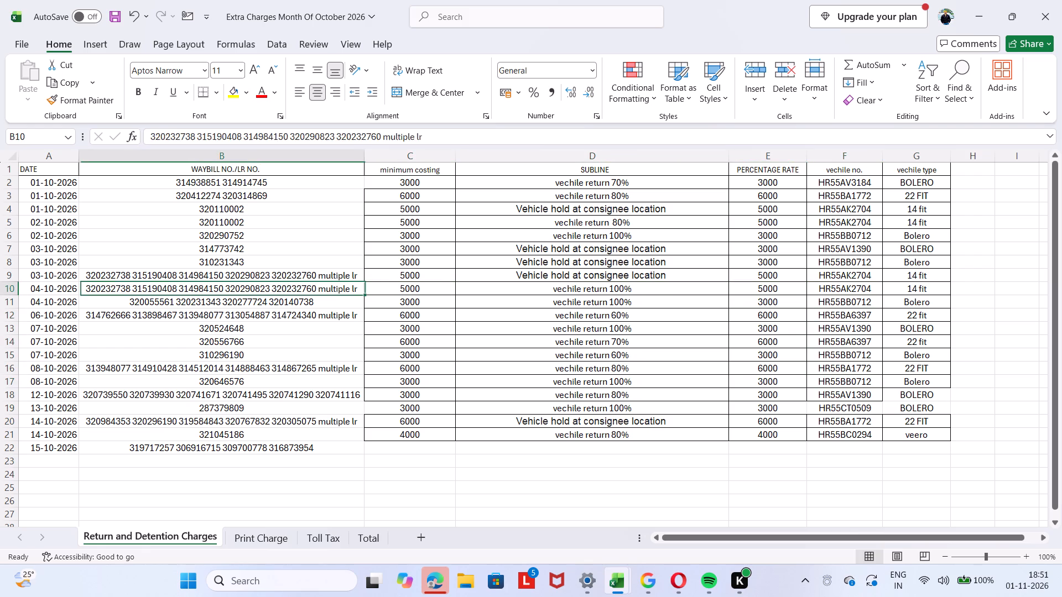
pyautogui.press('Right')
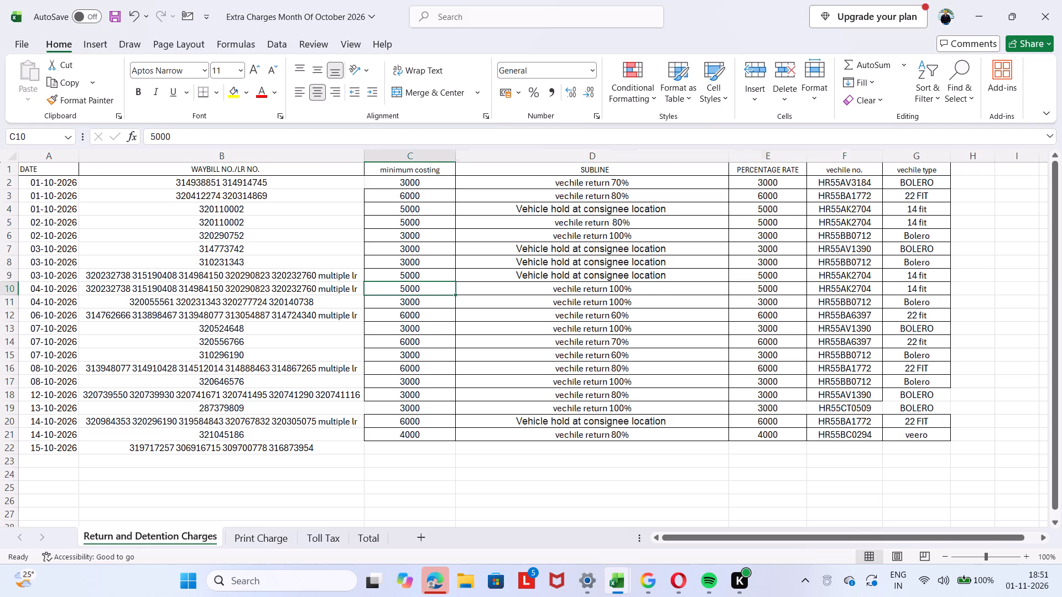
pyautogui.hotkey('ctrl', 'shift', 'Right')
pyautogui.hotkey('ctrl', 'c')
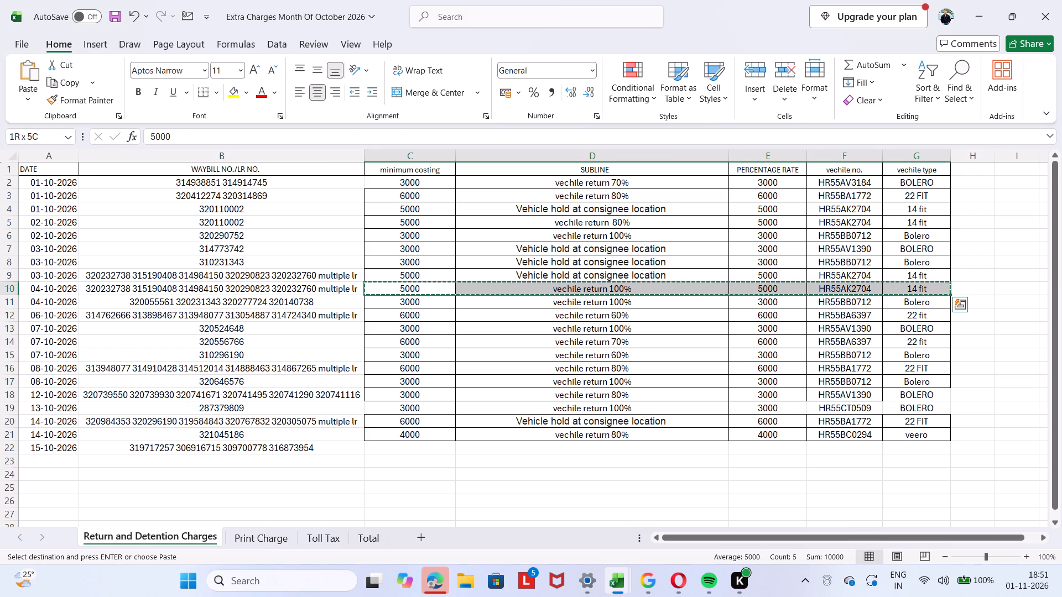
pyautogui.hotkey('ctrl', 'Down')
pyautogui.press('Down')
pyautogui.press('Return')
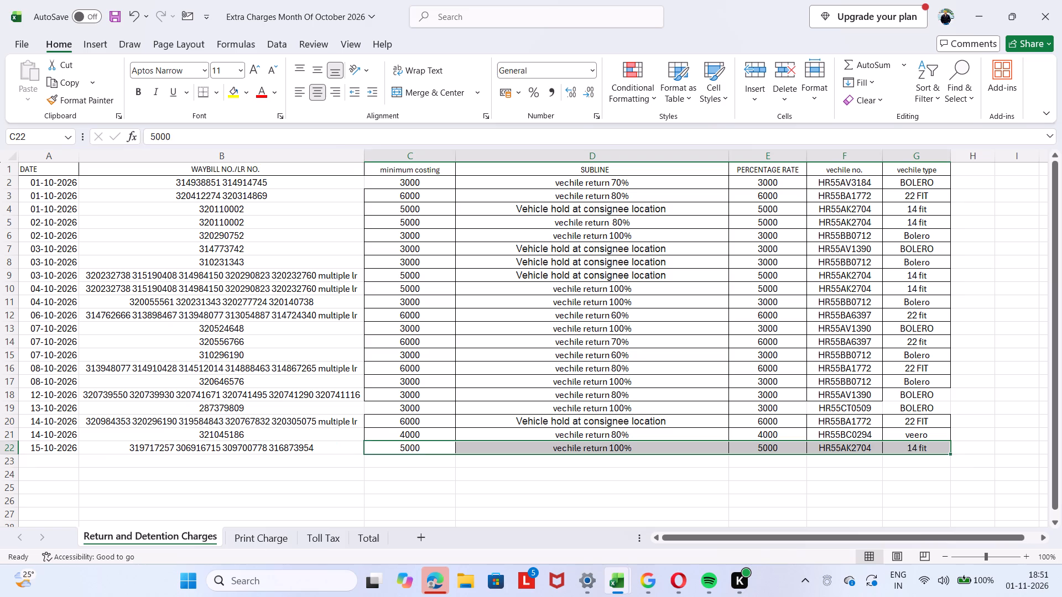
# Enter the date 16/10/2026 in cell A23.
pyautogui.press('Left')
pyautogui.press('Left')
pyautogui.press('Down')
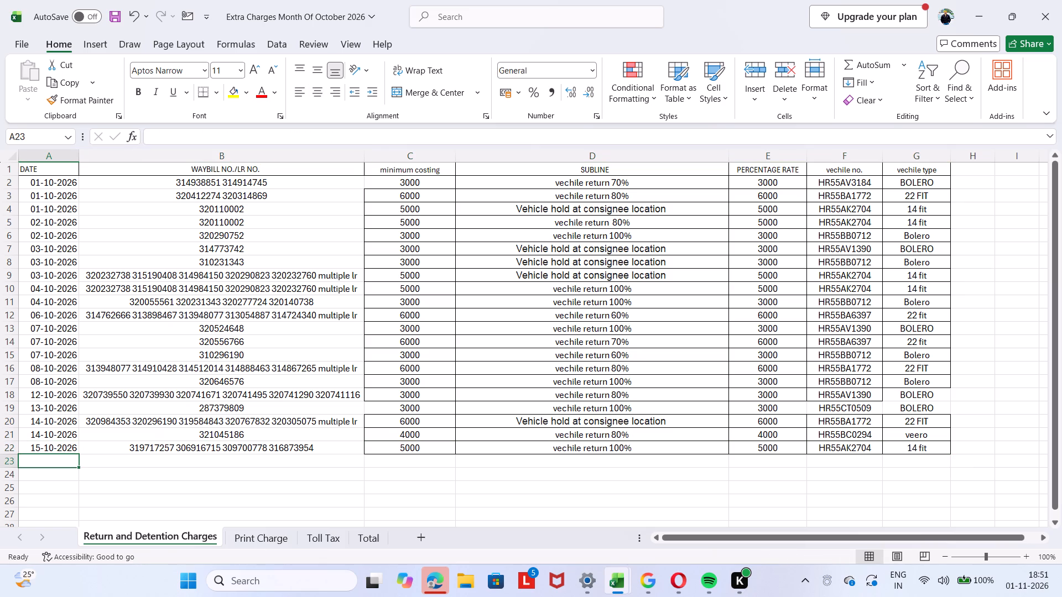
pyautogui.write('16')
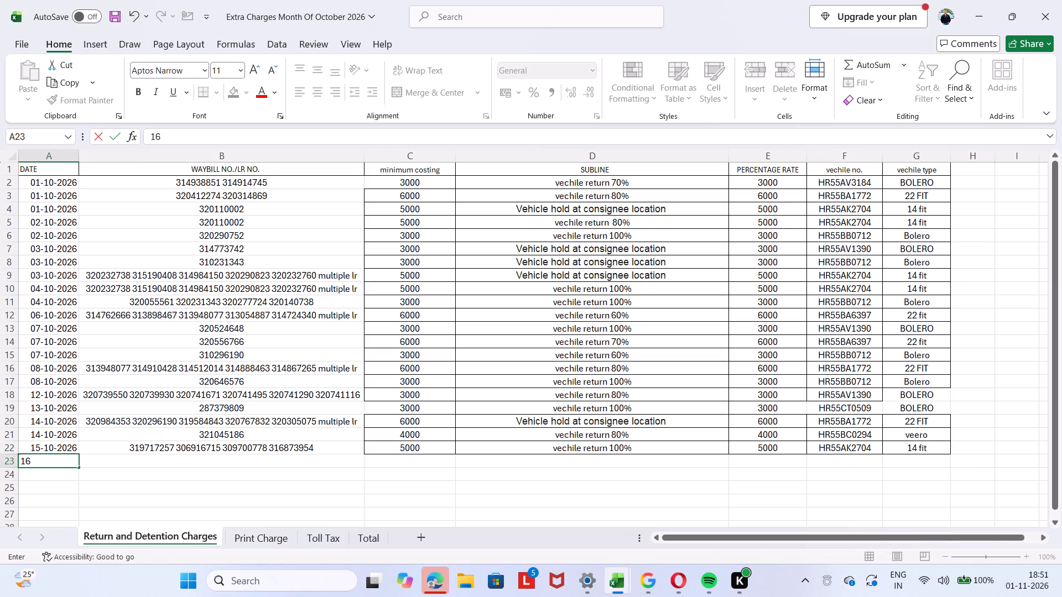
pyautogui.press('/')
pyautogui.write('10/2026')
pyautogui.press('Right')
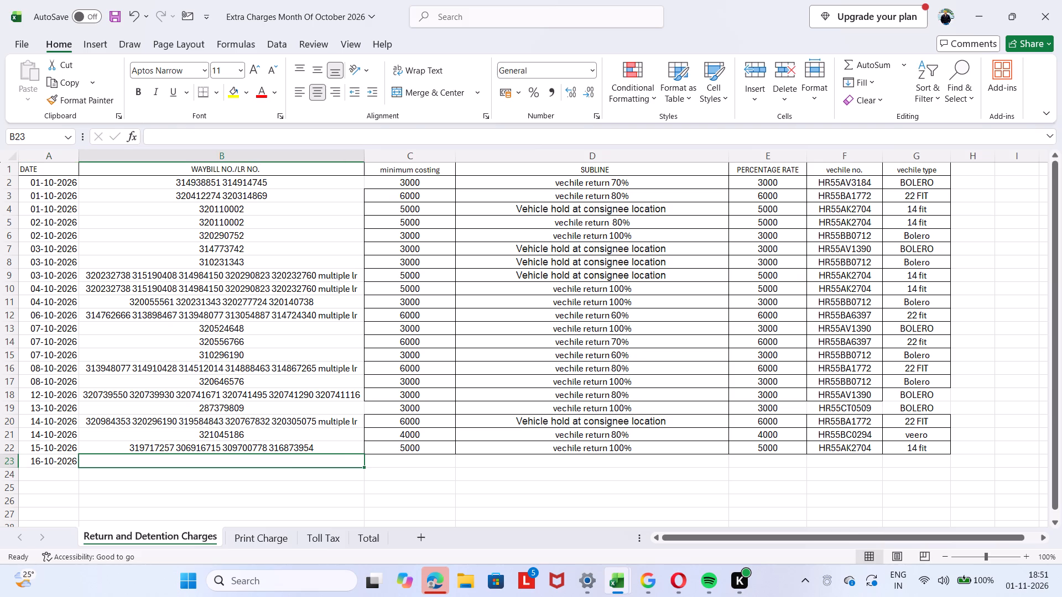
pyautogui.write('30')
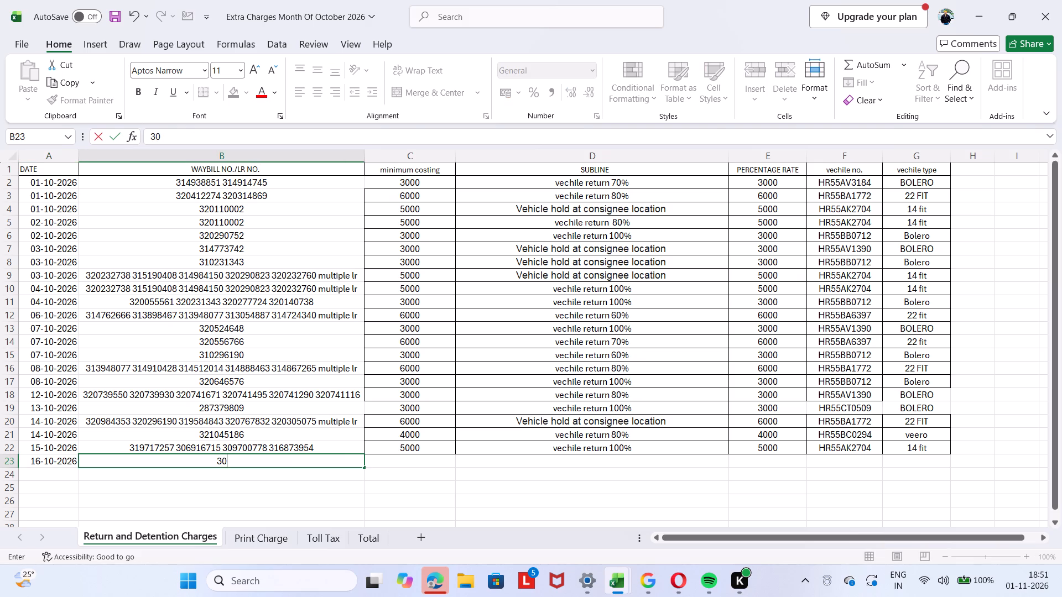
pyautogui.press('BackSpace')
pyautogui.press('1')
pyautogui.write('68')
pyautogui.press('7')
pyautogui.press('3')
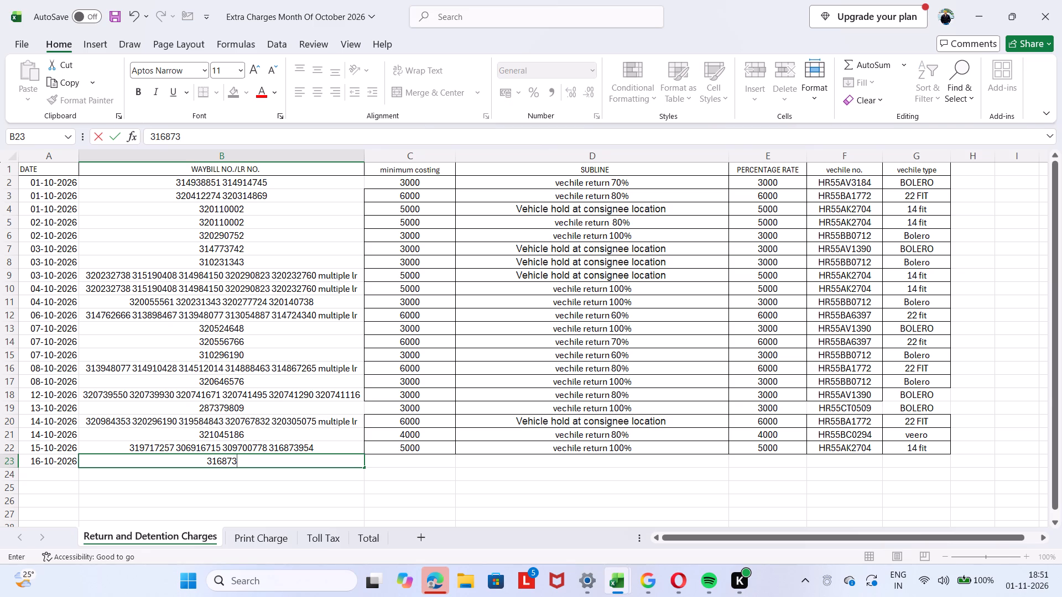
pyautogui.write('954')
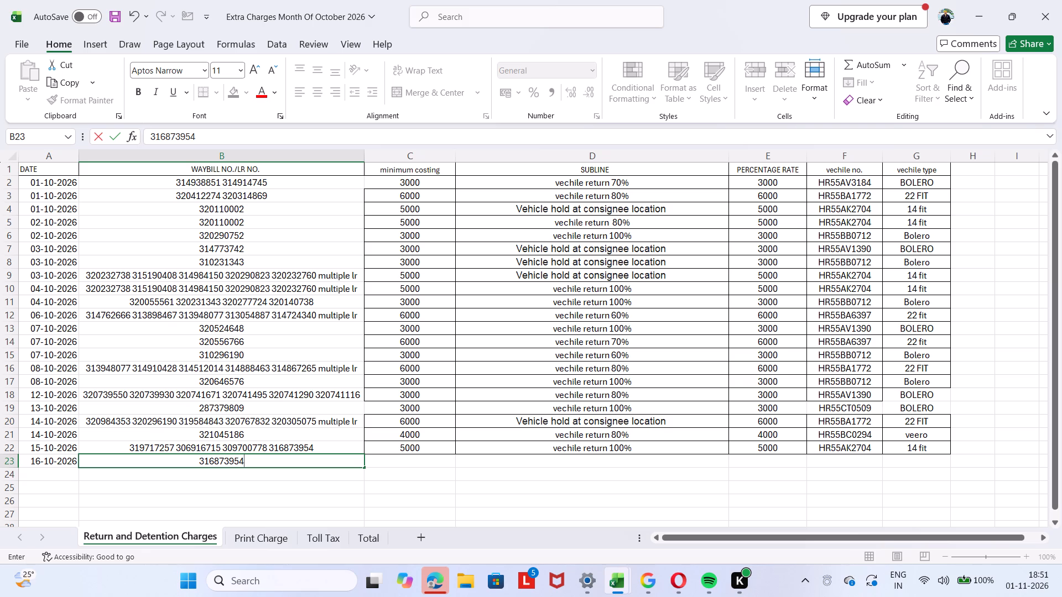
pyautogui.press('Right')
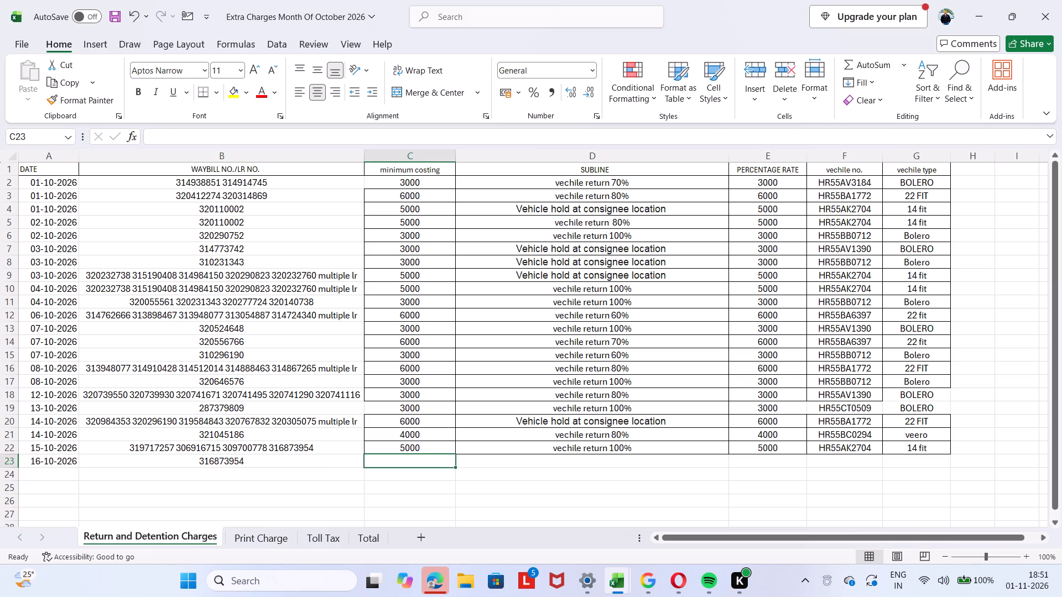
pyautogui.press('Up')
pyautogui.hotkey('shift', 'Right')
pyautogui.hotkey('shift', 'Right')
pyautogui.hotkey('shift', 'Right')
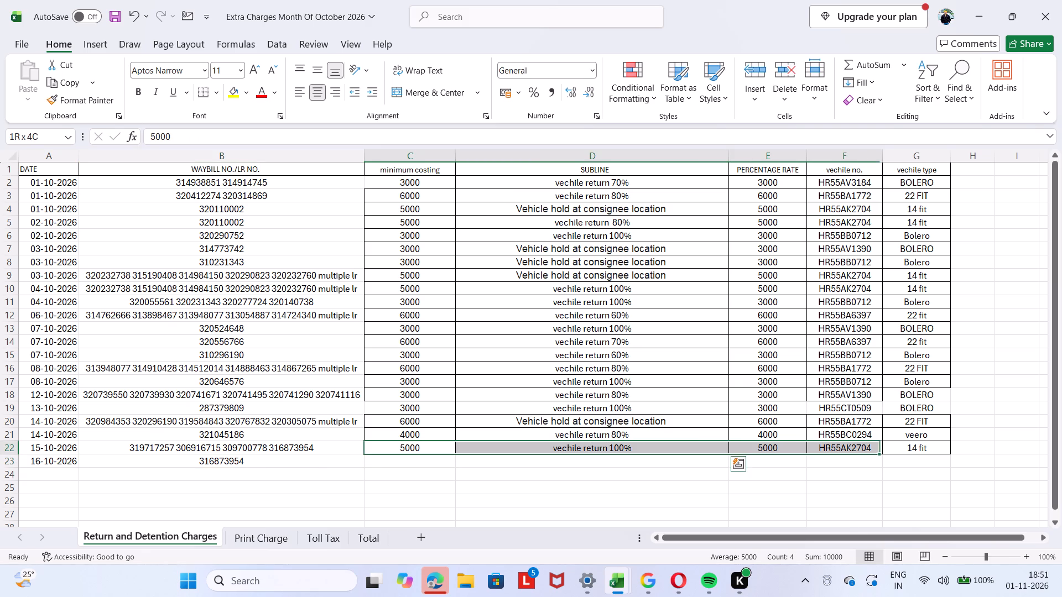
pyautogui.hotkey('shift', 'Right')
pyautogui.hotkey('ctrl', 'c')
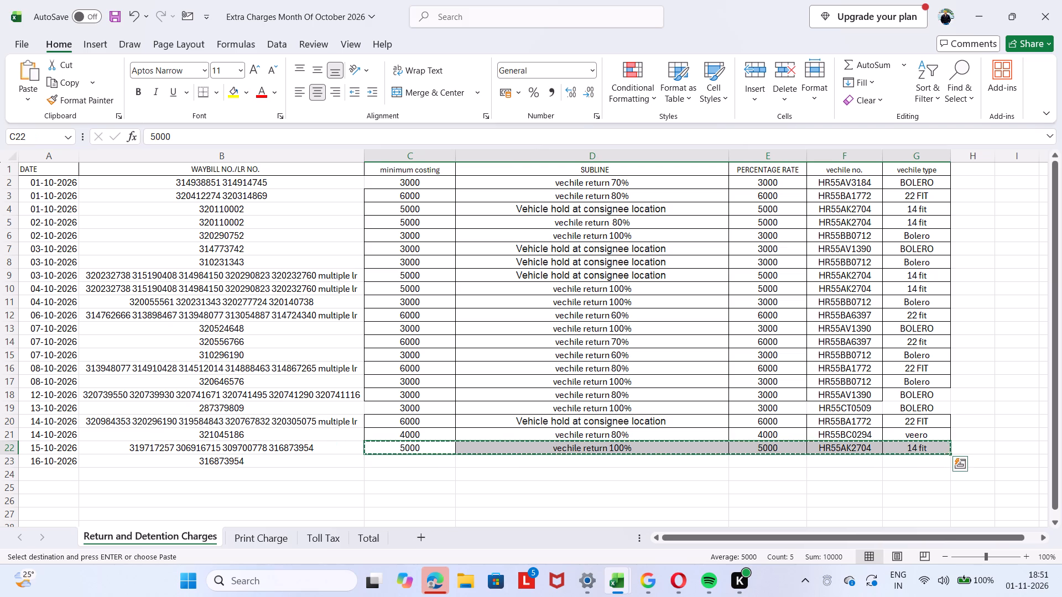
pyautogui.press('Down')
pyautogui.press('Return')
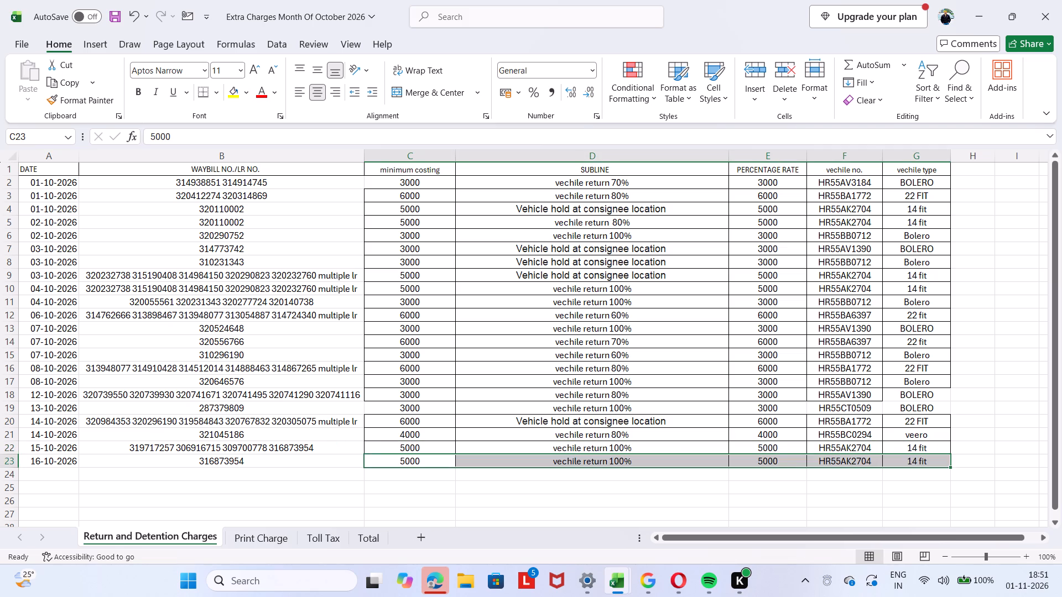
# Replace the subline in cell D23 with "vechile return 60%" copied from cell D12.
pyautogui.click(615, 313)
pyautogui.hotkey('ctrl', 'c')
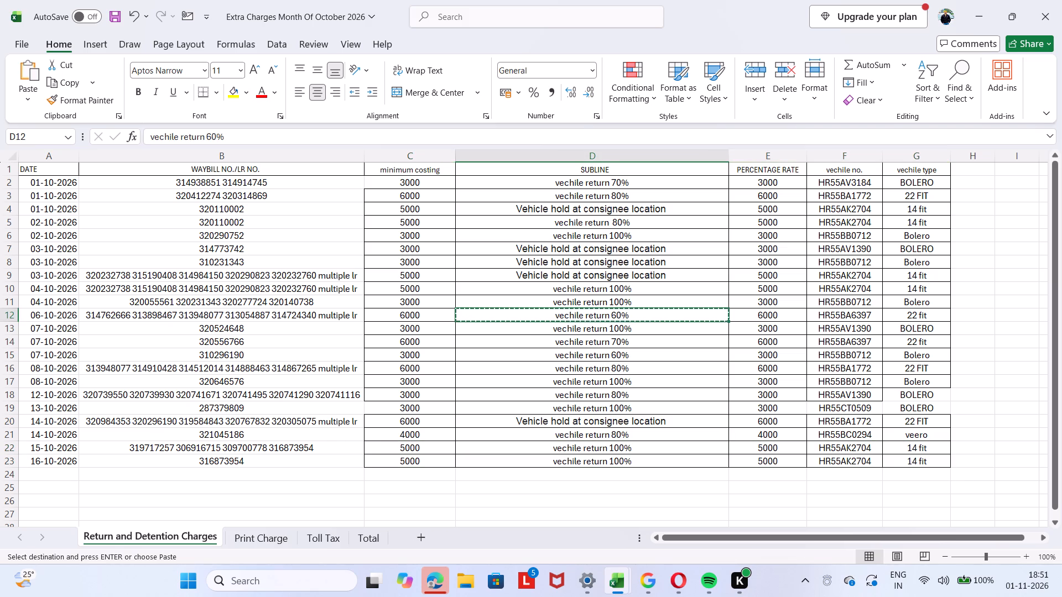
pyautogui.hotkey('ctrl', 'Down')
pyautogui.press('Down')
pyautogui.press('Up')
pyautogui.press('Return')
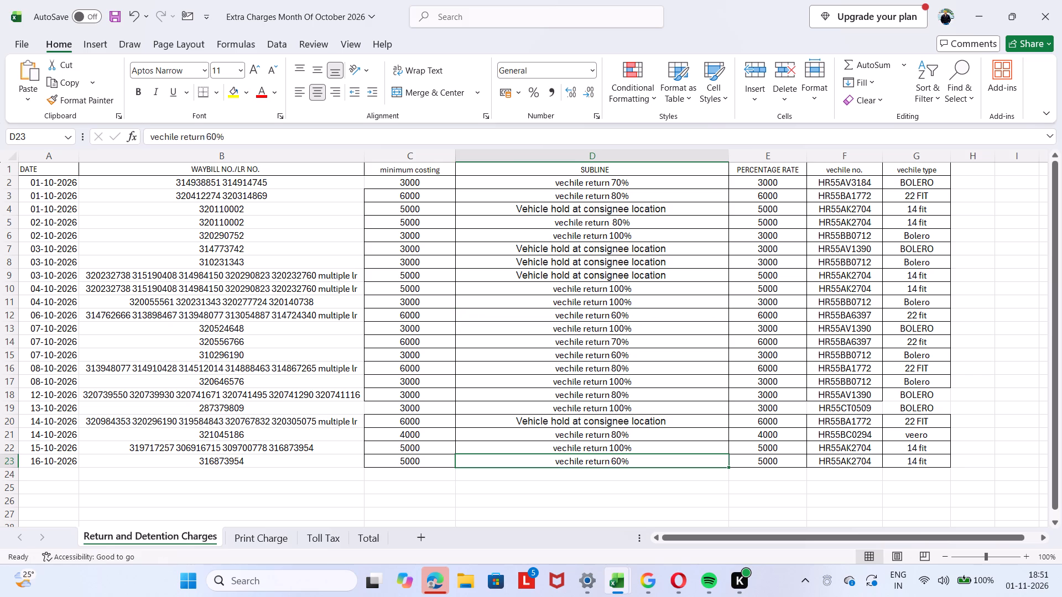
# Enter the date 17/10/2026 in cell A24.
pyautogui.press('Left')
pyautogui.press('Left')
pyautogui.press('Left')
pyautogui.press('Left')
pyautogui.press('Down')
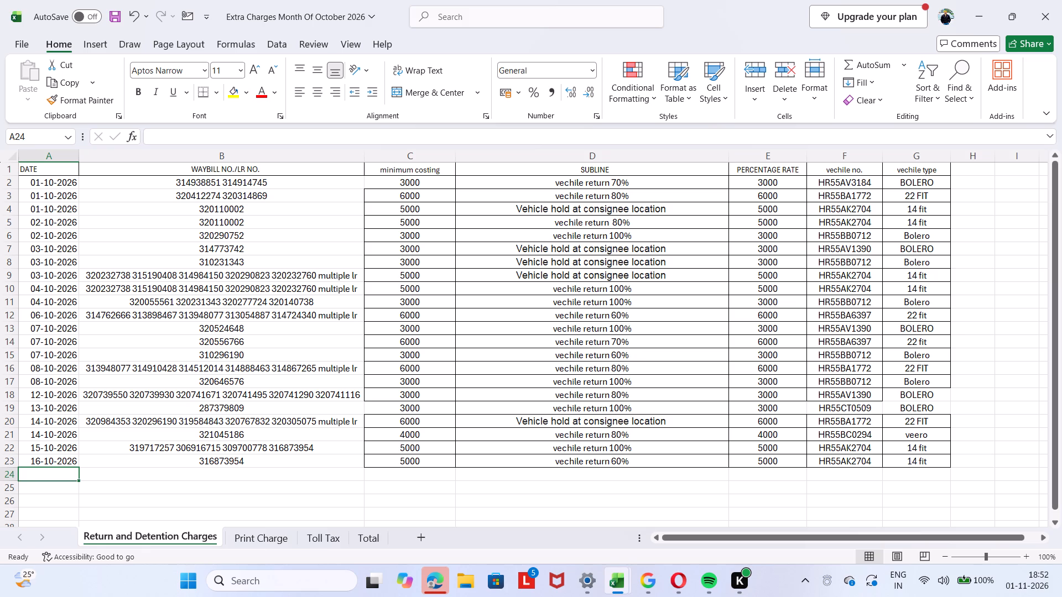
pyautogui.write('17/10/206')
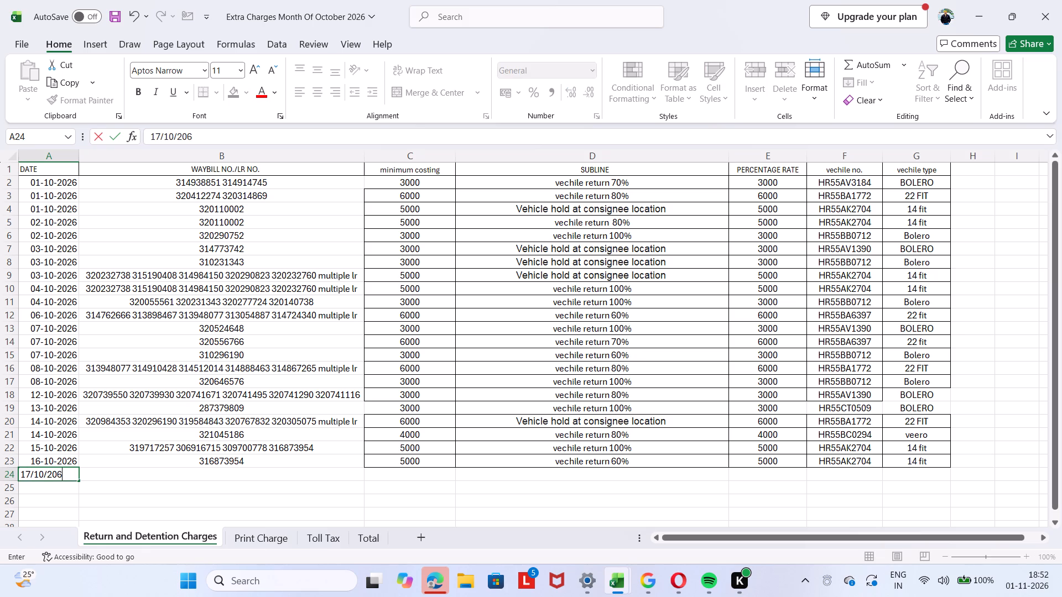
pyautogui.press('BackSpace')
pyautogui.write('20')
pyautogui.press('BackSpace')
pyautogui.press('6')
pyautogui.press('Right')
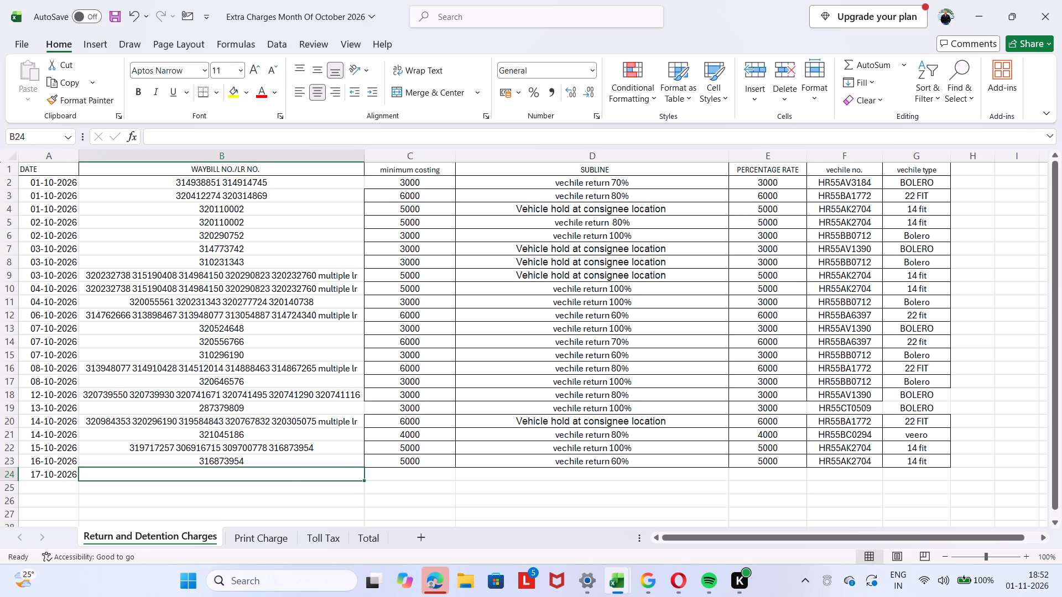
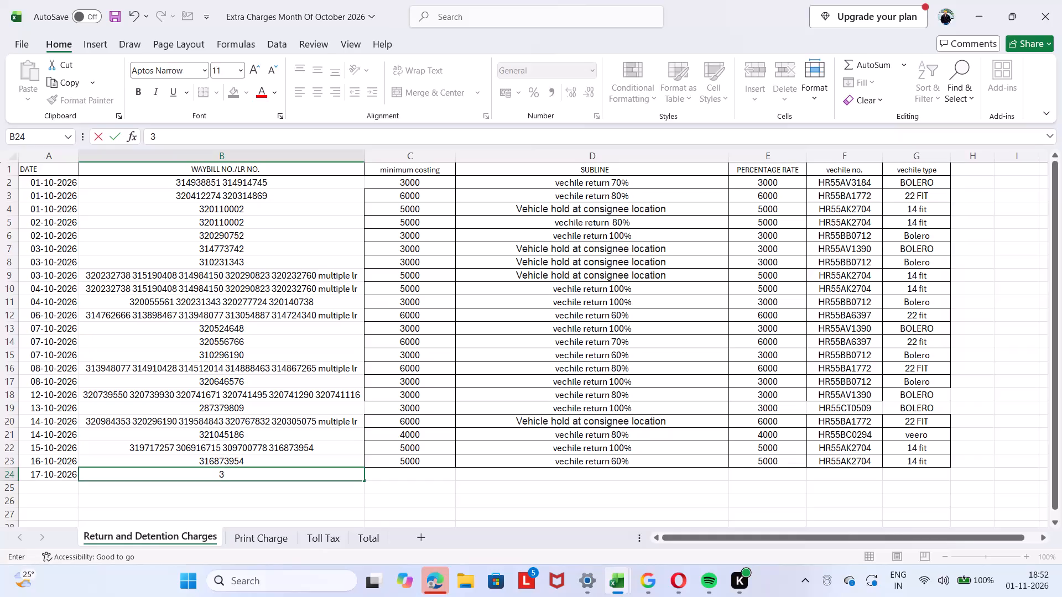
pyautogui.press('BackSpace')
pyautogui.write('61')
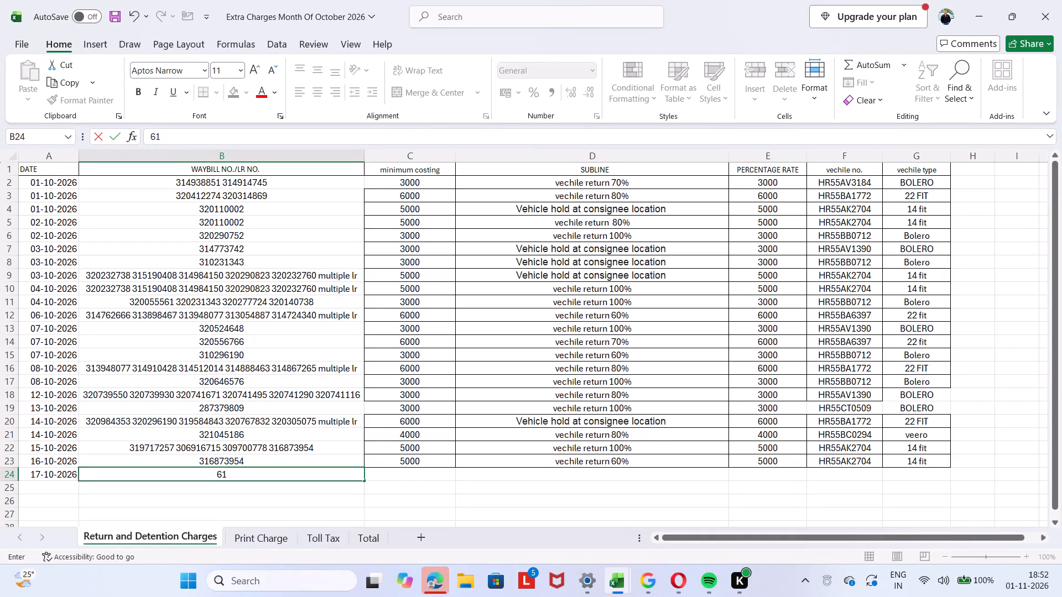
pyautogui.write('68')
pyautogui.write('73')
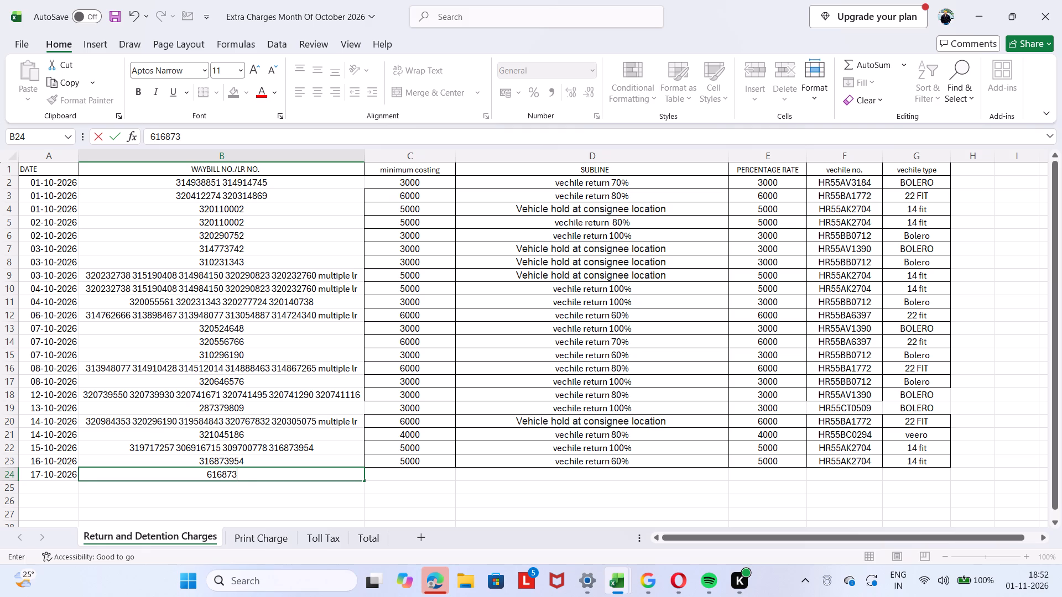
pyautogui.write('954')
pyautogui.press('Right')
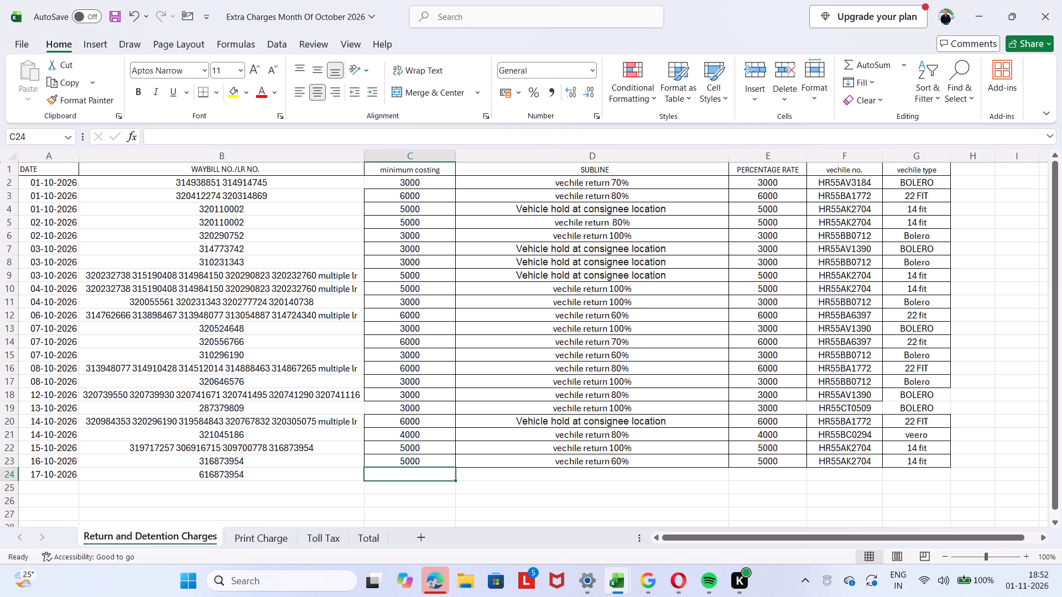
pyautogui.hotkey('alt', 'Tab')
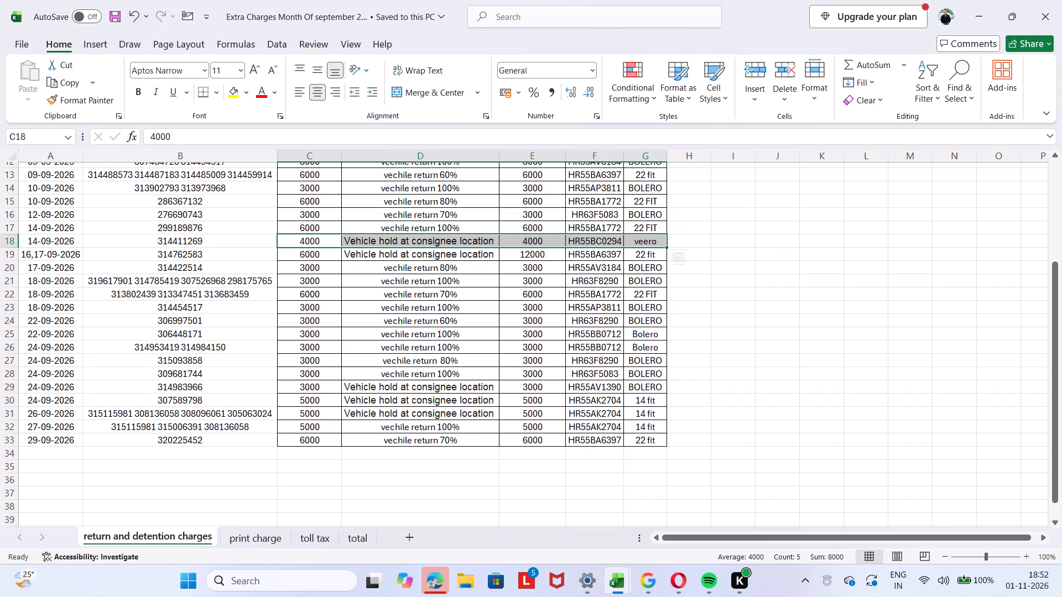
pyautogui.scroll(3, 622, 362)
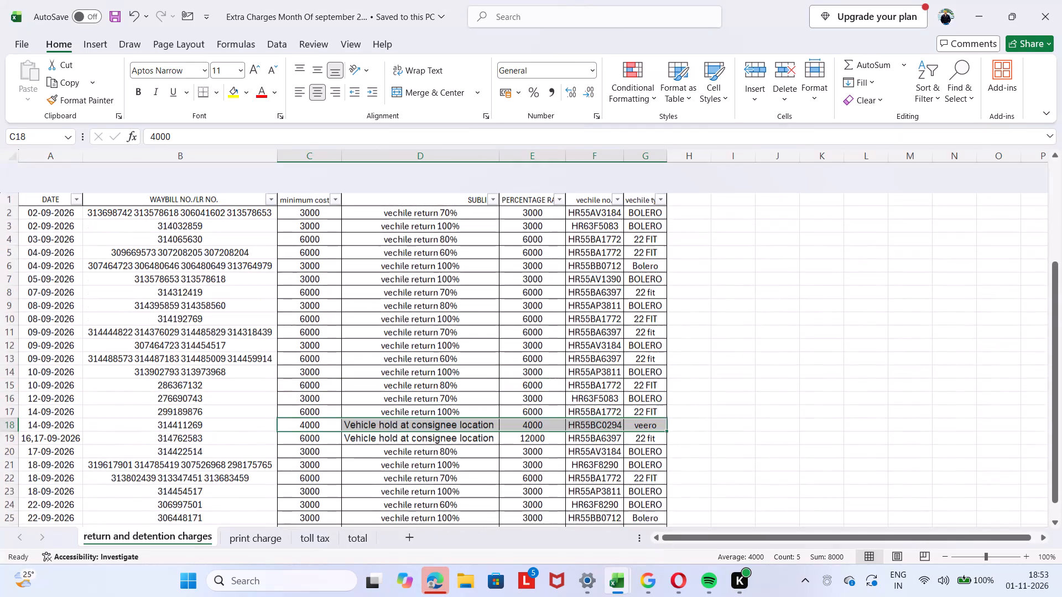
pyautogui.scroll(1, 622, 362)
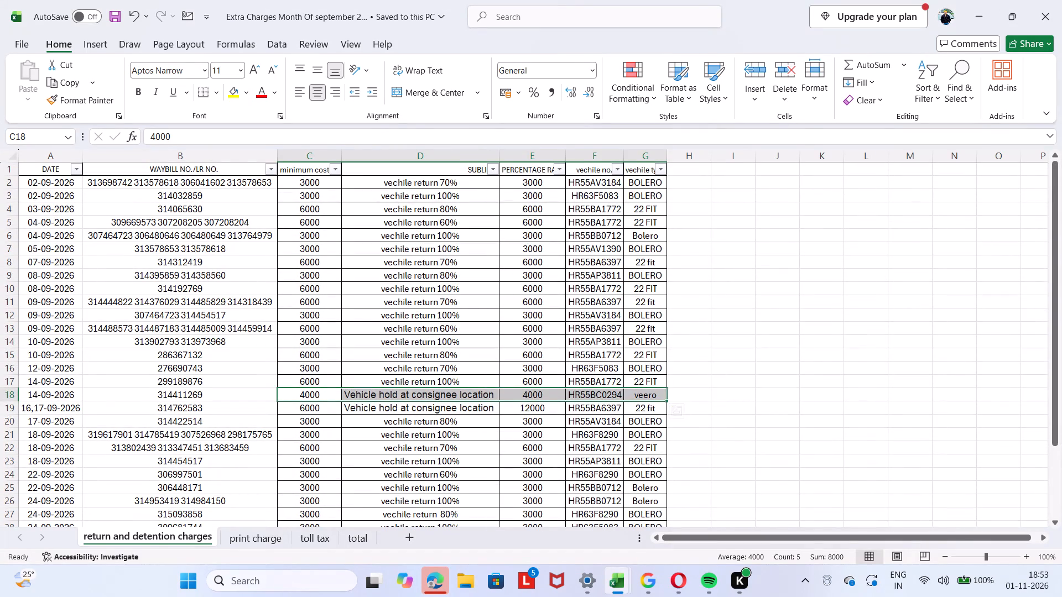
pyautogui.click(309, 199)
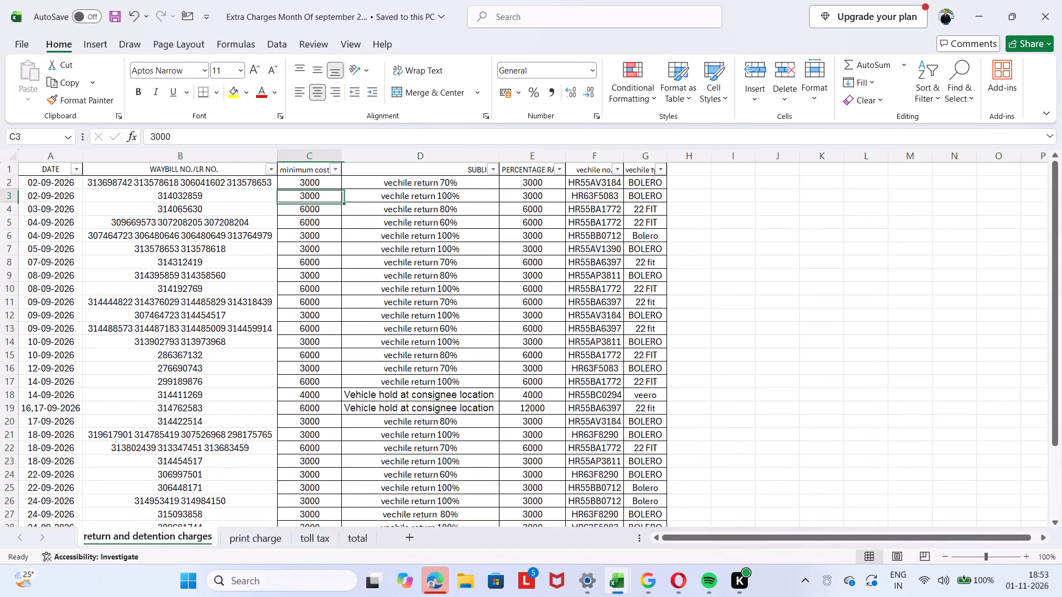
pyautogui.hotkey('ctrl', 'shift', 'Right')
pyautogui.hotkey('ctrl', 'c')
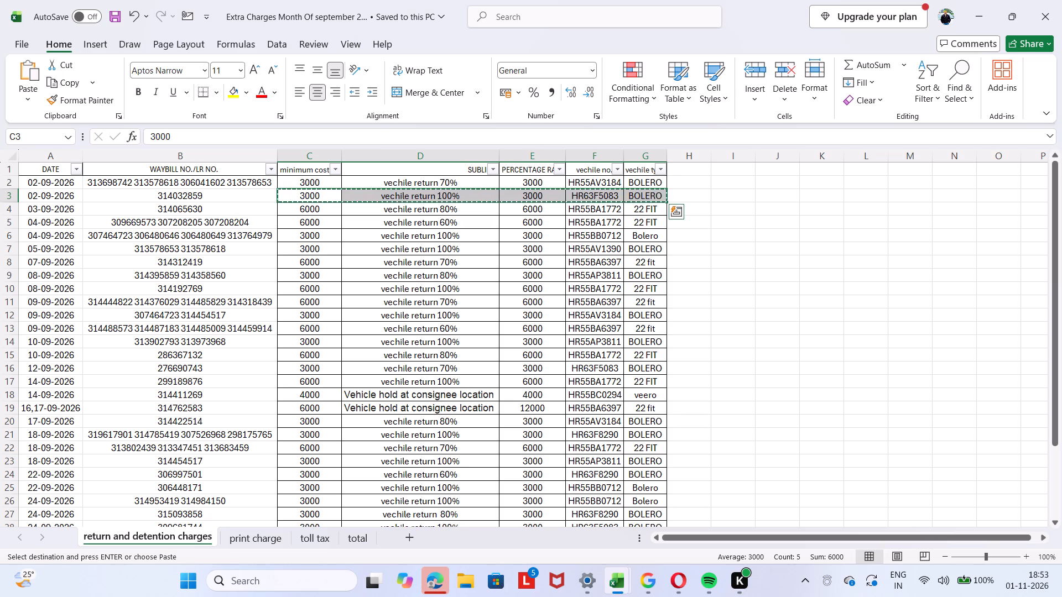
pyautogui.hotkey('alt', 'Tab')
pyautogui.press('Return')
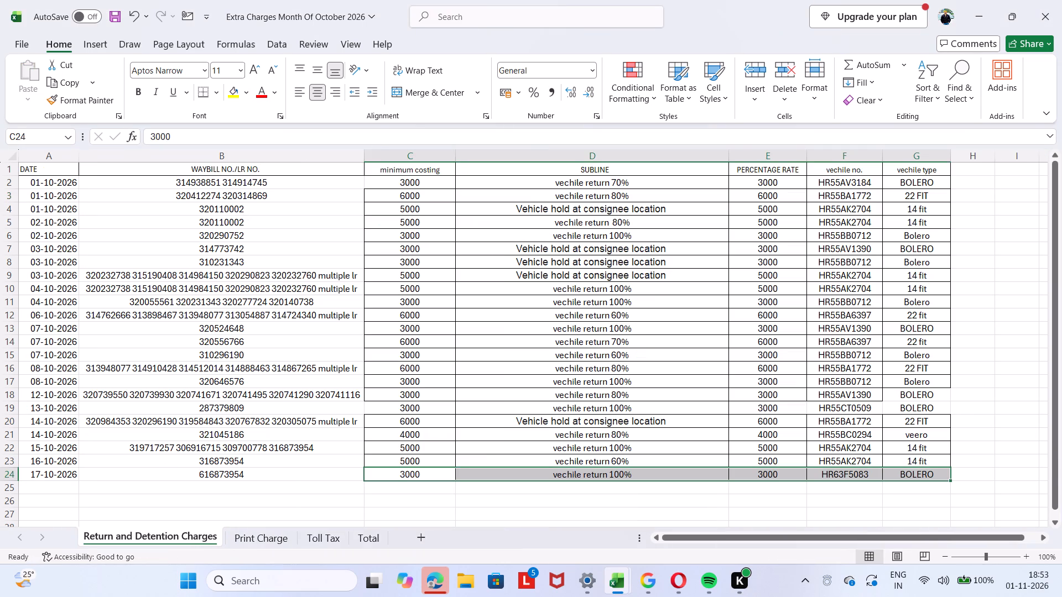
# Enter the date 20/10/2026 in cell A25.
pyautogui.press('Down')
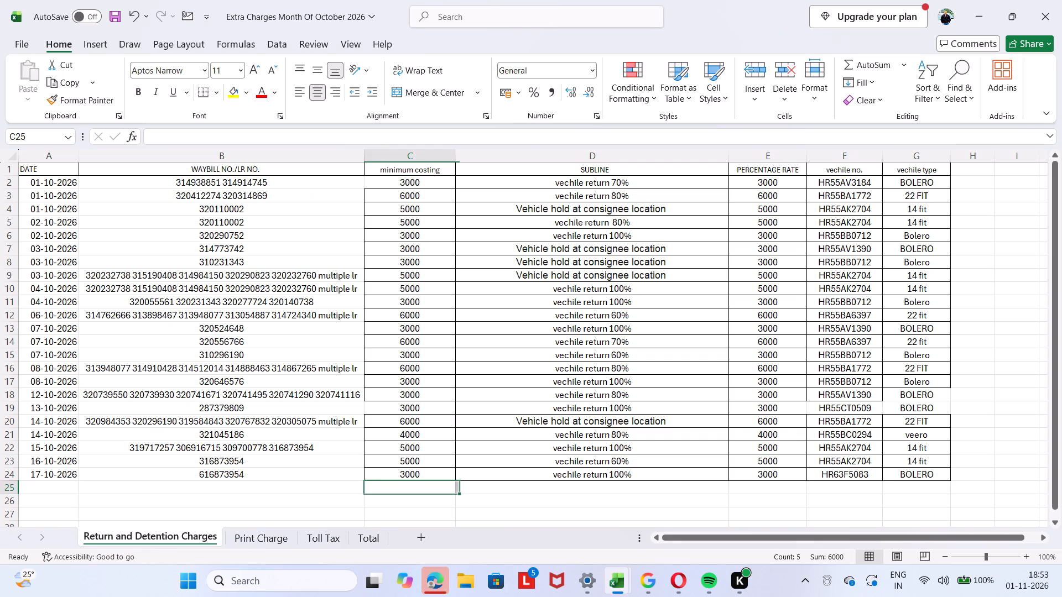
pyautogui.press('Left')
pyautogui.press('Left')
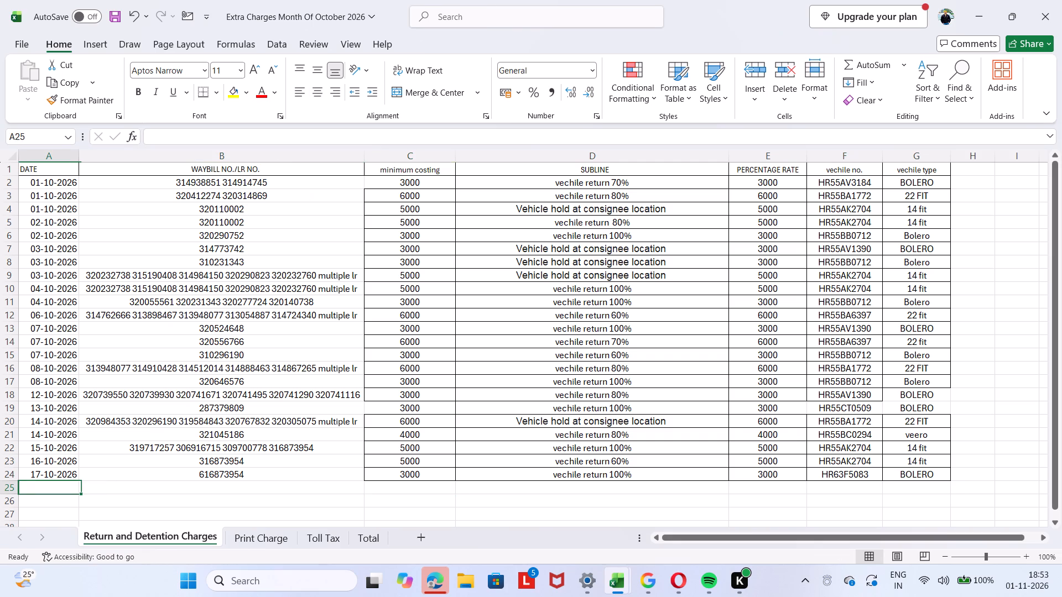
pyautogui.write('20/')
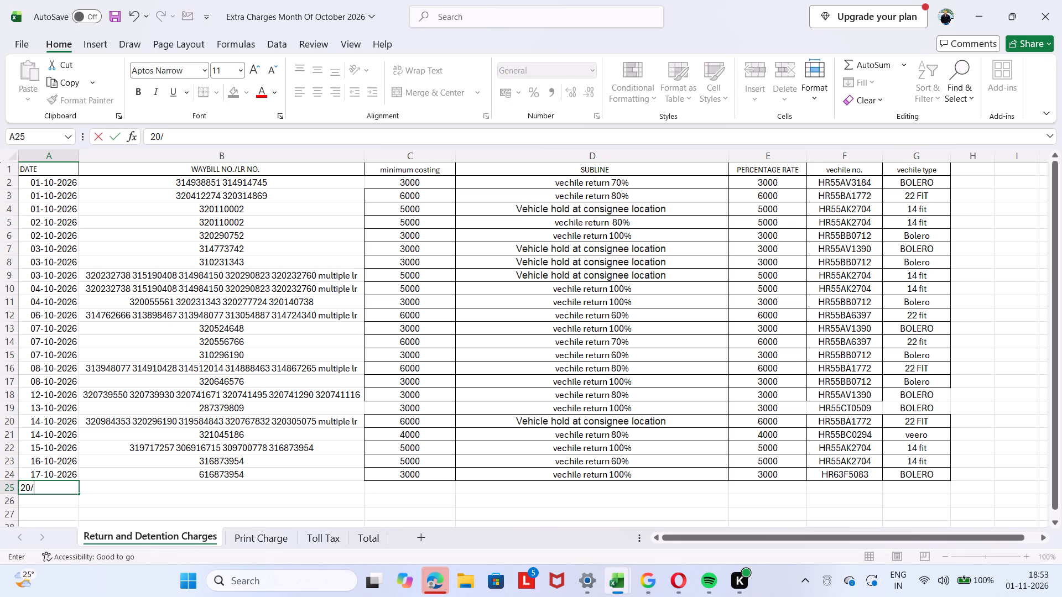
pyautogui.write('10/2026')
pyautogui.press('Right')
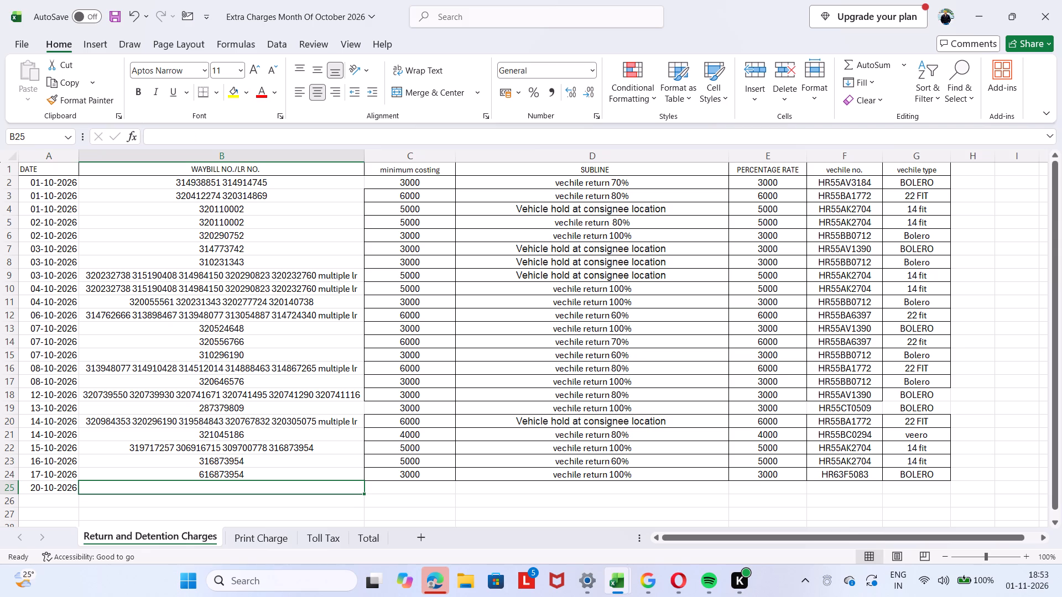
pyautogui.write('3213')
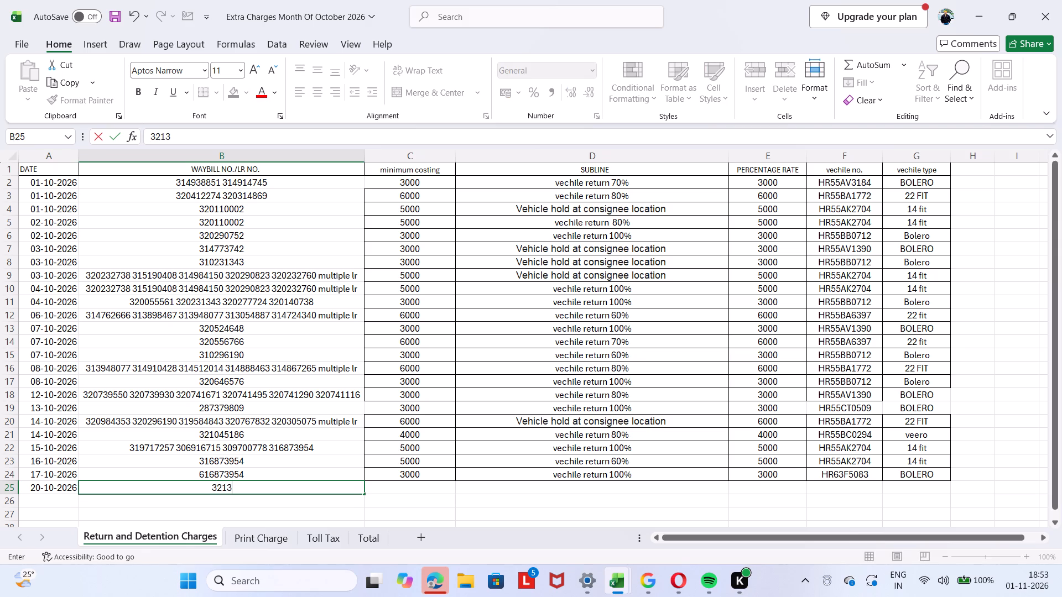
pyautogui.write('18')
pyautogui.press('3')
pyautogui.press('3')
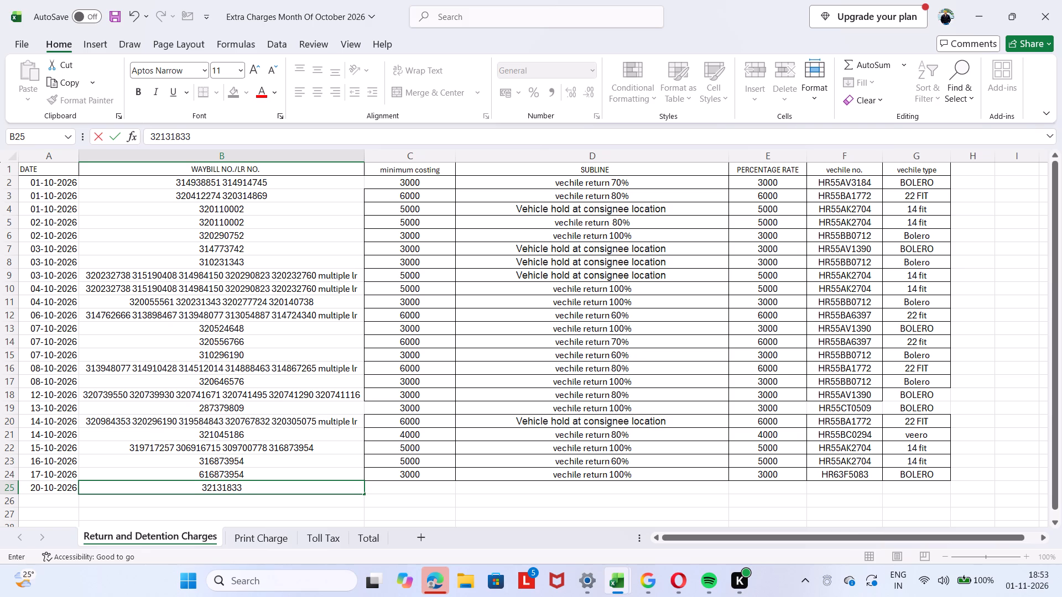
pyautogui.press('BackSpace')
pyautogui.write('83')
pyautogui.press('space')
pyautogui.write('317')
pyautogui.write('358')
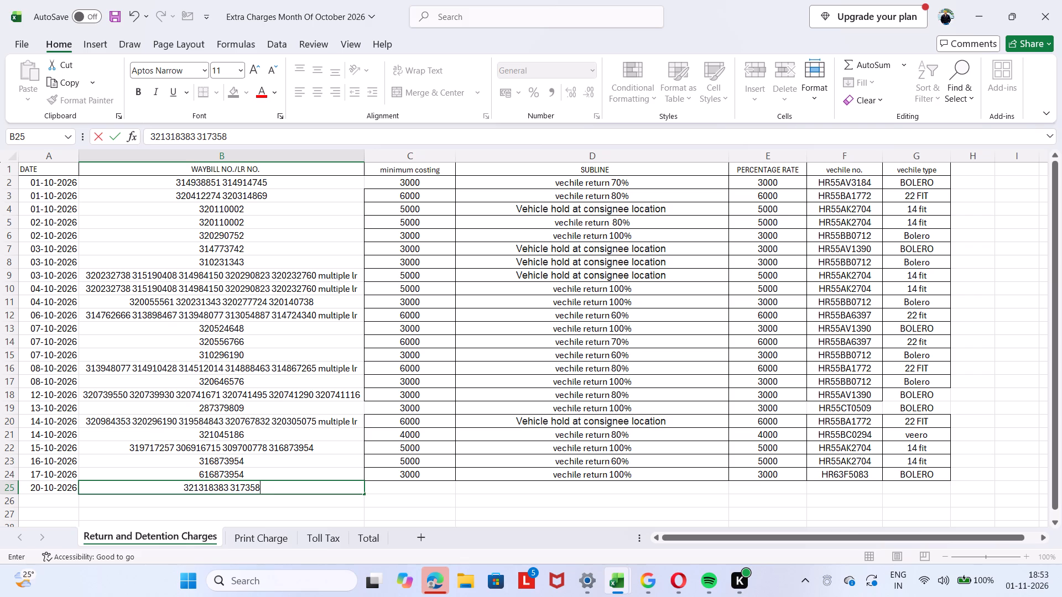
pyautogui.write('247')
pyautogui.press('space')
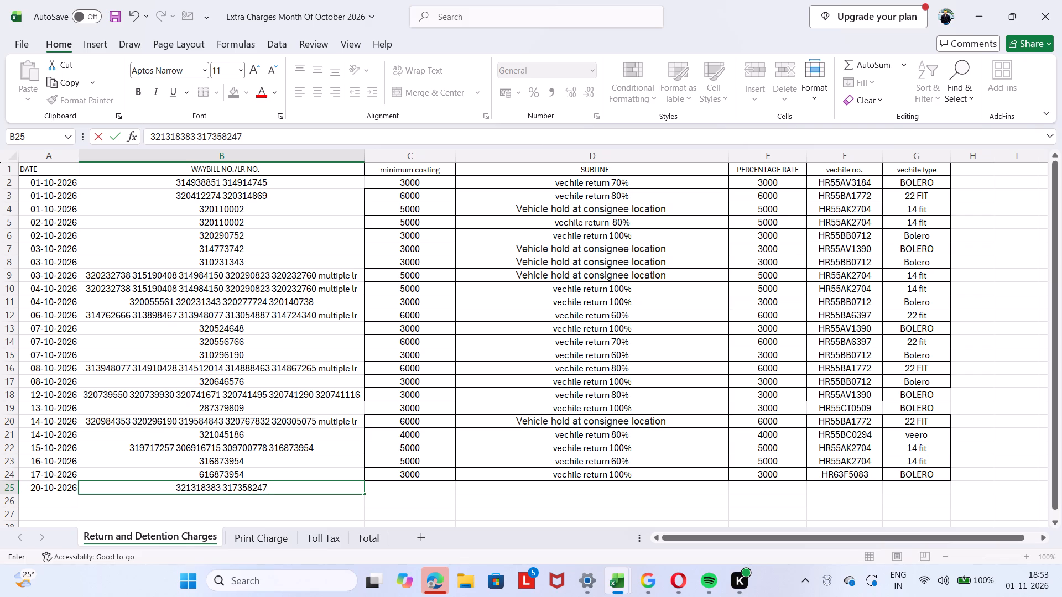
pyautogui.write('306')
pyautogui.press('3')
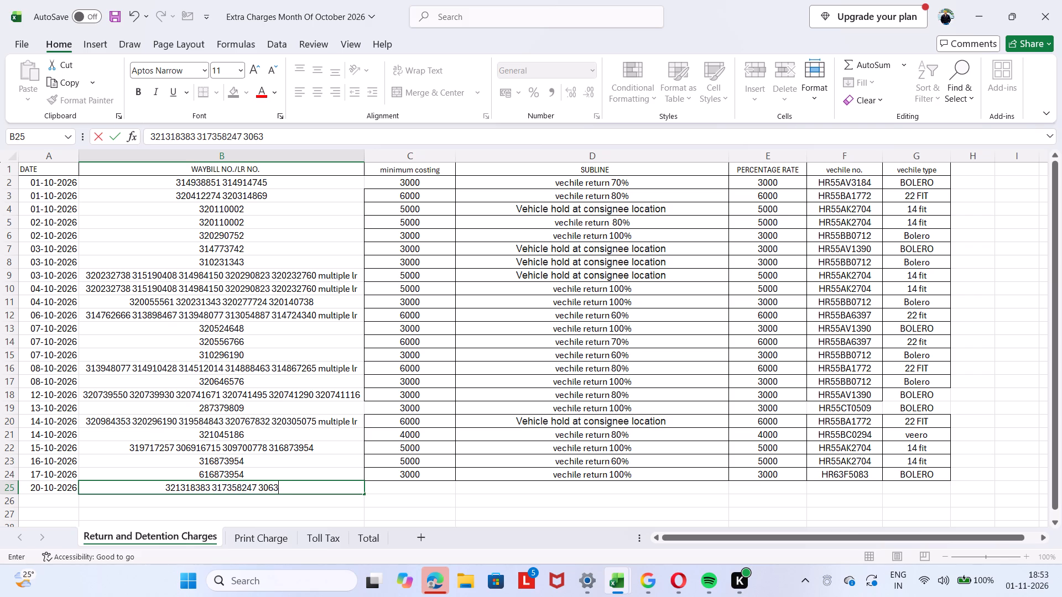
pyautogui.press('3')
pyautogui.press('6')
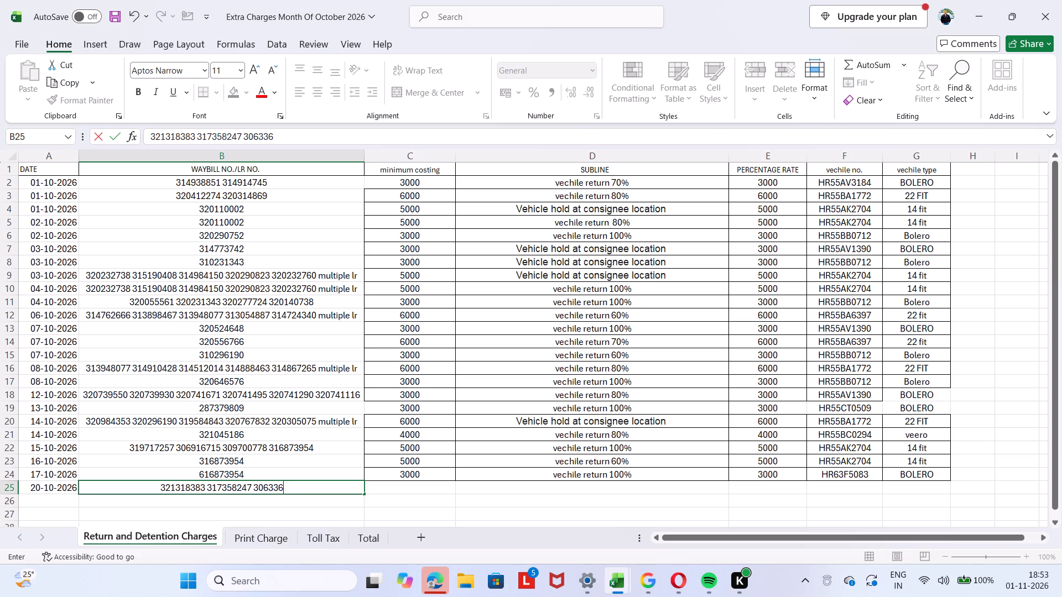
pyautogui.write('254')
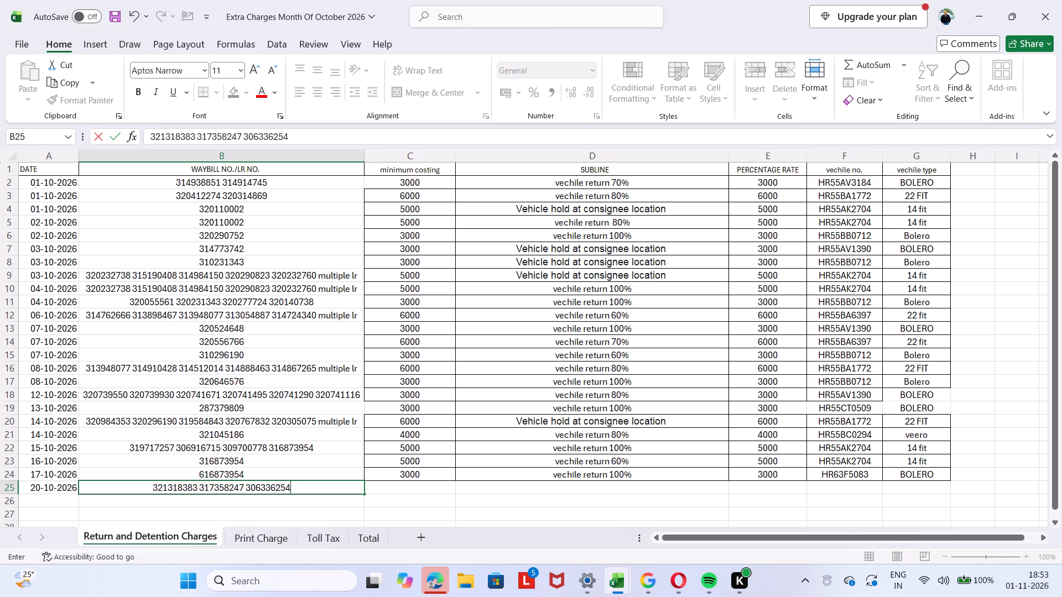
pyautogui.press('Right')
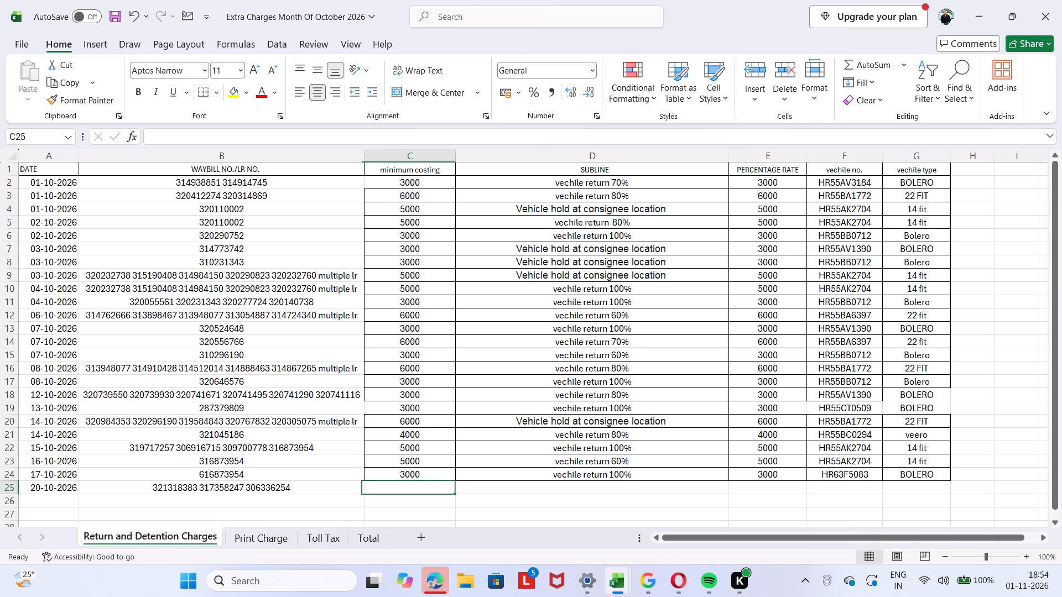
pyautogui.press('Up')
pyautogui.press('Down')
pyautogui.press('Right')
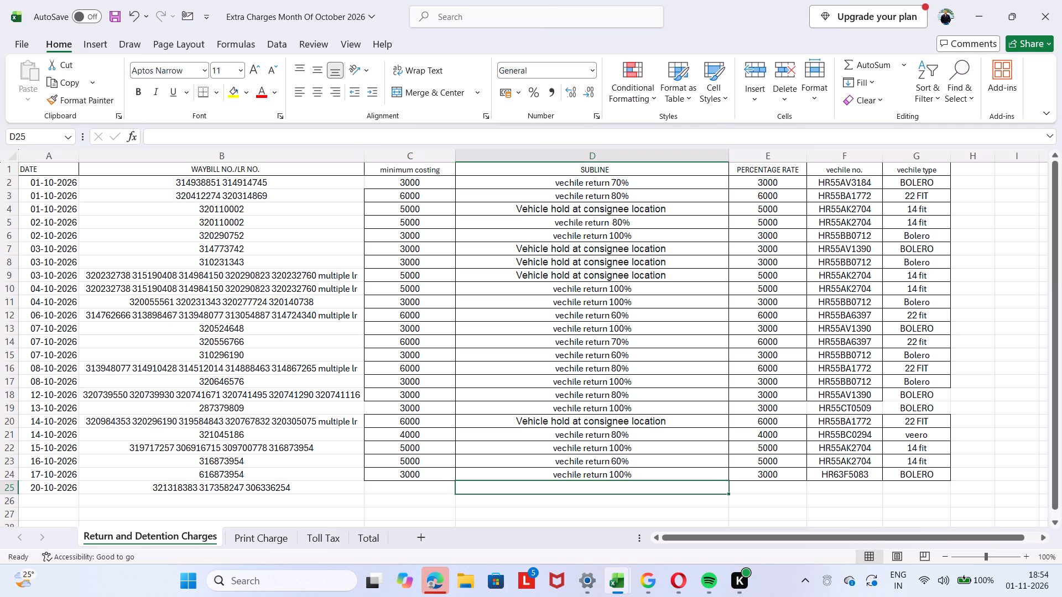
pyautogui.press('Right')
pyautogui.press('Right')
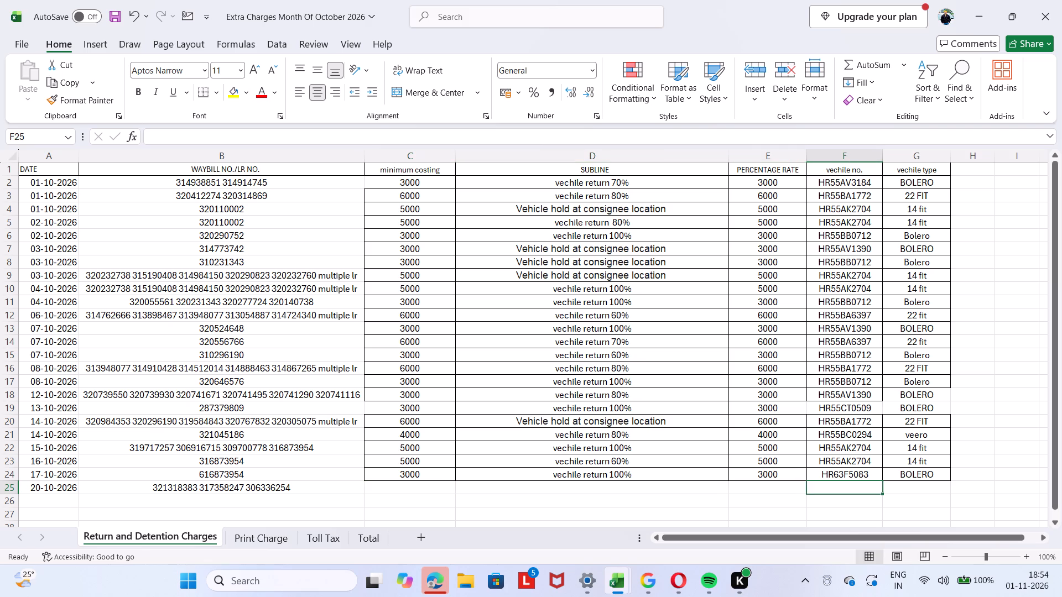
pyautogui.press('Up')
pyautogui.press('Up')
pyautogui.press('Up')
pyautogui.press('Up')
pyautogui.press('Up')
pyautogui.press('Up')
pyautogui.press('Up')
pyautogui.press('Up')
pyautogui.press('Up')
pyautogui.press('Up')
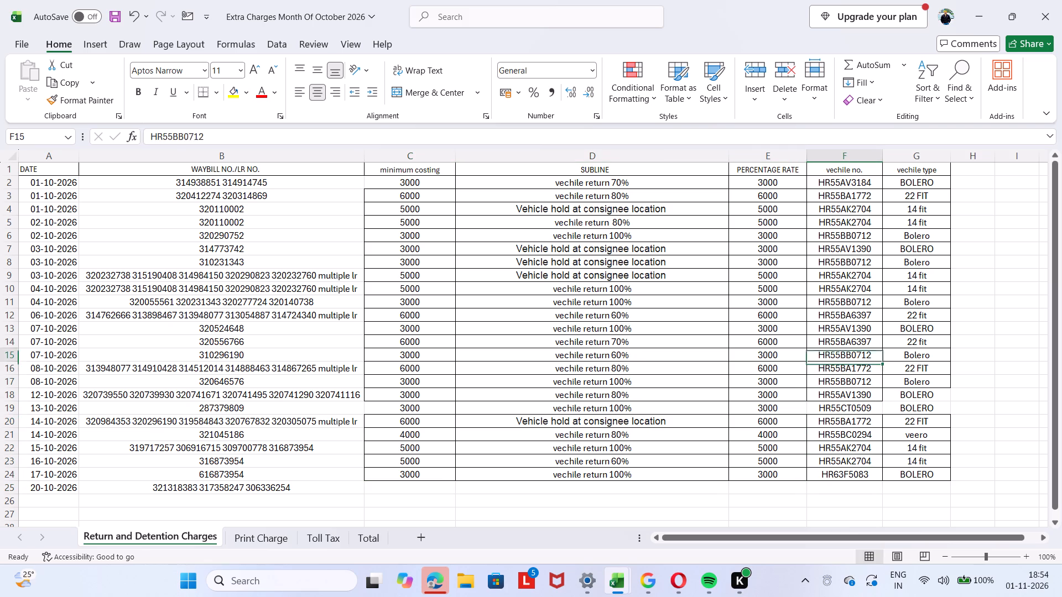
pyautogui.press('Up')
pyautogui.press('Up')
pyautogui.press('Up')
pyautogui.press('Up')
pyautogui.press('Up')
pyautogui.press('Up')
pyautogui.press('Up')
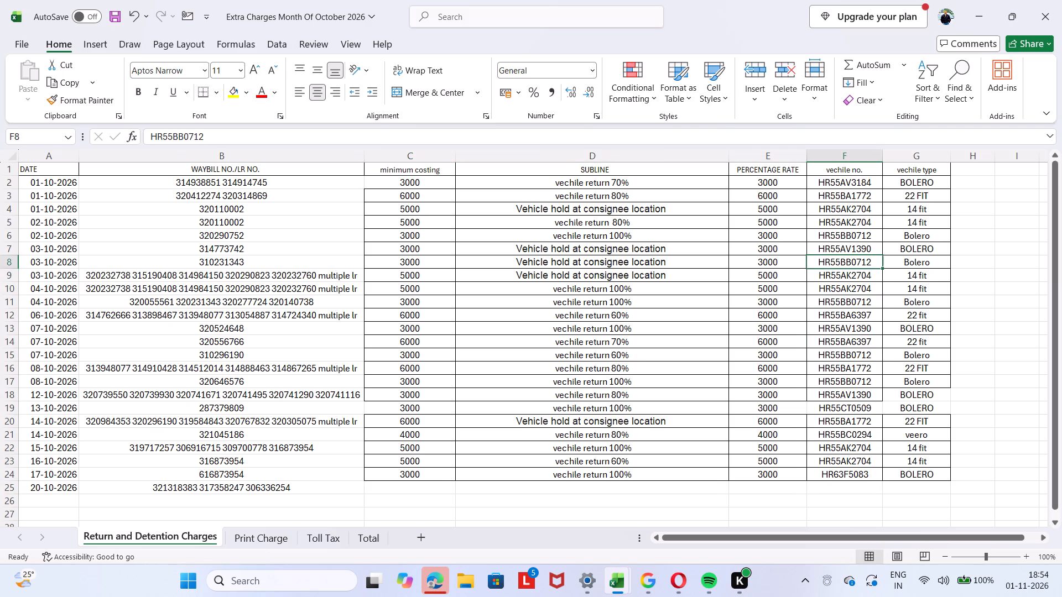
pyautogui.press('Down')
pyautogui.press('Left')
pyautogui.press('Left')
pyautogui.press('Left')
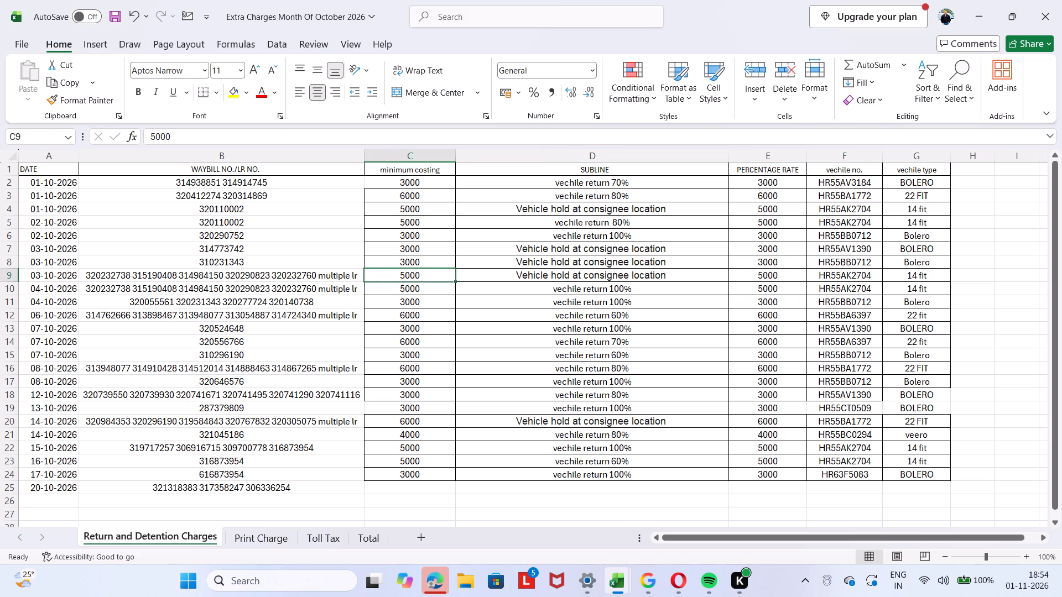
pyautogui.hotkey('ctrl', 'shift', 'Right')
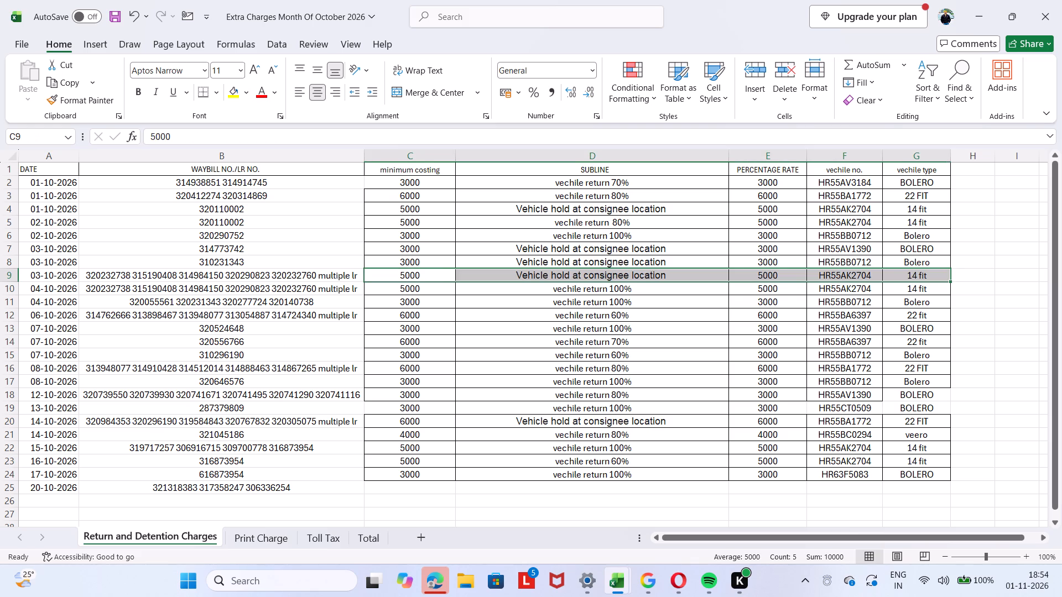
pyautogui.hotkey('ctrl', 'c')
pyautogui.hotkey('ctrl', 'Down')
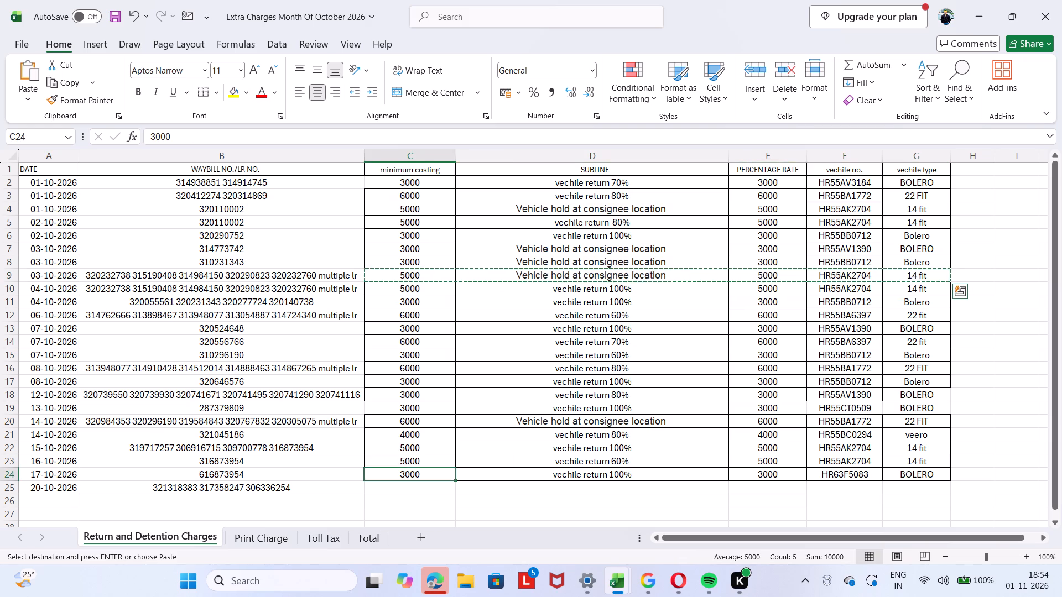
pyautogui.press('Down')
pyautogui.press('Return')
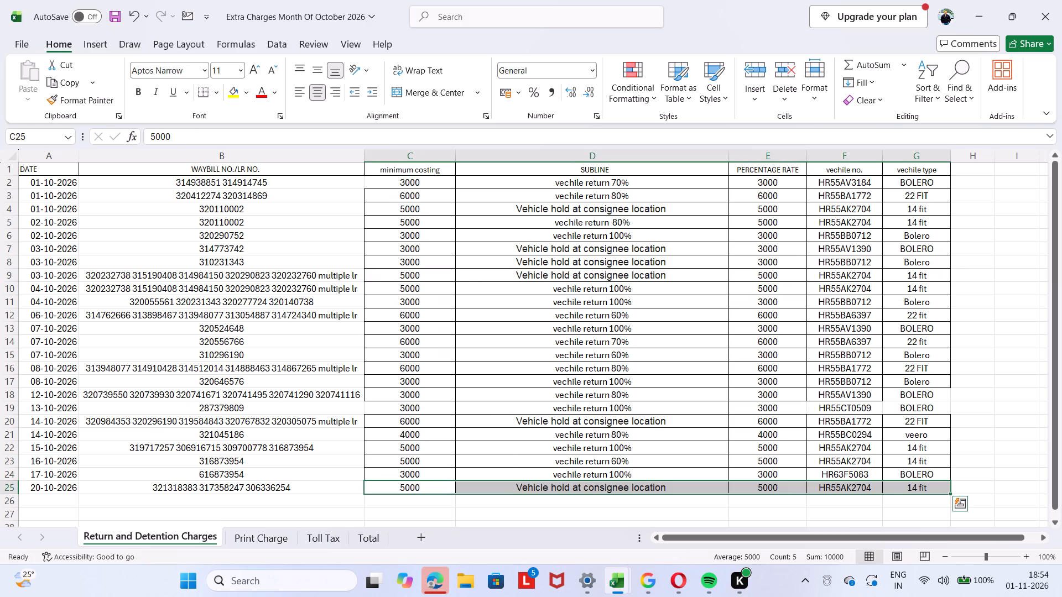
# Enter the date 30/10/2026 in cell A26.
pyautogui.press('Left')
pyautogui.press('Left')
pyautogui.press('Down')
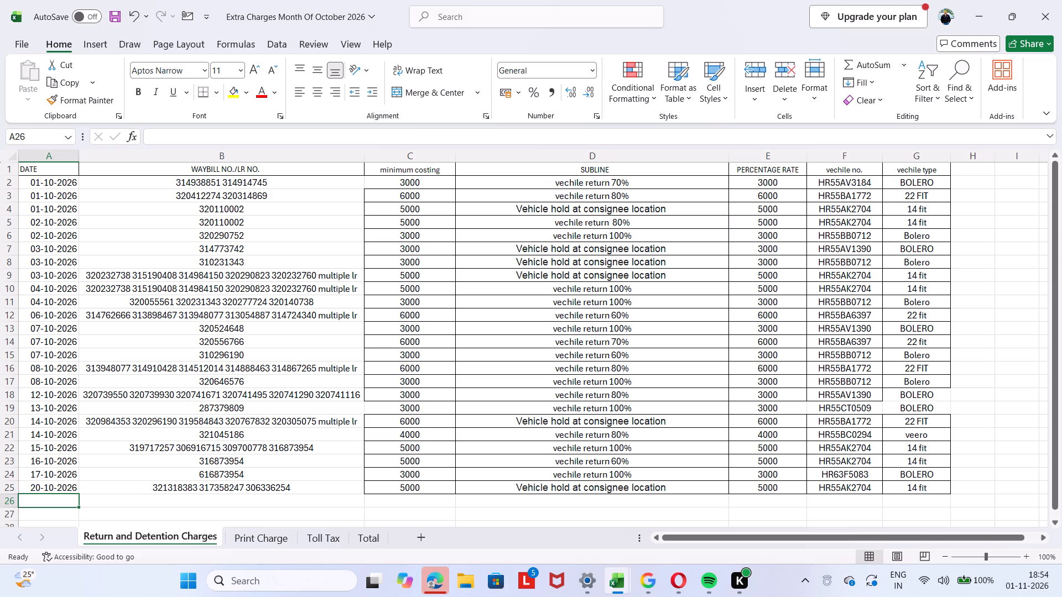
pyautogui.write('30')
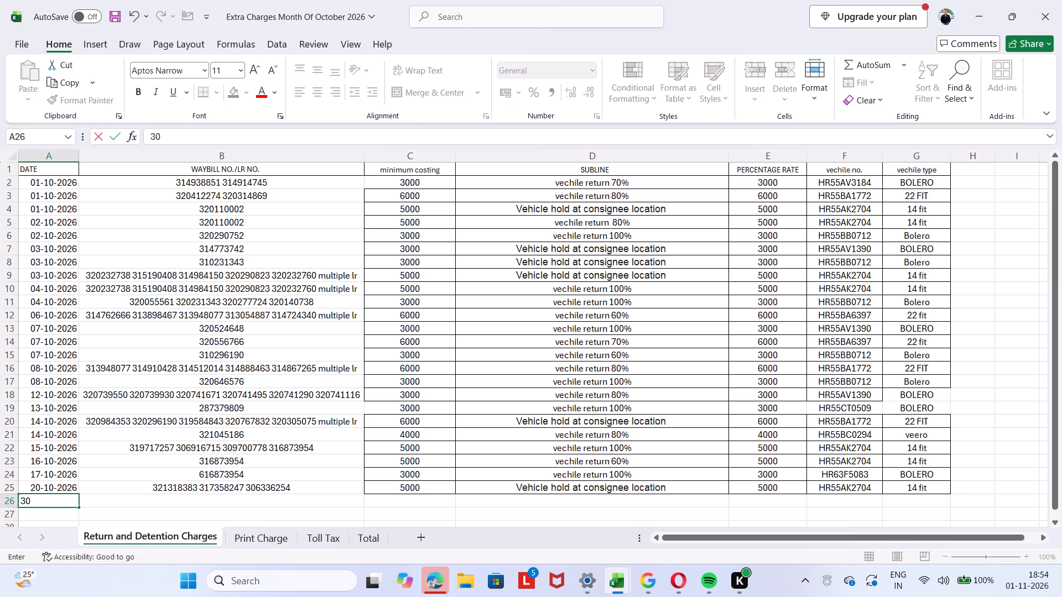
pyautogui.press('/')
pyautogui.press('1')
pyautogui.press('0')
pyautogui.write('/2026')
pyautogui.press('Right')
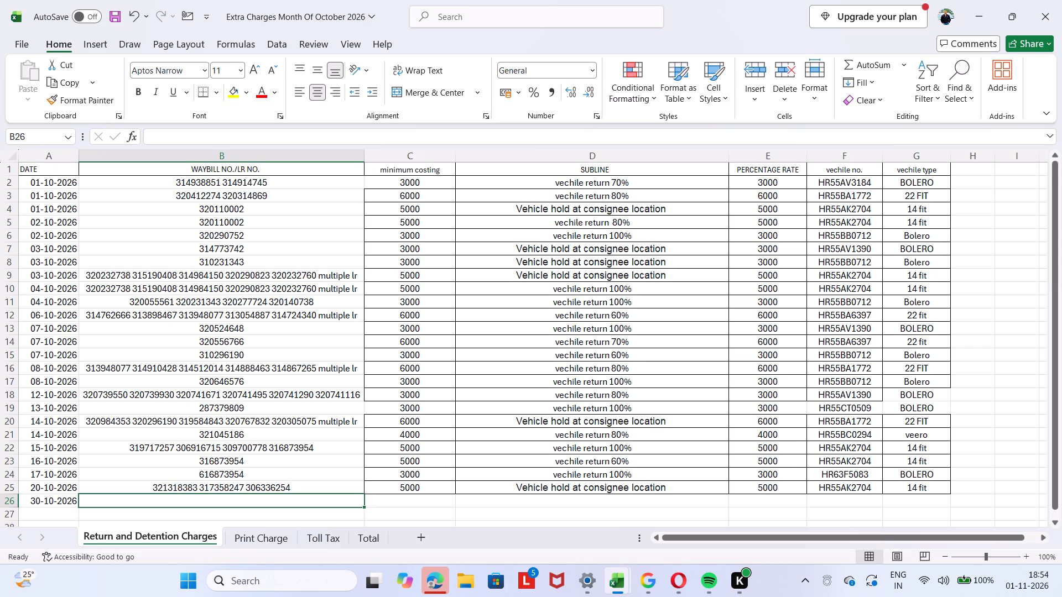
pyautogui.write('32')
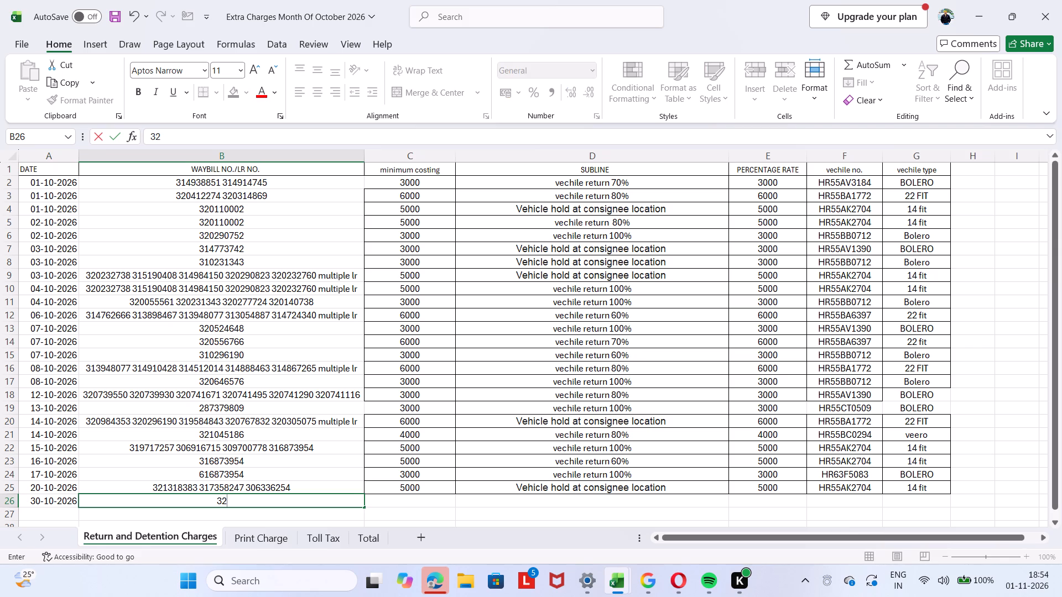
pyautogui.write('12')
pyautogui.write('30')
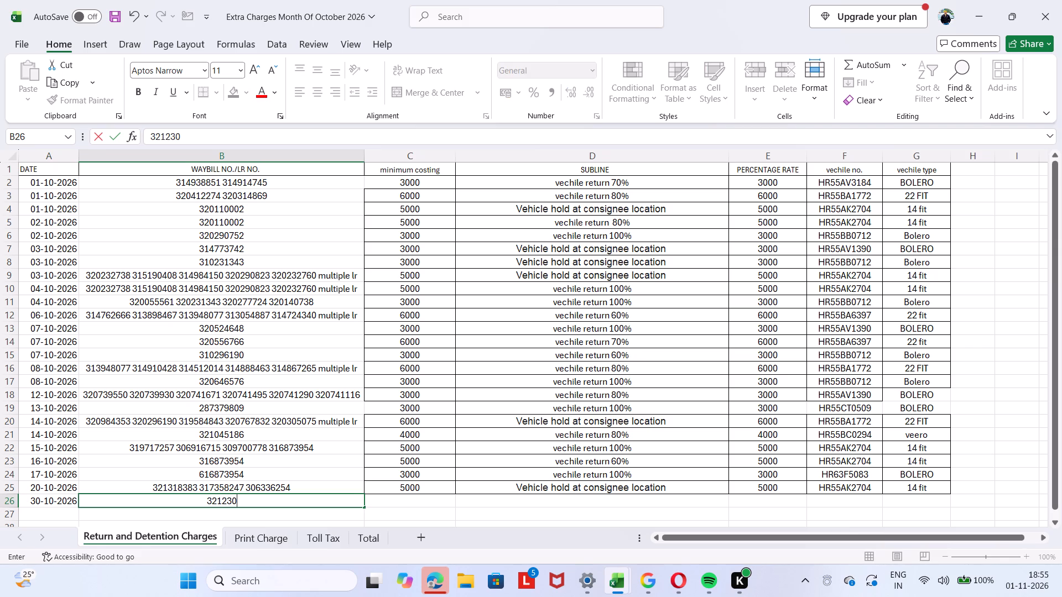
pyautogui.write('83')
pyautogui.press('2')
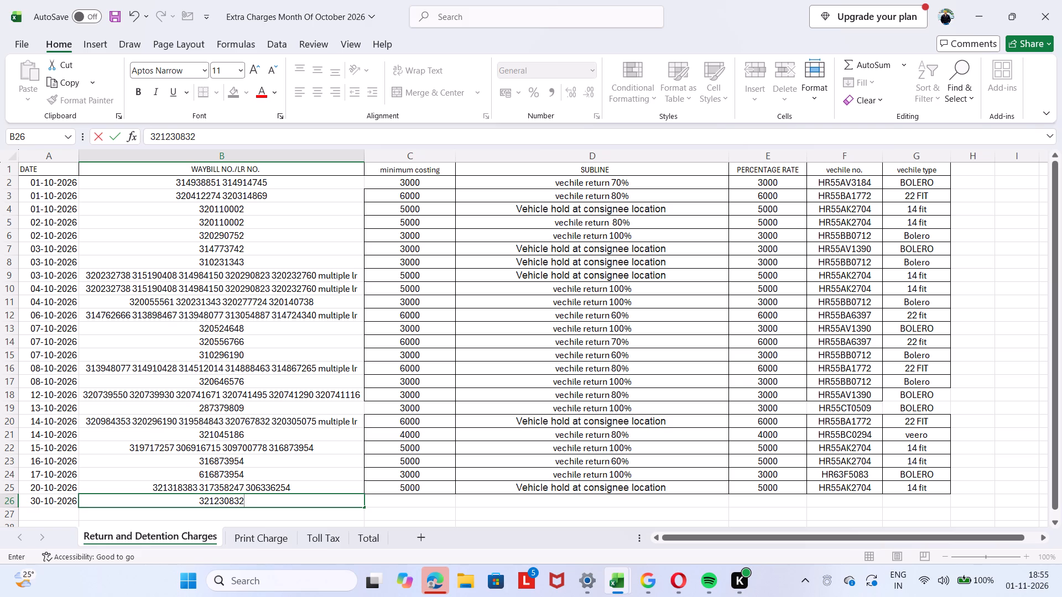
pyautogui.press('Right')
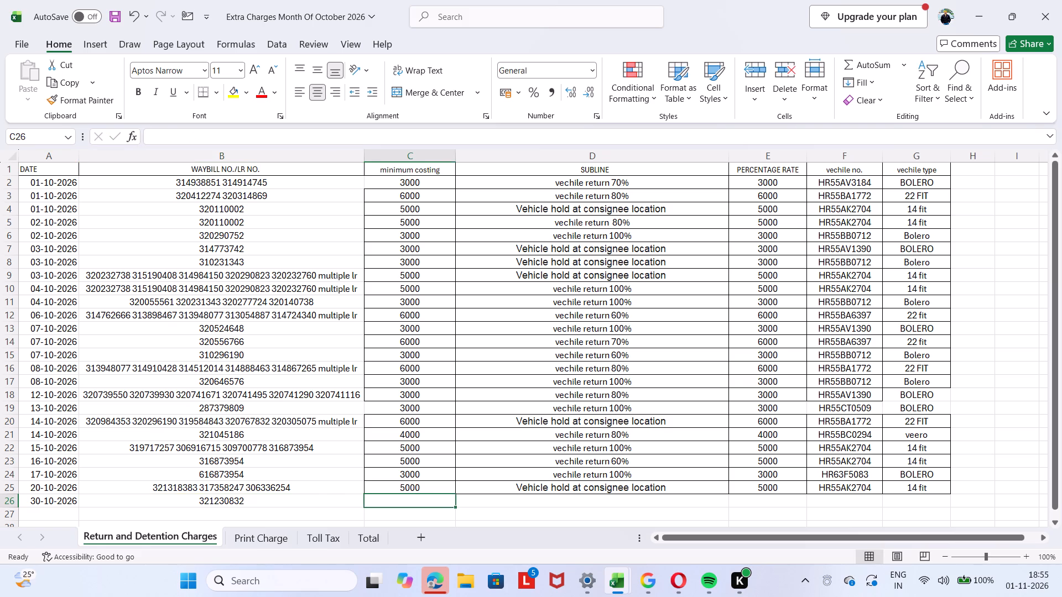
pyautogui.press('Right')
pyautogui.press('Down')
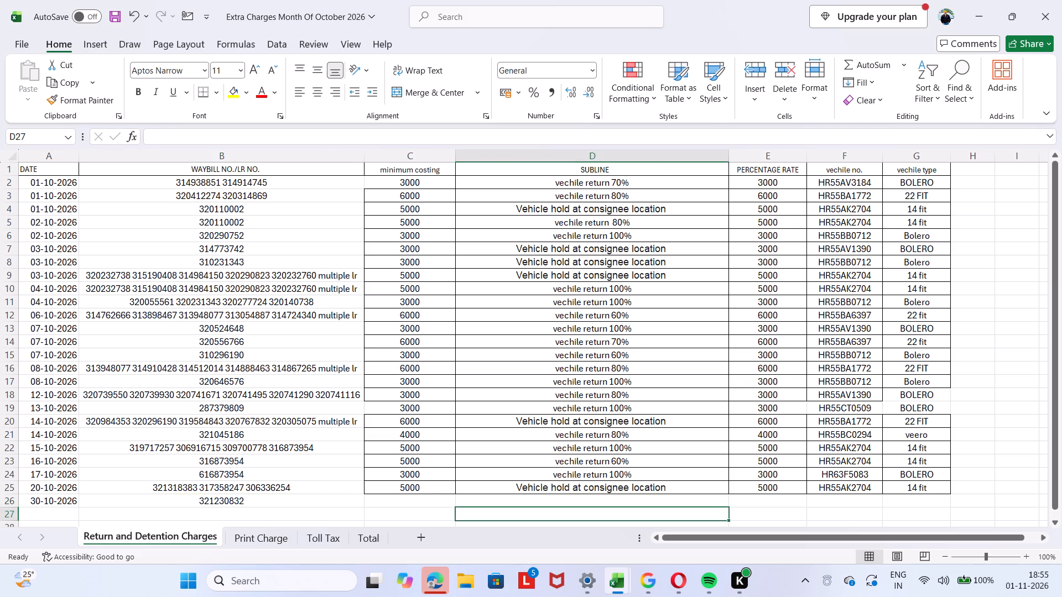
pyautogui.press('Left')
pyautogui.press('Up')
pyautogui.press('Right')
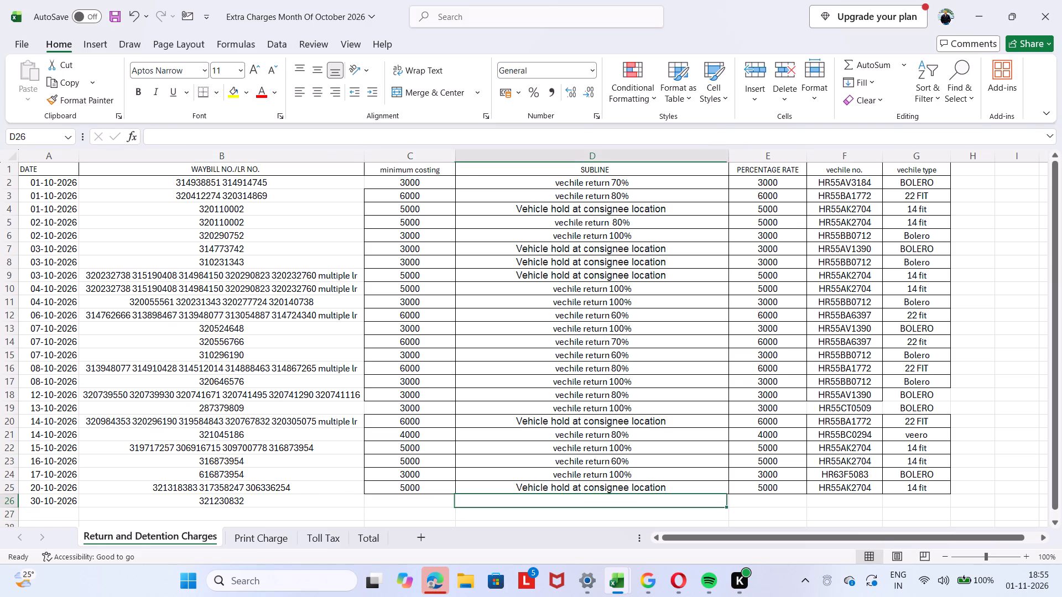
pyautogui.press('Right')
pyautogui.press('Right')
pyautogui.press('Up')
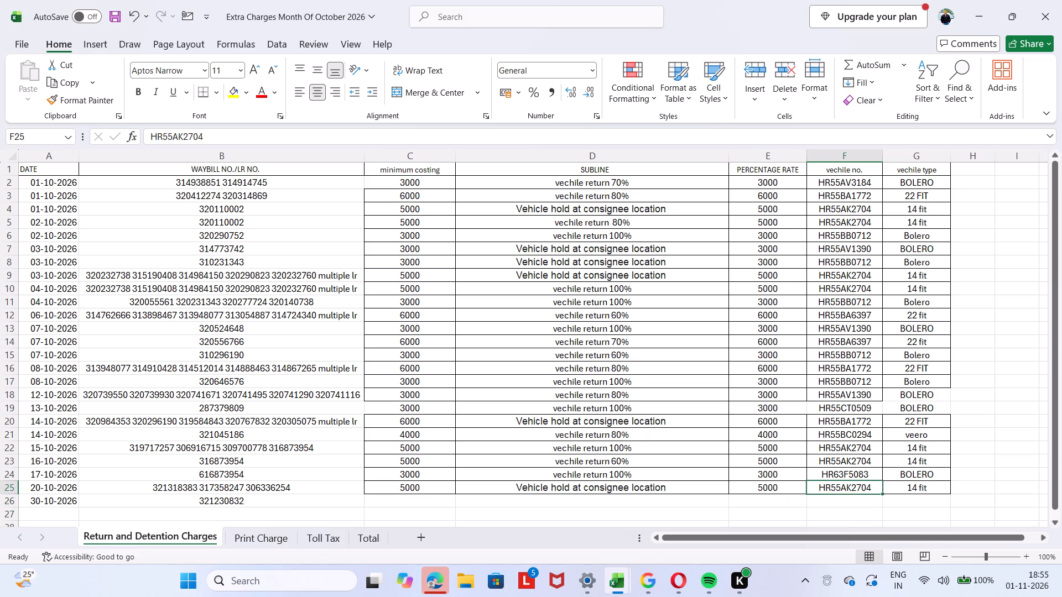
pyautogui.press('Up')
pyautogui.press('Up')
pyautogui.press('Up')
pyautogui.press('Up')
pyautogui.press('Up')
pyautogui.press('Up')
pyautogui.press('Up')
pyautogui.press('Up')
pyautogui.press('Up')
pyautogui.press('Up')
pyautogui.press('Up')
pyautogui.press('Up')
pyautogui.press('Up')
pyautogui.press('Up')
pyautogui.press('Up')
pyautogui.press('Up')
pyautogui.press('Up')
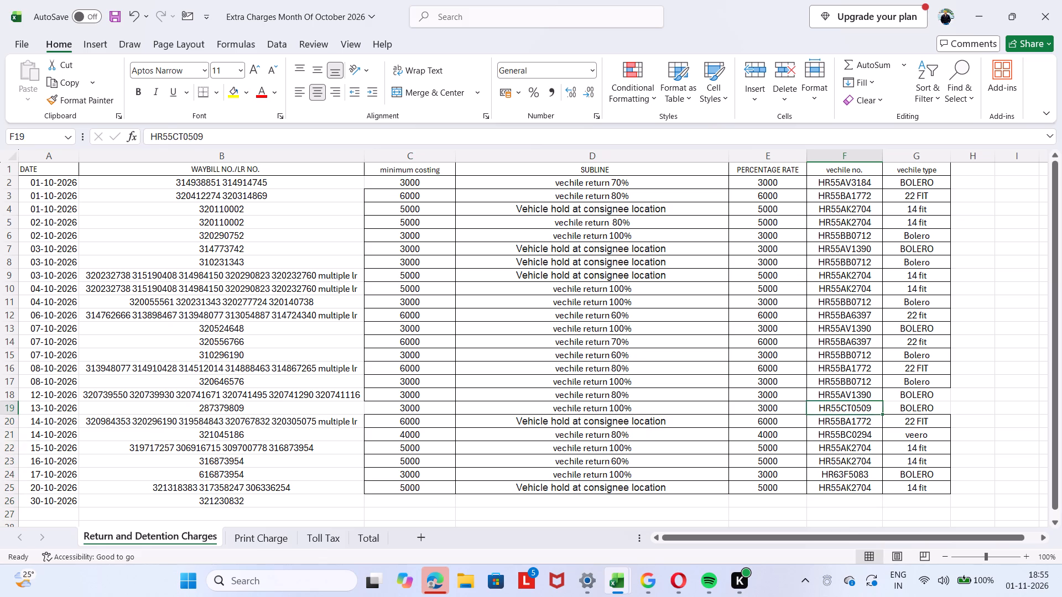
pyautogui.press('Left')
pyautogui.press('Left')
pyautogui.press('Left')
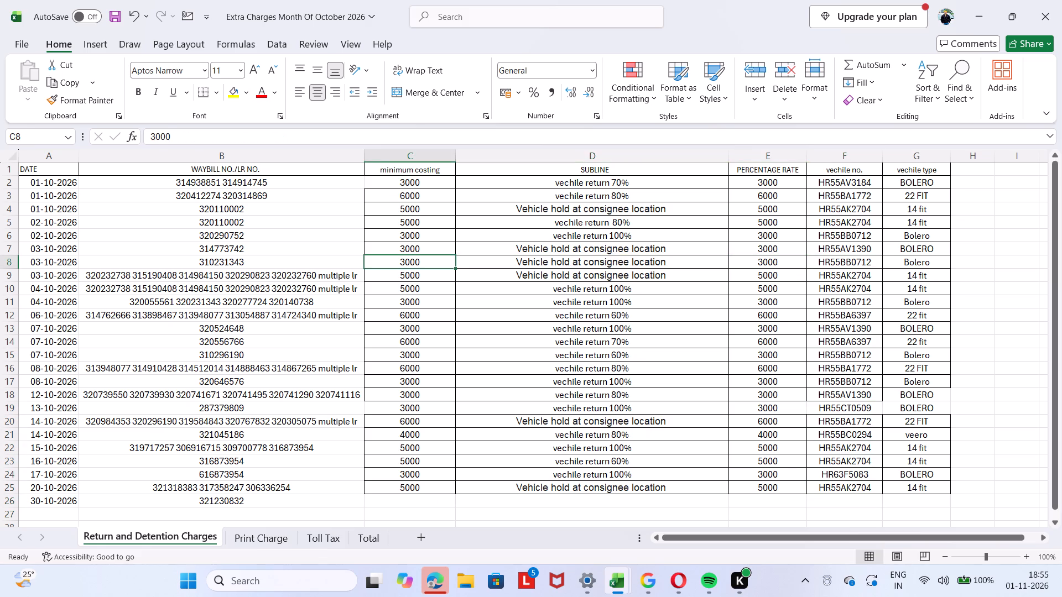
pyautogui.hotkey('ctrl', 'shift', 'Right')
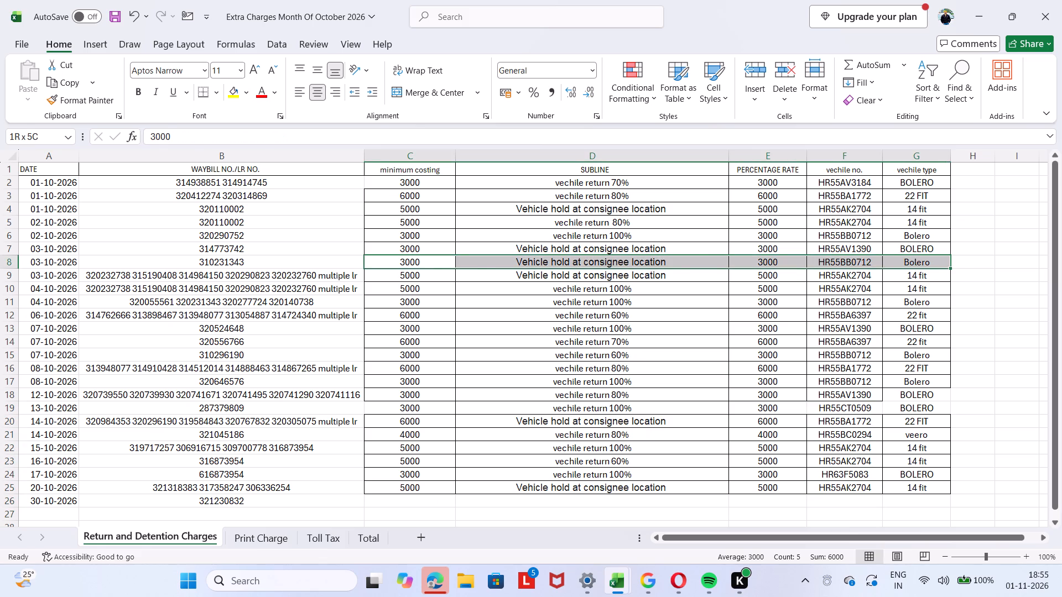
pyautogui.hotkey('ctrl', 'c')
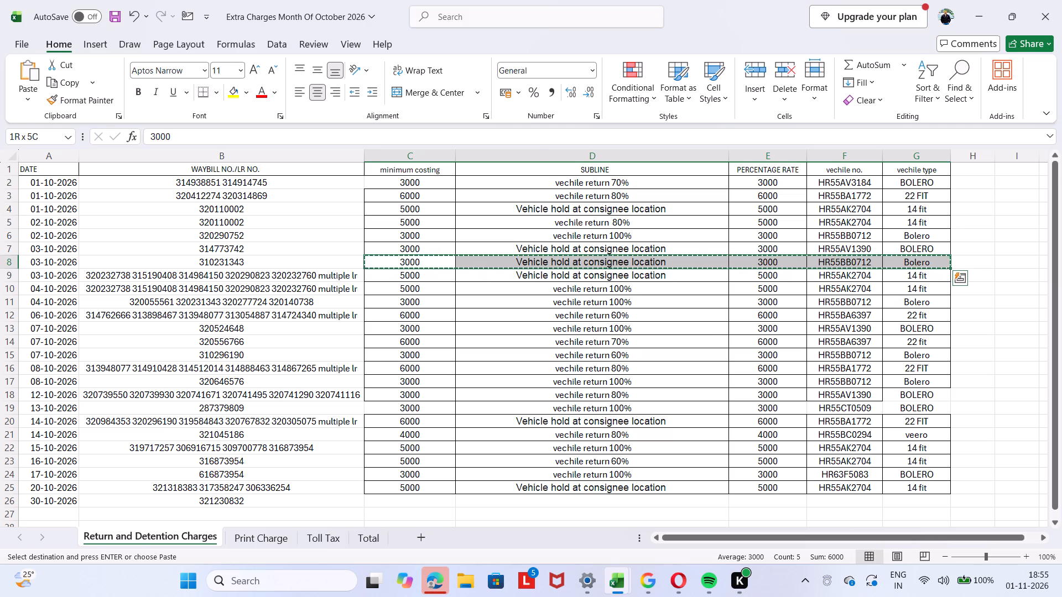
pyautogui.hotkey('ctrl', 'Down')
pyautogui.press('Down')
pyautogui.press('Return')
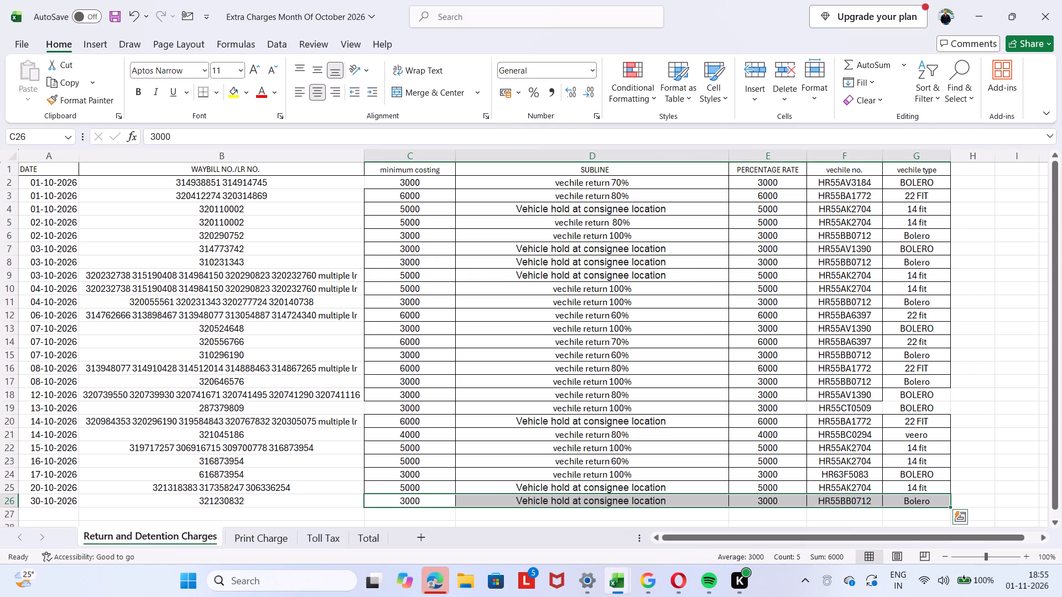
# Insert a blank sheet row above the 30-10-2026 record in row 26.
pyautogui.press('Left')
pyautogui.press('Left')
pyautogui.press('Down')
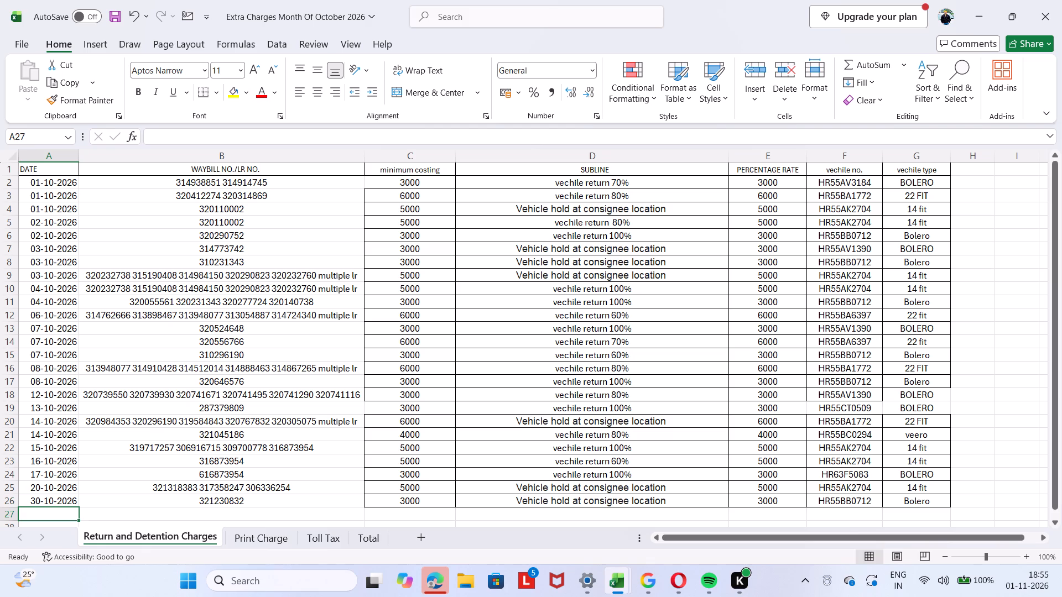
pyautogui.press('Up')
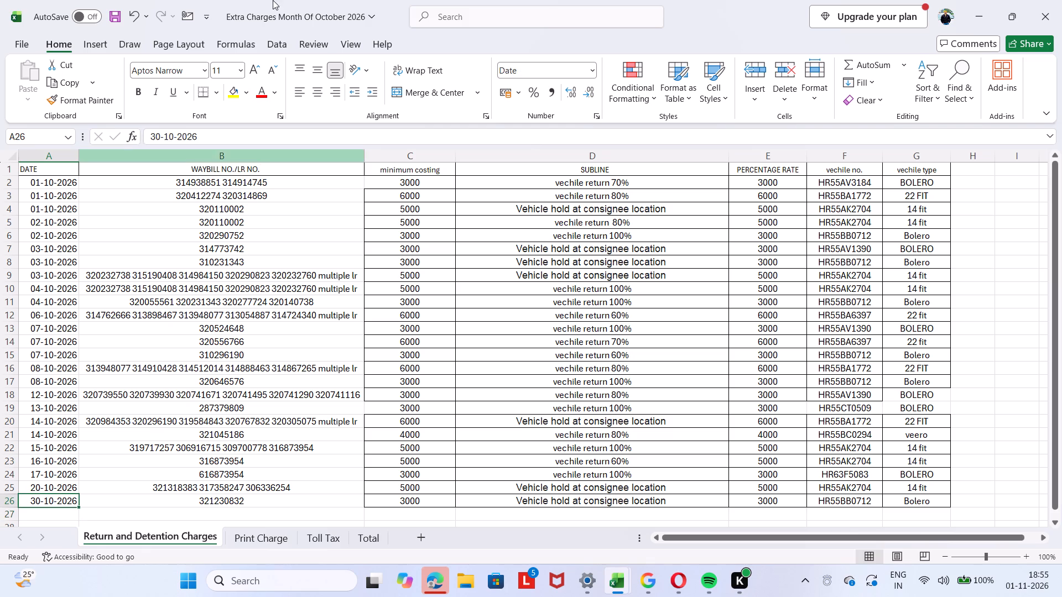
pyautogui.click(98, 39)
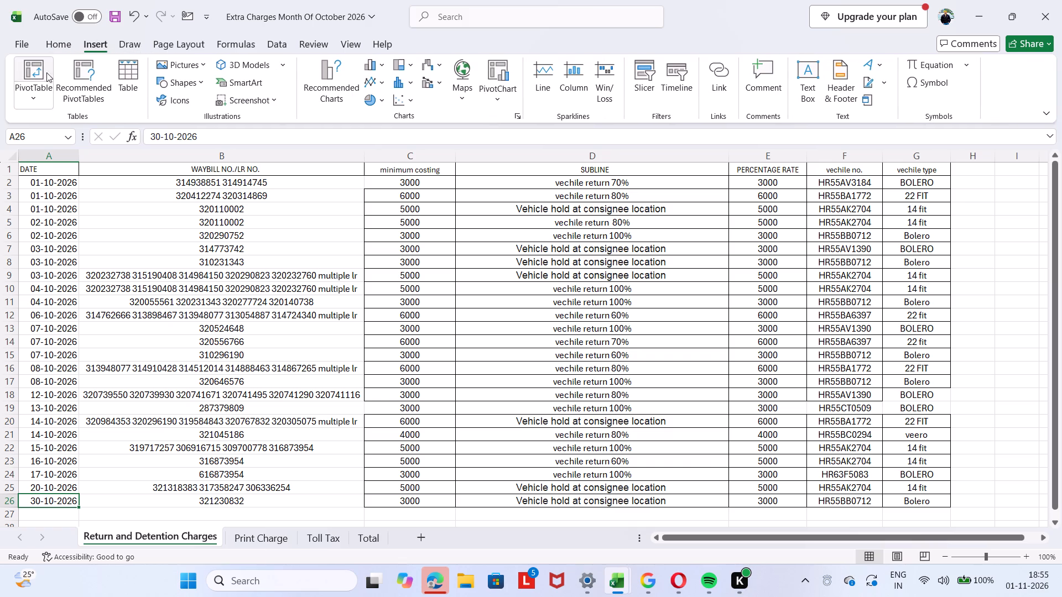
pyautogui.click(49, 39)
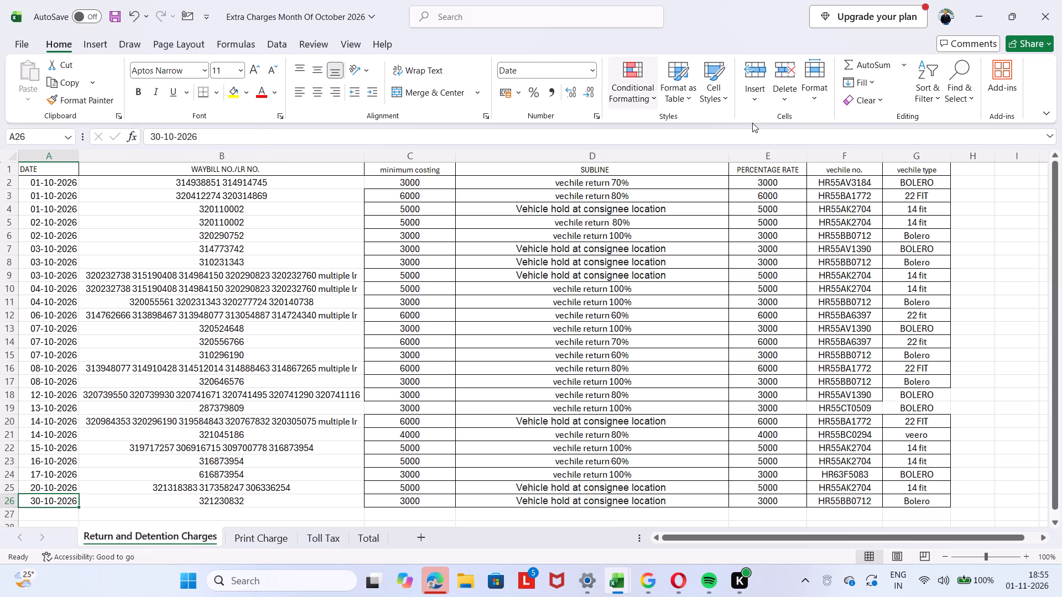
pyautogui.click(756, 102)
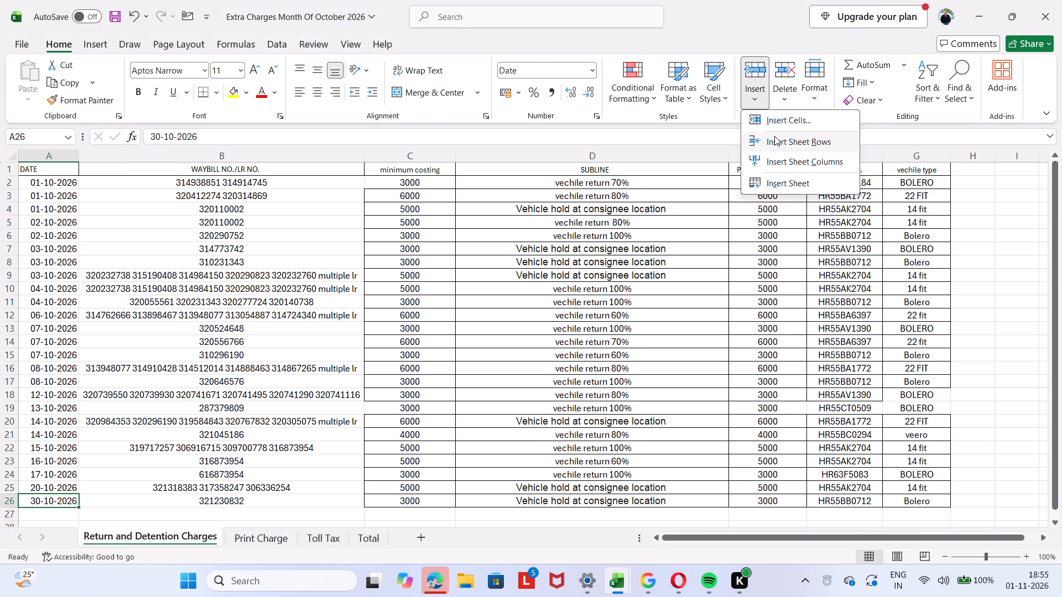
pyautogui.click(774, 136)
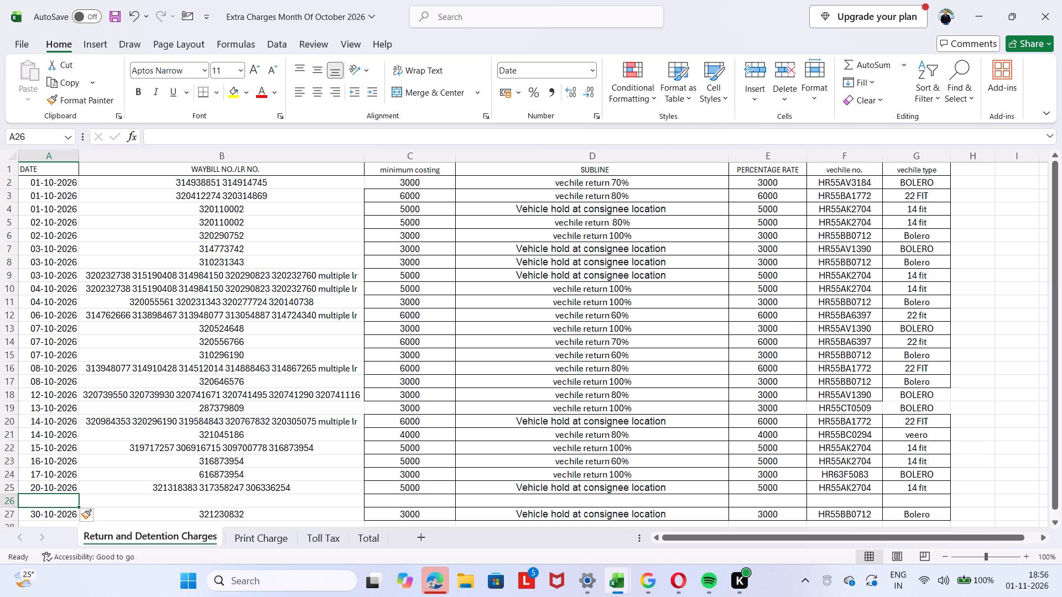
# Move the 30-10-2026 record from A27:G27 down to row 38, starting at A38.
pyautogui.scroll(-3, 214, 376)
pyautogui.click(56, 248)
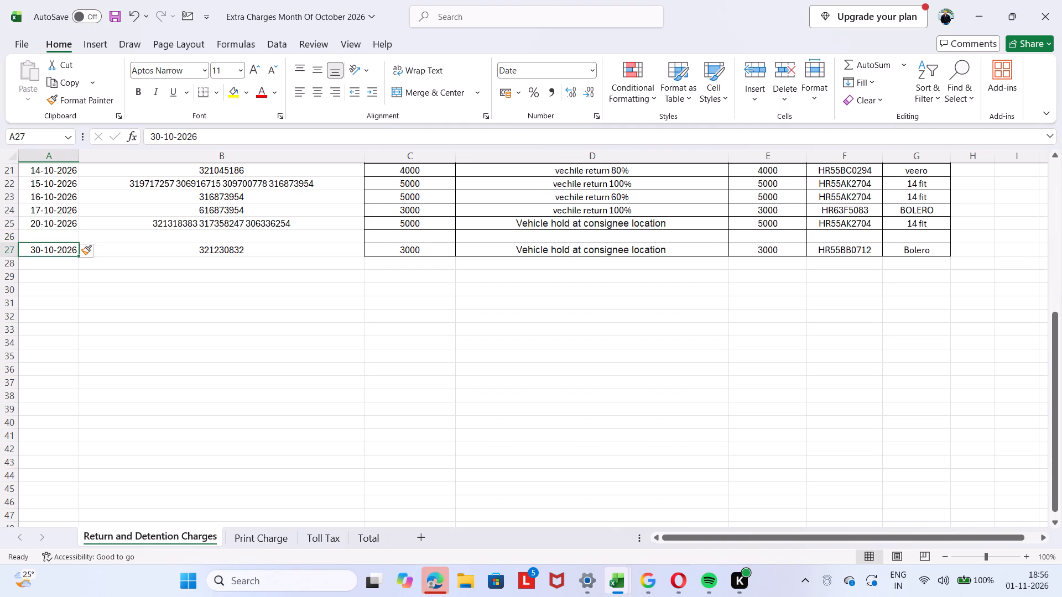
pyautogui.hotkey('ctrl', 'shift', 'Right')
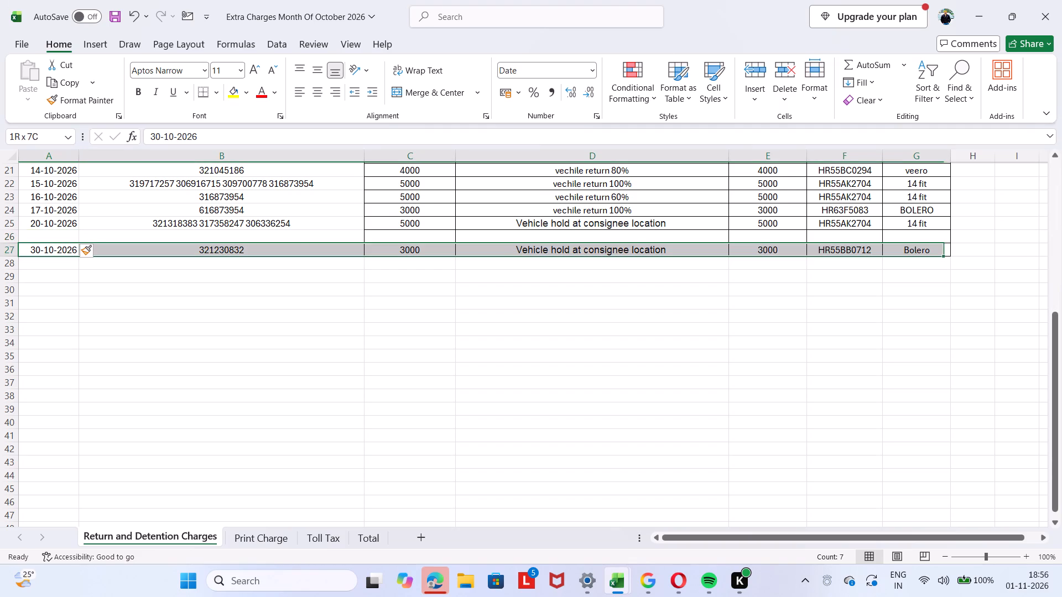
pyautogui.hotkey('ctrl', 'x')
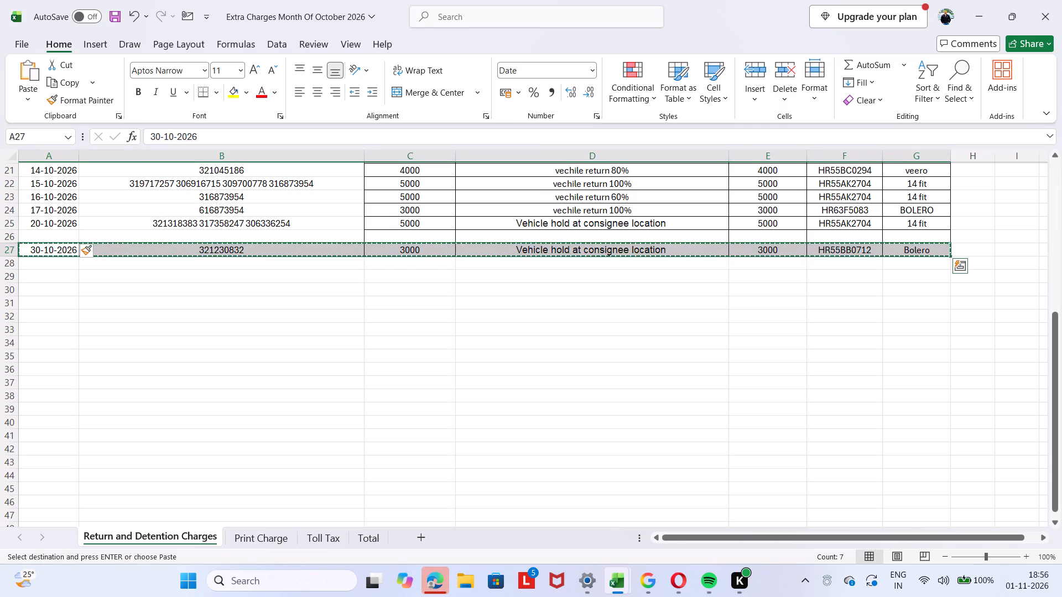
pyautogui.press('Down')
pyautogui.press('Down')
pyautogui.press('Down')
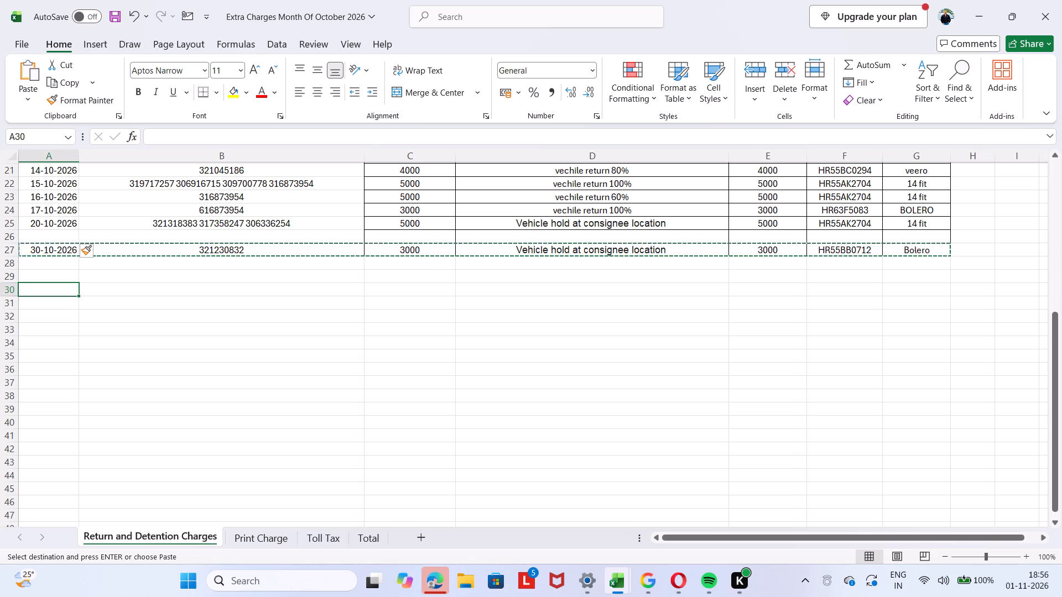
pyautogui.press('Down')
pyautogui.press('Down')
pyautogui.press('Down')
pyautogui.press('Down')
pyautogui.press('Down')
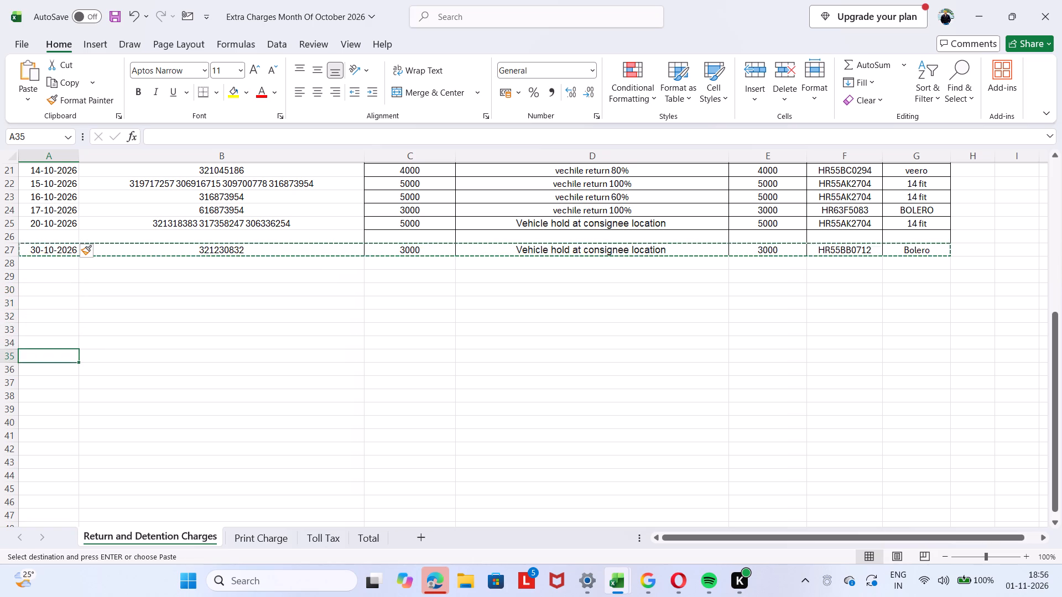
pyautogui.press('Down')
pyautogui.press('Down')
pyautogui.press('Down')
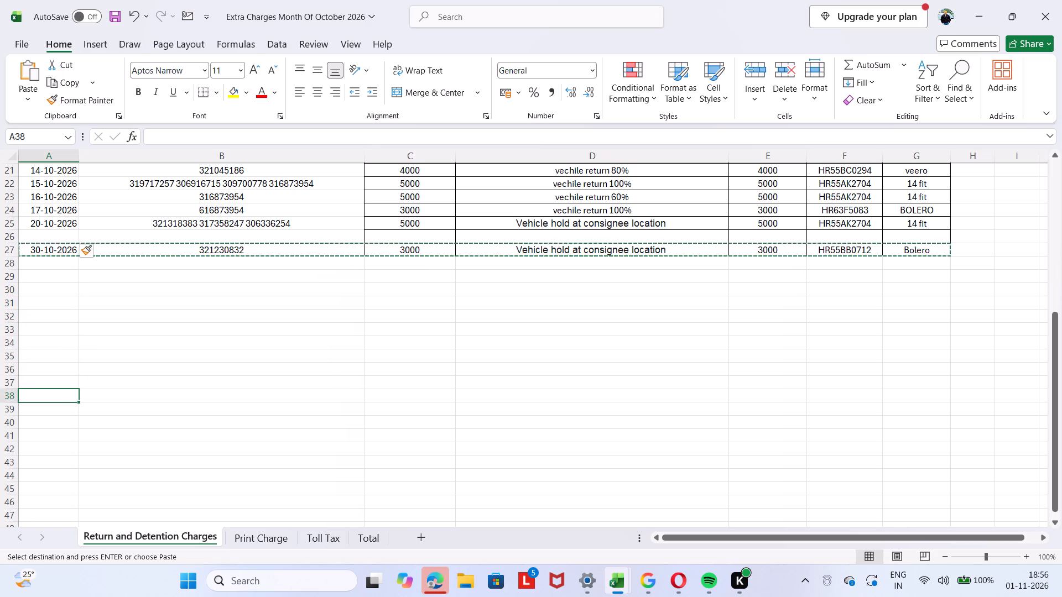
pyautogui.press('Return')
# Copy the date 20-10-2026 from A25 into cell A26.
pyautogui.press('Up')
pyautogui.press('Up')
pyautogui.press('Up')
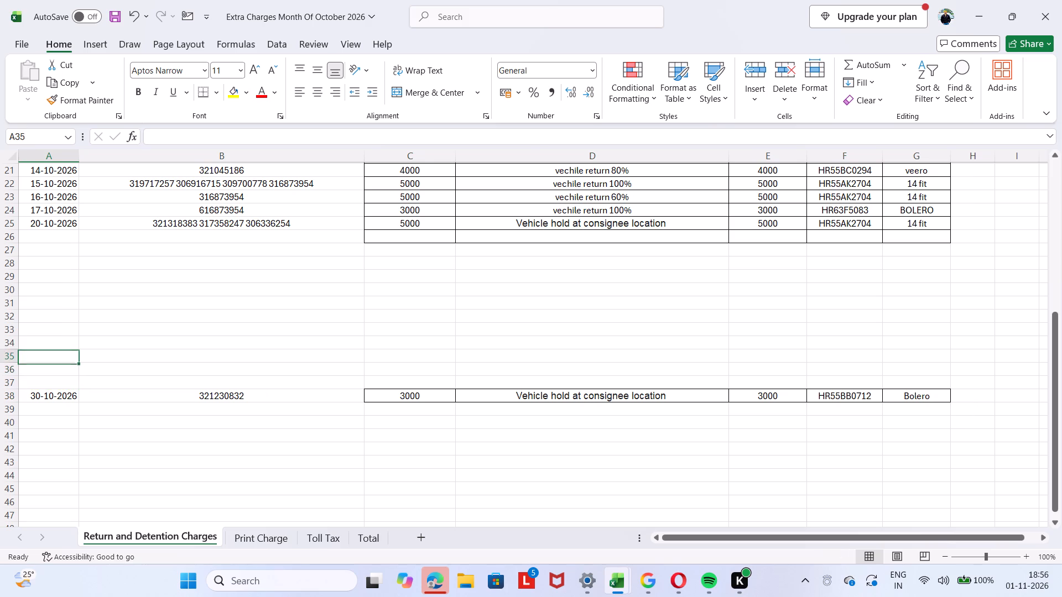
pyautogui.press('Up')
pyautogui.press('Up')
pyautogui.press('Up')
pyautogui.press('Up')
pyautogui.press('Up')
pyautogui.press('Up')
pyautogui.press('Up')
pyautogui.press('Up')
pyautogui.press('Up')
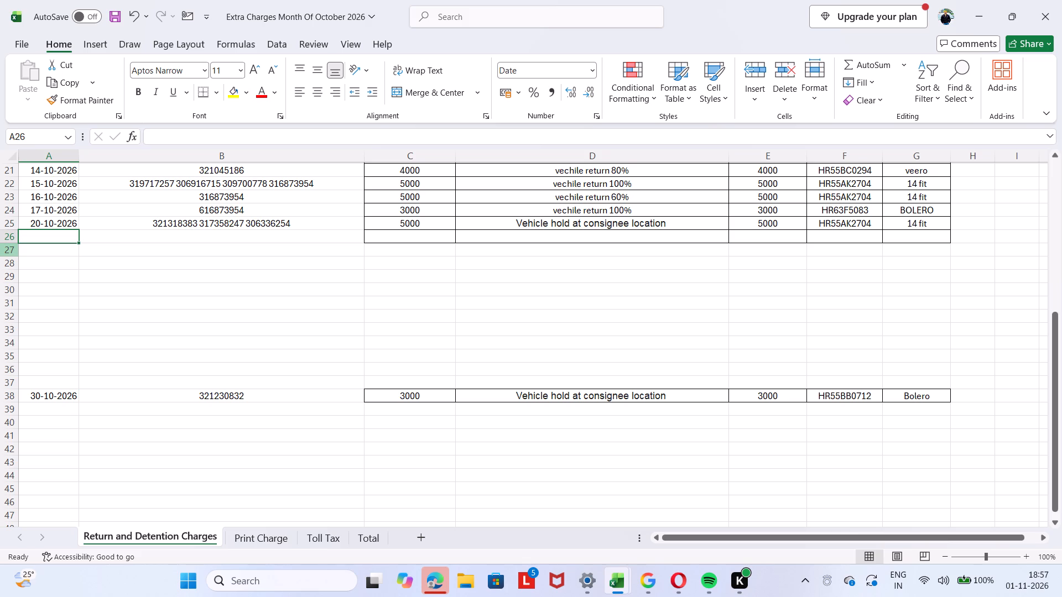
pyautogui.click(59, 225)
pyautogui.hotkey('ctrl', 'c')
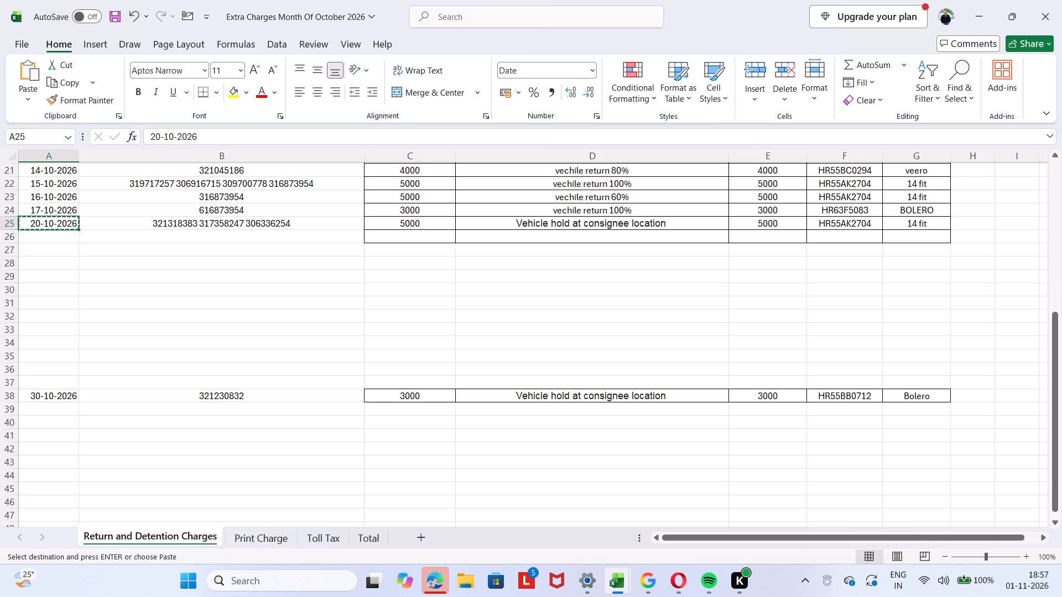
pyautogui.press('Down')
pyautogui.press('Return')
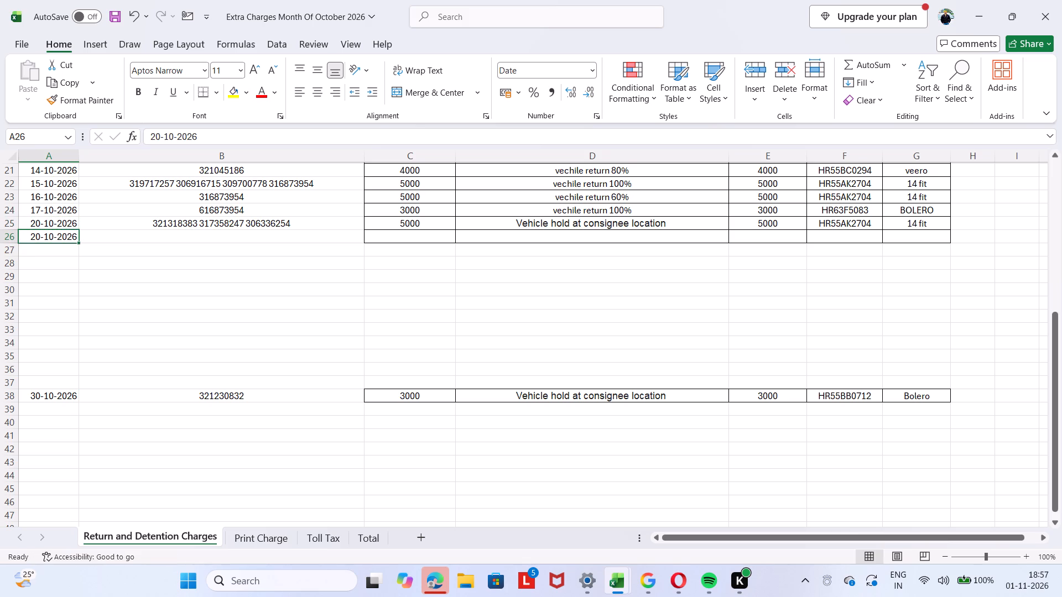
pyautogui.press('Right')
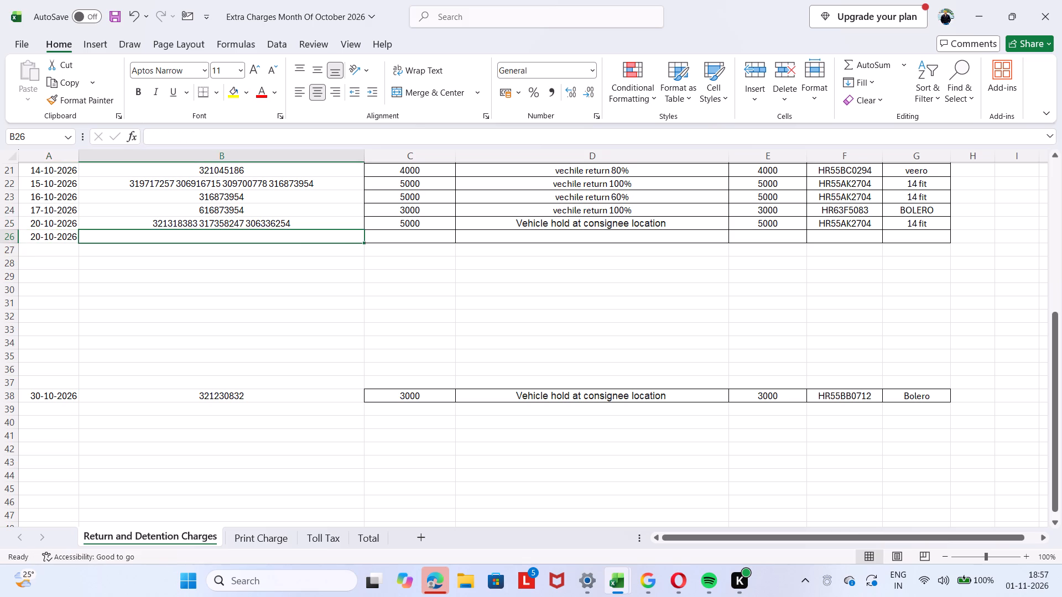
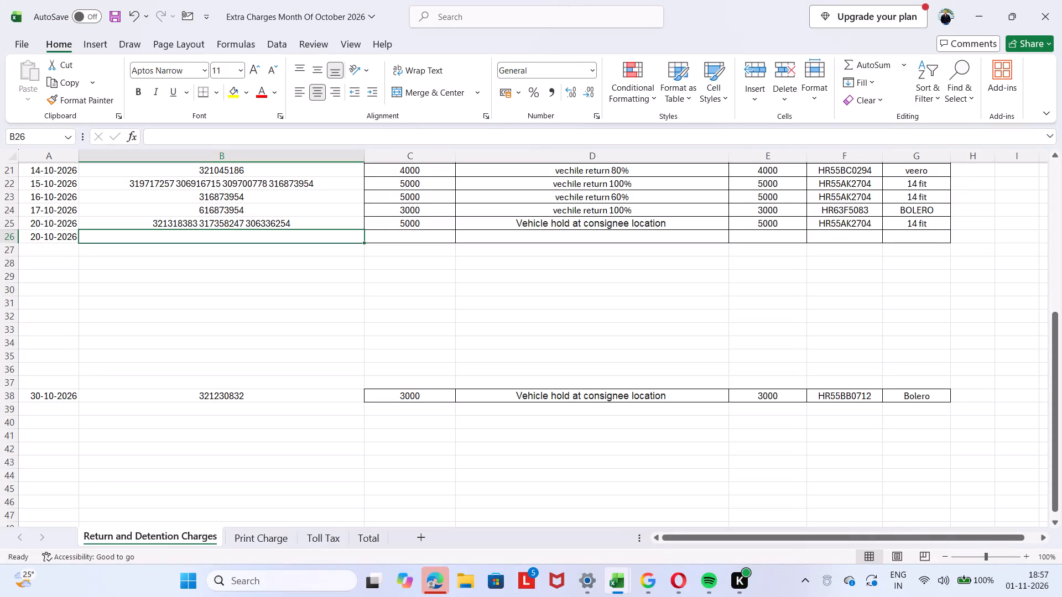
# Undo the date copy in A26, the move of the 30-10-2026 record and the blank row insertion.
pyautogui.hotkey('ctrl', 'z')
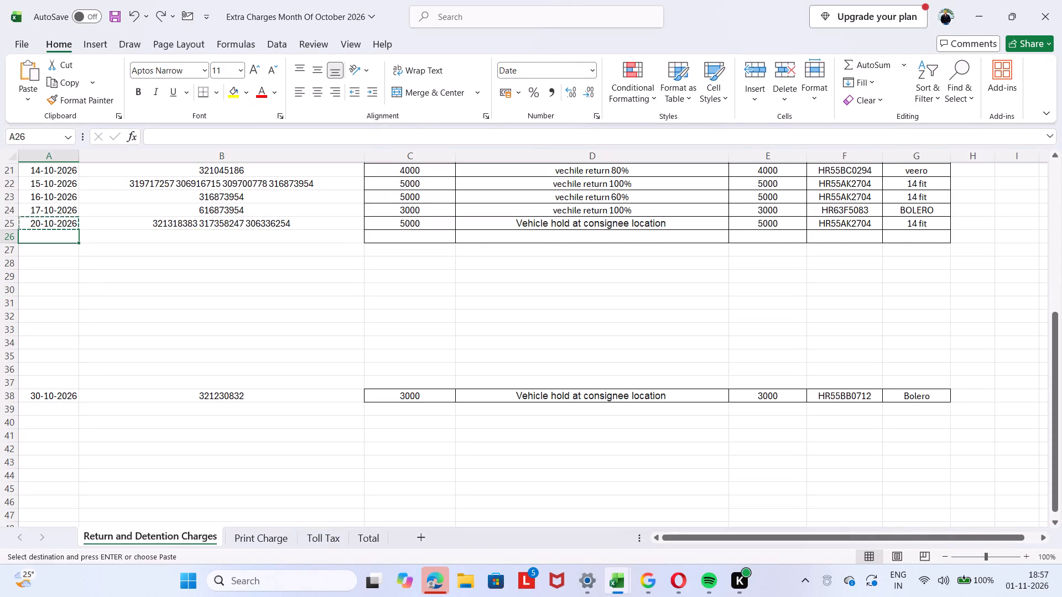
pyautogui.hotkey('ctrl', 'z')
pyautogui.hotkey('ctrl', 'z')
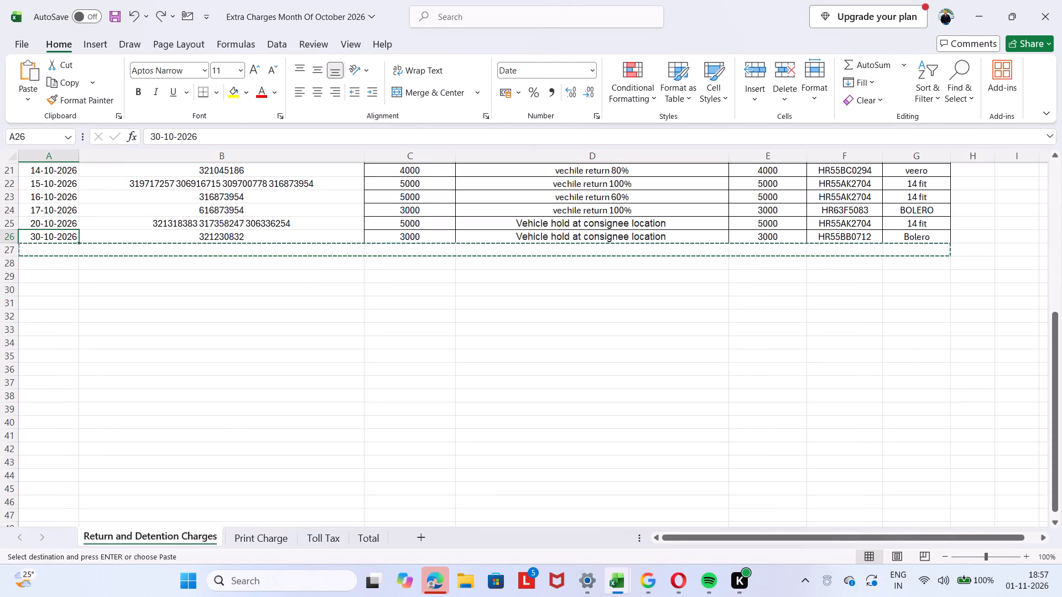
pyautogui.click(67, 268)
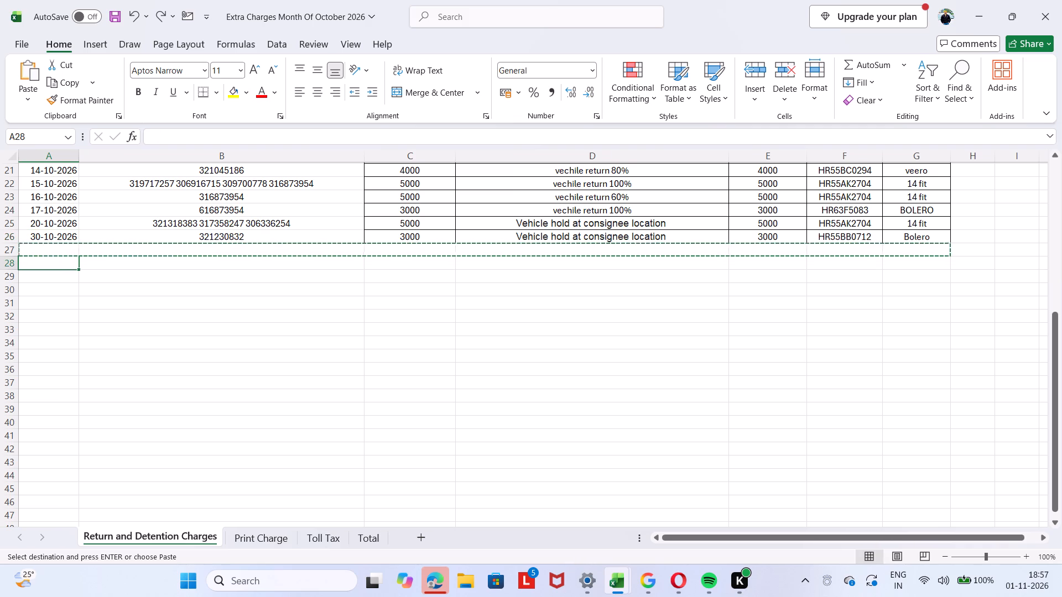
pyautogui.doubleClick(114, 313)
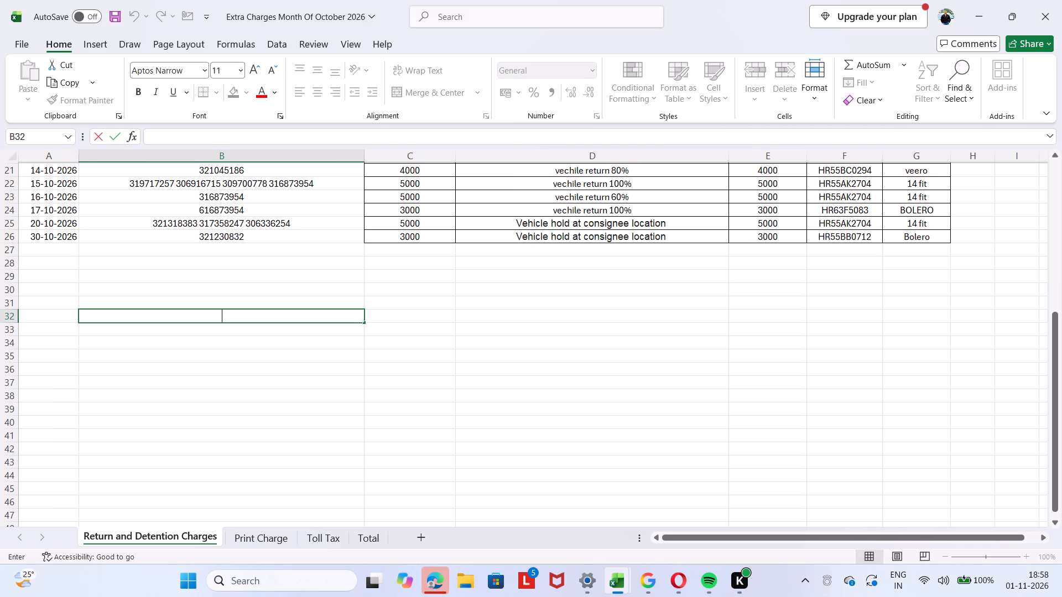
# Replace the date in A26 with 20-10-2026, copied from A25.
pyautogui.moveTo(39, 237); pyautogui.dragTo(50, 223)
pyautogui.click(50, 223)
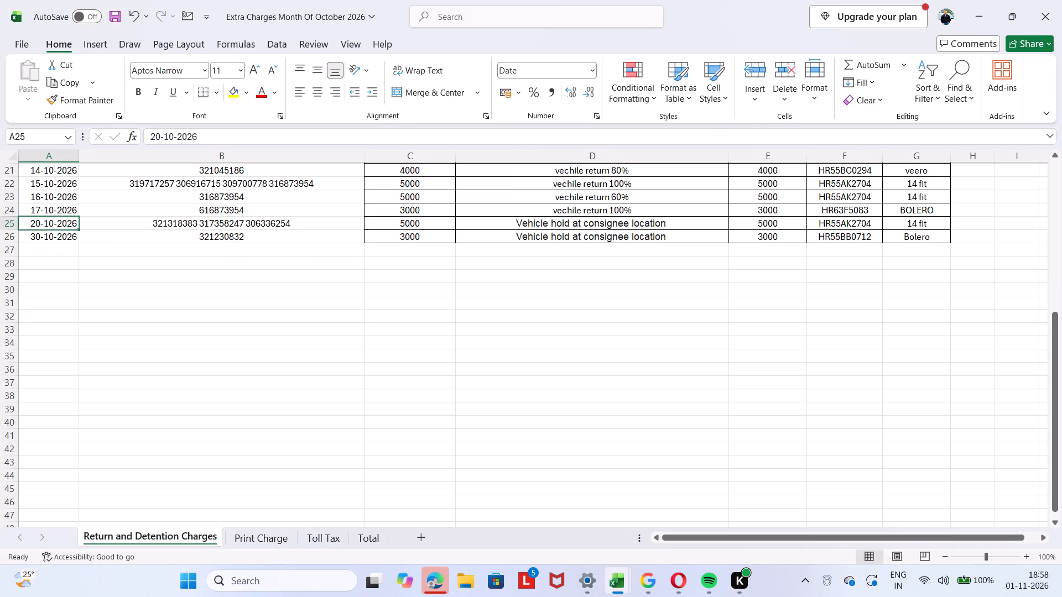
pyautogui.hotkey('ctrl', 'c')
pyautogui.press('Down')
pyautogui.press('Return')
# Copy the date 20-10-2026 from A26 into cell A27.
pyautogui.press('Down')
pyautogui.press('Up')
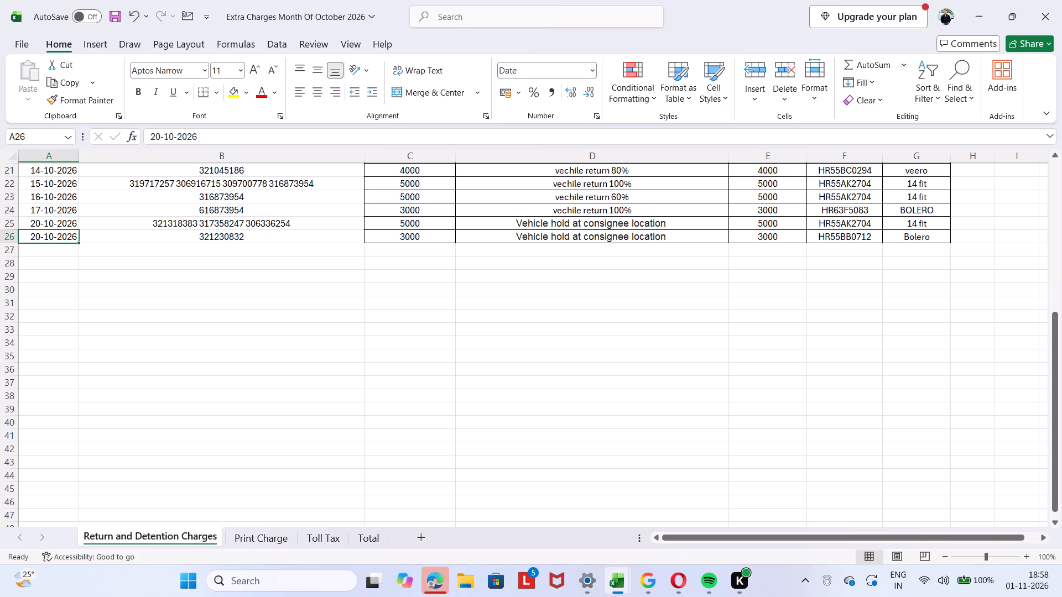
pyautogui.hotkey('ctrl', 'c')
pyautogui.press('Down')
pyautogui.press('Return')
pyautogui.press('Right')
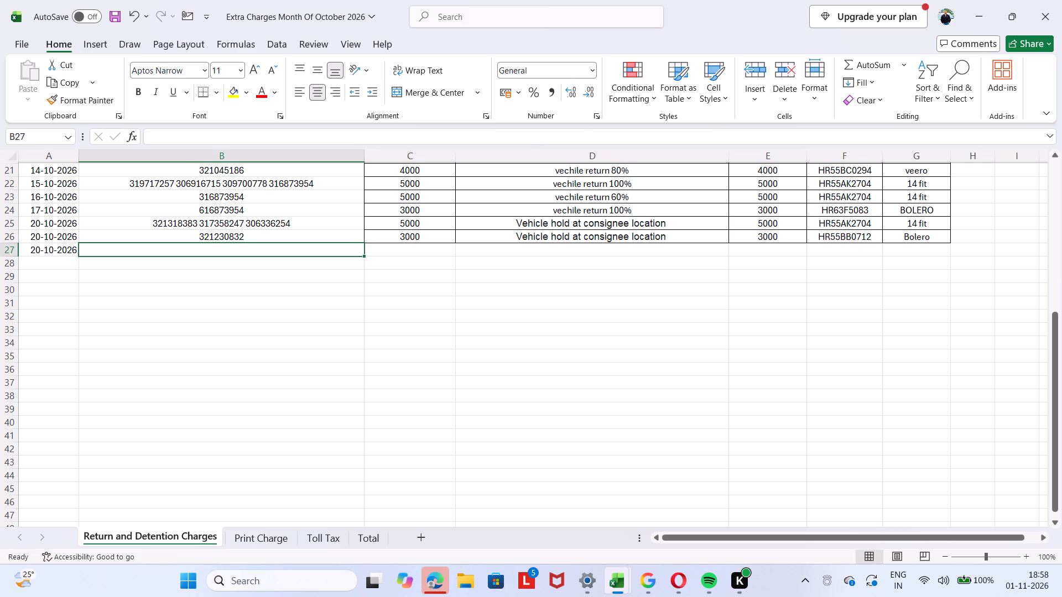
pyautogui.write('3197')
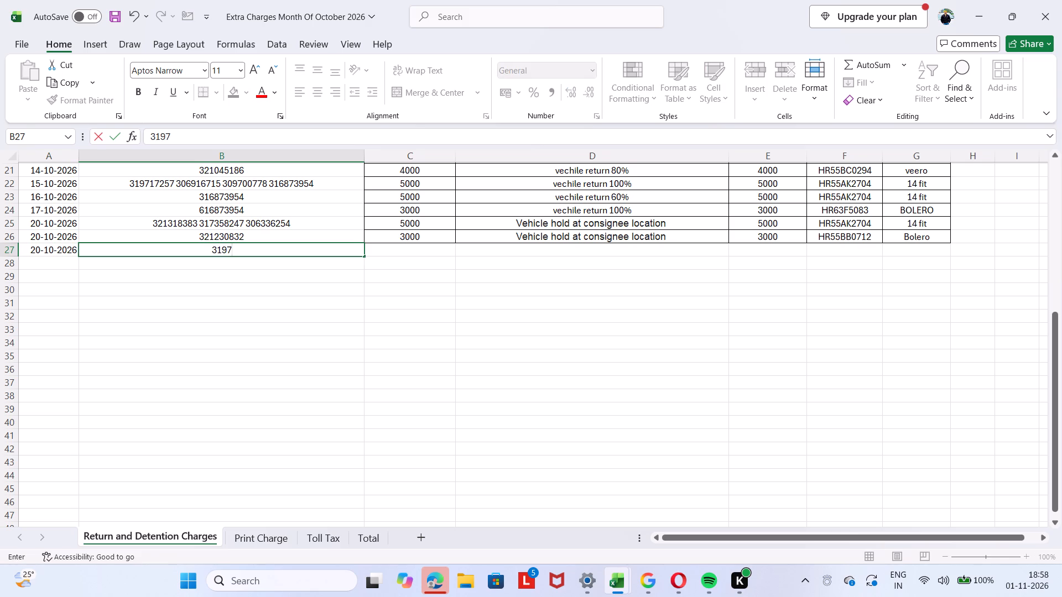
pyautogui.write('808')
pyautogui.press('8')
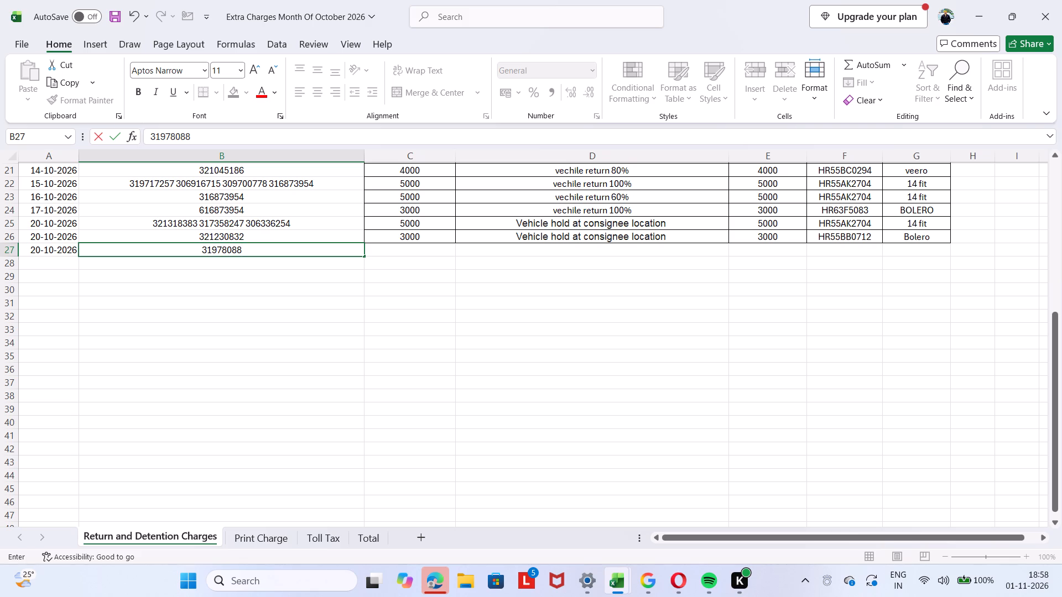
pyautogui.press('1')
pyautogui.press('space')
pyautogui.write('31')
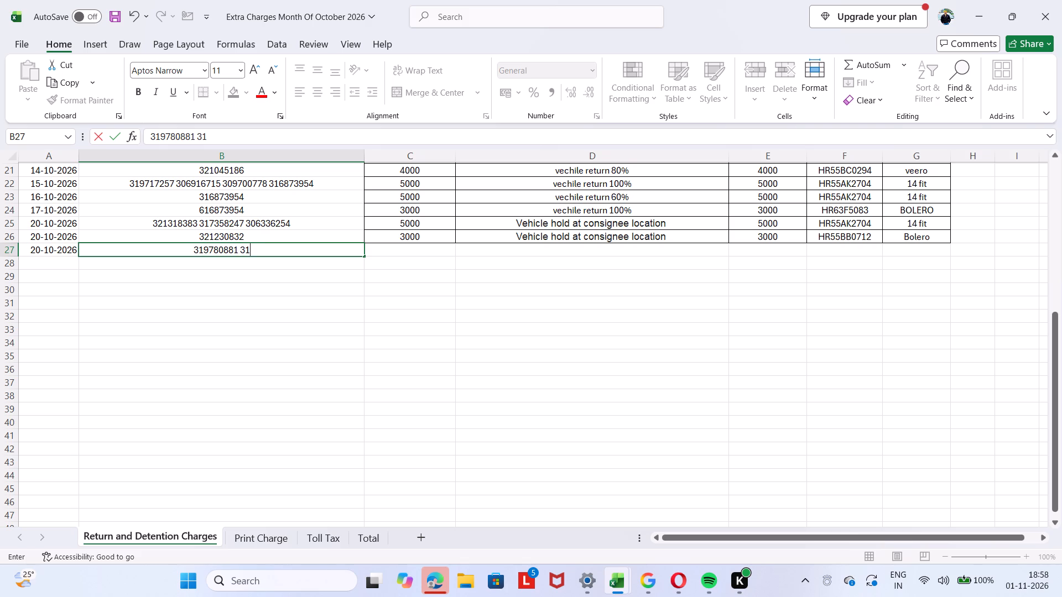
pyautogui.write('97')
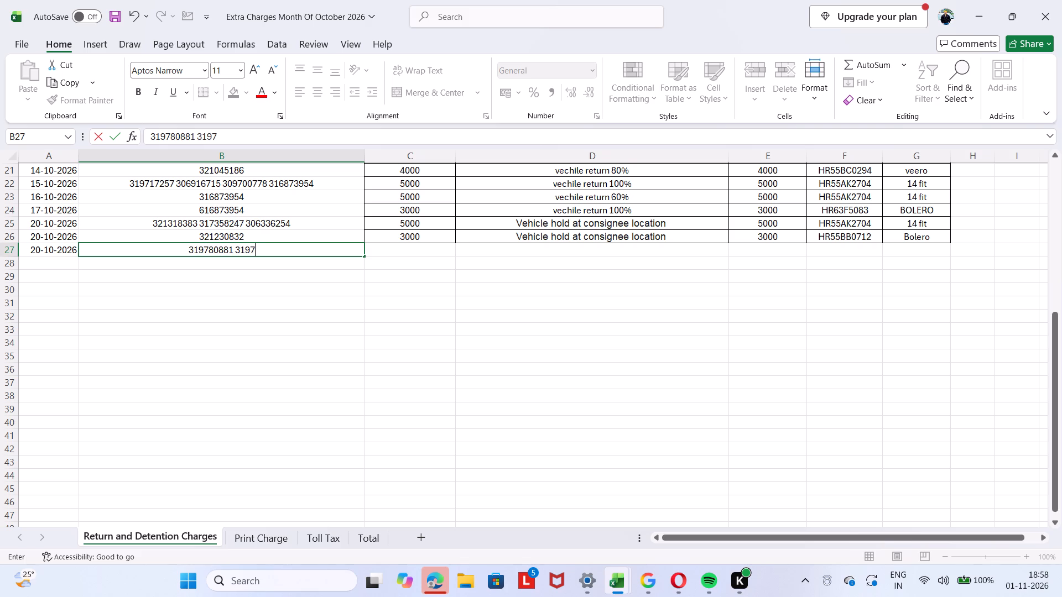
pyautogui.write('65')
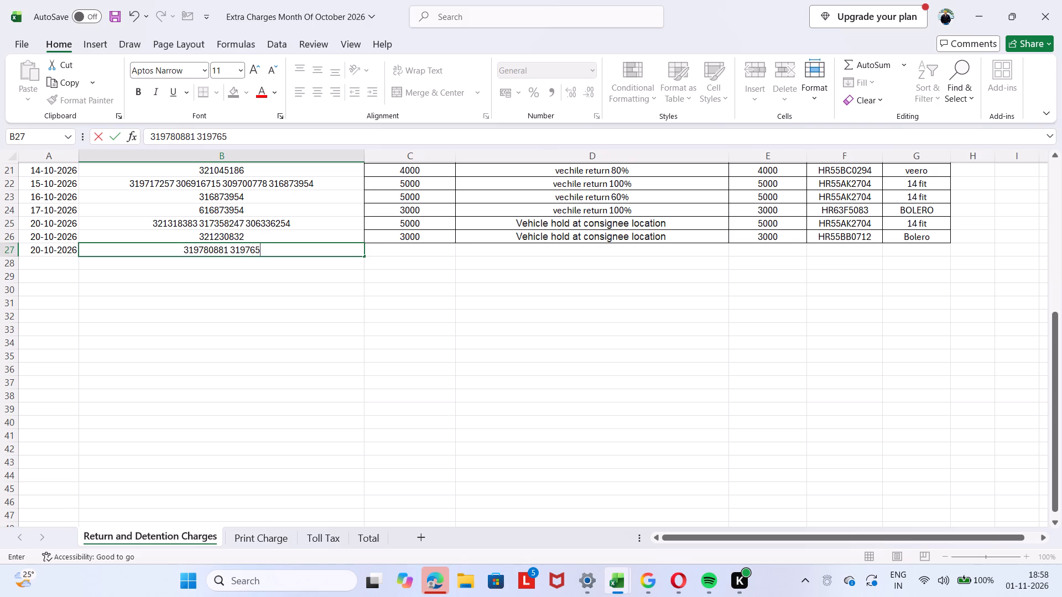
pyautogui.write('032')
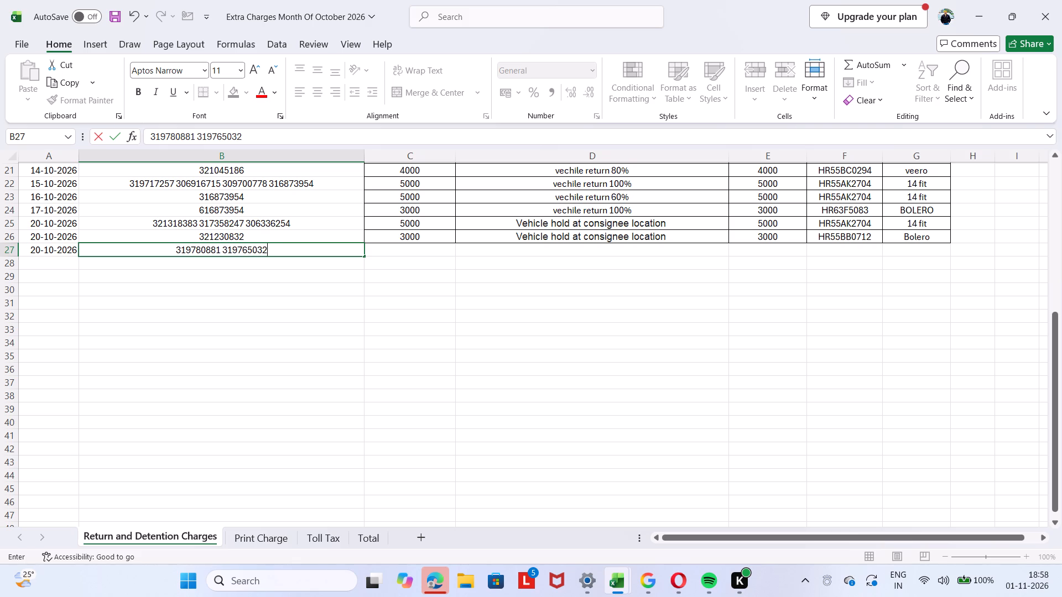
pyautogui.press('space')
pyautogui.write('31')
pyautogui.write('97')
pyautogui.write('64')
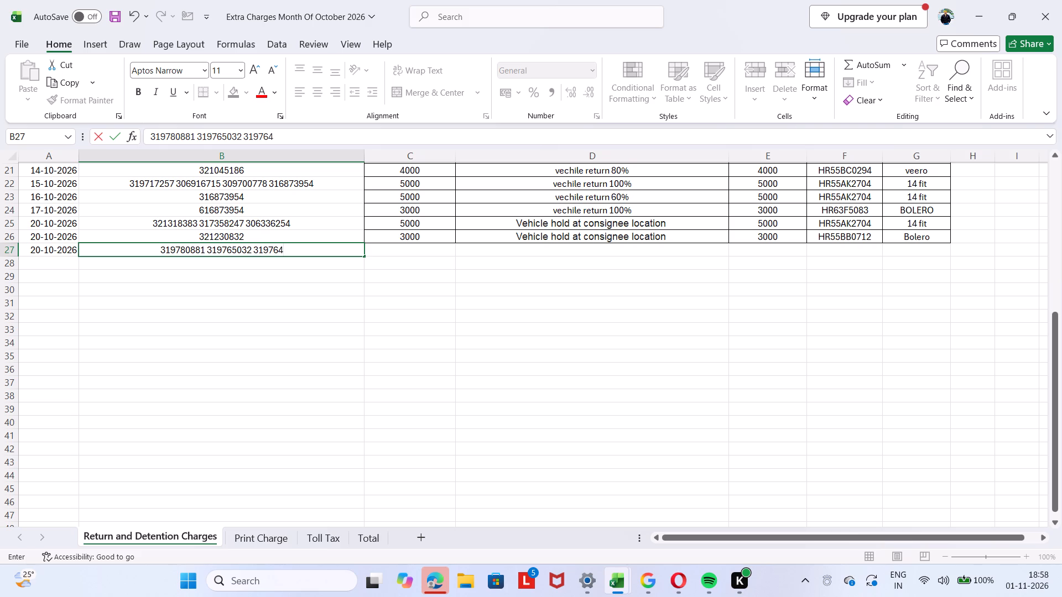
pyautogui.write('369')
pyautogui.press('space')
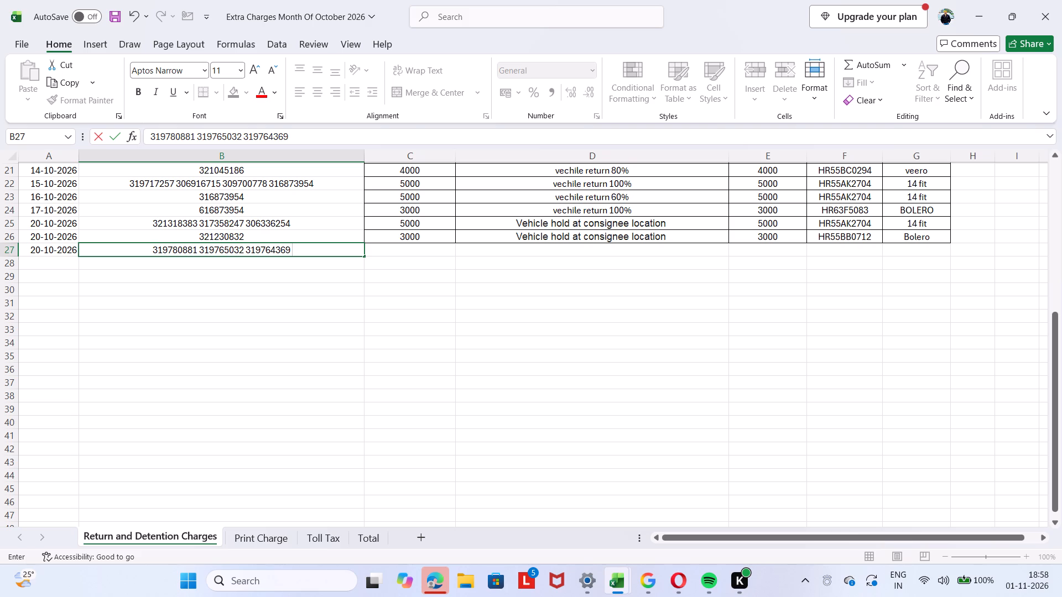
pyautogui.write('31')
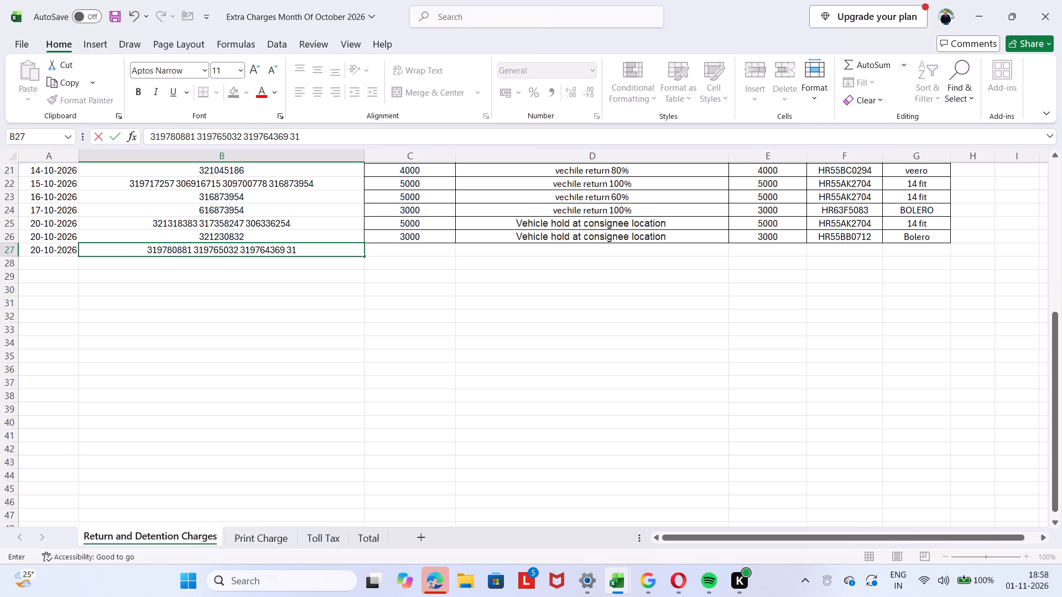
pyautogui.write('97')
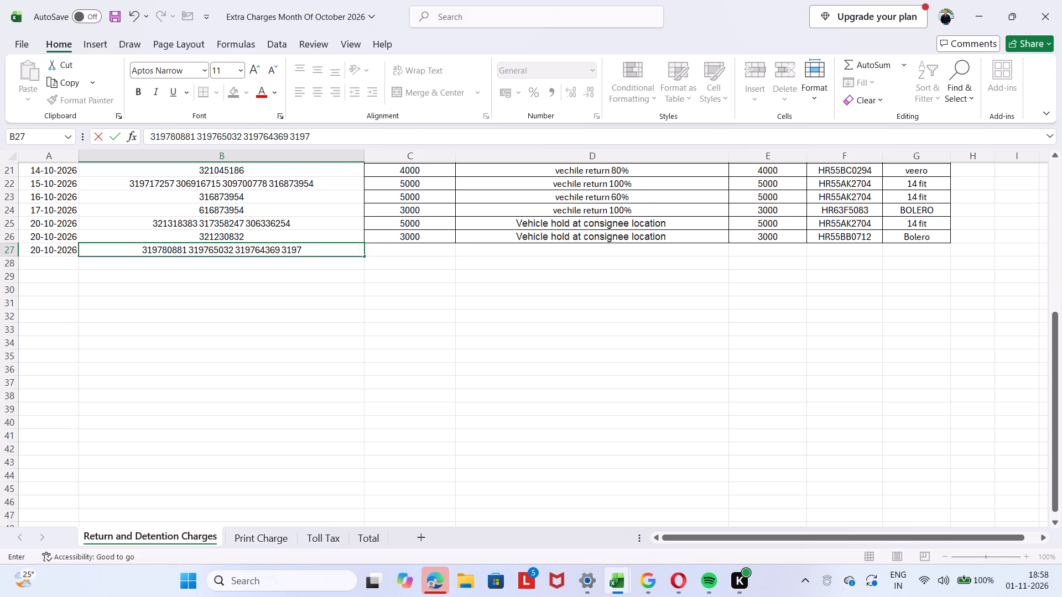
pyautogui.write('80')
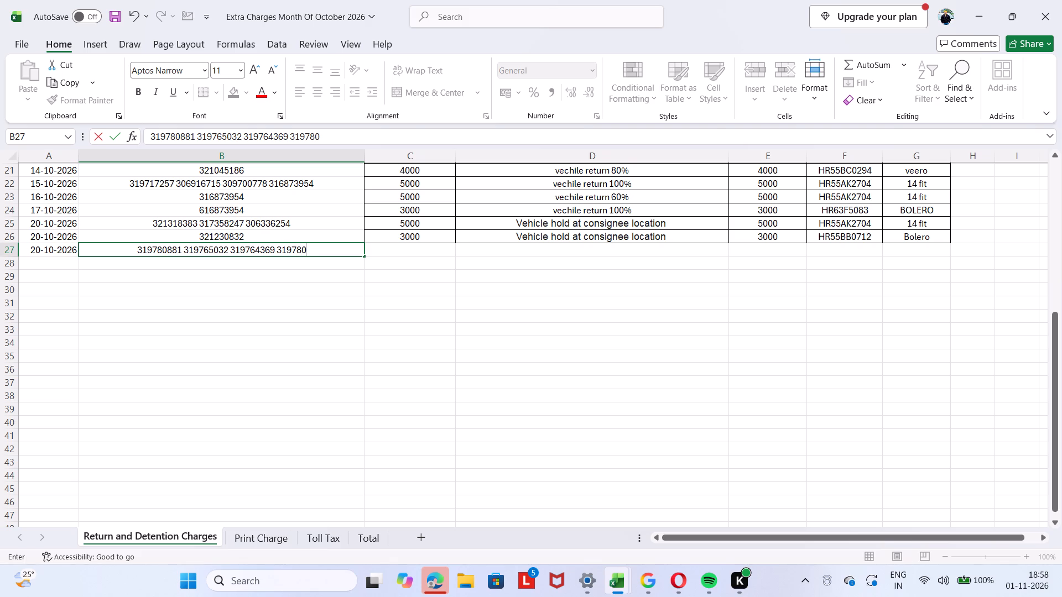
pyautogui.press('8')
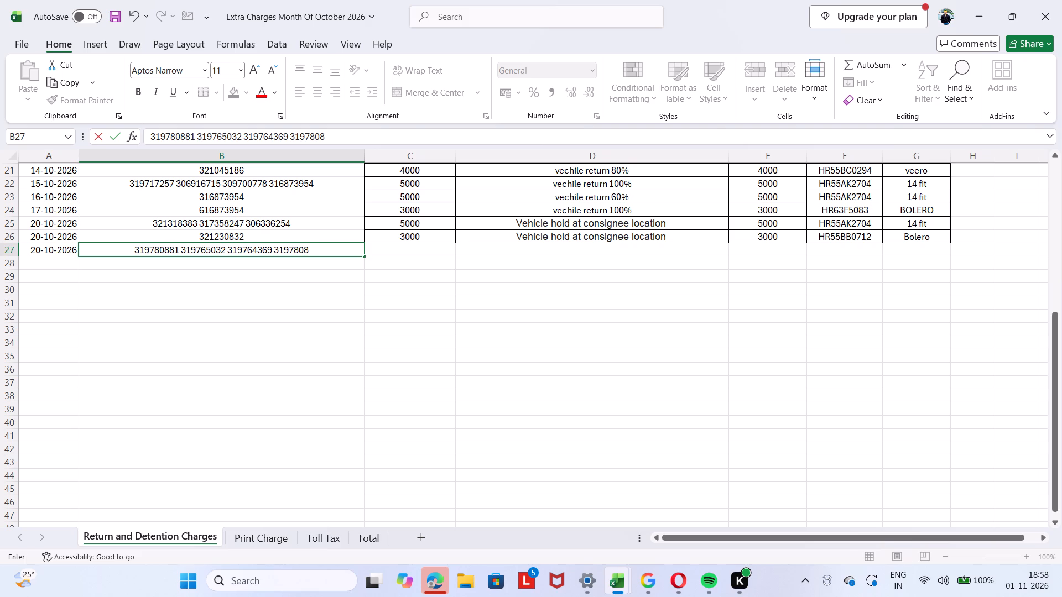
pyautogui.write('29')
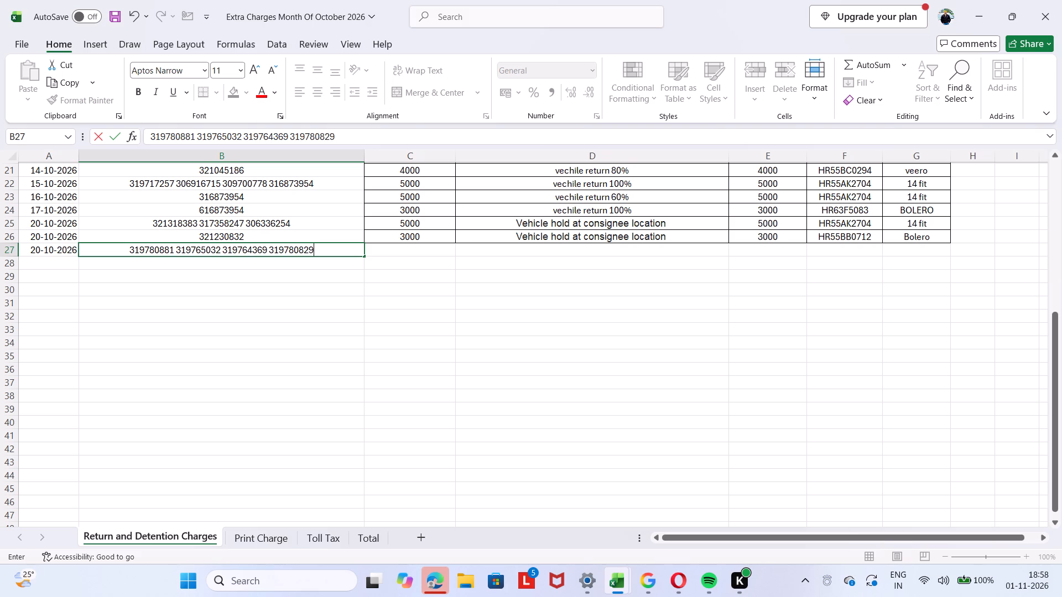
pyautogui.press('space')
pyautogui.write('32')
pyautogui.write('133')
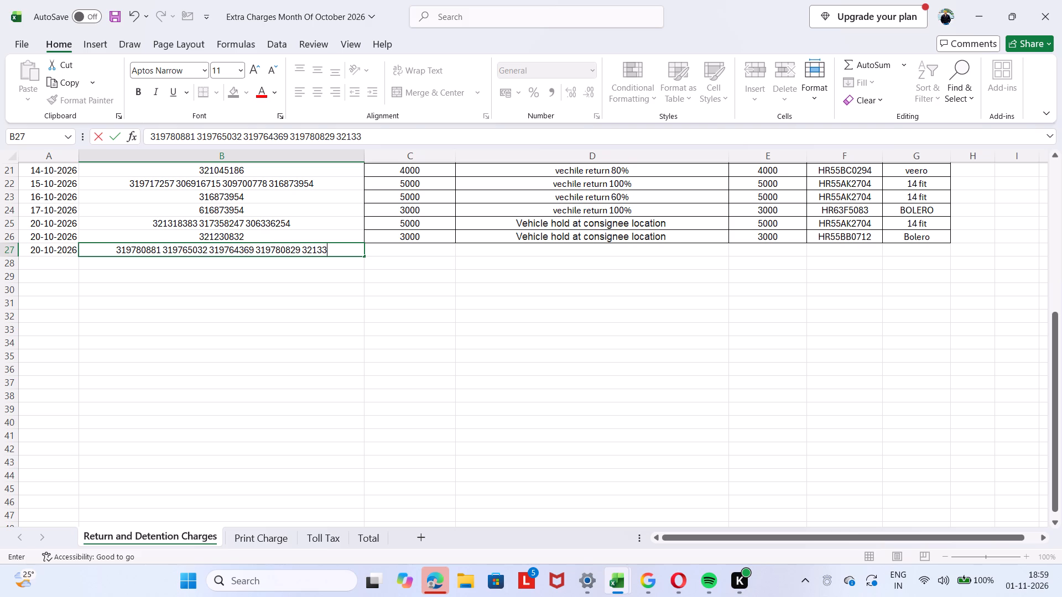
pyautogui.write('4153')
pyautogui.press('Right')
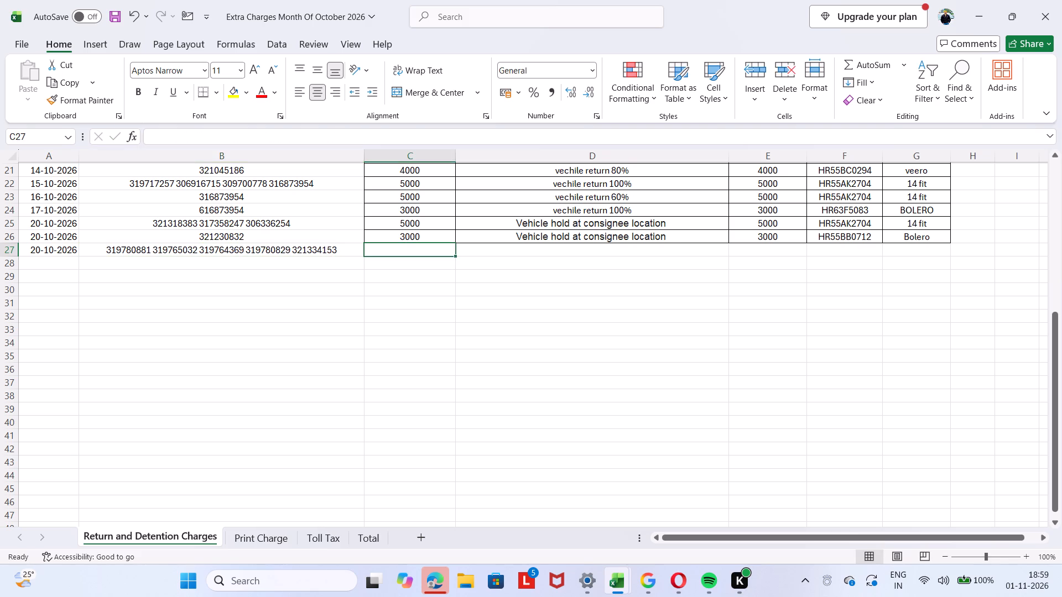
pyautogui.scroll(1, 50, 223)
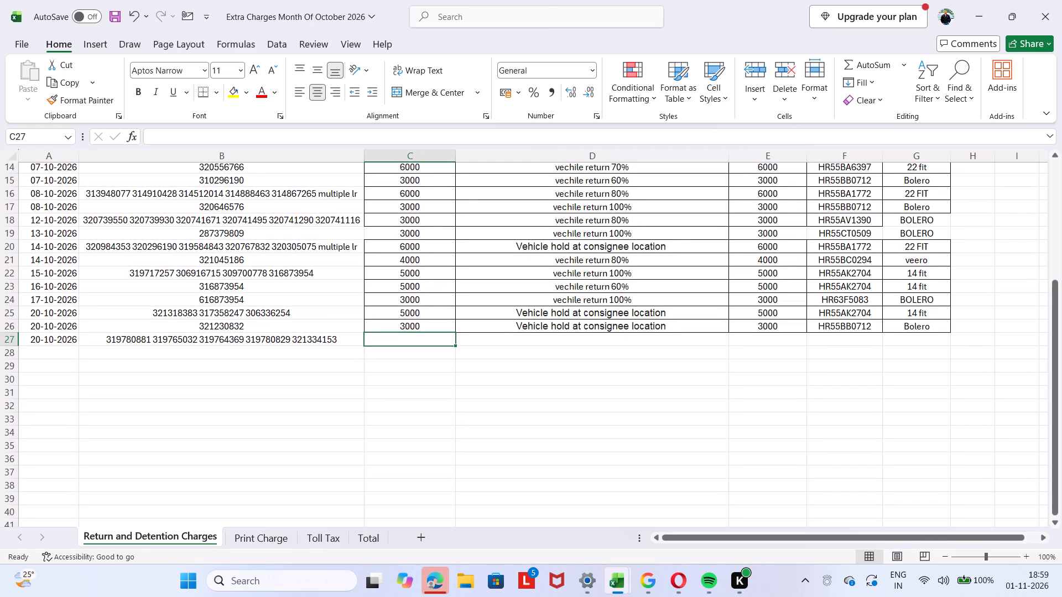
pyautogui.click(399, 248)
pyautogui.hotkey('ctrl', 'shift', 'Right')
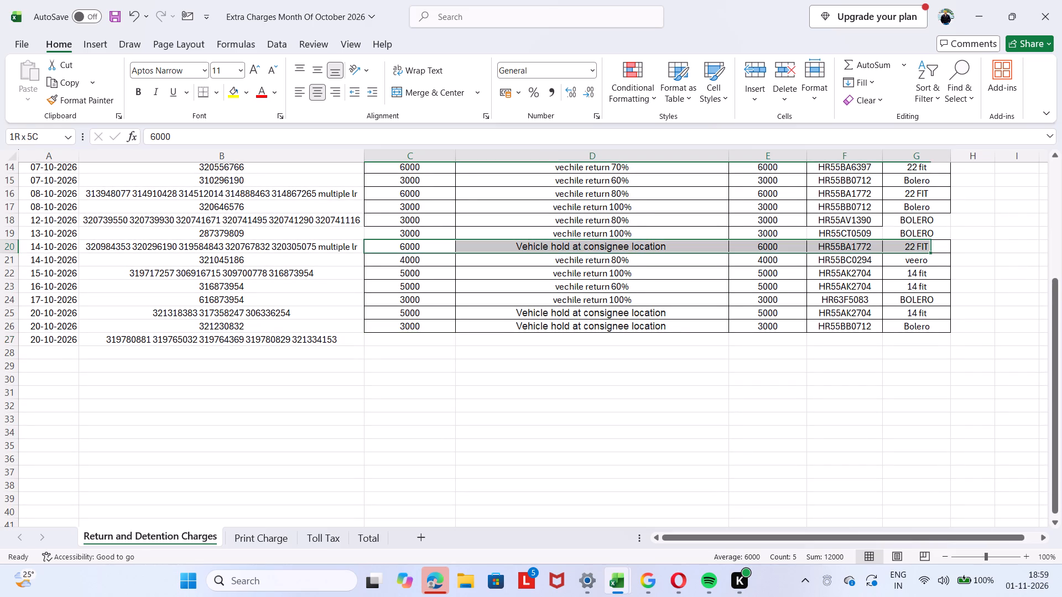
pyautogui.hotkey('ctrl', 'c')
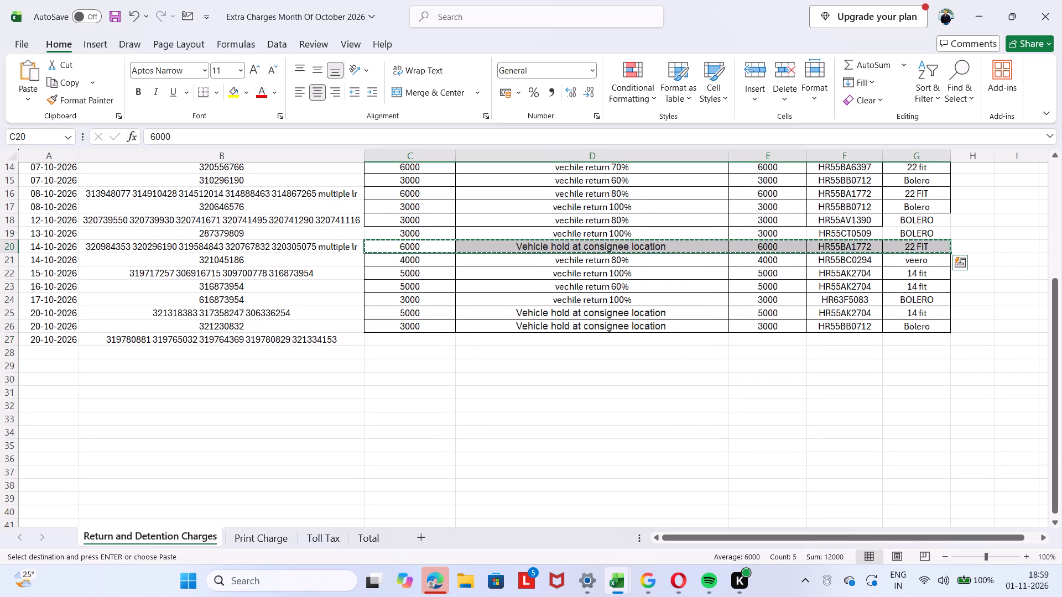
pyautogui.click(396, 339)
pyautogui.press('Return')
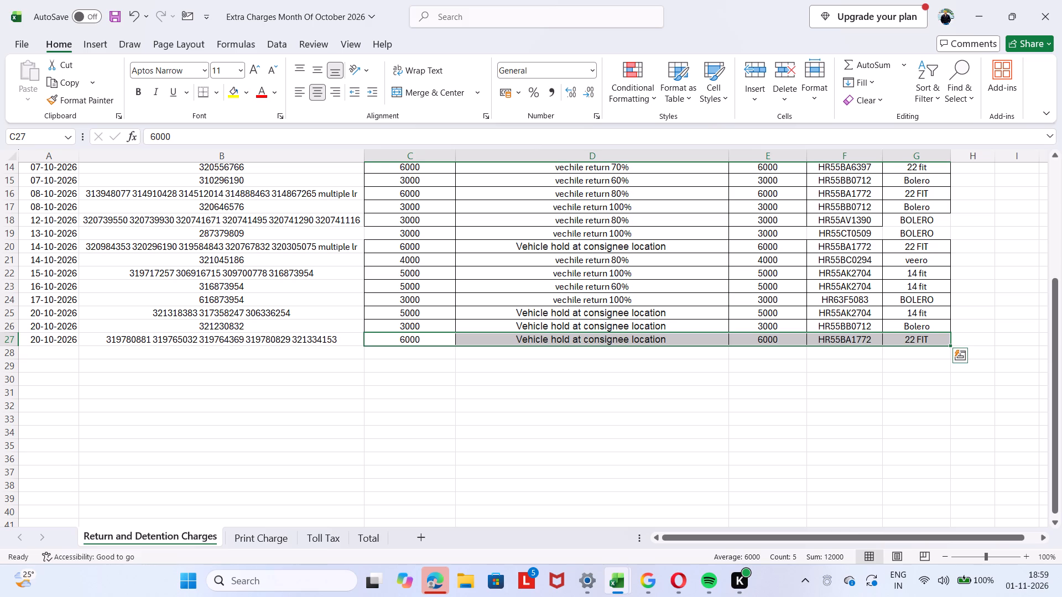
# Copy the date 20-10-2026 from A27 into cell A28.
pyautogui.press('Left')
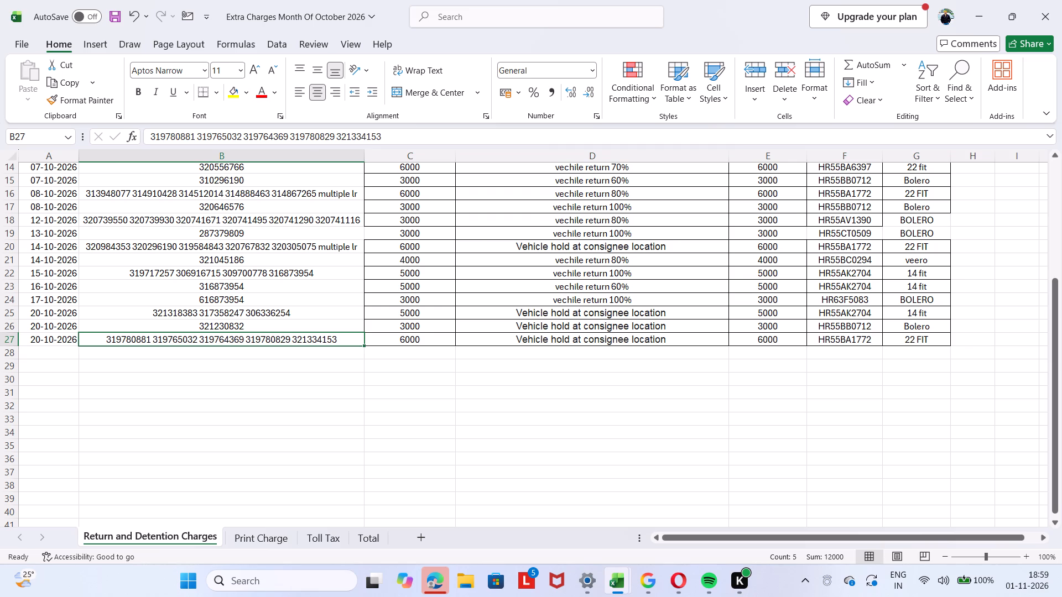
pyautogui.press('Left')
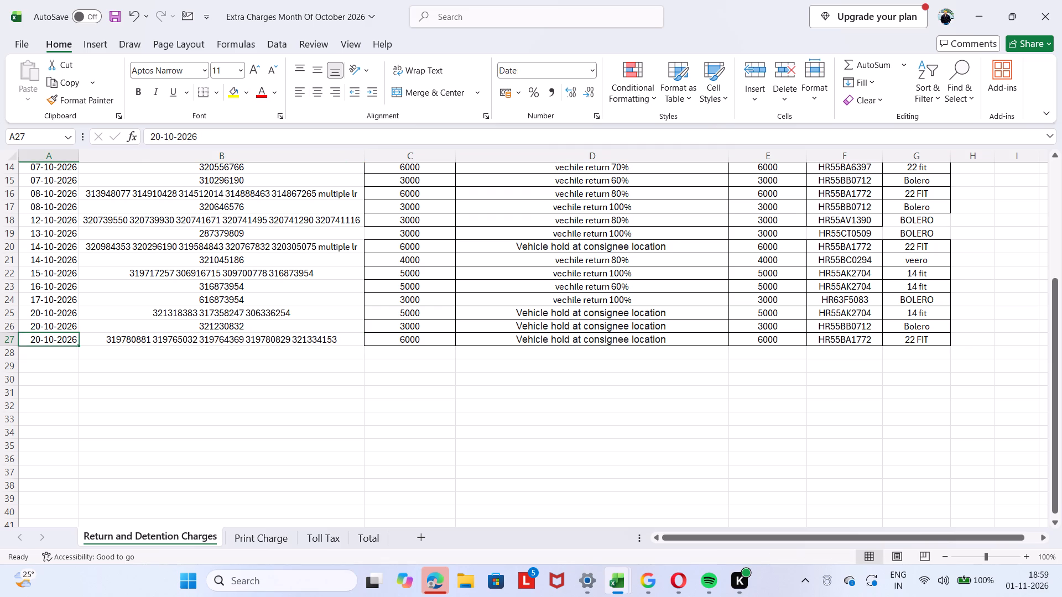
pyautogui.press('Down')
pyautogui.press('Up')
pyautogui.hotkey('ctrl', 'c')
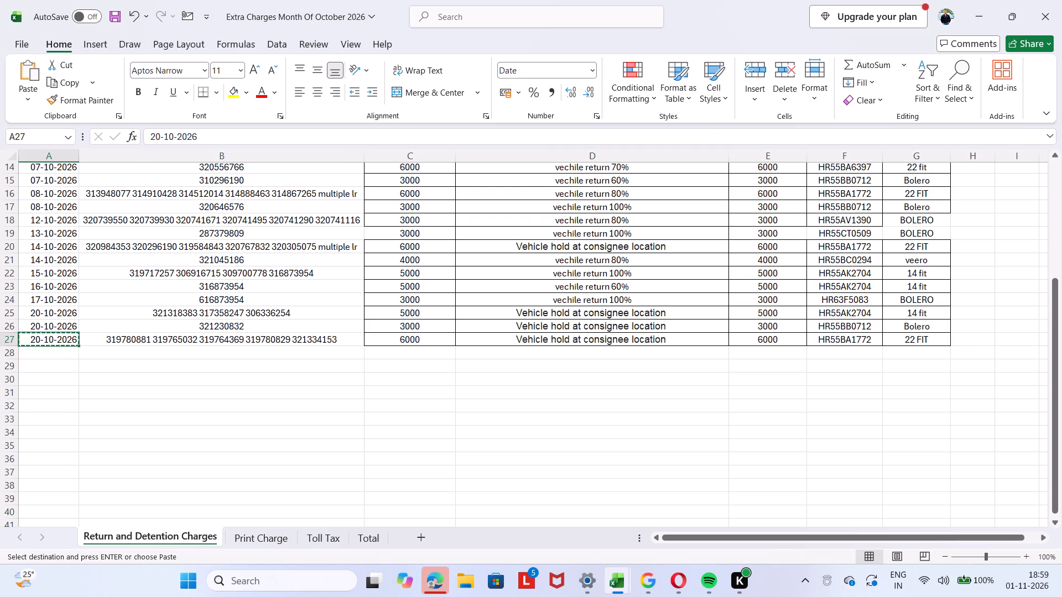
pyautogui.press('Down')
pyautogui.press('Return')
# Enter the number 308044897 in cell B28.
pyautogui.press('Right')
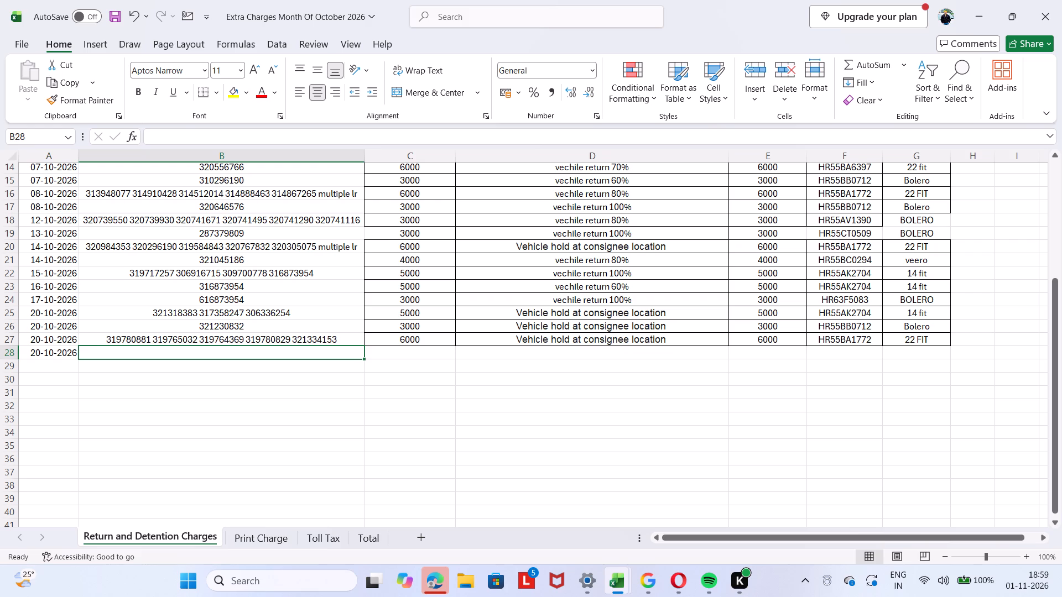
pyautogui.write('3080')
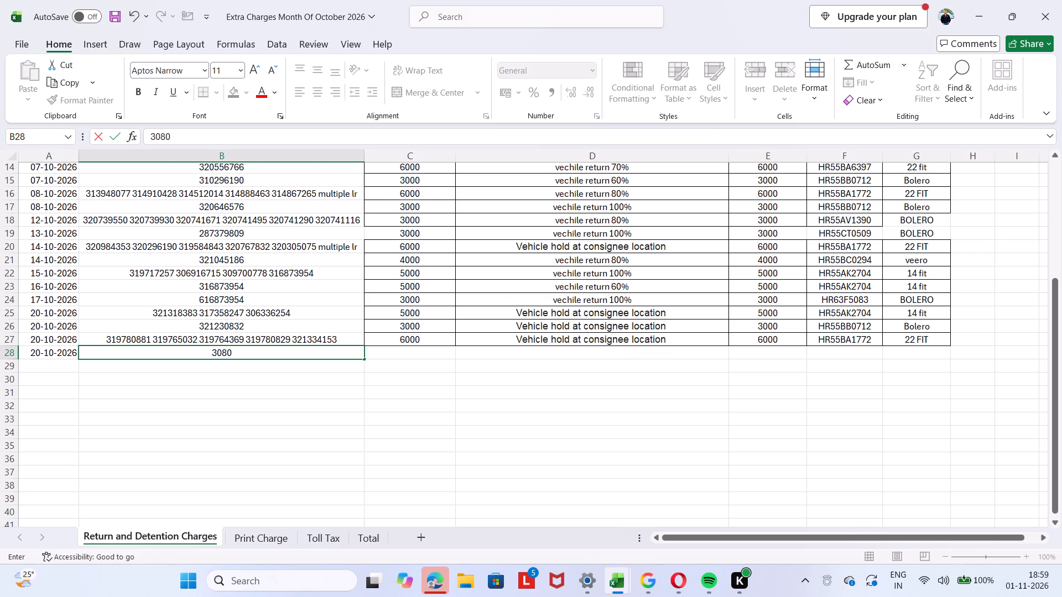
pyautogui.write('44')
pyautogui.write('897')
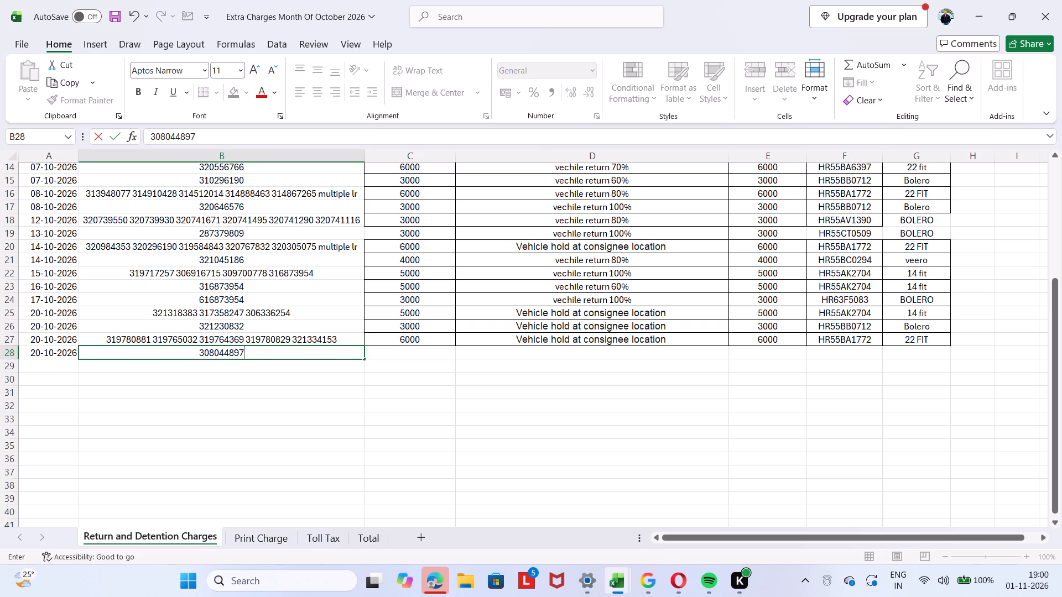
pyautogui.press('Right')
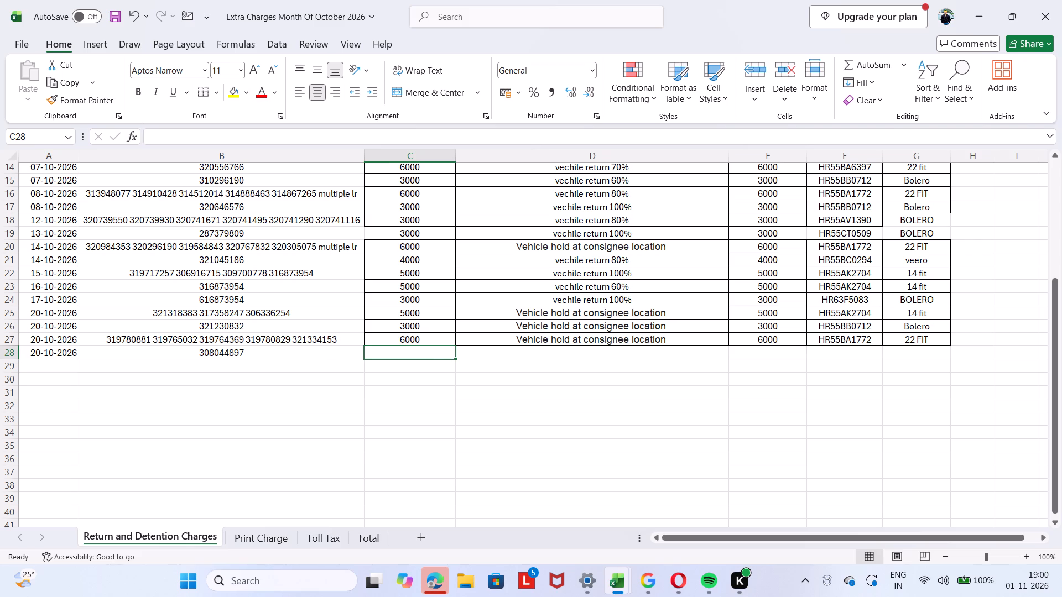
pyautogui.scroll(1, 396, 339)
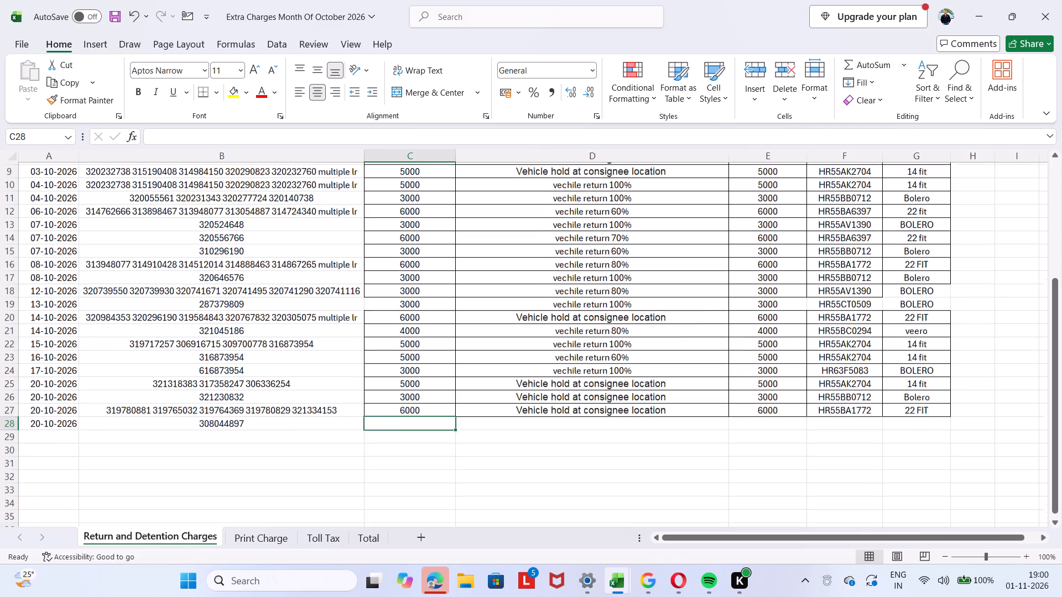
pyautogui.scroll(1, 396, 339)
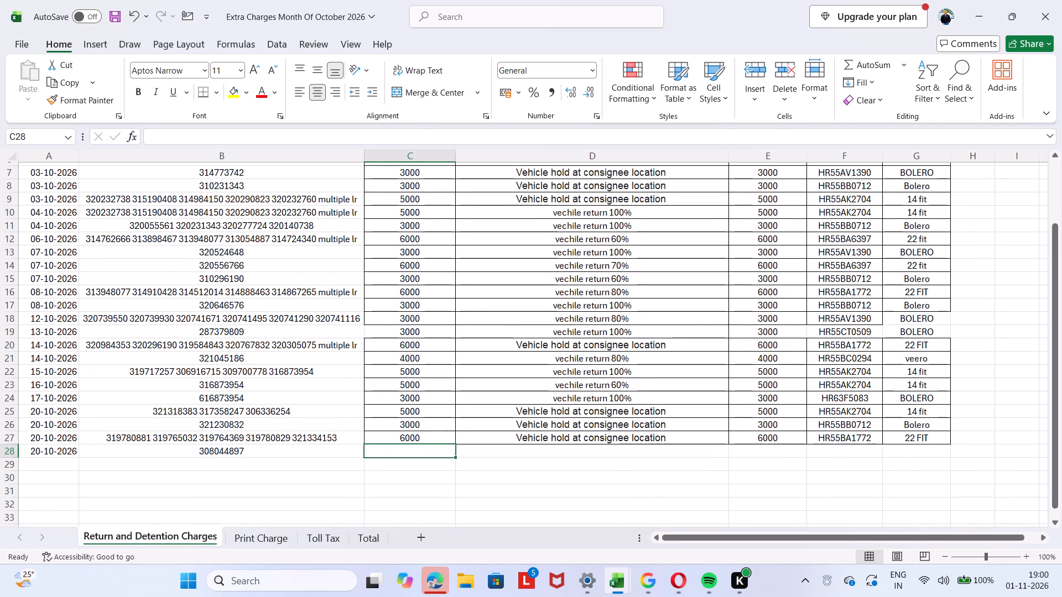
pyautogui.click(426, 267)
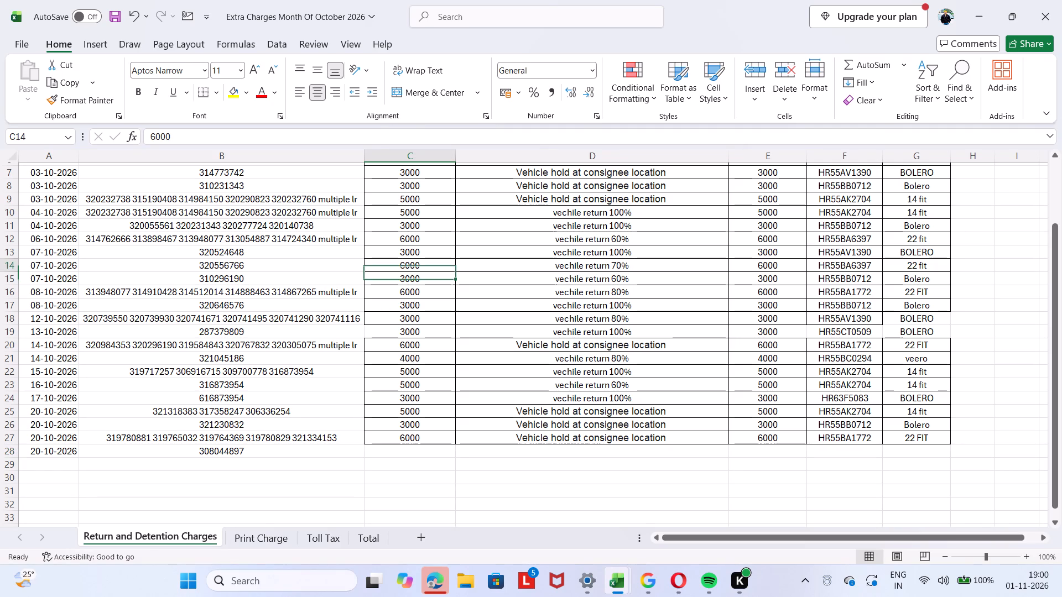
pyautogui.hotkey('shift', 'Right')
pyautogui.hotkey('shift', 'Right')
pyautogui.hotkey('shift', 'Right')
pyautogui.hotkey('shift', 'Right')
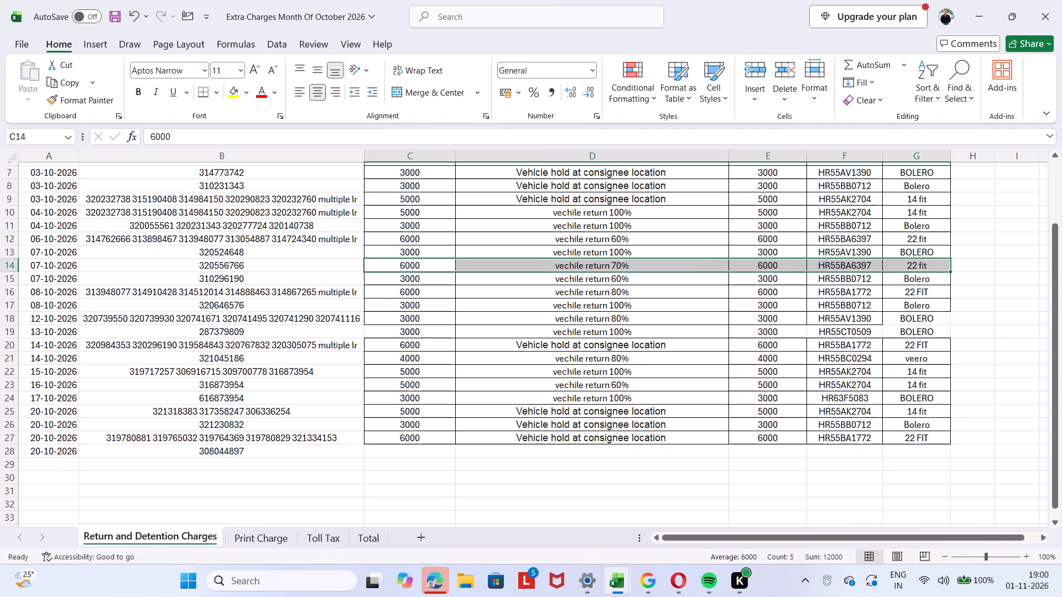
pyautogui.hotkey('ctrl', 'c')
pyautogui.click(418, 451)
pyautogui.press('Return')
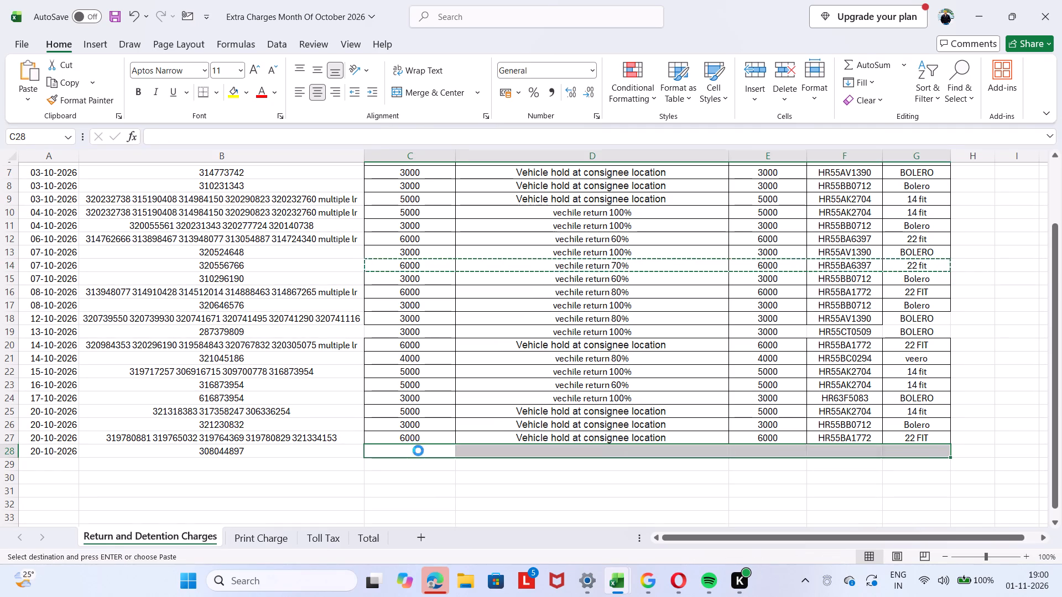
# Copy the date 20-10-2026 from A28 into cell A29.
pyautogui.click(51, 465)
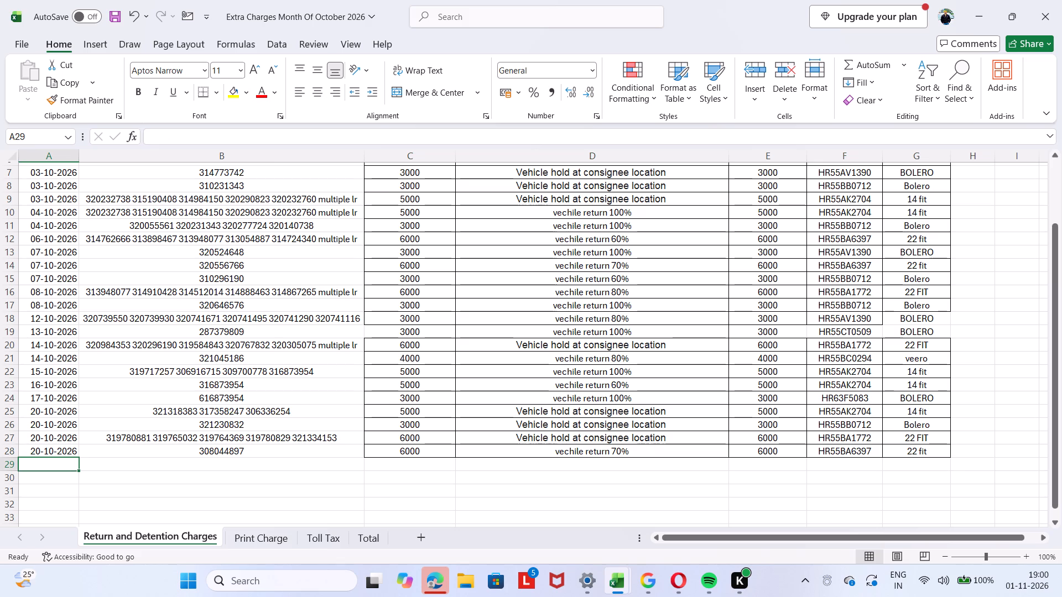
pyautogui.press('Up')
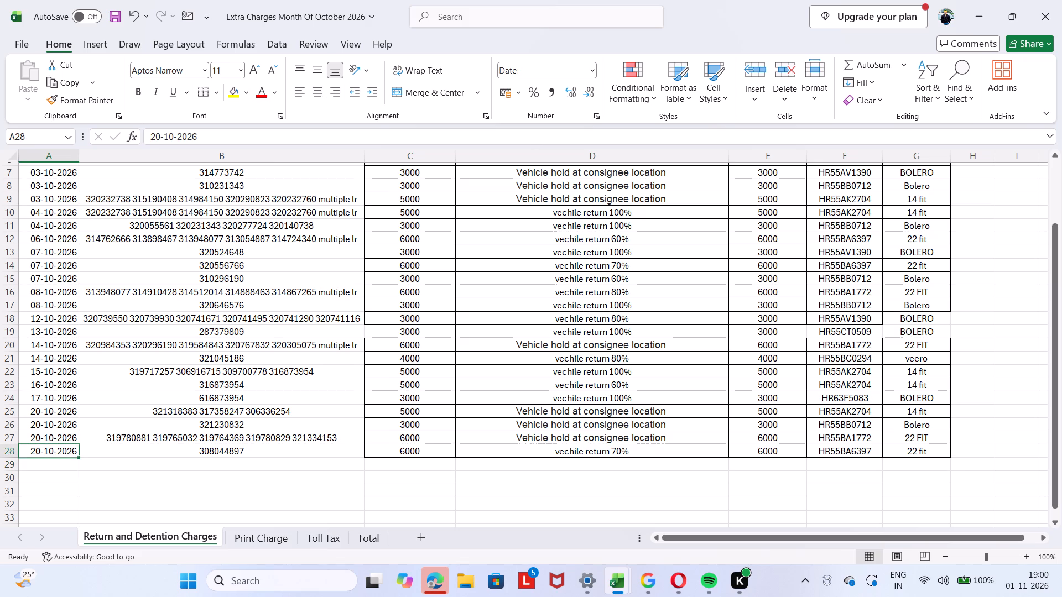
pyautogui.hotkey('ctrl', 'c')
pyautogui.press('Down')
pyautogui.press('Return')
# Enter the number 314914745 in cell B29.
pyautogui.press('Right')
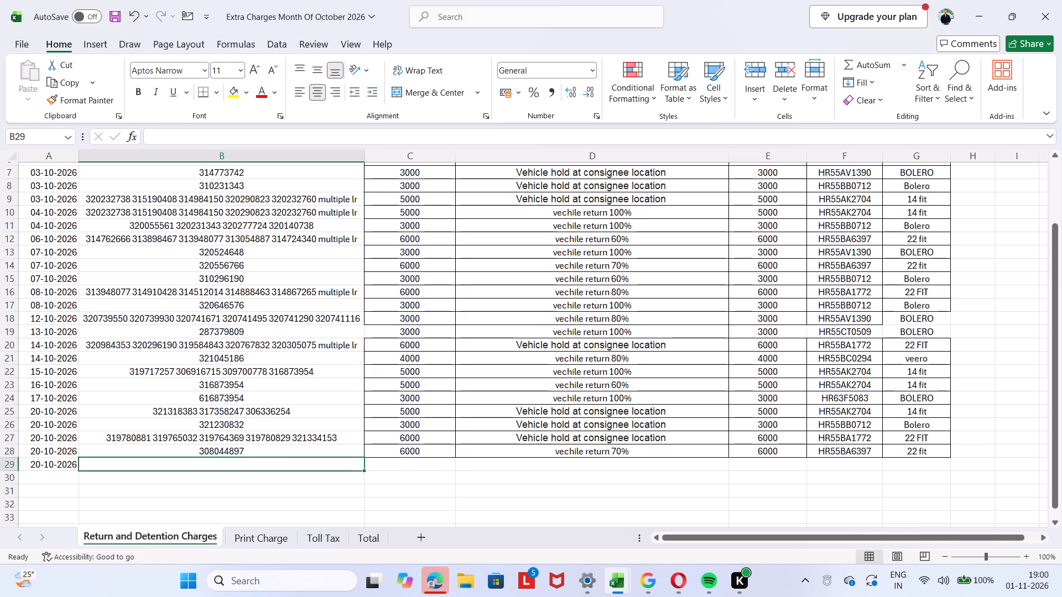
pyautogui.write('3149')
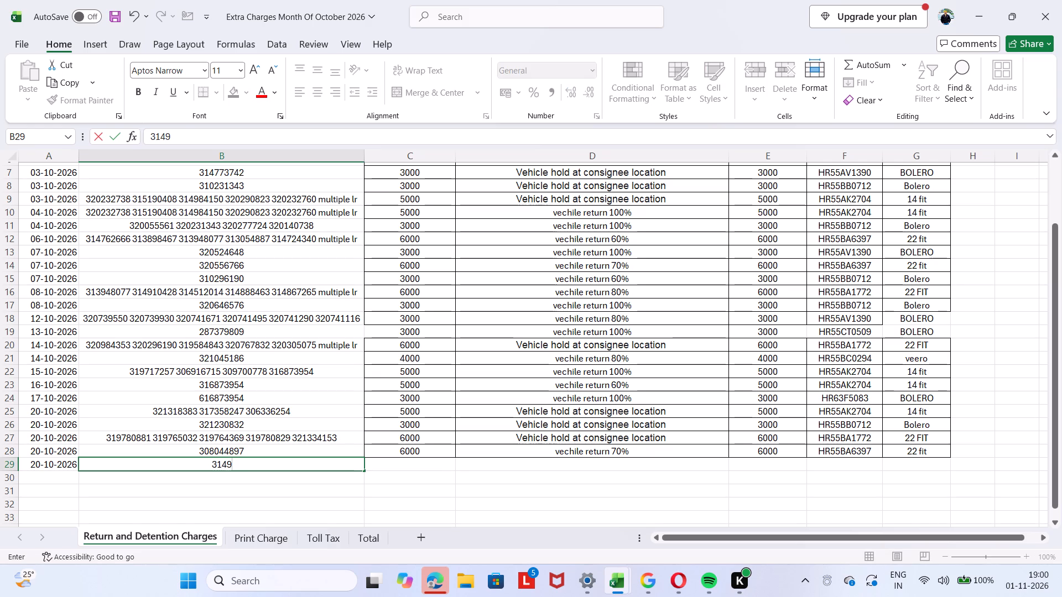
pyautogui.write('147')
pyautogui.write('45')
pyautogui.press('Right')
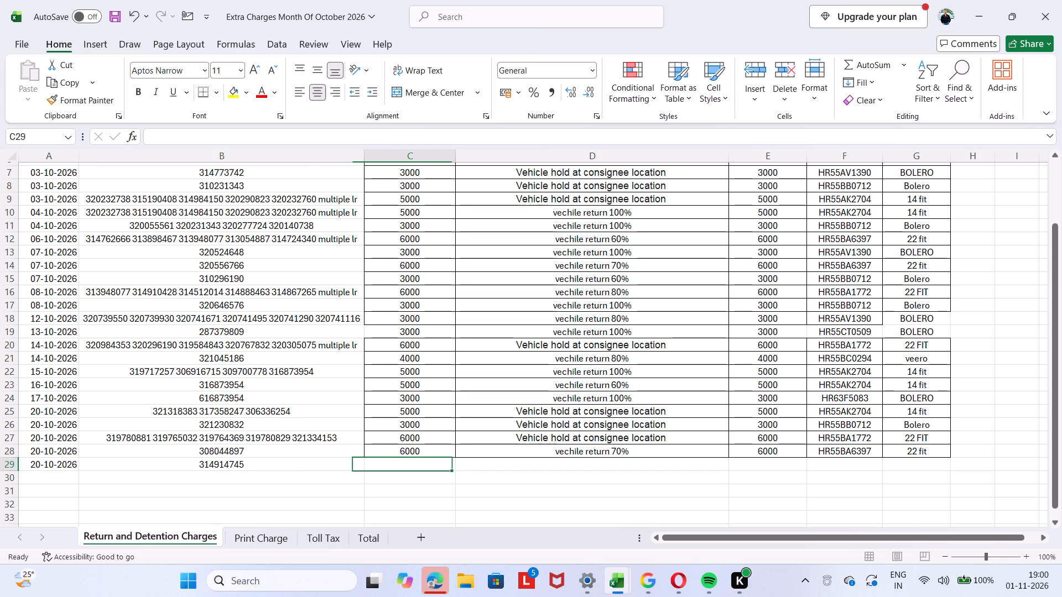
# Look through the vehicle numbers in column F of the earlier records for a vehicle to reuse in row 29.
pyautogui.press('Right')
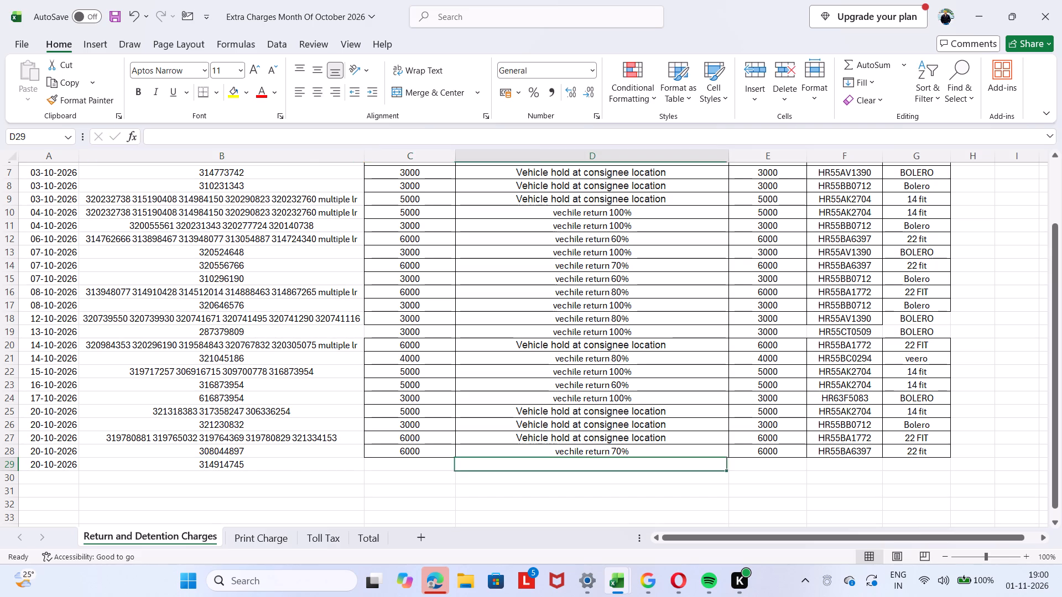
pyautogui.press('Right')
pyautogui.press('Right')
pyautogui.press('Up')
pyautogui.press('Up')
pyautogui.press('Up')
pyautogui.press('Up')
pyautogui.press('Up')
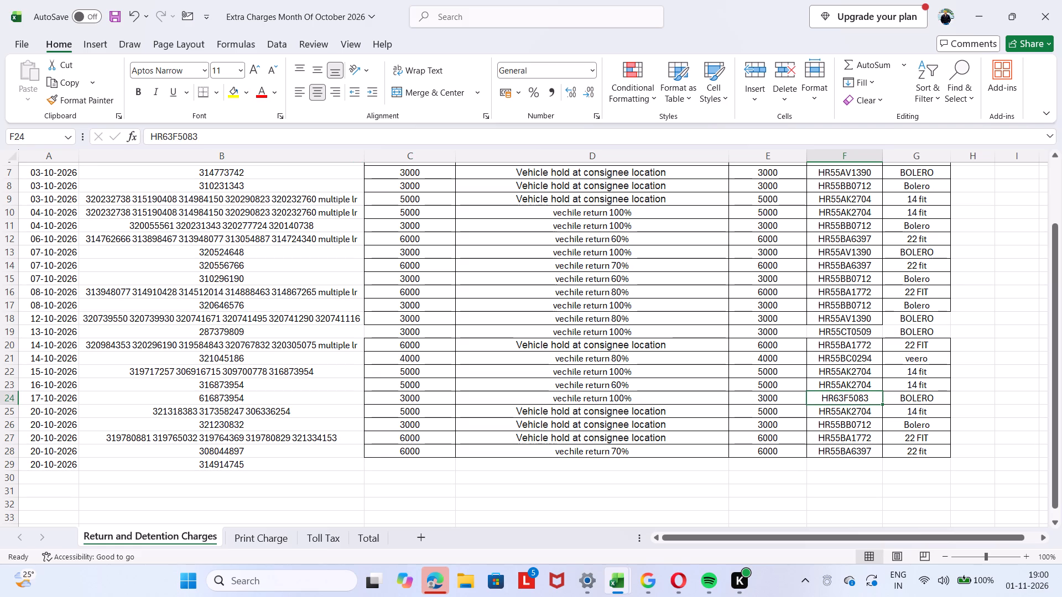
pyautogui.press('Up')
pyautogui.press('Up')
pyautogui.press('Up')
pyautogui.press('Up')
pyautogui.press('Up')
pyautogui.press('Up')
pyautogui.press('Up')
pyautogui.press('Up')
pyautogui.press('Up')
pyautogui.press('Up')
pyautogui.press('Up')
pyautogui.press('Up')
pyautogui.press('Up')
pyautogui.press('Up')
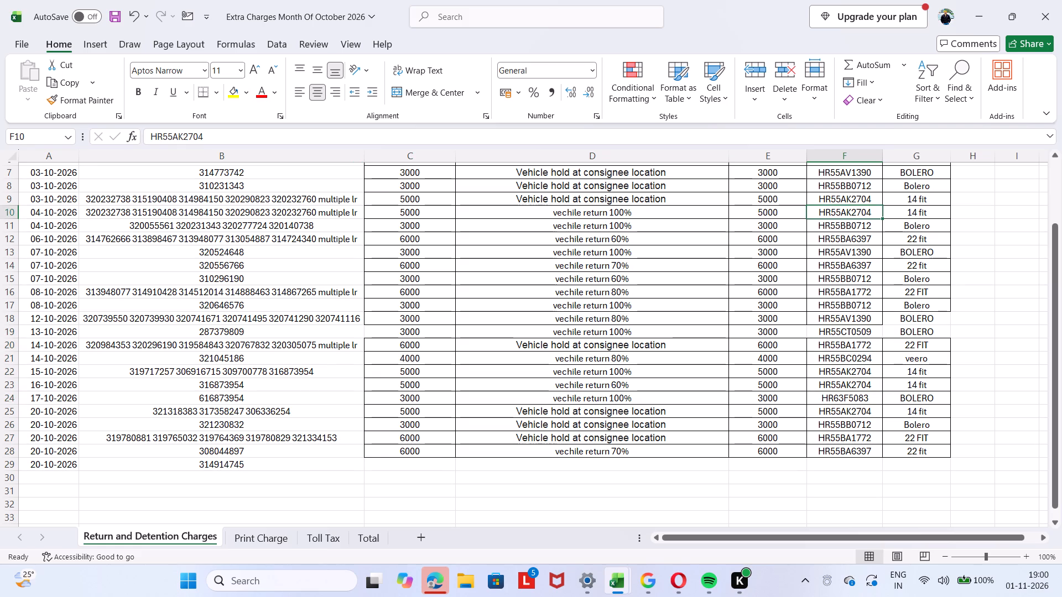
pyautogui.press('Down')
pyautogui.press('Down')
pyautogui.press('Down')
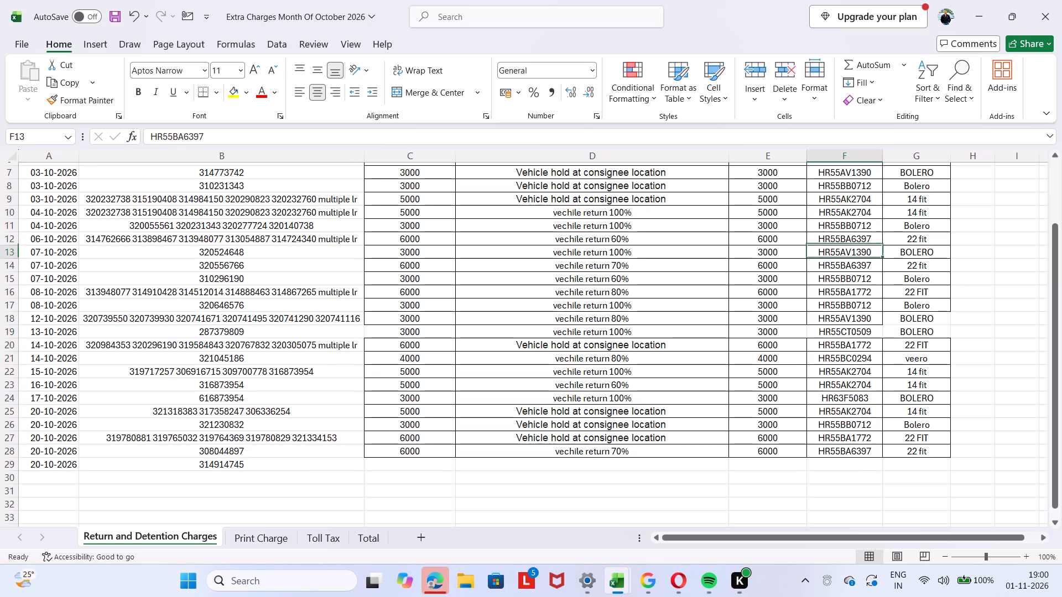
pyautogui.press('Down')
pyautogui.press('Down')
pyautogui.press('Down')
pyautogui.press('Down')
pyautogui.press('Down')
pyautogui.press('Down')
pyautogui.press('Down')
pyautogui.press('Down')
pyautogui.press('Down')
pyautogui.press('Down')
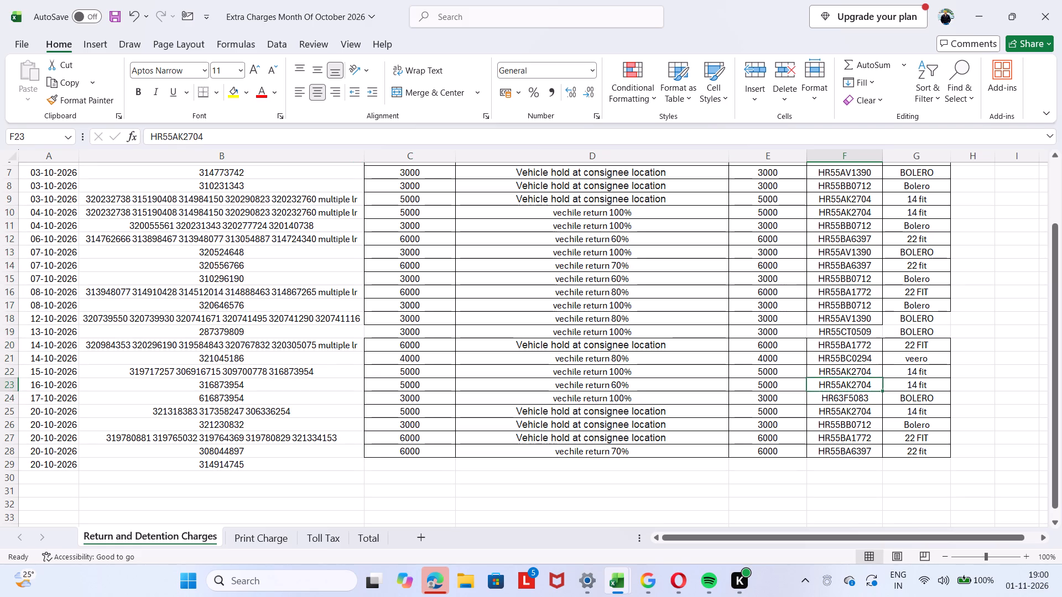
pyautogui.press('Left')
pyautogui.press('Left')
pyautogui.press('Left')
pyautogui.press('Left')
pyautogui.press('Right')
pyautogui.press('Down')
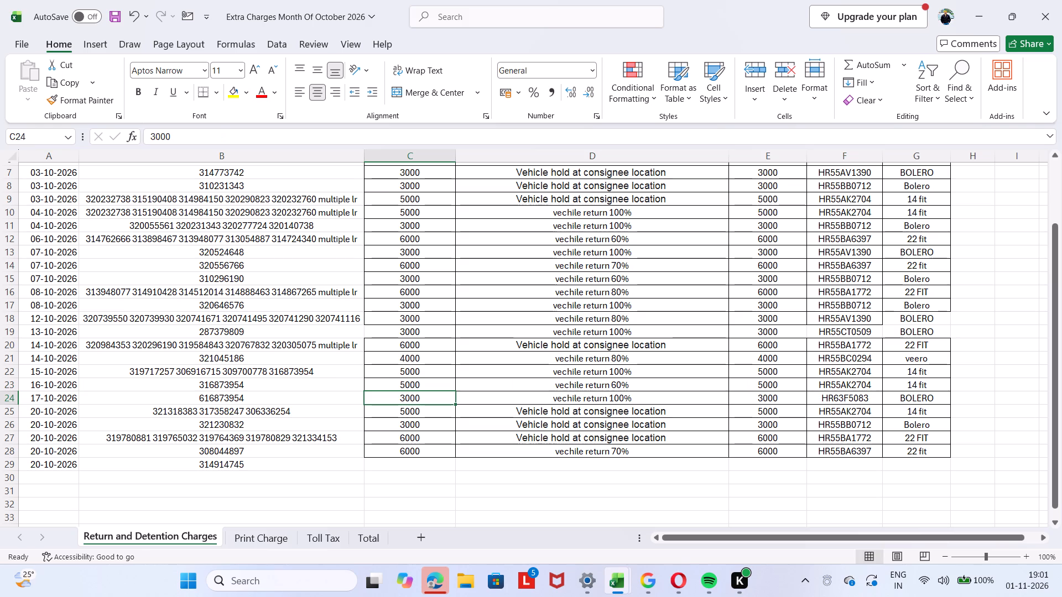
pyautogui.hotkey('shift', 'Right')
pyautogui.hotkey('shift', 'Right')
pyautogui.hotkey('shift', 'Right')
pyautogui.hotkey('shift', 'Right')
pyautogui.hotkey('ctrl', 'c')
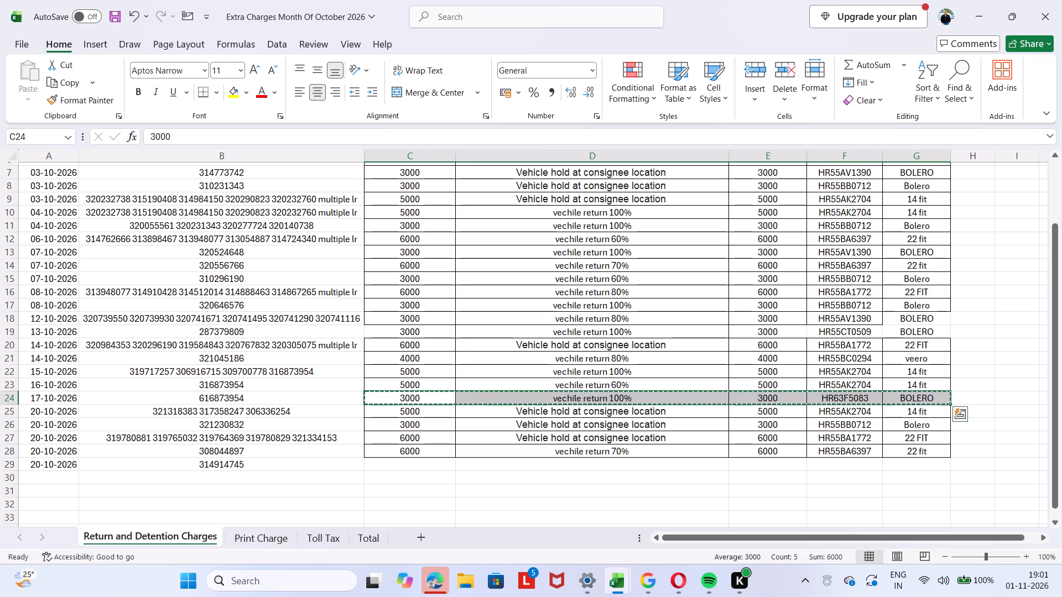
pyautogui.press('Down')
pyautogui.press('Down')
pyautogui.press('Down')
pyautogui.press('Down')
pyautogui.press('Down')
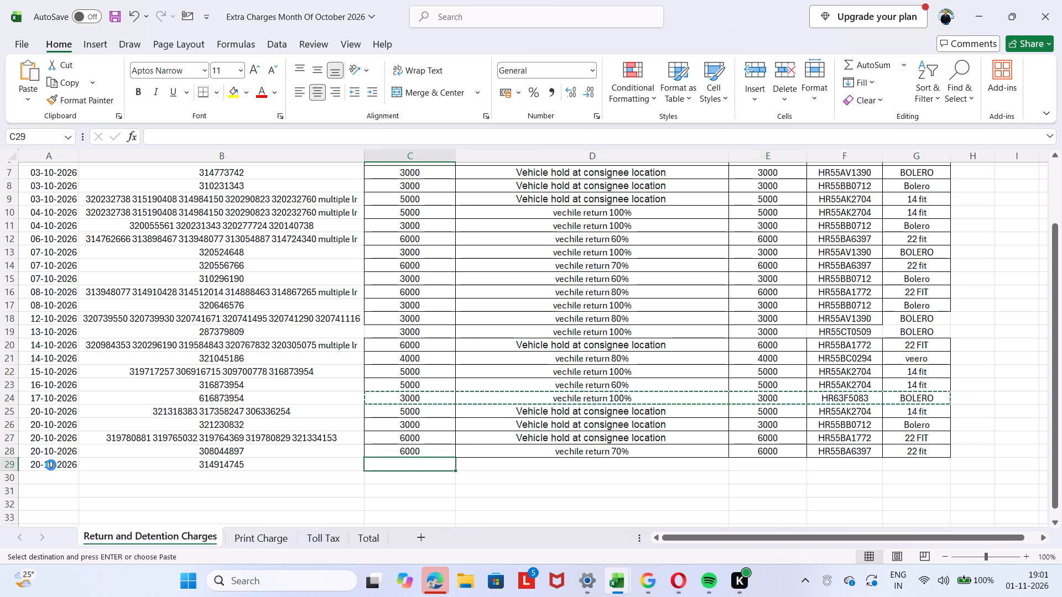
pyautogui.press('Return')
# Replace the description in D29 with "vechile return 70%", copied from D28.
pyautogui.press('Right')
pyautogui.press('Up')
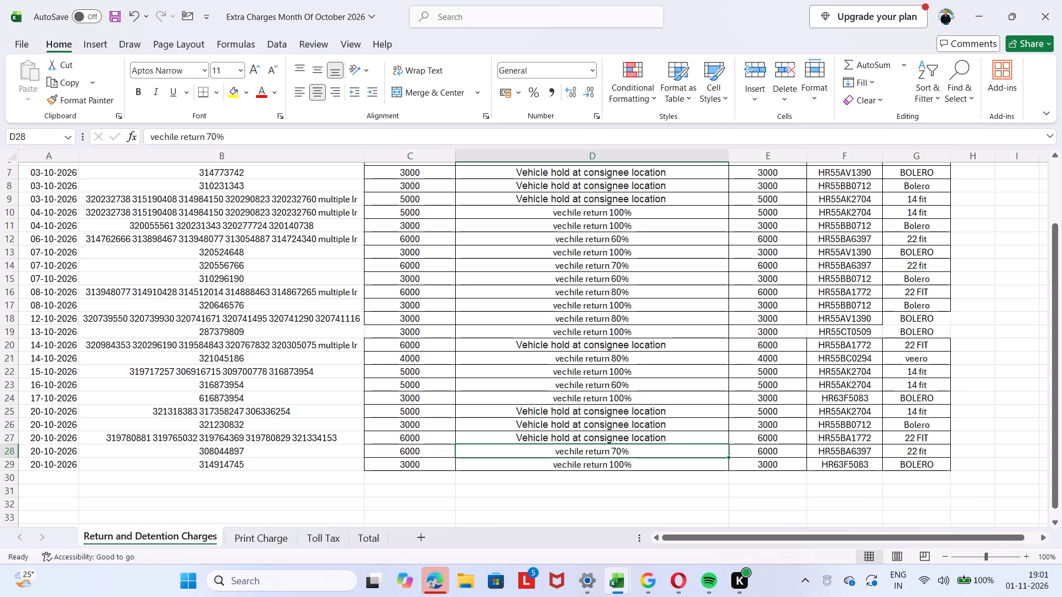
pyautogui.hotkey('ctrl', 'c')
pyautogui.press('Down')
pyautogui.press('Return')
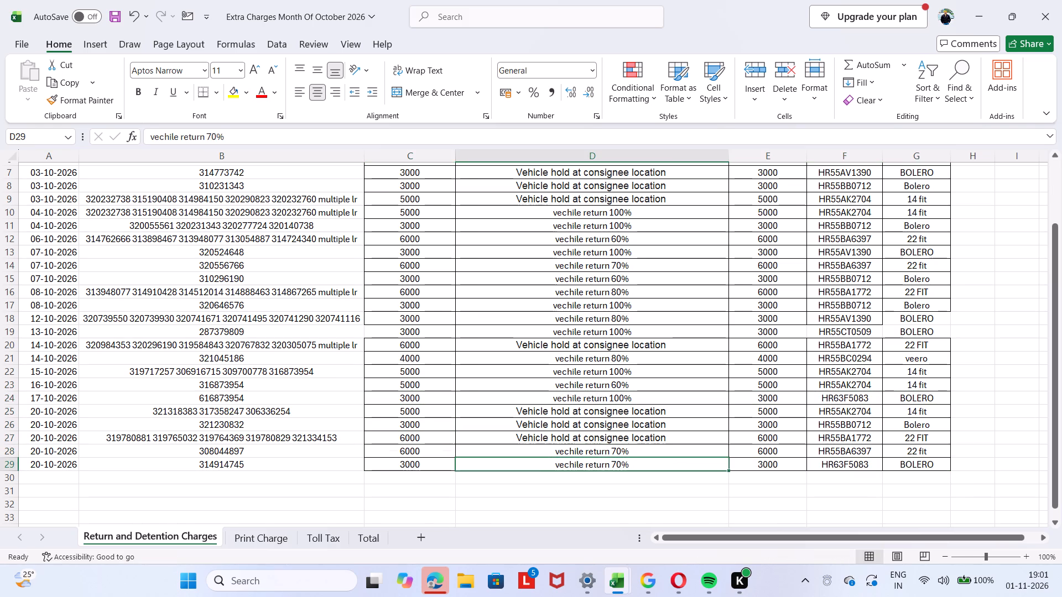
# Replace the description in D29 with "vechile return 60%", copied from D23.
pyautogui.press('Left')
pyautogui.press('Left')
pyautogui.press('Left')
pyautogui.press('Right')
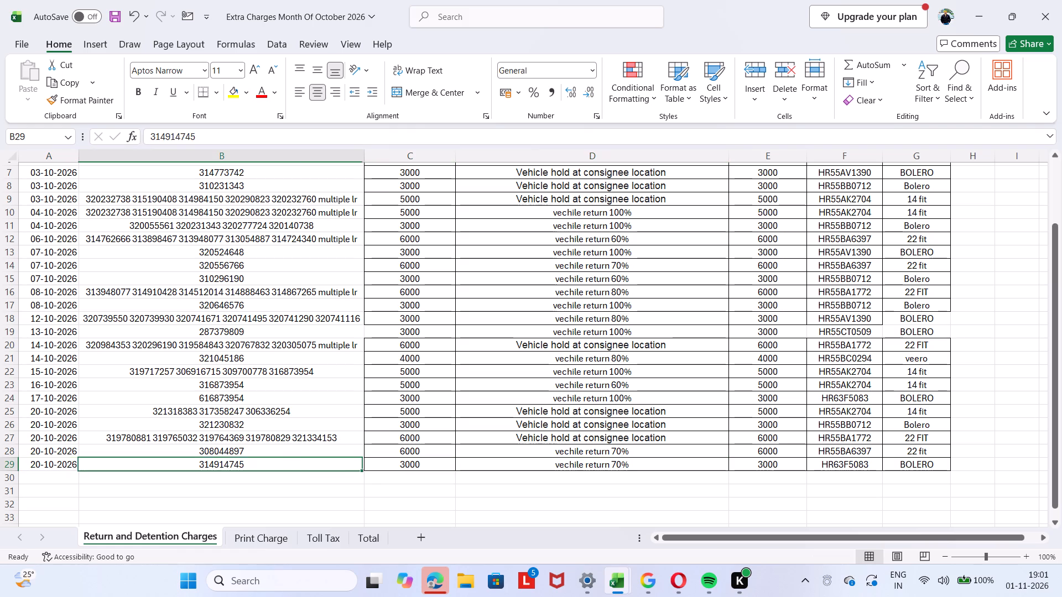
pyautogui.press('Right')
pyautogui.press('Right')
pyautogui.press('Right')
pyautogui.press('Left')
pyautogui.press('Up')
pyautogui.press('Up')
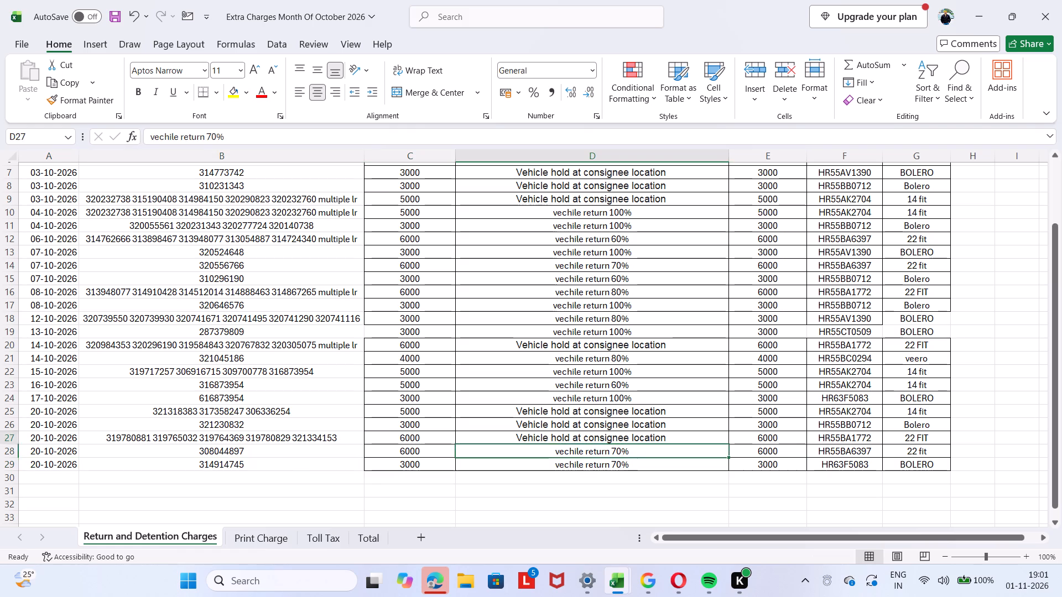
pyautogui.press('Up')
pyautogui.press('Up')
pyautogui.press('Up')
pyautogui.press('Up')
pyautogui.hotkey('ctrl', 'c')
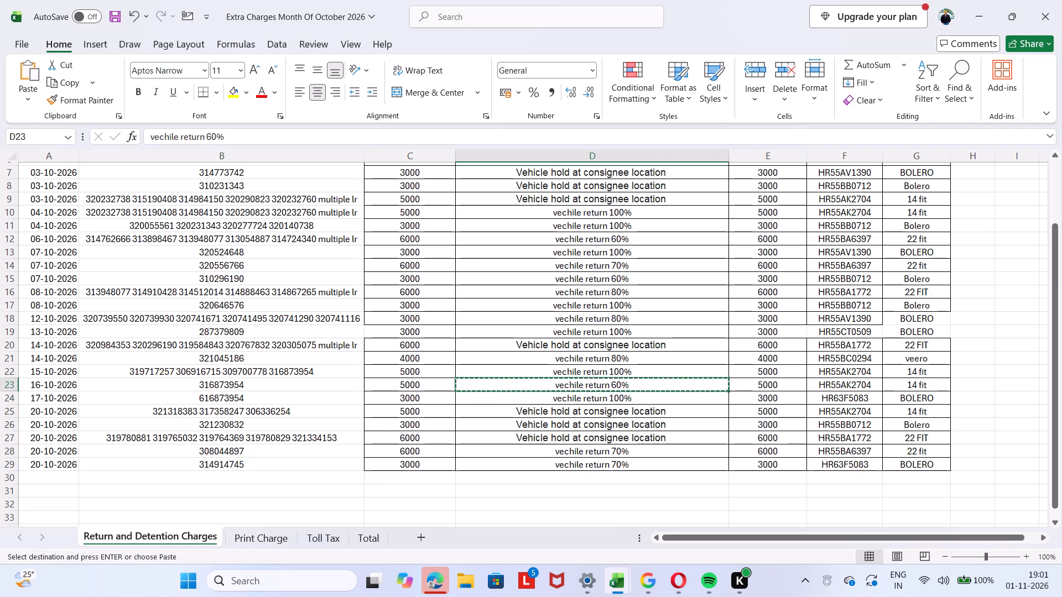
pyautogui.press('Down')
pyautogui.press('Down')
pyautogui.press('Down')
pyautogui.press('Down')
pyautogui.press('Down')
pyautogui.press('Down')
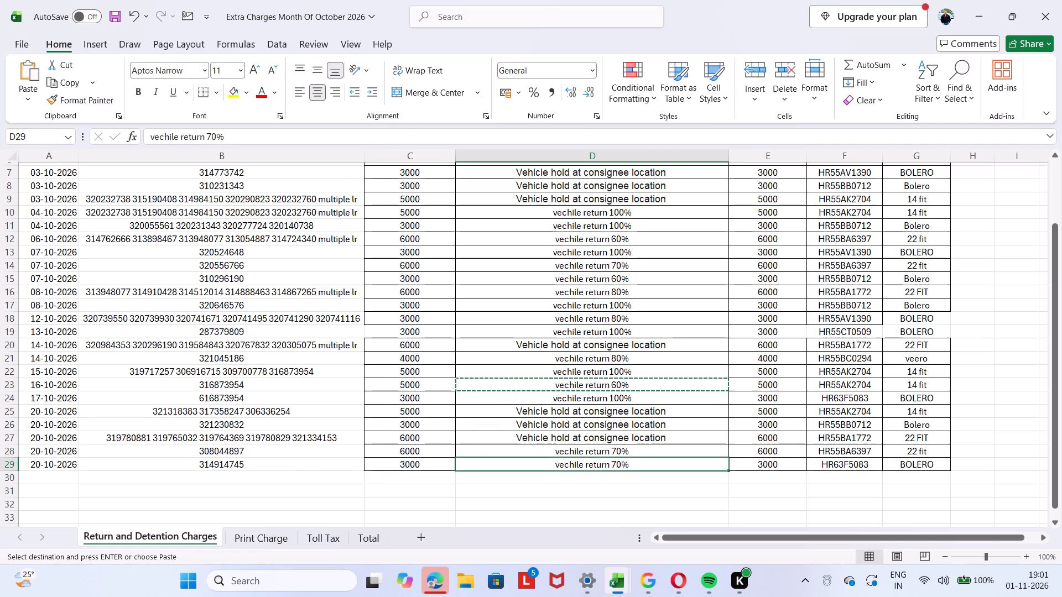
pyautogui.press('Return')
# Copy the date 20-10-2026 from A29 into A30 to begin the next record.
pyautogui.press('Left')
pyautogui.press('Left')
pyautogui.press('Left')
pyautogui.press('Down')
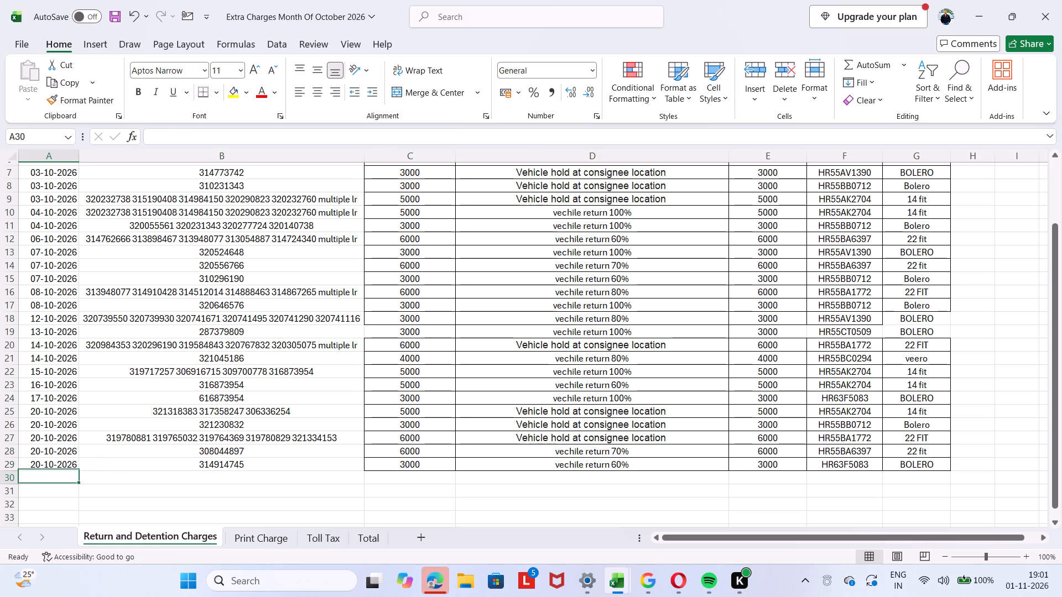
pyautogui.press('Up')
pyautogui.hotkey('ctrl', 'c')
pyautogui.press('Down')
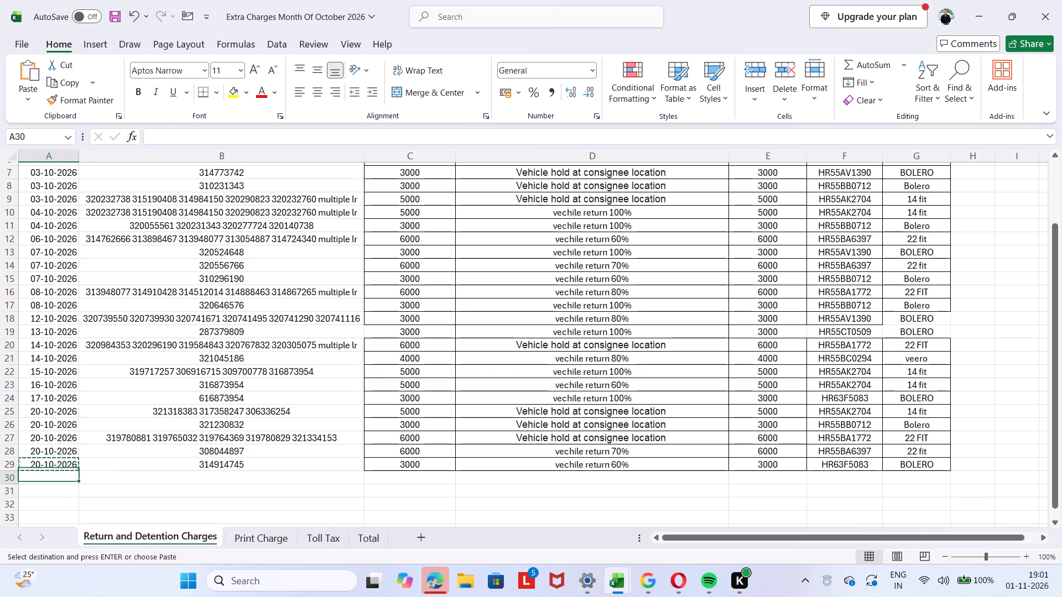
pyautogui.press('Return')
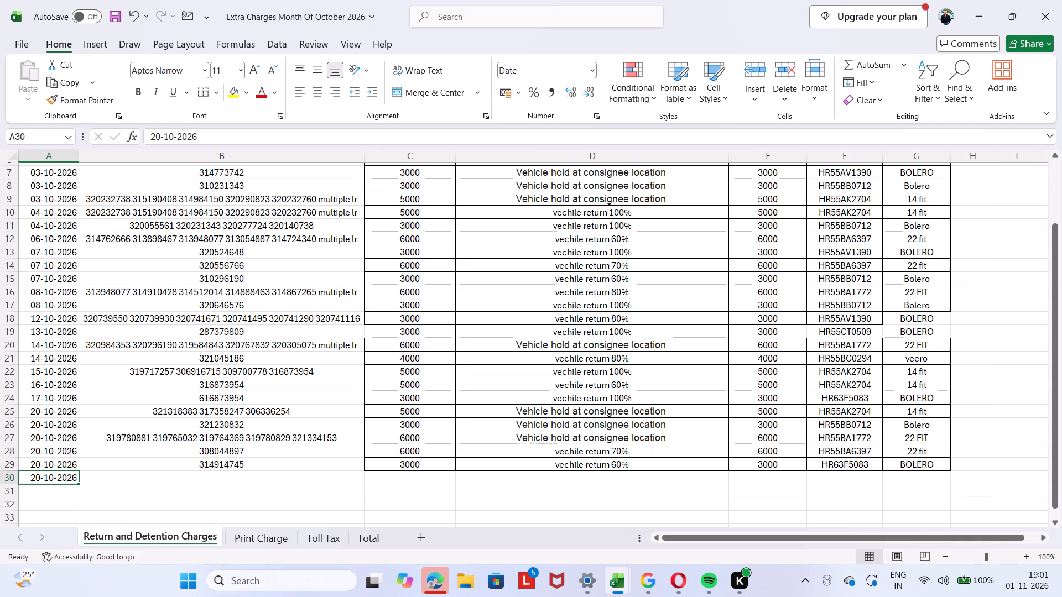
# Replace the description in D29 with "Vehicle hold at consignee location", copied from D27.
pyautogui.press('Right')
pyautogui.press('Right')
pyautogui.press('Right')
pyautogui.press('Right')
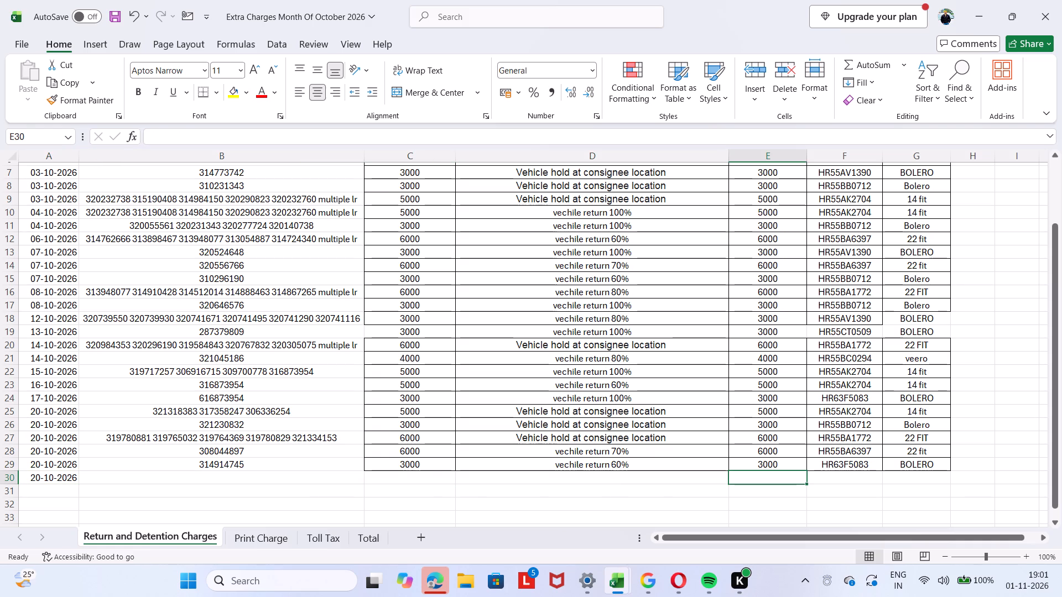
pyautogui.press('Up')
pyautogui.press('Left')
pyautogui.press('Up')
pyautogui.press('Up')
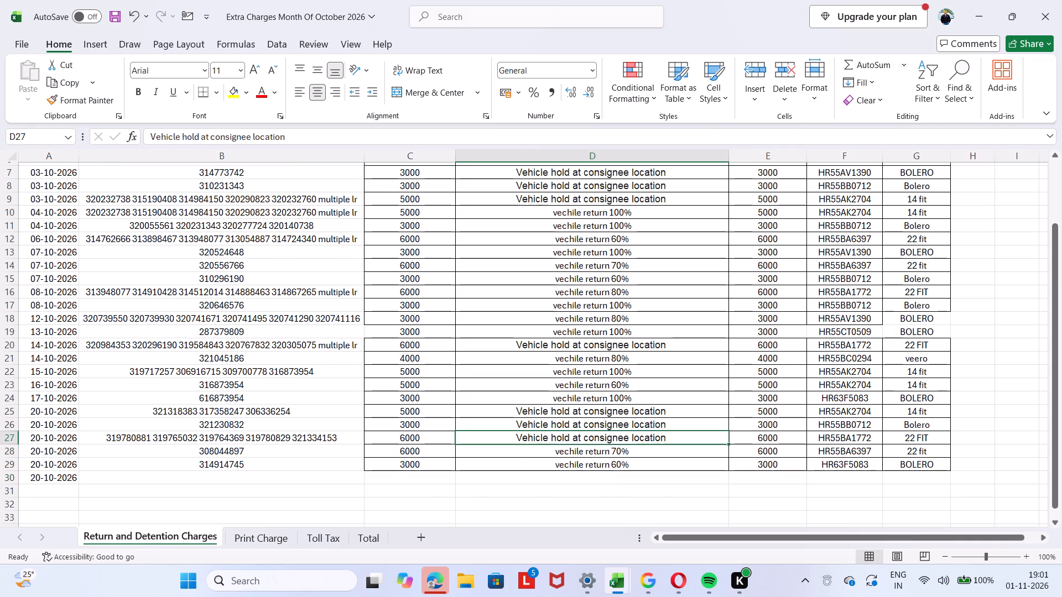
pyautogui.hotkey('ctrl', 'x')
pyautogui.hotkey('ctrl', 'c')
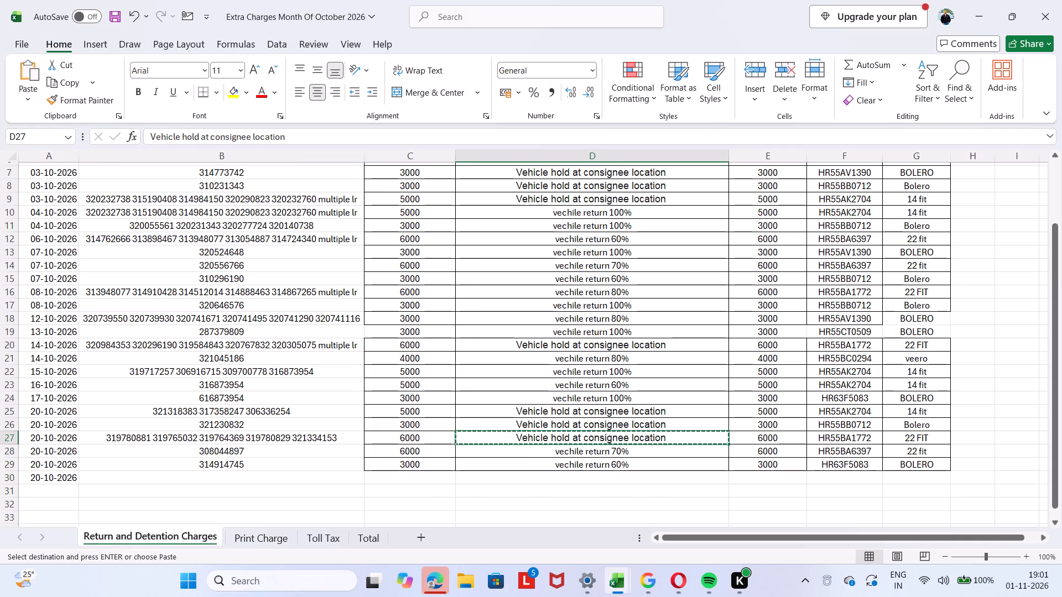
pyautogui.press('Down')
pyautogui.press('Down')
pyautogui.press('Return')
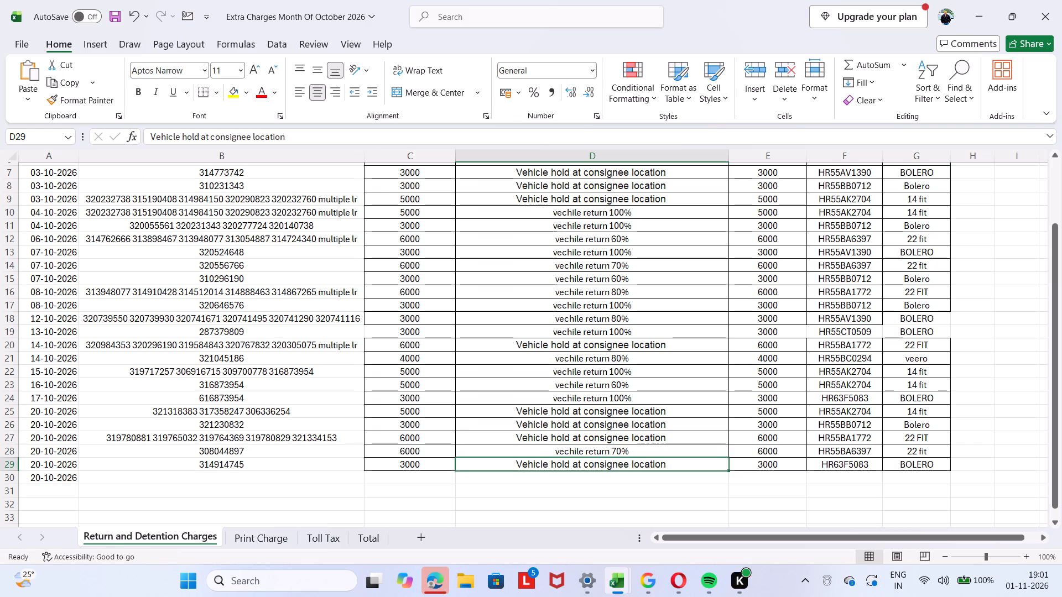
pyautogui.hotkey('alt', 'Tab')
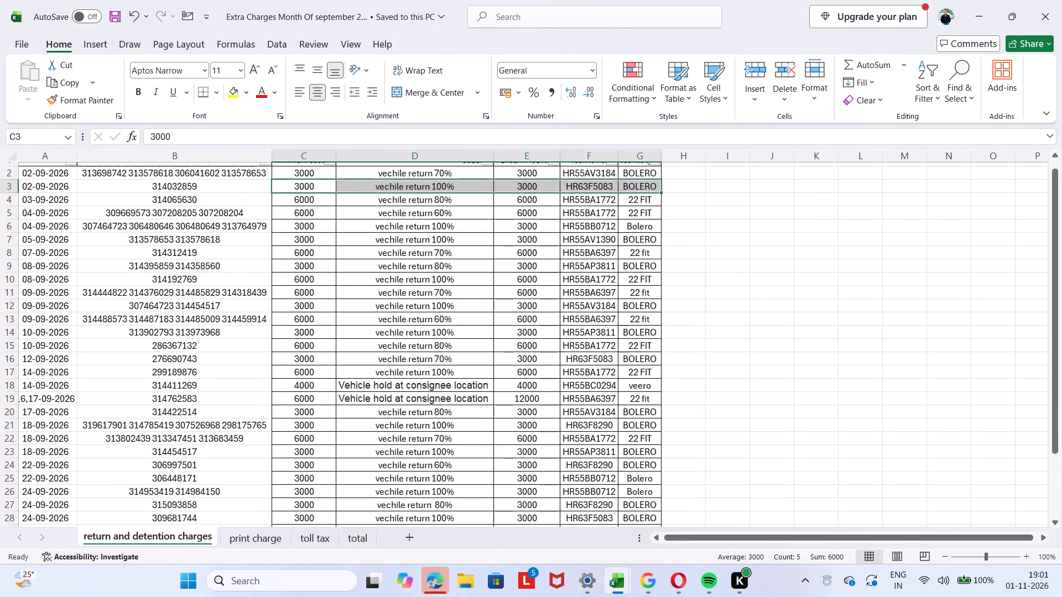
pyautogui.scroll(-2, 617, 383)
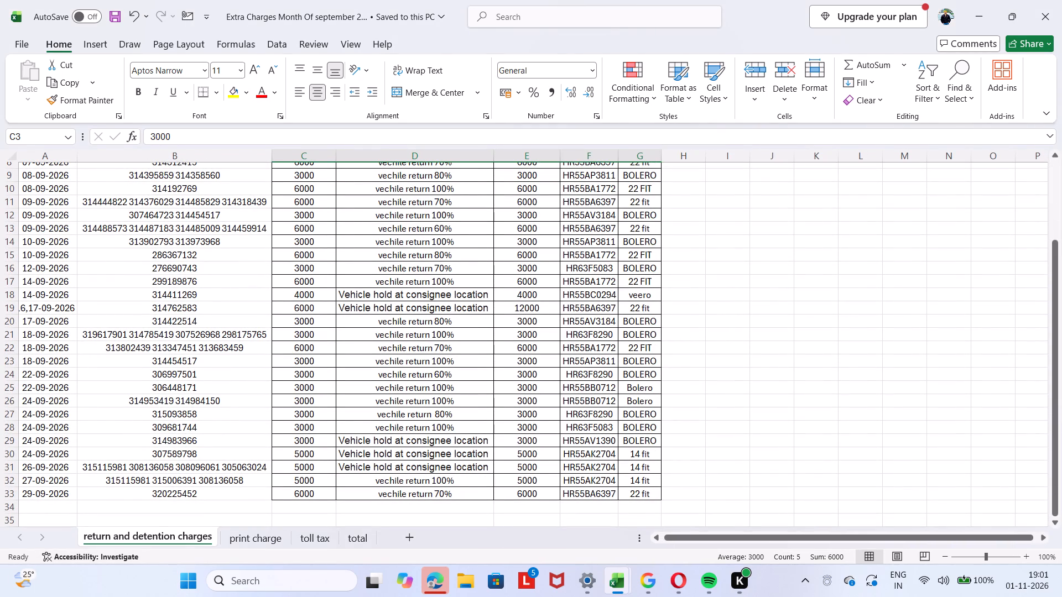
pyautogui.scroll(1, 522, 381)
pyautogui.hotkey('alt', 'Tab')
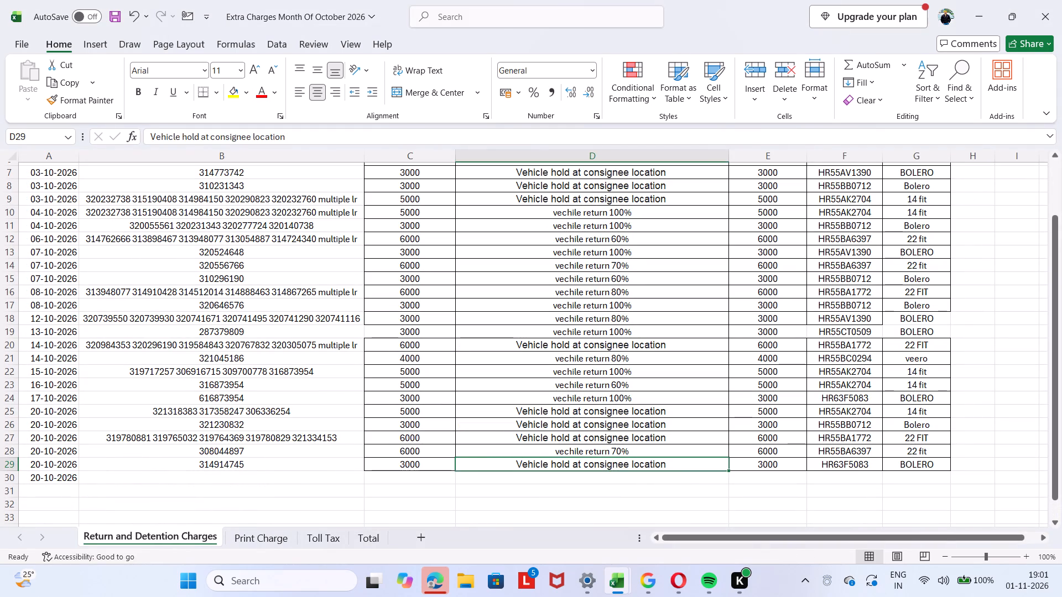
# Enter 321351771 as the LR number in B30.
pyautogui.click(197, 480)
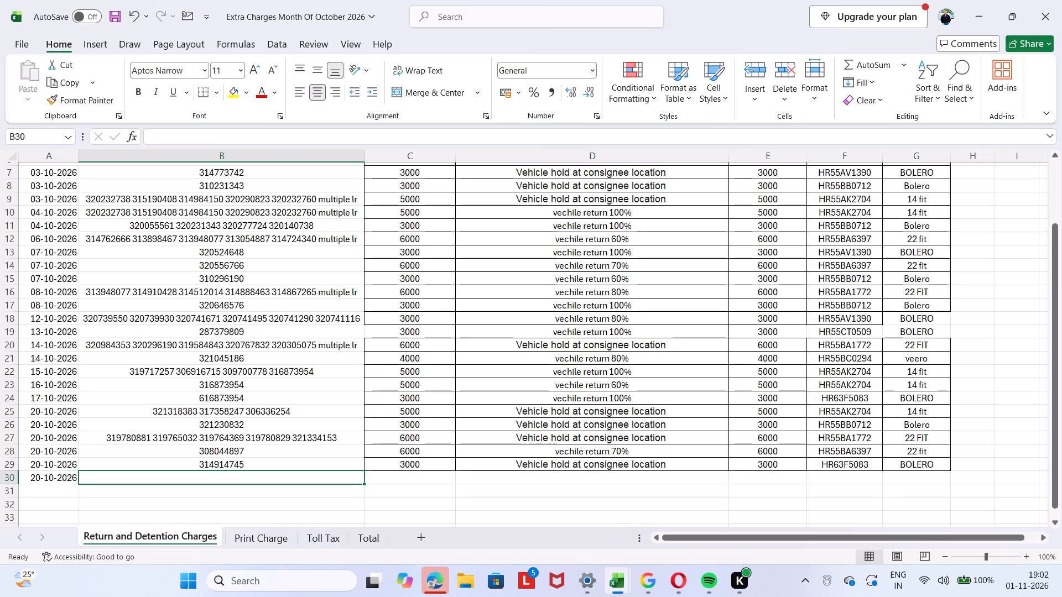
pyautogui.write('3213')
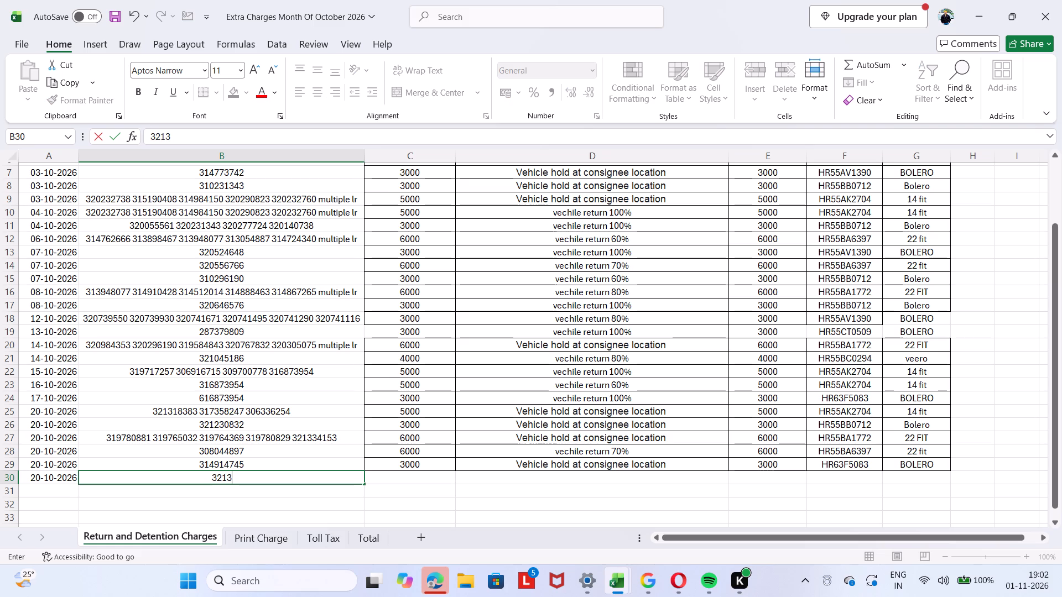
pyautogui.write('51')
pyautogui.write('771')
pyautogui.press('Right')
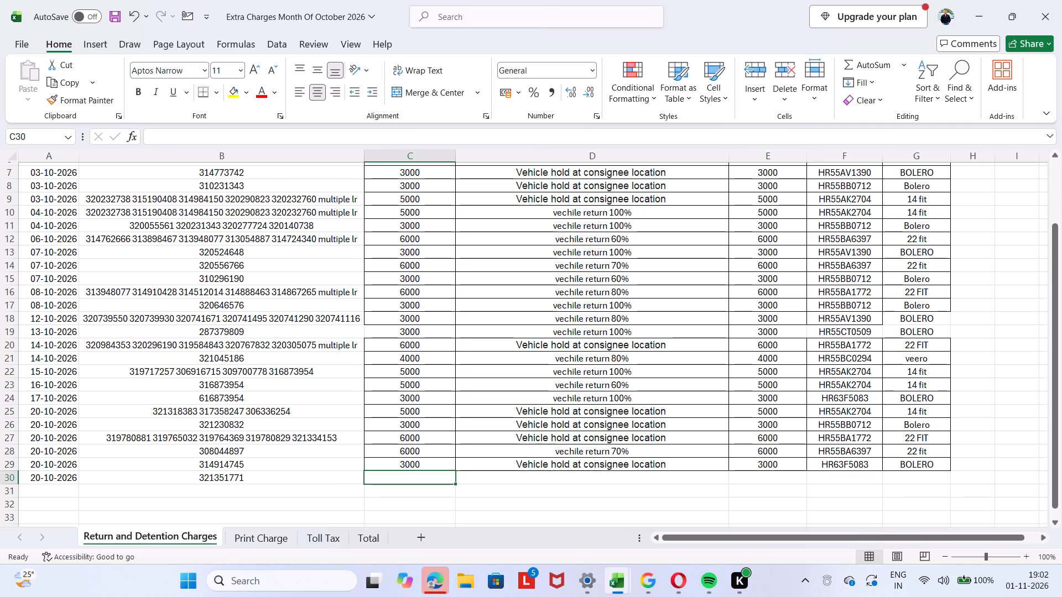
pyautogui.click(431, 328)
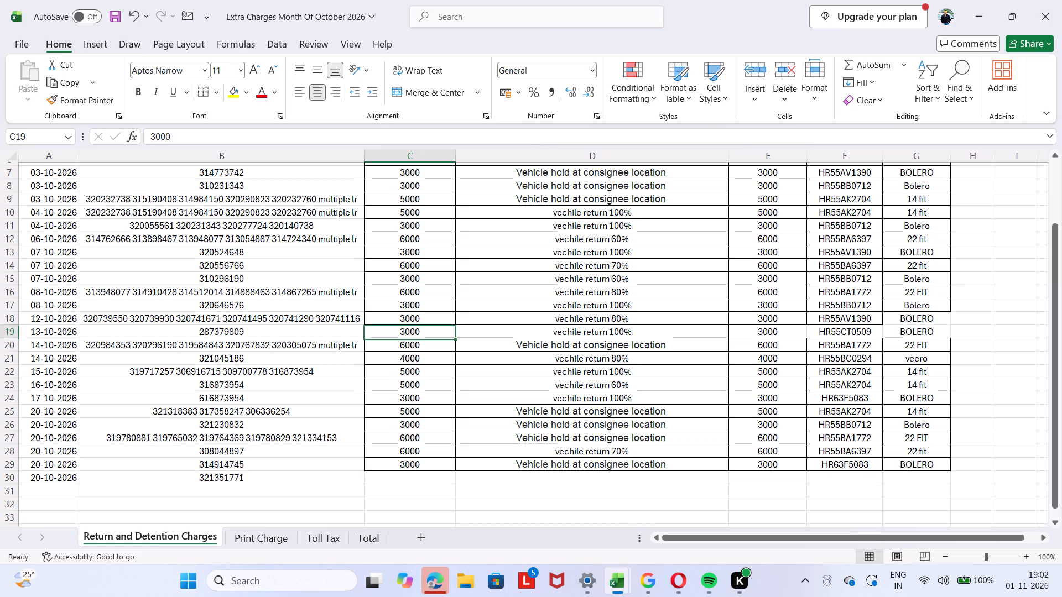
pyautogui.hotkey('ctrl', 'shift', 'Right')
pyautogui.hotkey('ctrl', 'c')
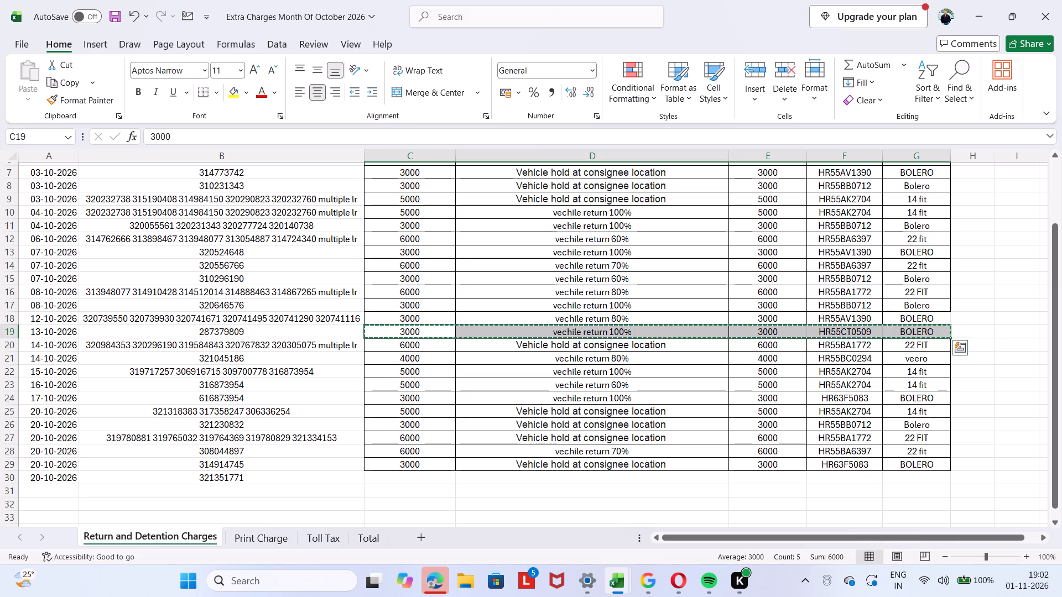
pyautogui.hotkey('ctrl', 'Down')
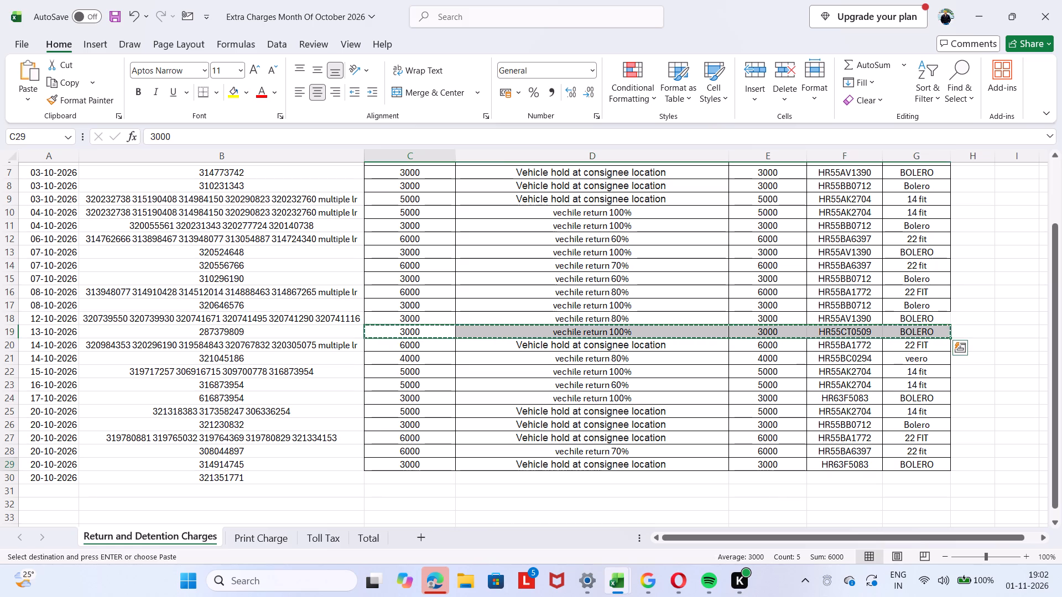
pyautogui.press('Down')
pyautogui.press('Return')
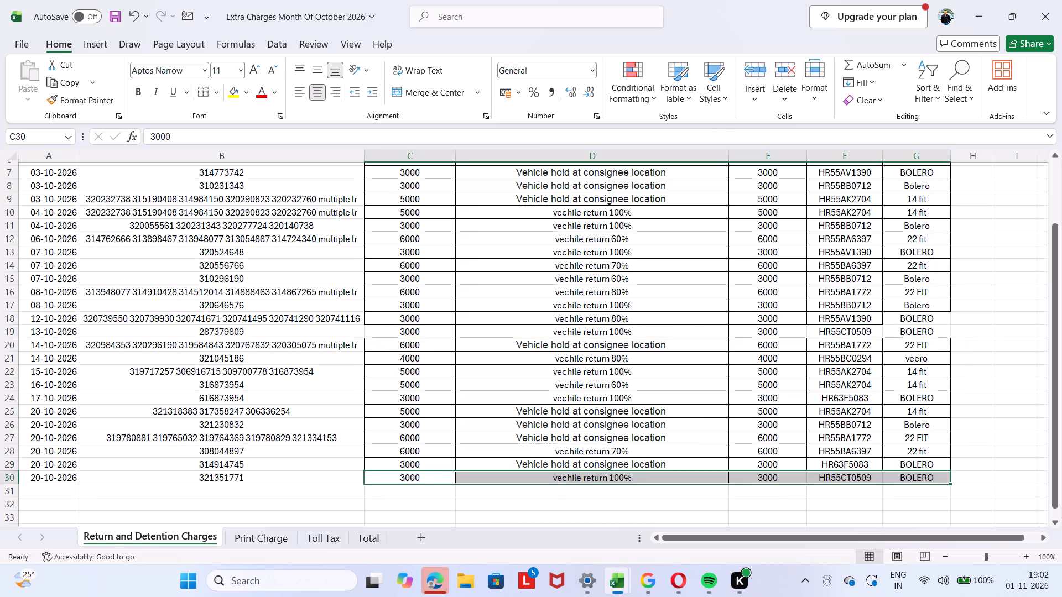
# Replace the description in D30 with "vechile return 80%", copied from D21.
pyautogui.click(587, 357)
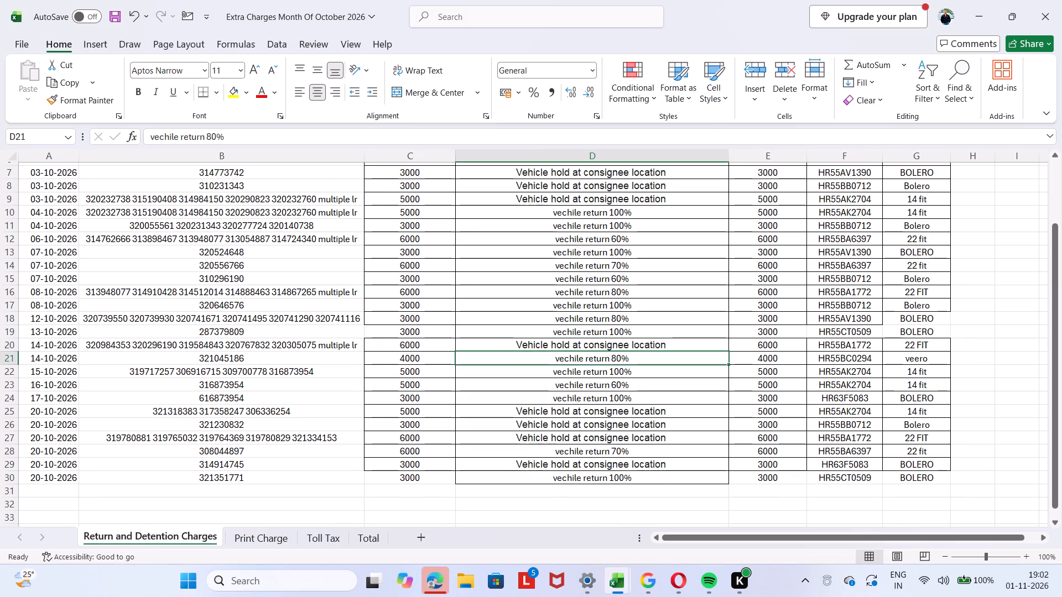
pyautogui.hotkey('ctrl', 'c')
pyautogui.hotkey('ctrl', 'Down')
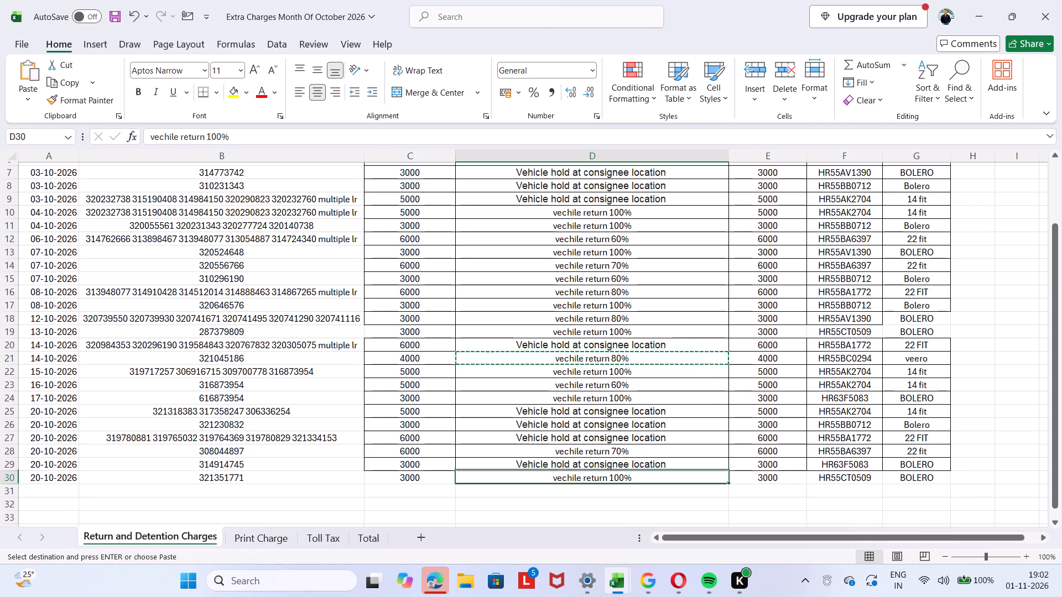
pyautogui.press('Return')
# Enter the date 20/10/2026 in A31 to start the next record.
pyautogui.press('Left')
pyautogui.press('Left')
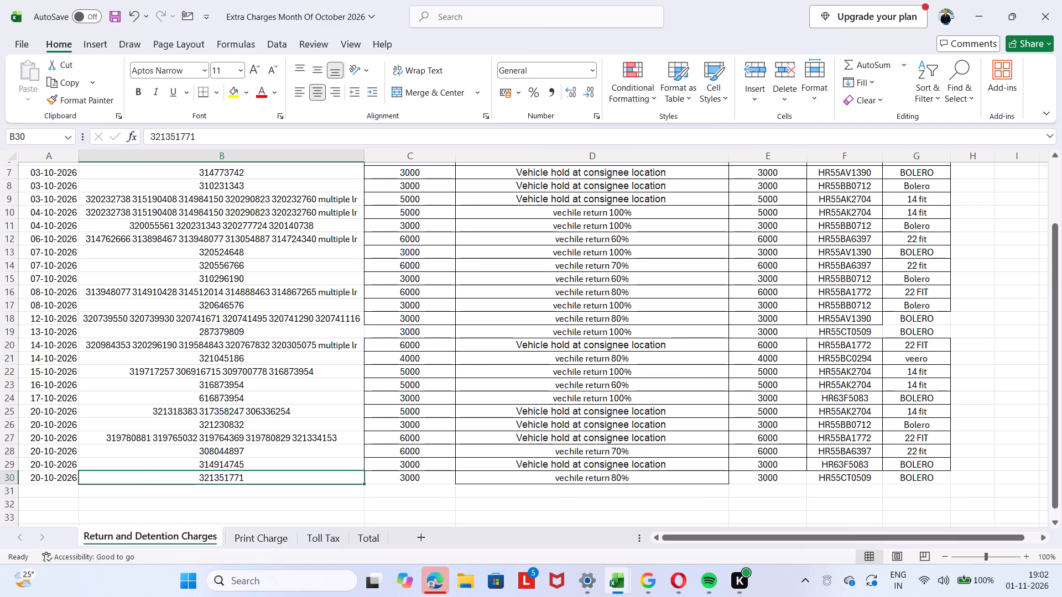
pyautogui.press('Left')
pyautogui.press('Down')
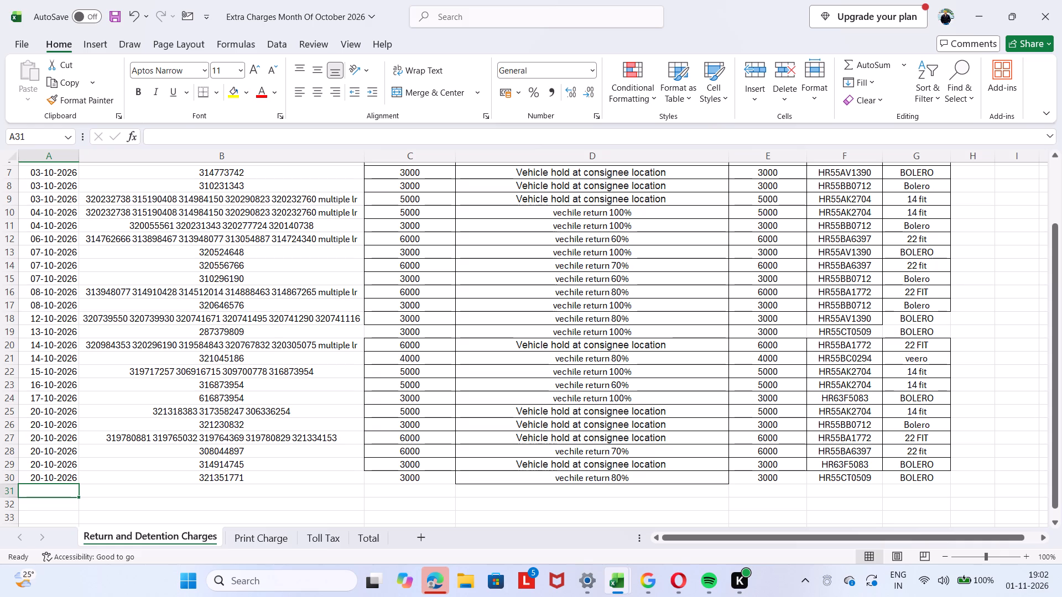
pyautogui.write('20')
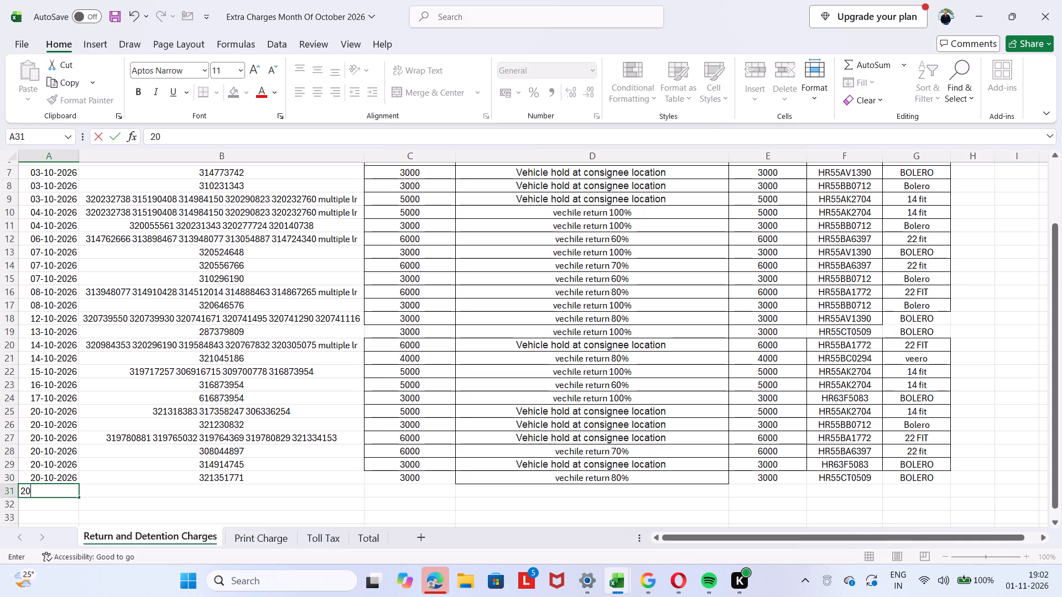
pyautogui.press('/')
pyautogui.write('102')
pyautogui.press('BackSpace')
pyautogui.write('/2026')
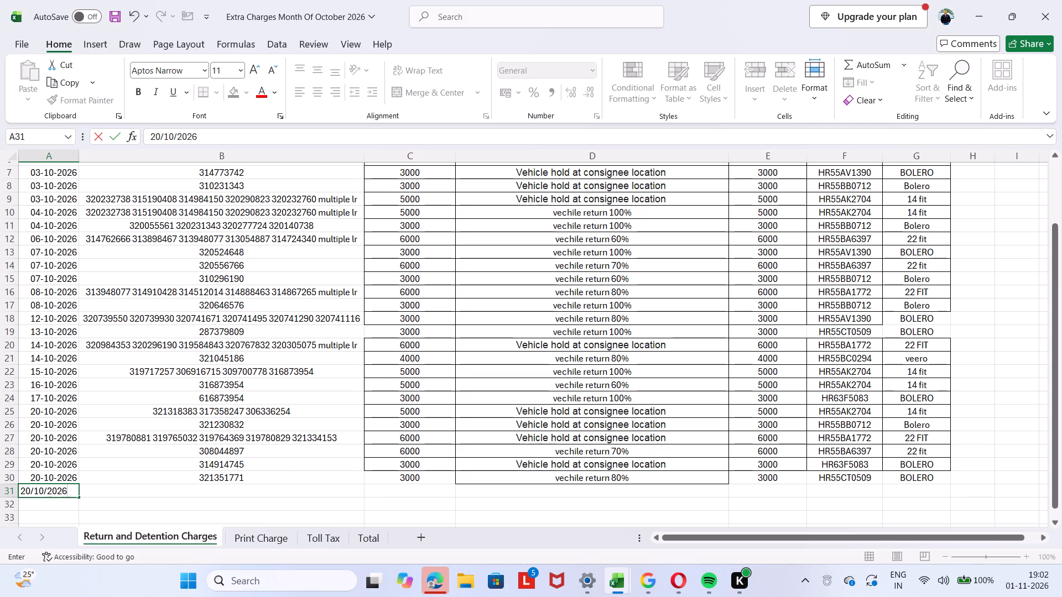
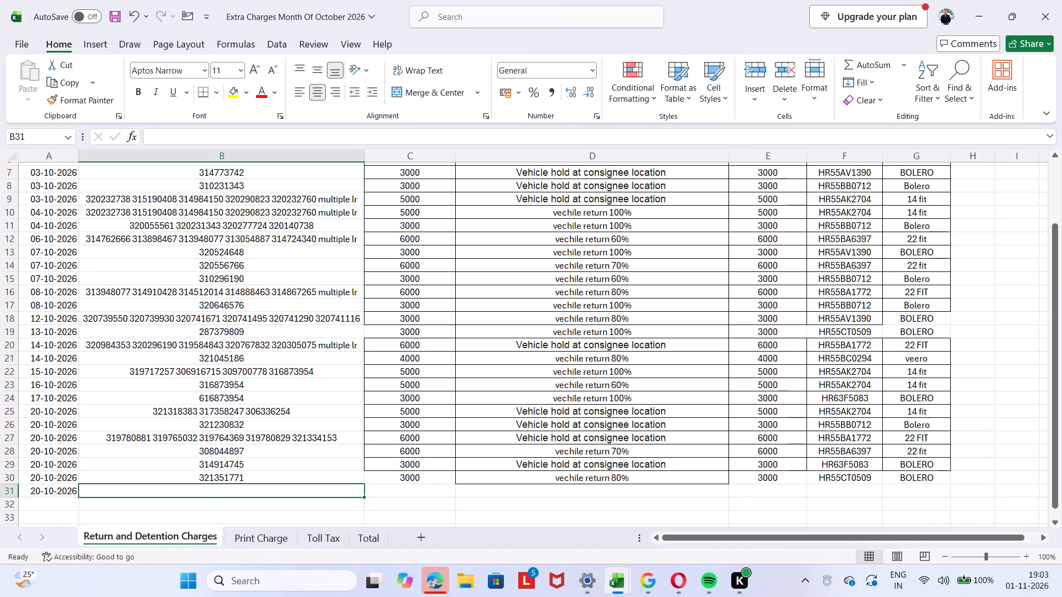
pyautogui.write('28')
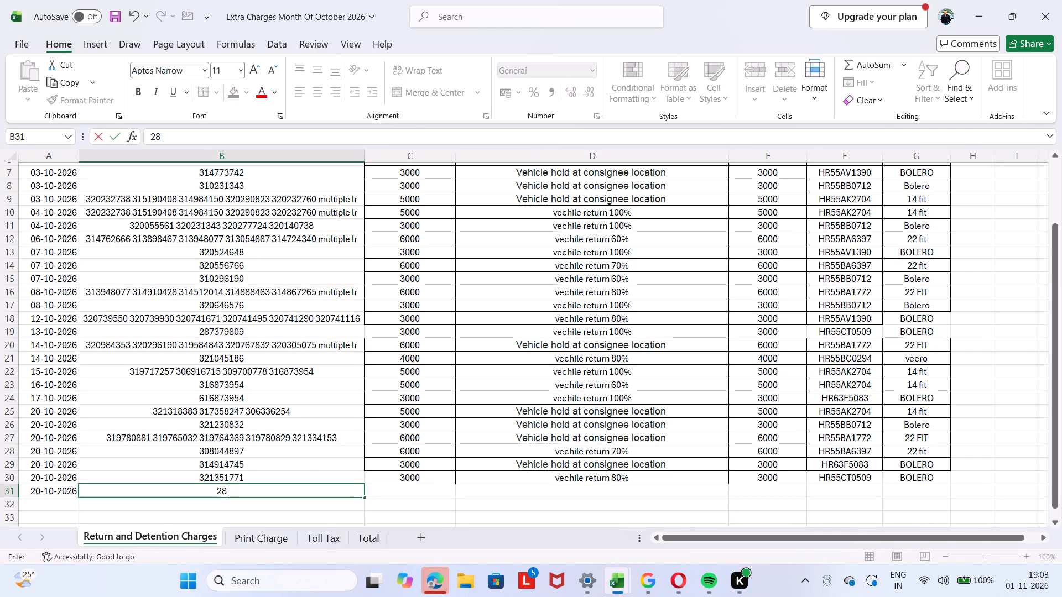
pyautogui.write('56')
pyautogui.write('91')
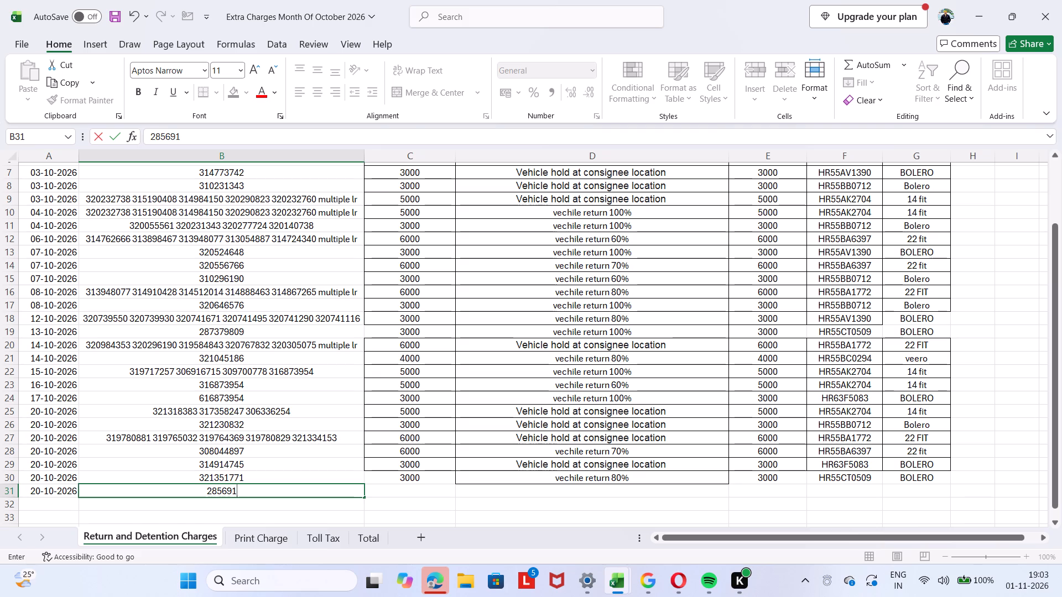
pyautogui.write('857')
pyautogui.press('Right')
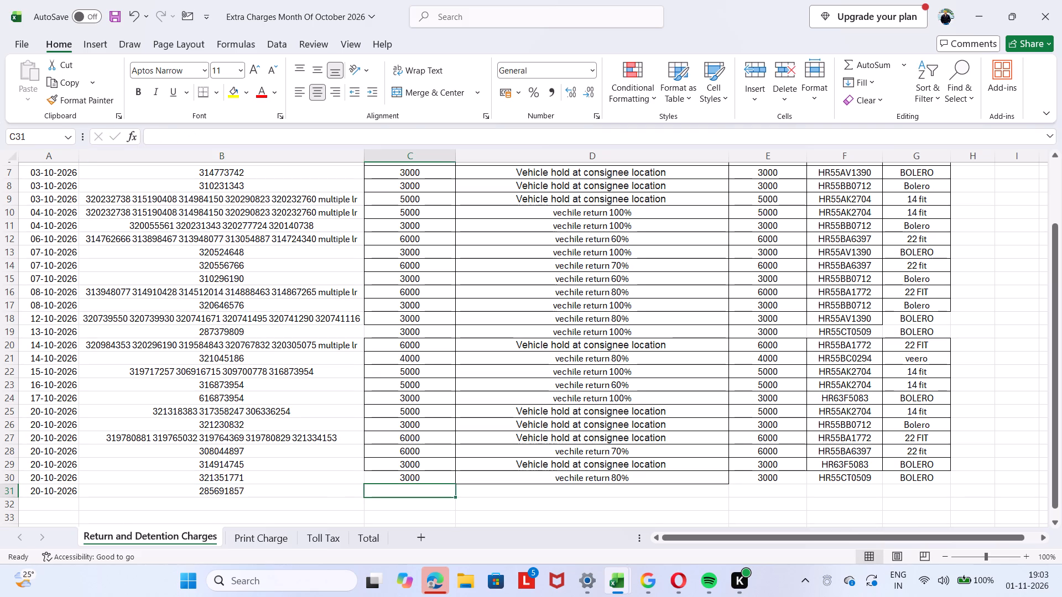
pyautogui.click(430, 350)
pyautogui.click(430, 357)
pyautogui.hotkey('shift', 'Right')
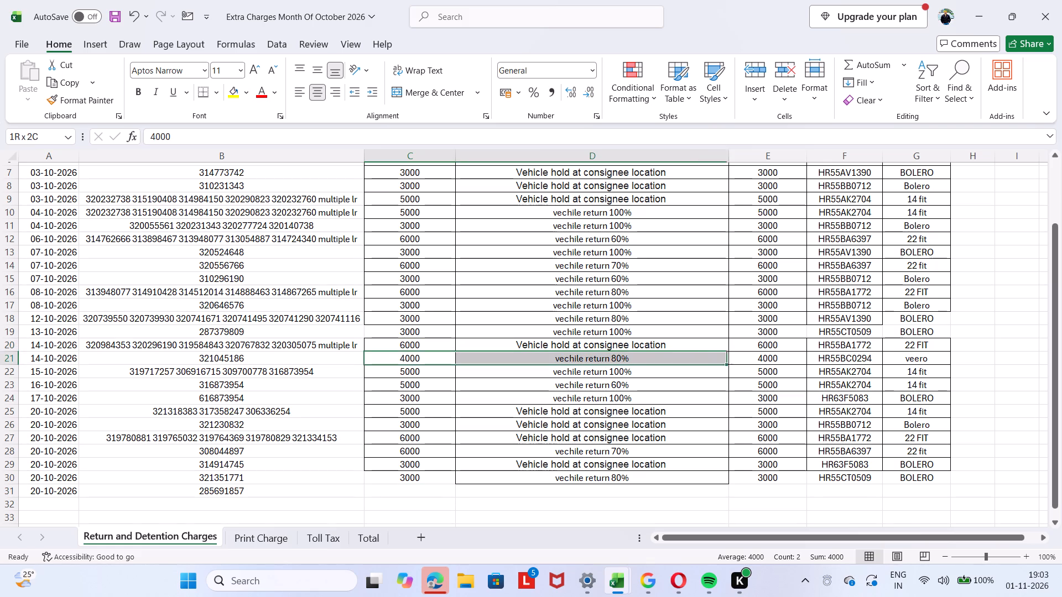
pyautogui.hotkey('shift', 'Right')
pyautogui.hotkey('shift', 'Right')
pyautogui.hotkey('shift', 'Right')
pyautogui.hotkey('ctrl', 'c')
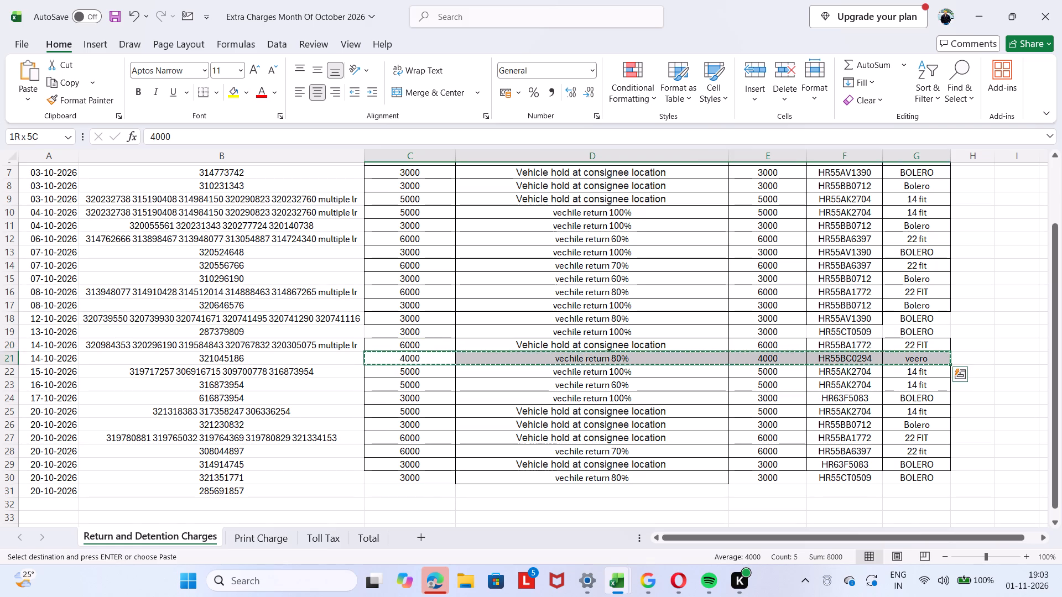
pyautogui.moveTo(515, 493); pyautogui.dragTo(424, 487)
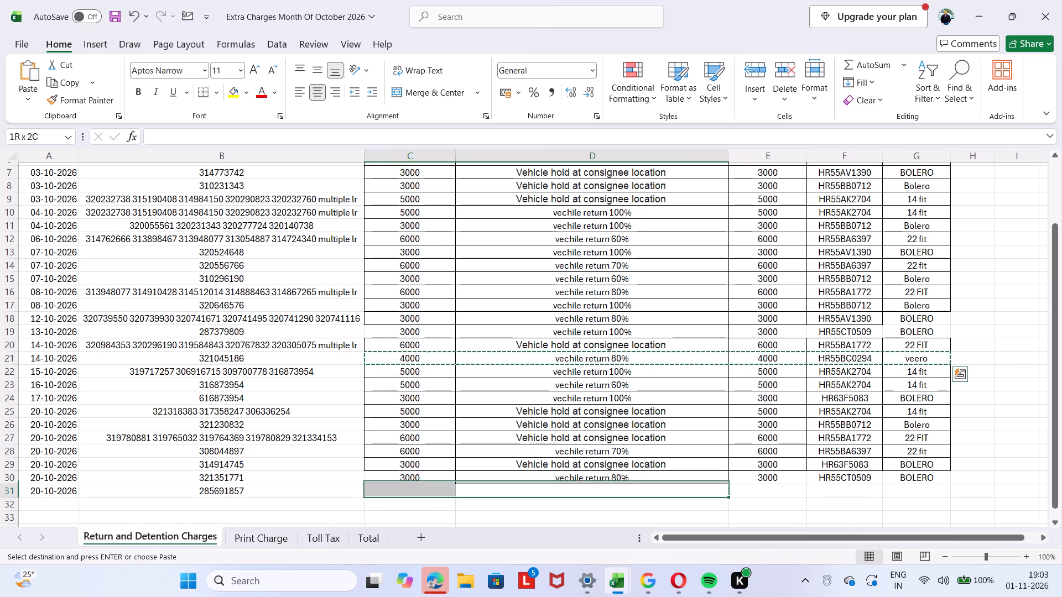
pyautogui.moveTo(424, 487); pyautogui.dragTo(421, 493)
pyautogui.click(421, 493)
pyautogui.press('Return')
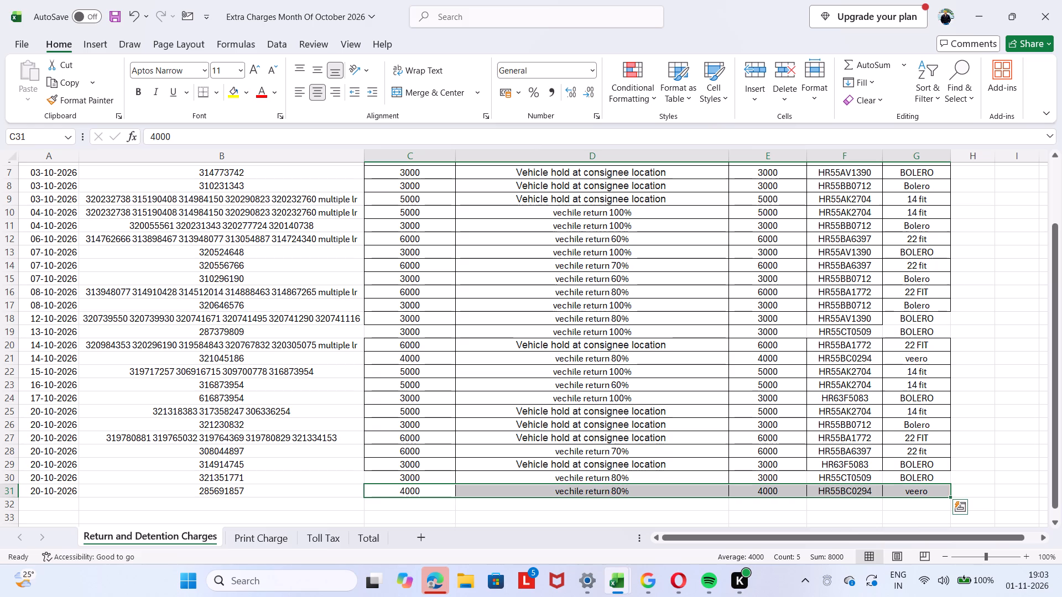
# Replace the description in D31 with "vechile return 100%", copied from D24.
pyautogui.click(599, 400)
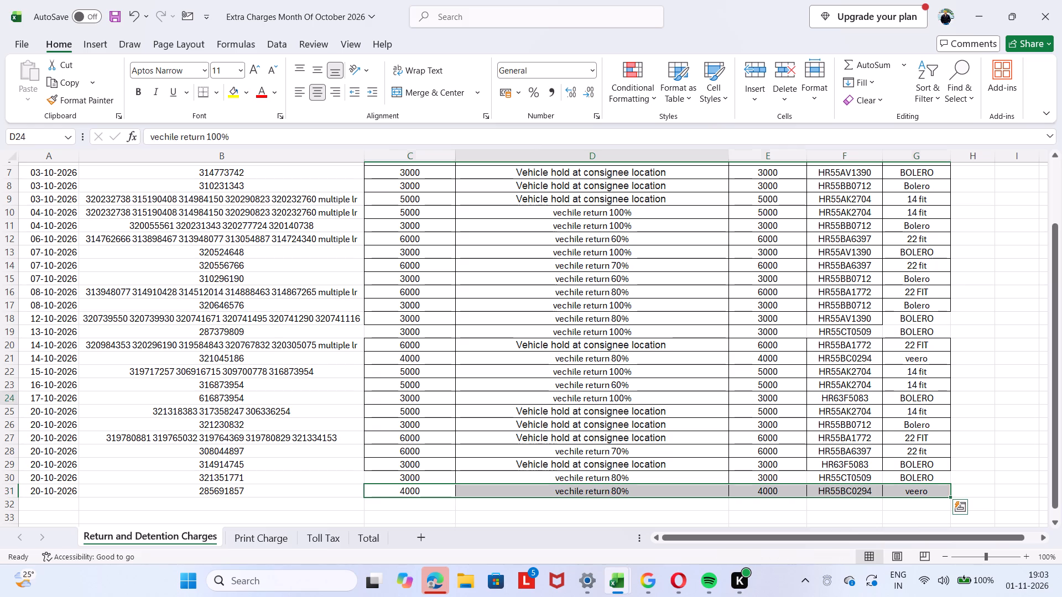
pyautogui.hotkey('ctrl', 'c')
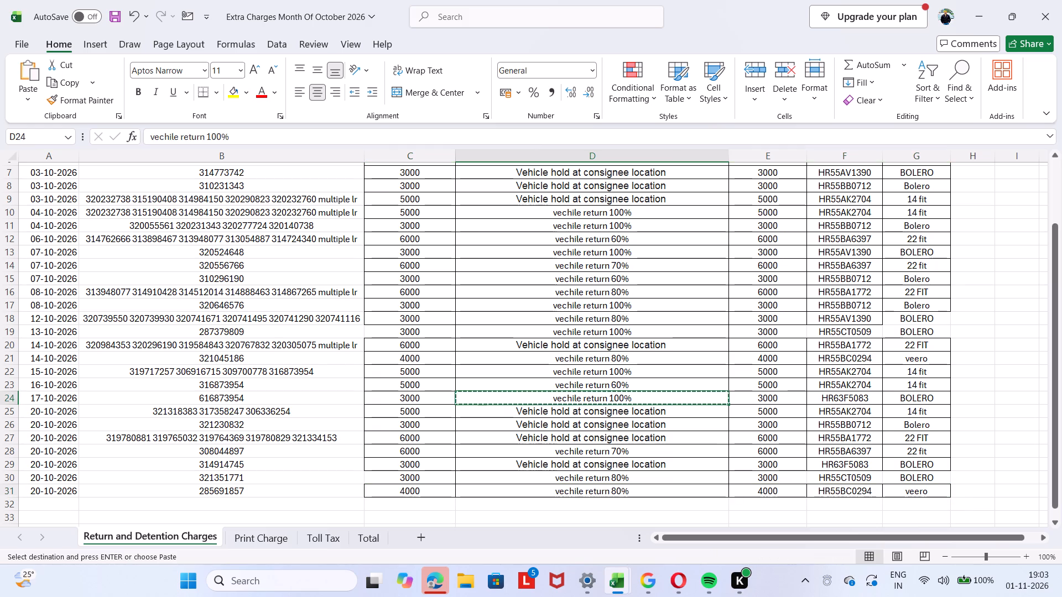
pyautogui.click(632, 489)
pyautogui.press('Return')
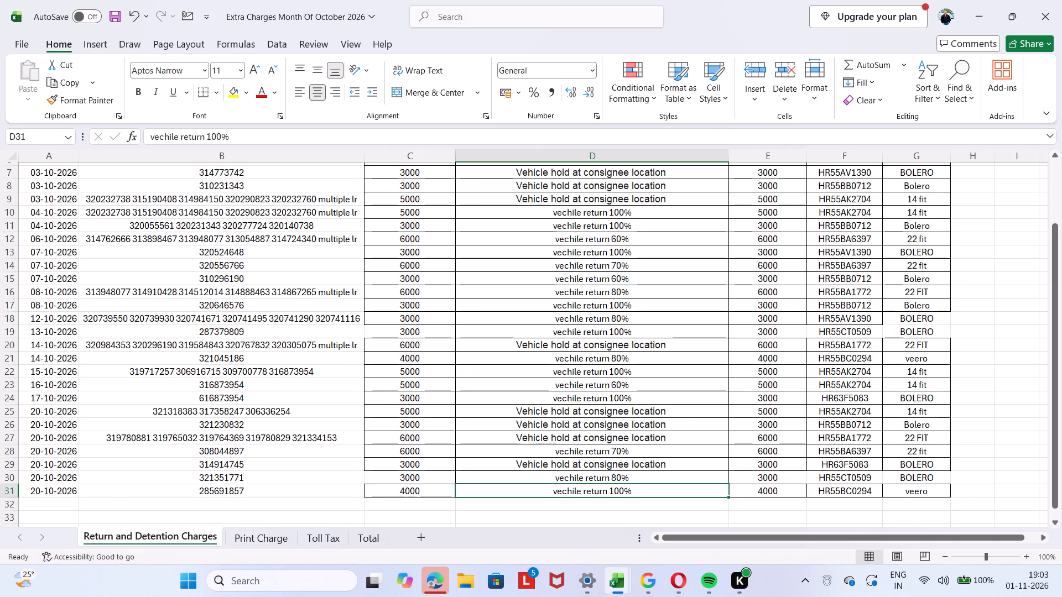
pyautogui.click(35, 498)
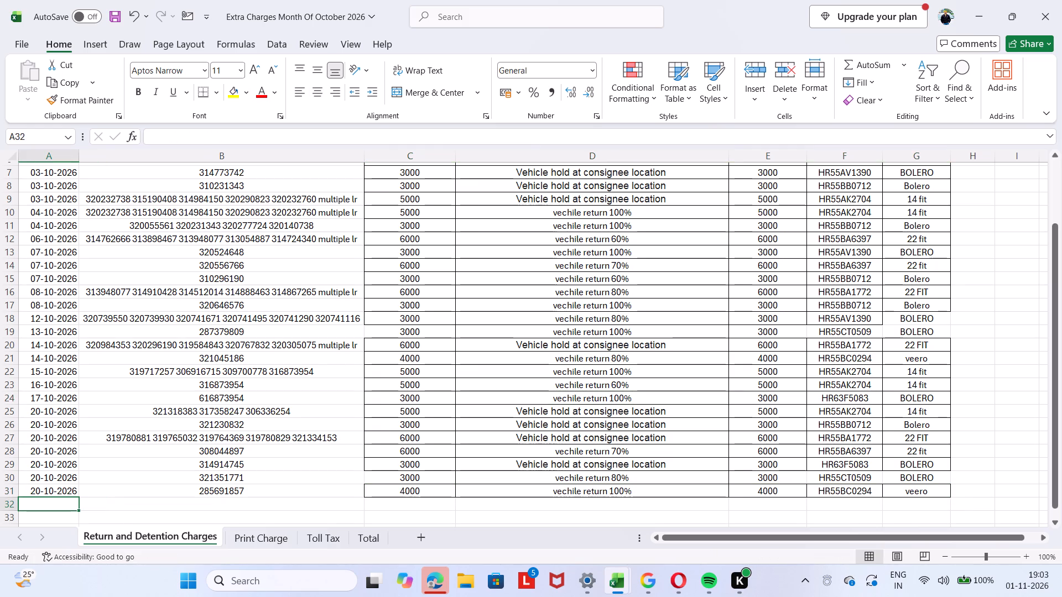
# Replace the description in D31 with "Vehicle hold at consignee location", copied from D29.
pyautogui.click(613, 468)
pyautogui.hotkey('ctrl', 'c')
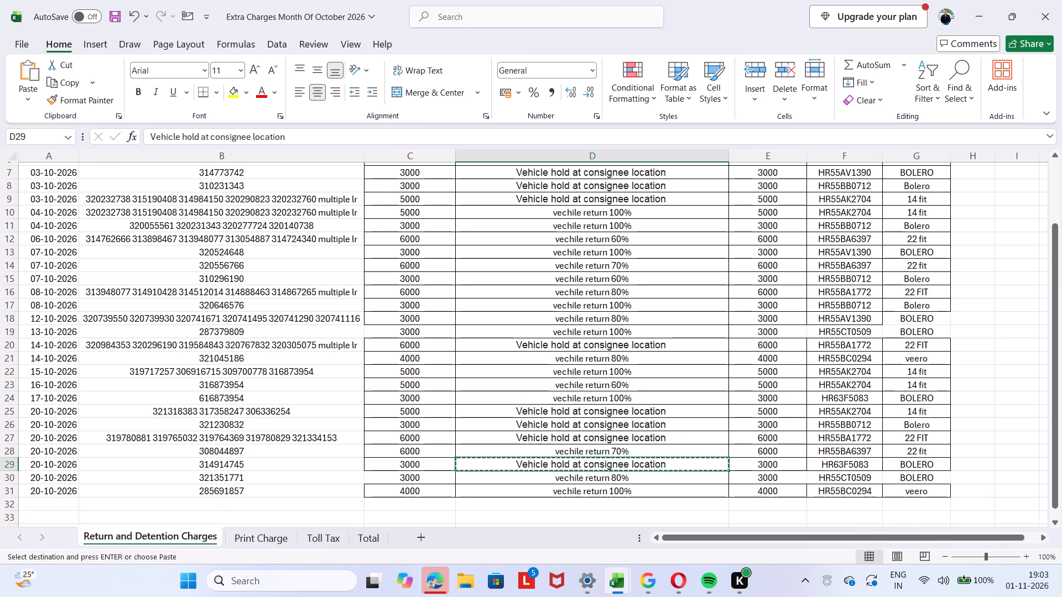
pyautogui.click(639, 492)
pyautogui.press('Return')
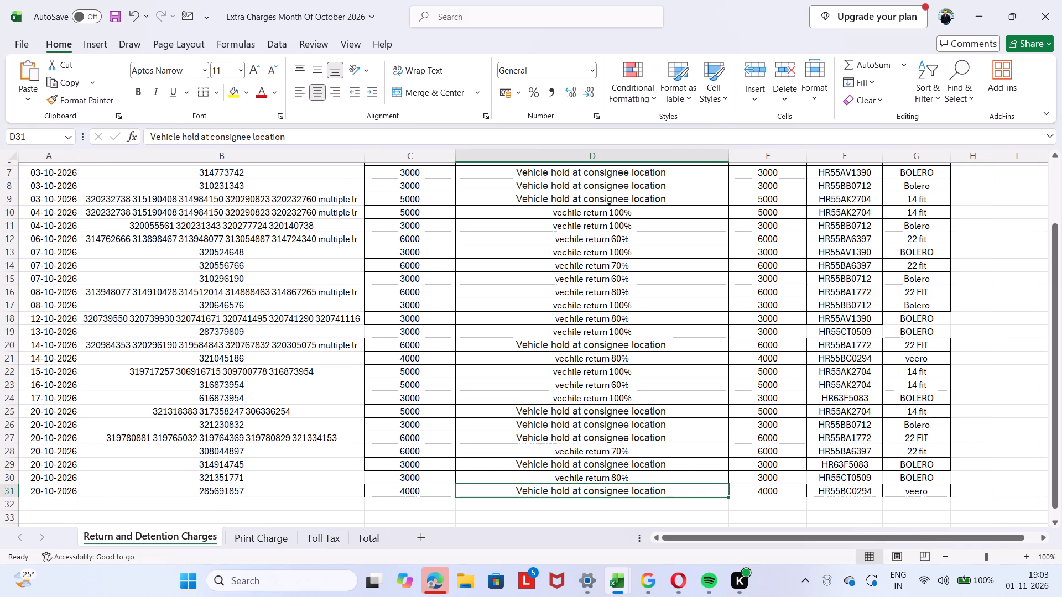
# Copy the date 20-10-2026 from A31 into A32 to start another record.
pyautogui.click(28, 500)
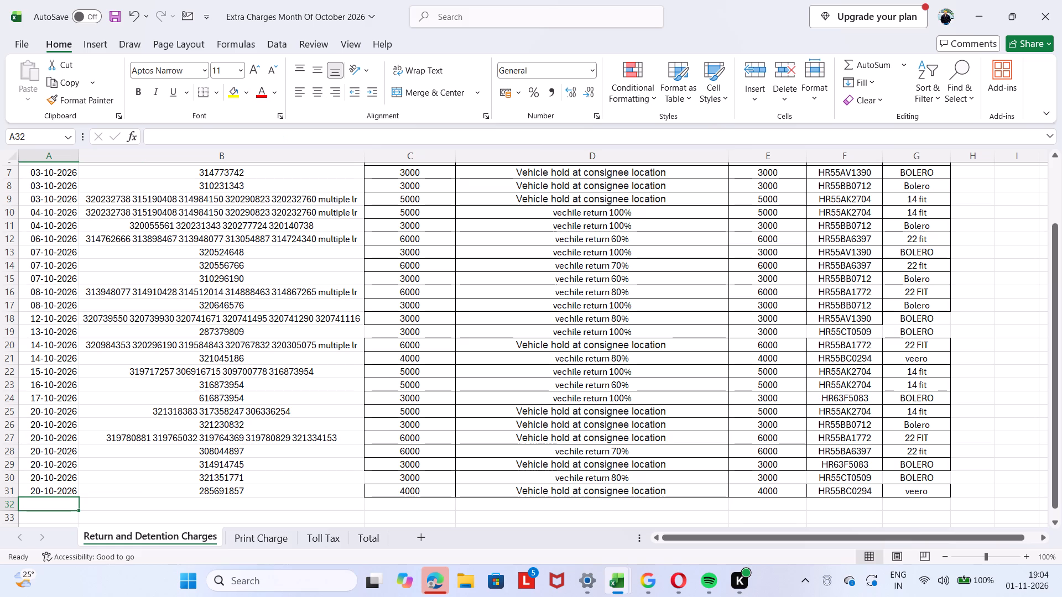
pyautogui.click(44, 490)
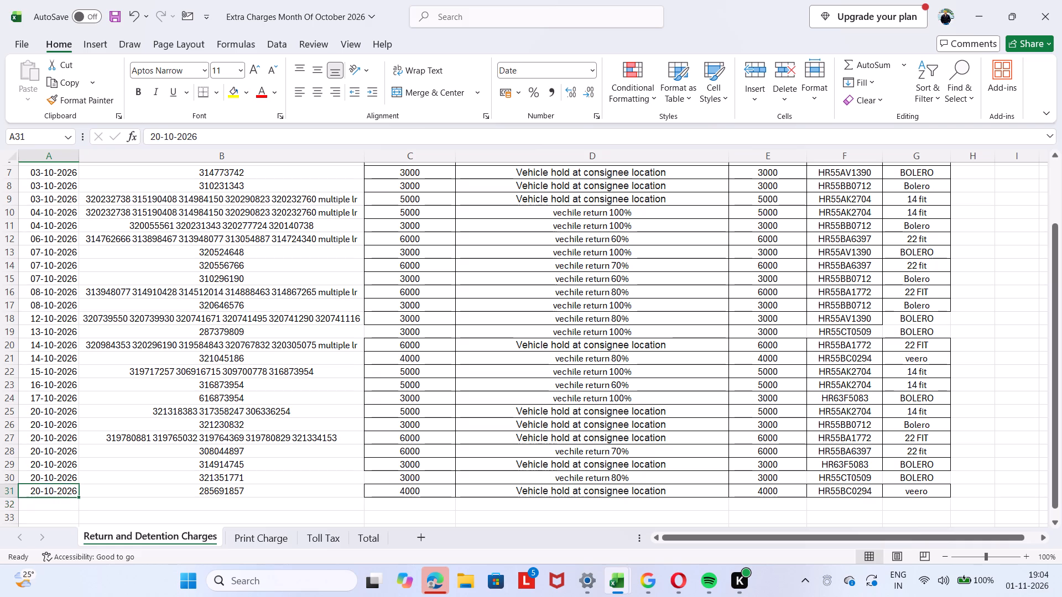
pyautogui.hotkey('ctrl', 'c')
pyautogui.press('Down')
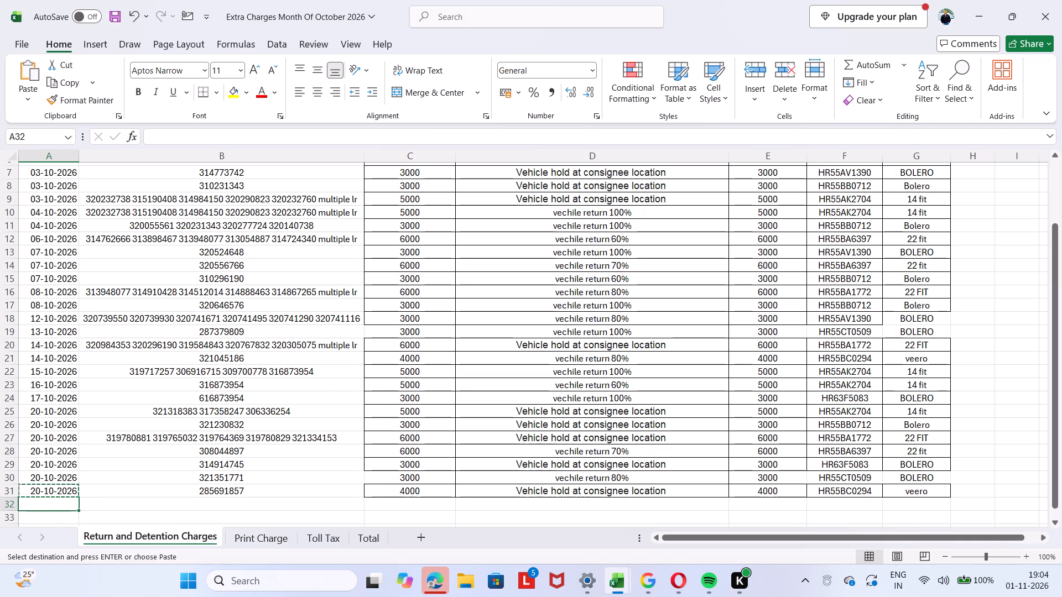
pyautogui.press('Return')
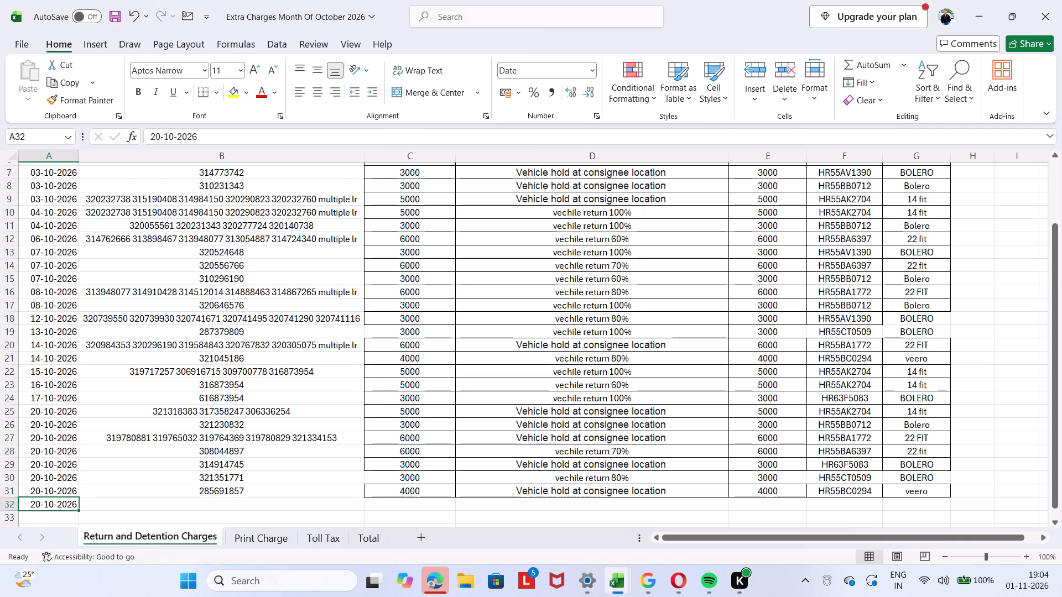
pyautogui.press('Right')
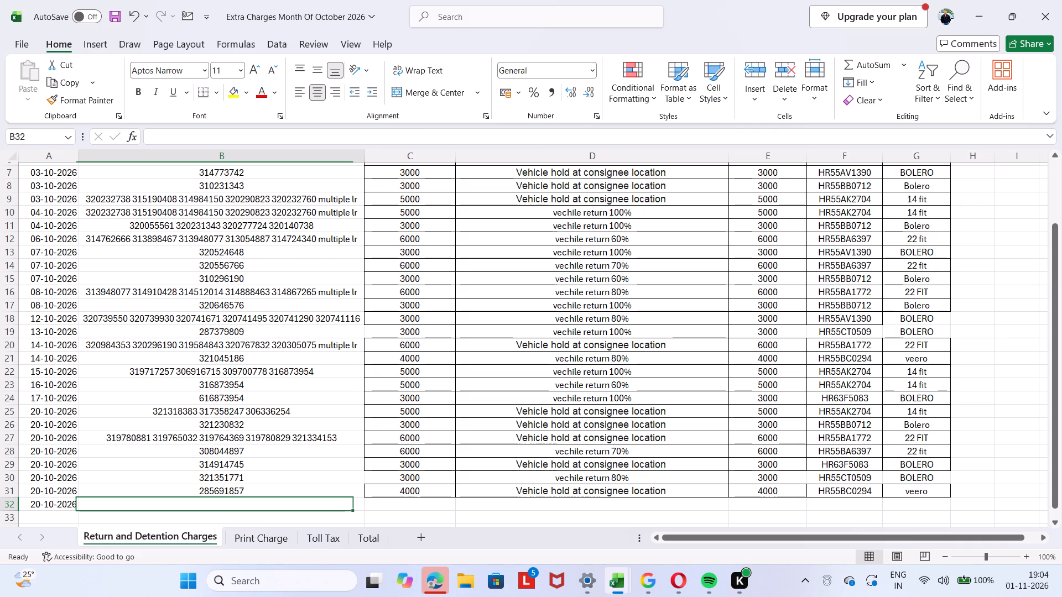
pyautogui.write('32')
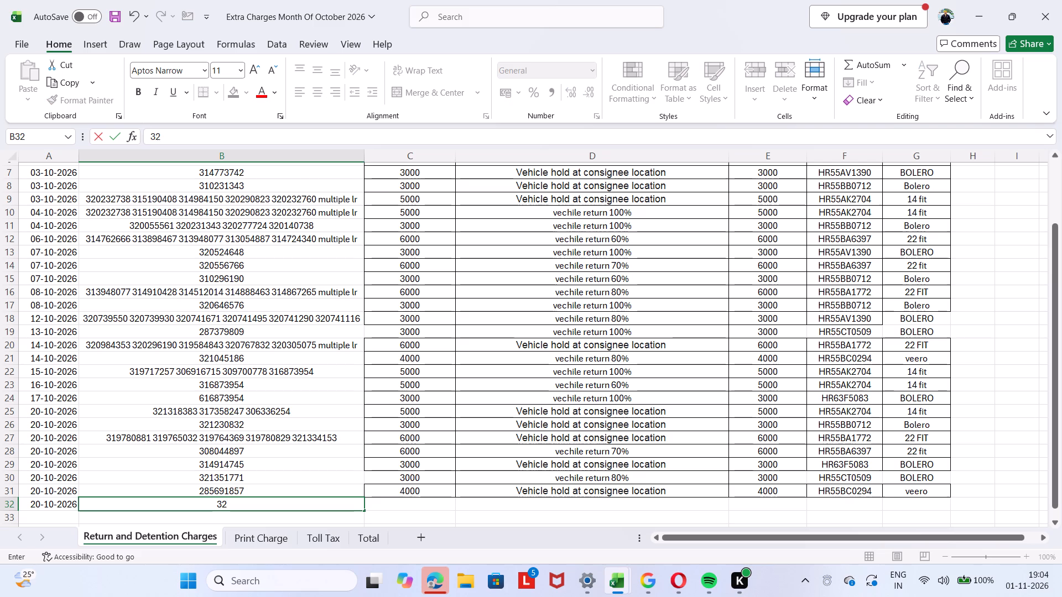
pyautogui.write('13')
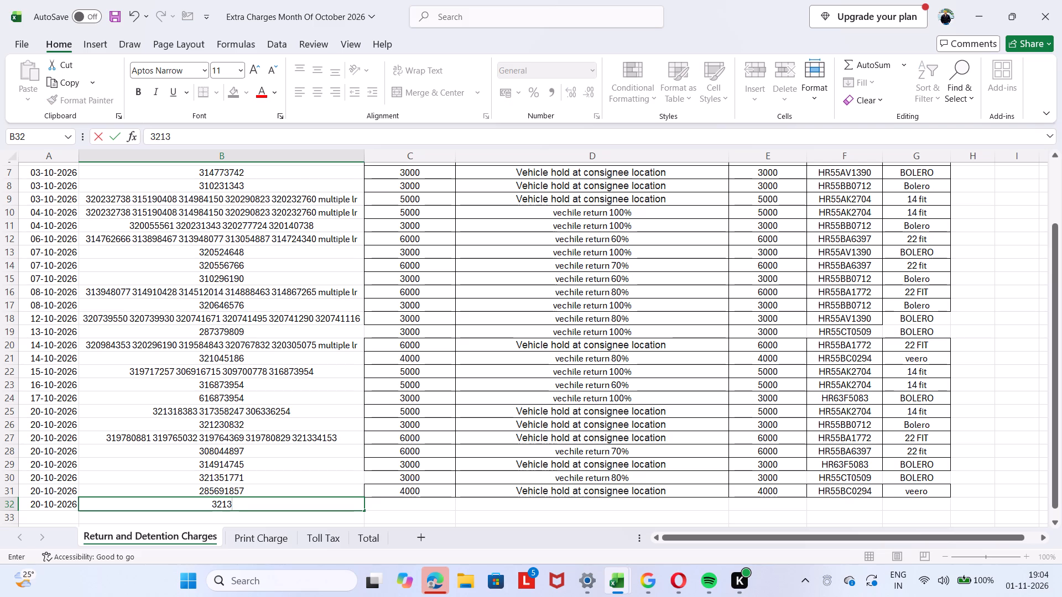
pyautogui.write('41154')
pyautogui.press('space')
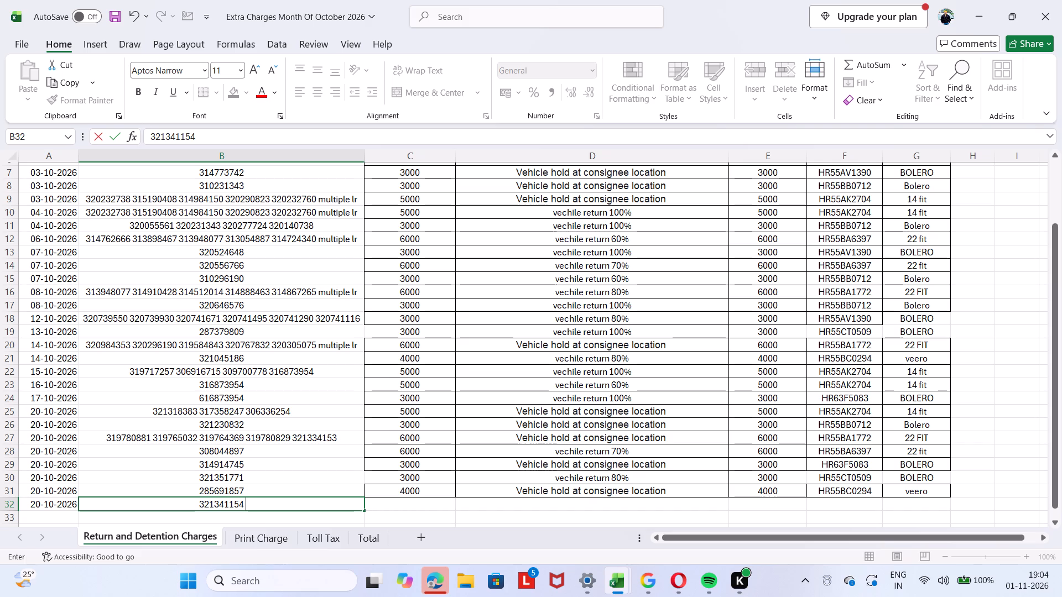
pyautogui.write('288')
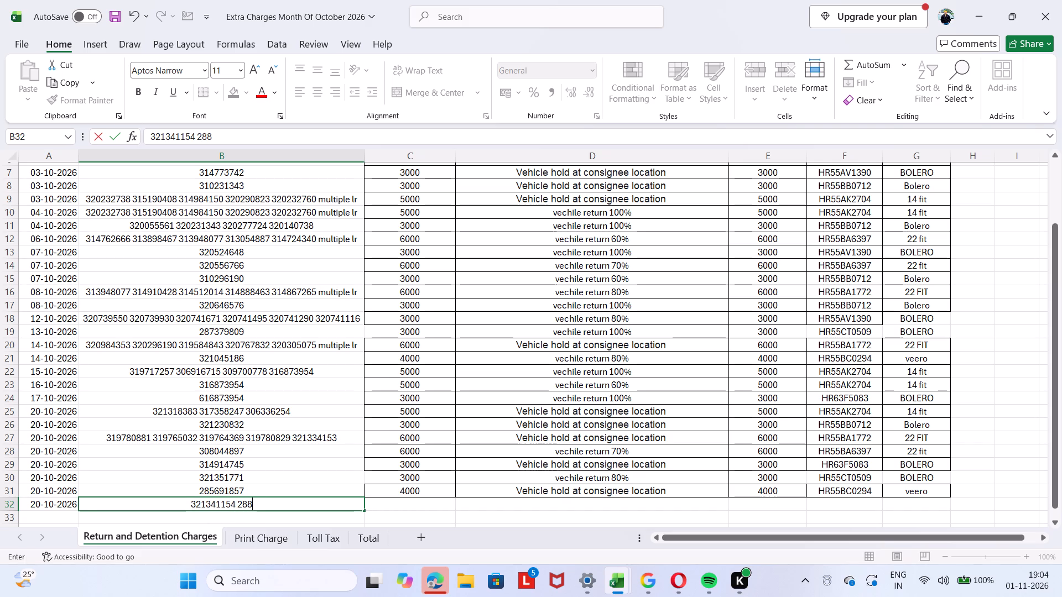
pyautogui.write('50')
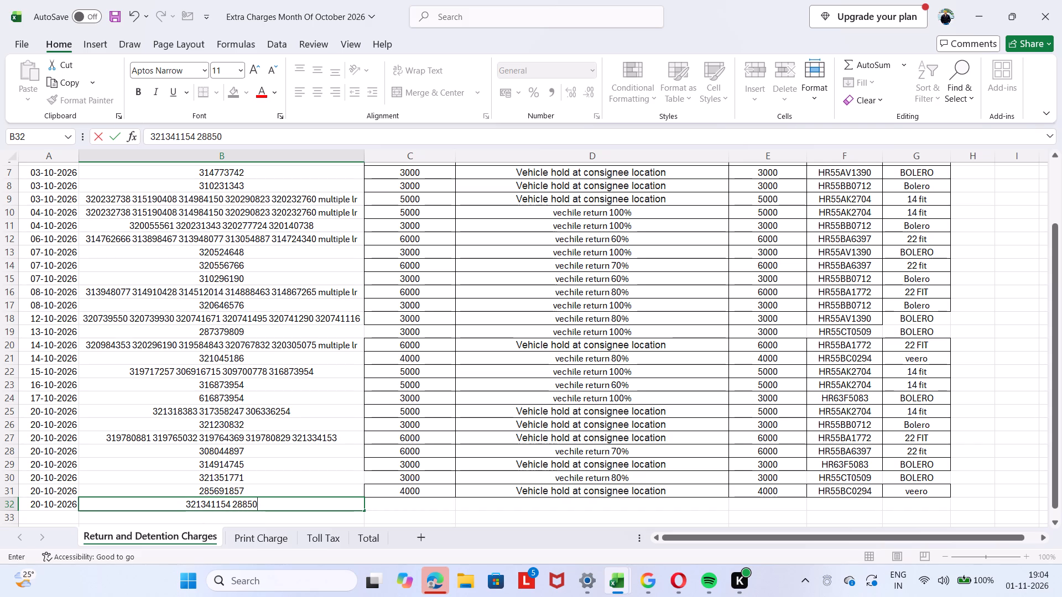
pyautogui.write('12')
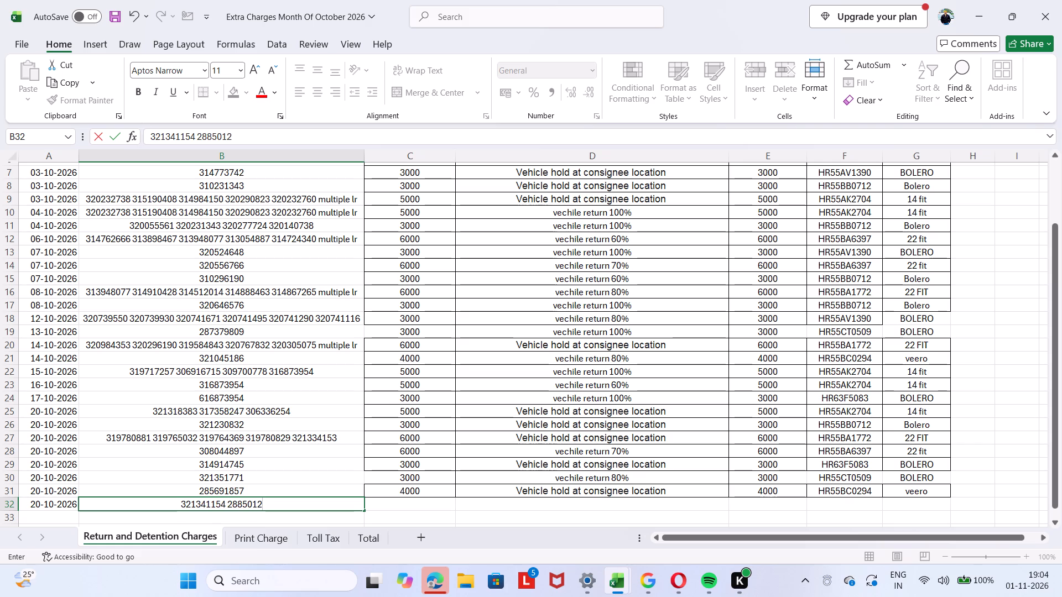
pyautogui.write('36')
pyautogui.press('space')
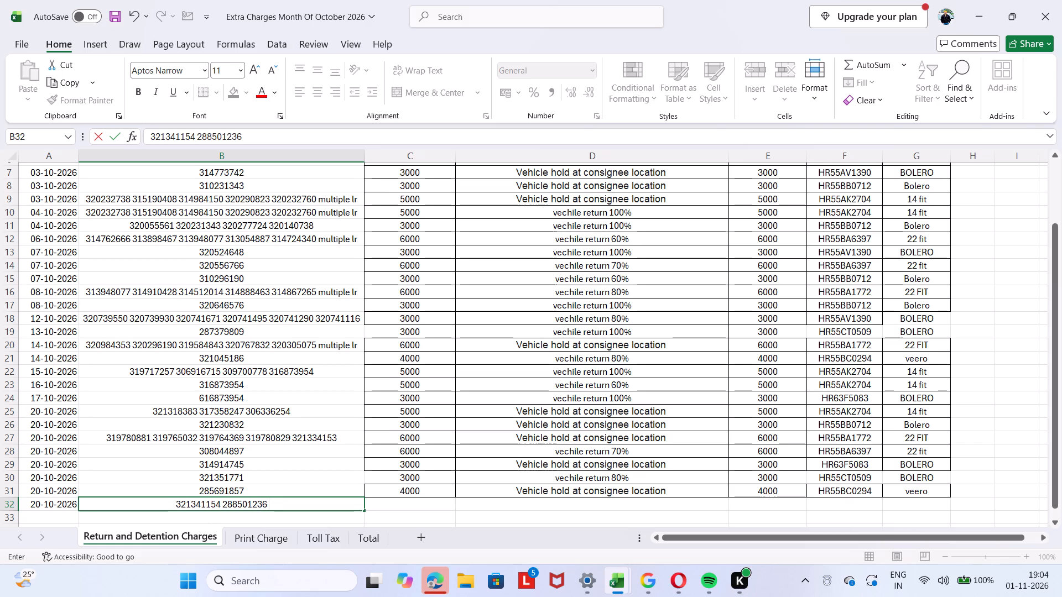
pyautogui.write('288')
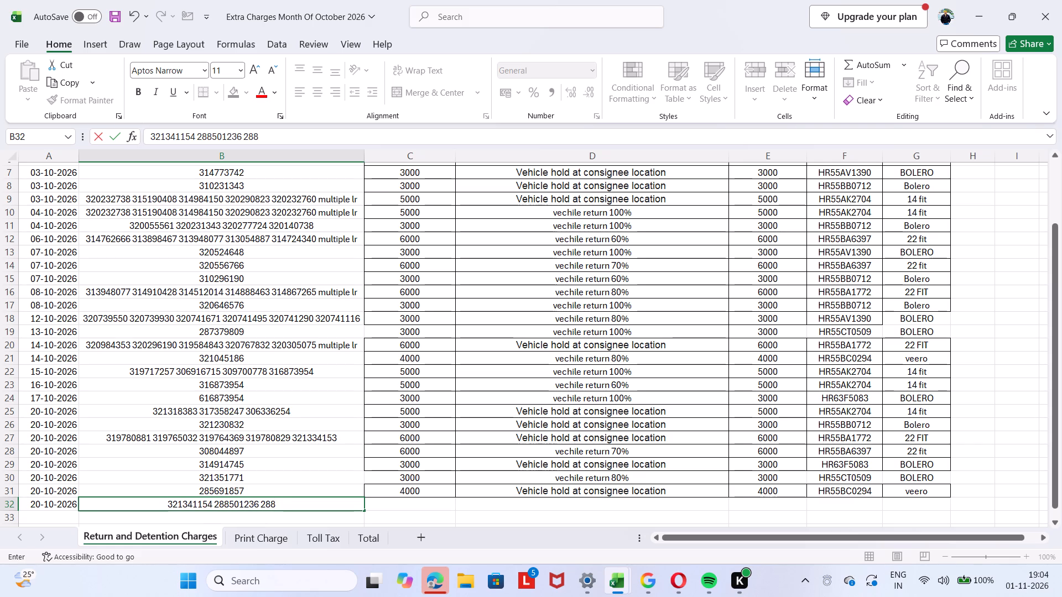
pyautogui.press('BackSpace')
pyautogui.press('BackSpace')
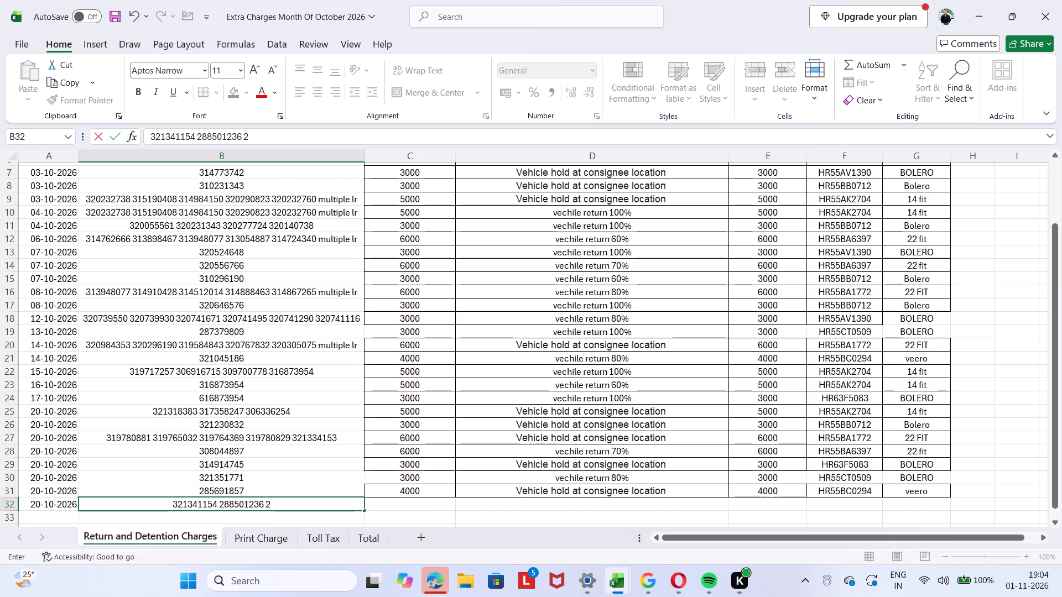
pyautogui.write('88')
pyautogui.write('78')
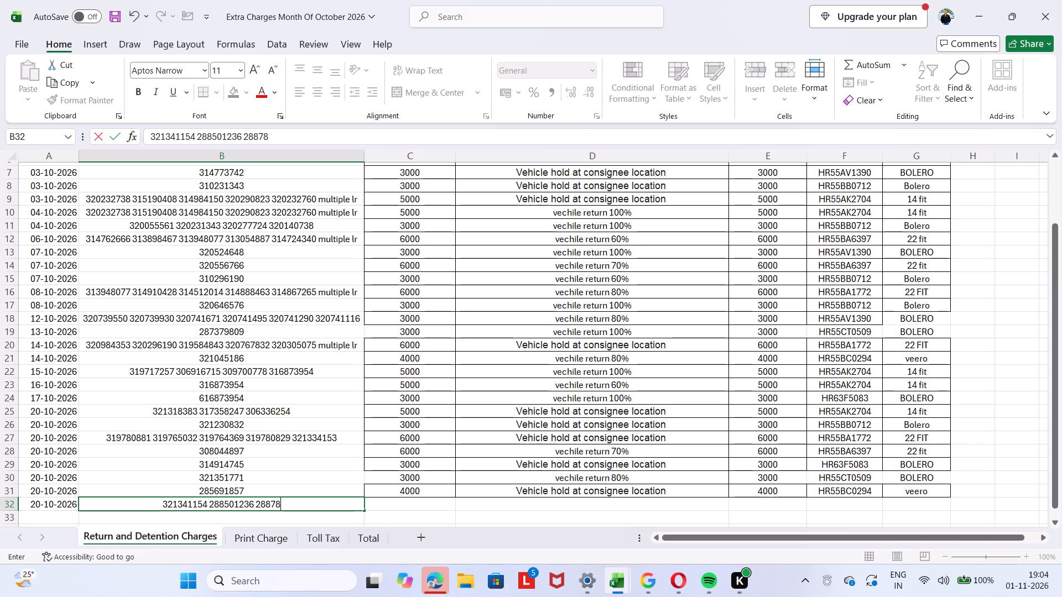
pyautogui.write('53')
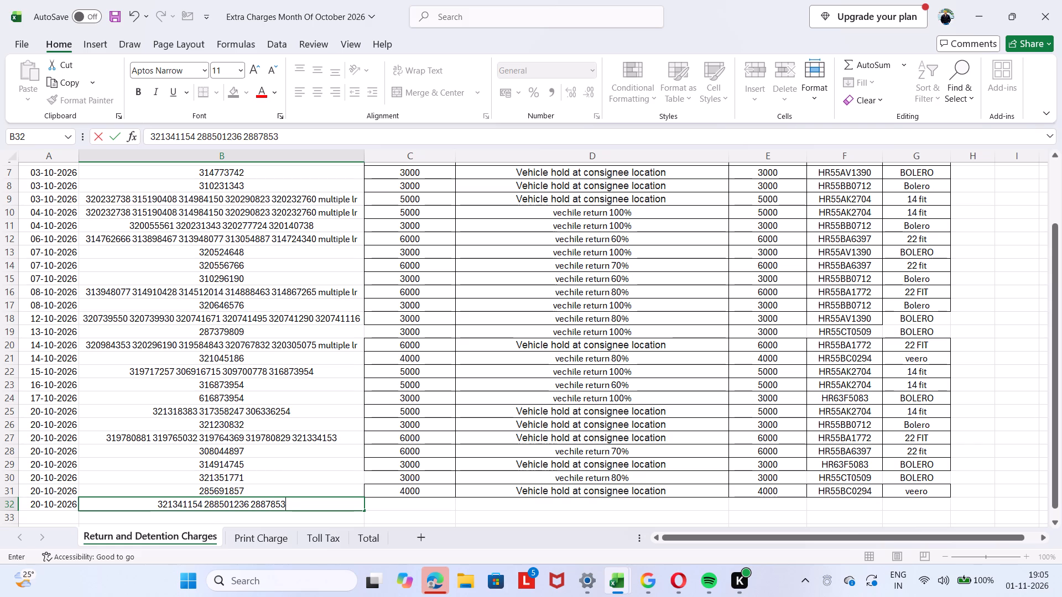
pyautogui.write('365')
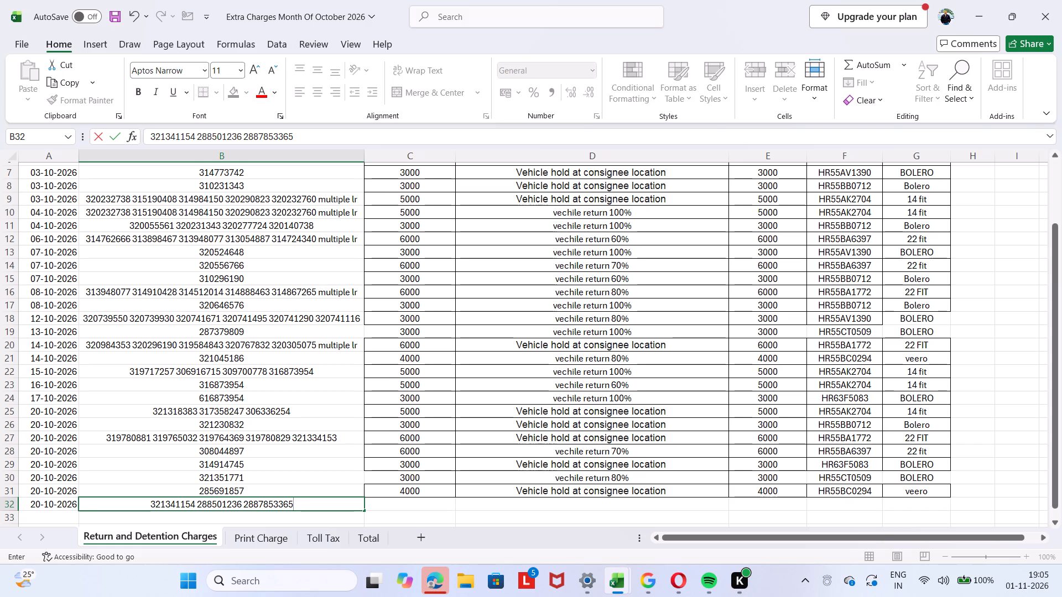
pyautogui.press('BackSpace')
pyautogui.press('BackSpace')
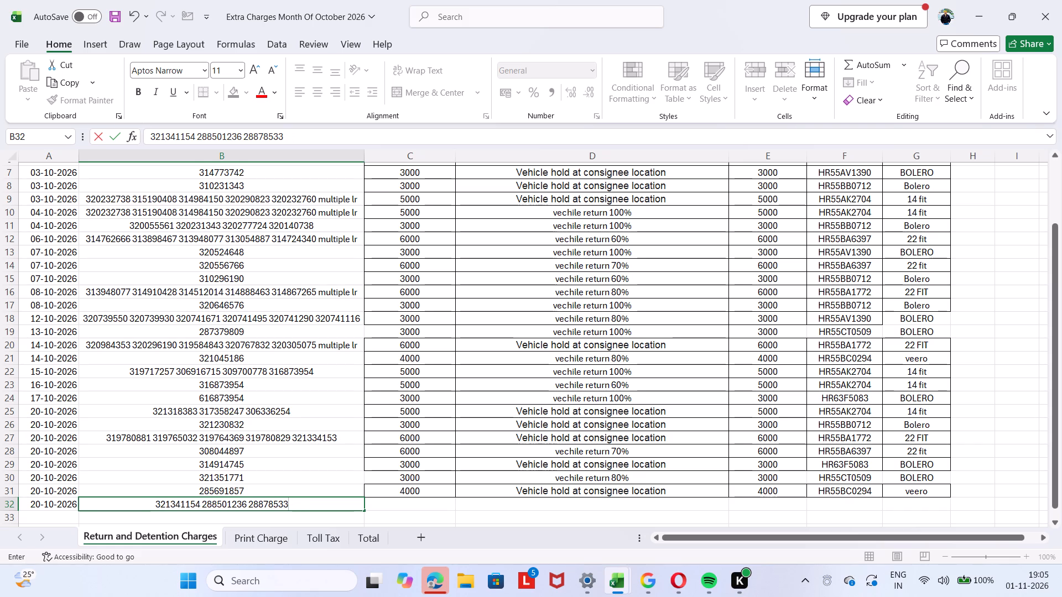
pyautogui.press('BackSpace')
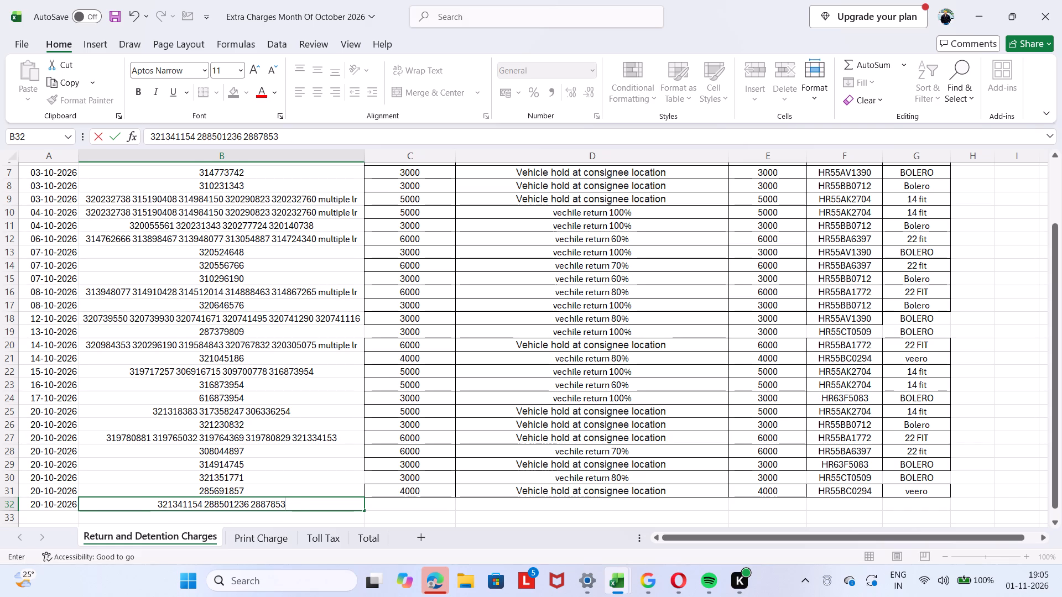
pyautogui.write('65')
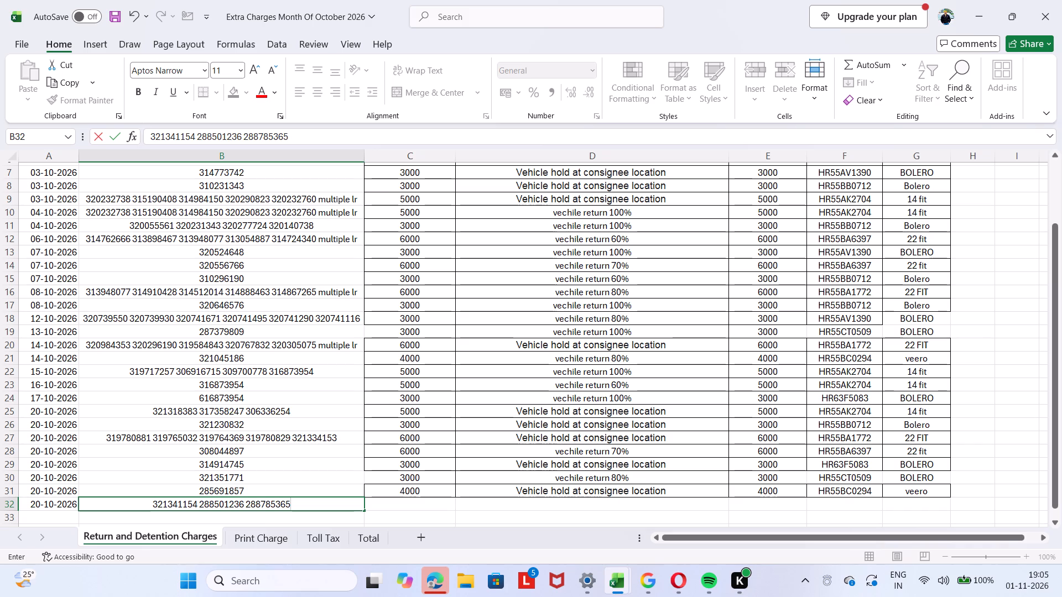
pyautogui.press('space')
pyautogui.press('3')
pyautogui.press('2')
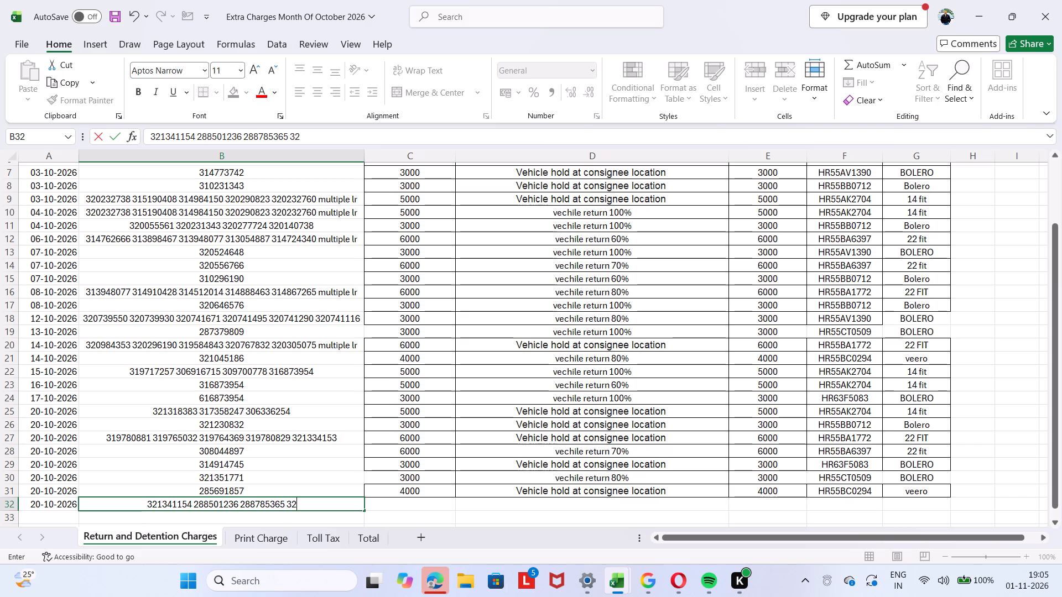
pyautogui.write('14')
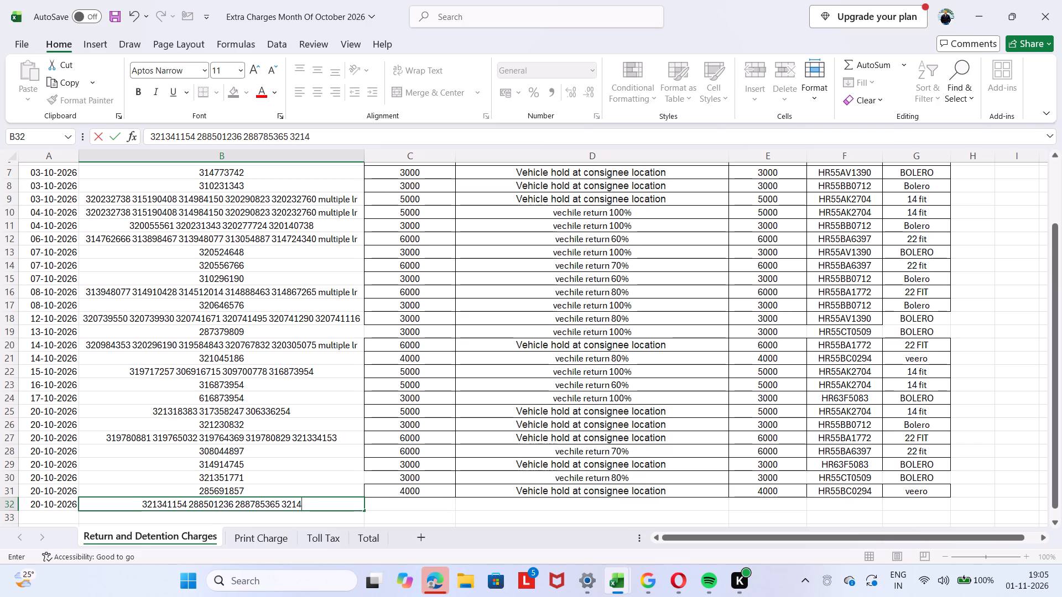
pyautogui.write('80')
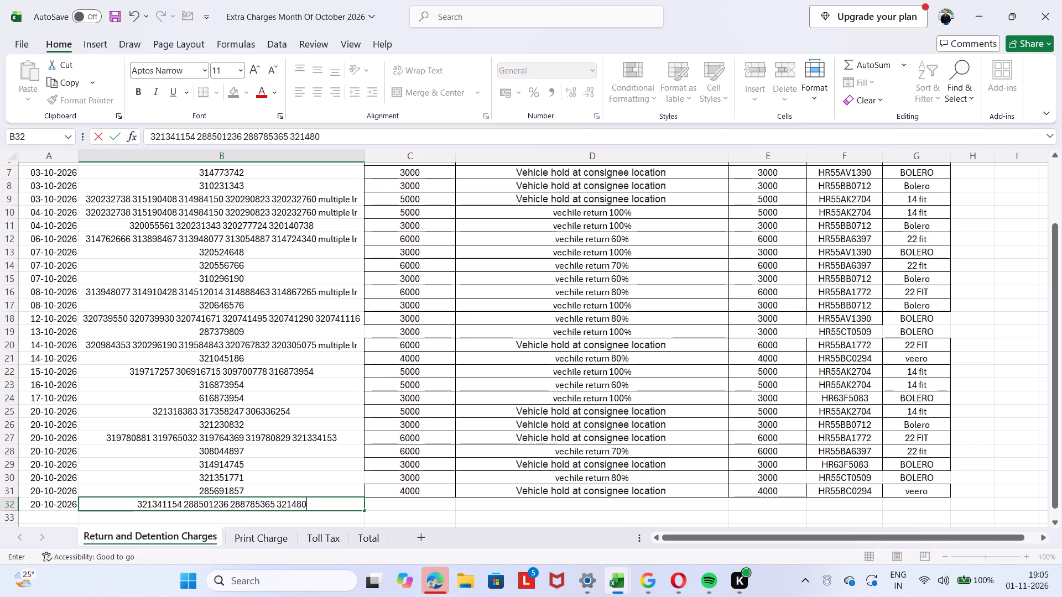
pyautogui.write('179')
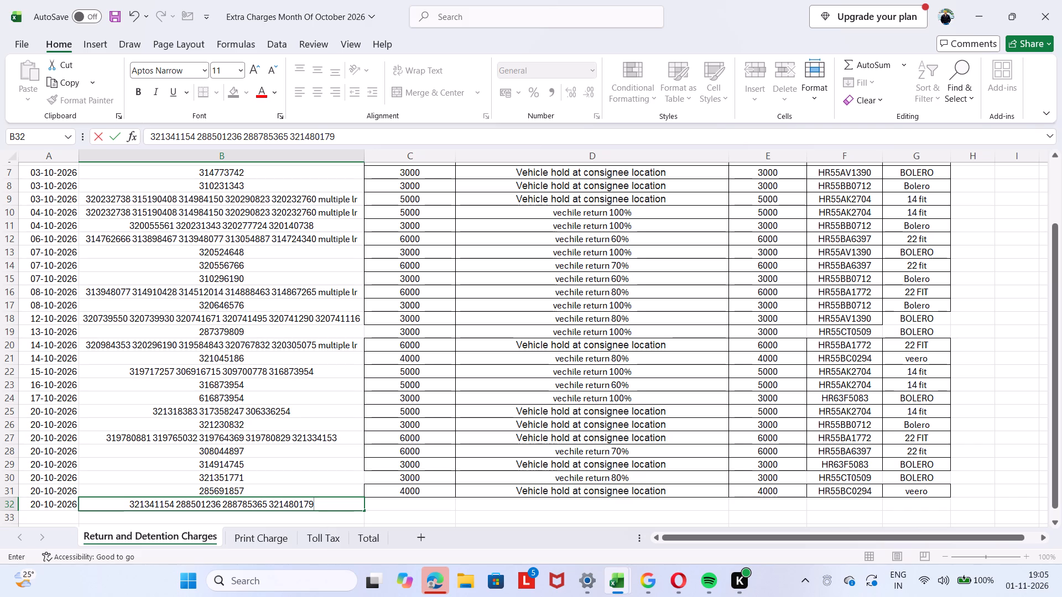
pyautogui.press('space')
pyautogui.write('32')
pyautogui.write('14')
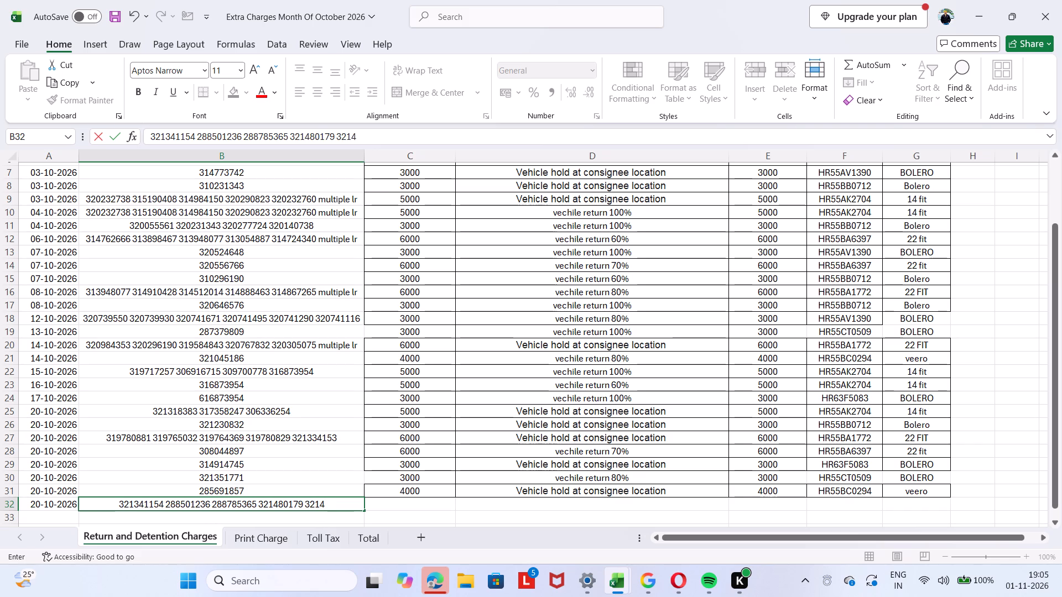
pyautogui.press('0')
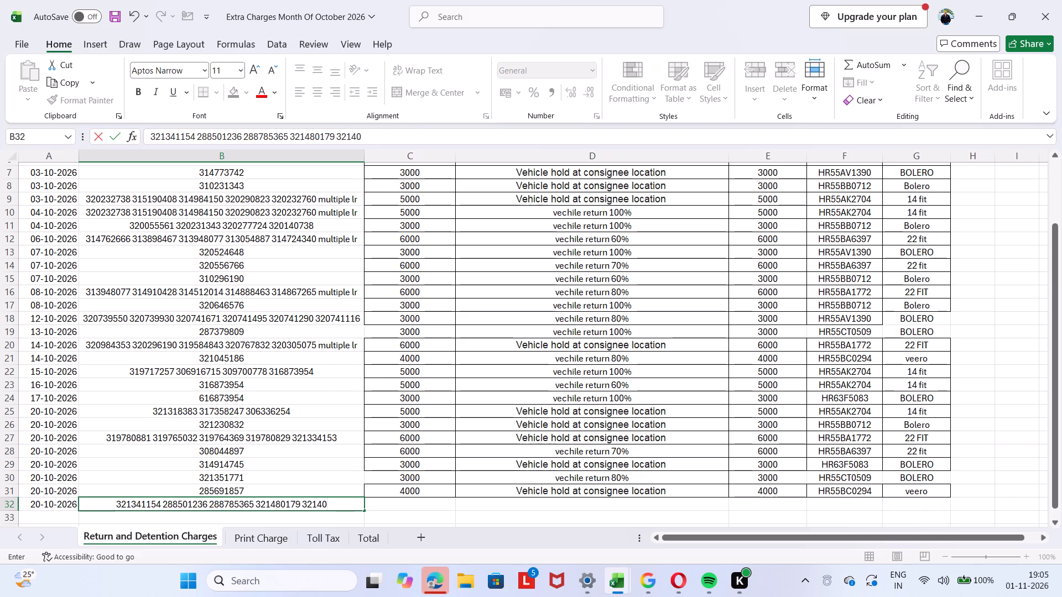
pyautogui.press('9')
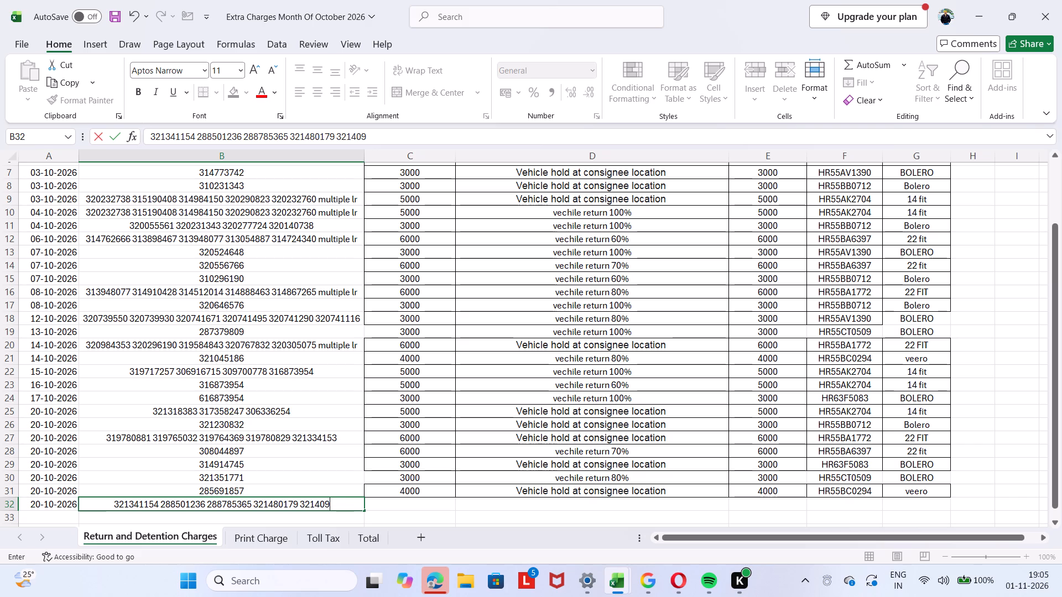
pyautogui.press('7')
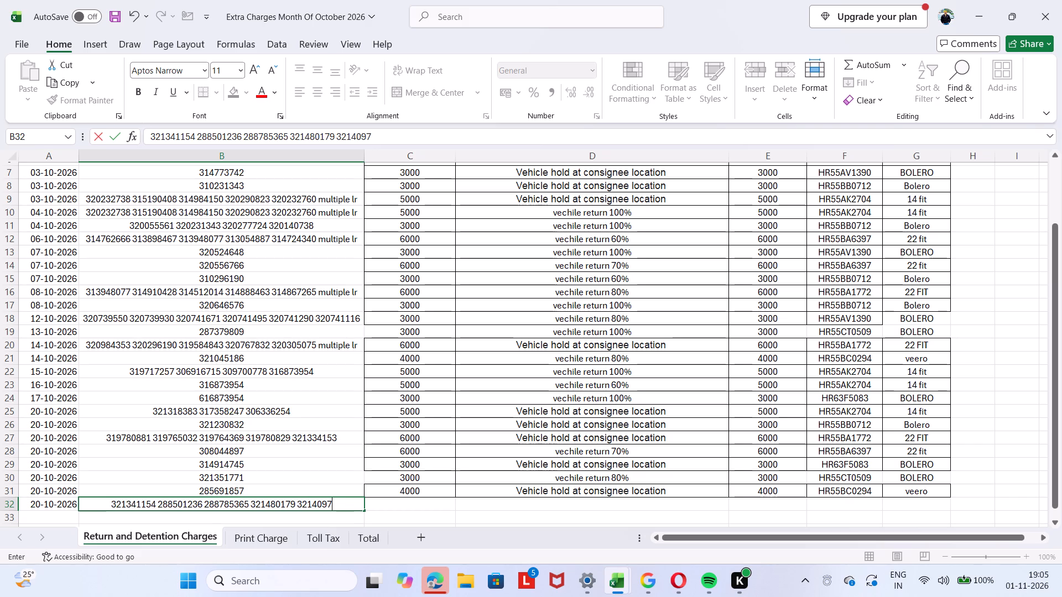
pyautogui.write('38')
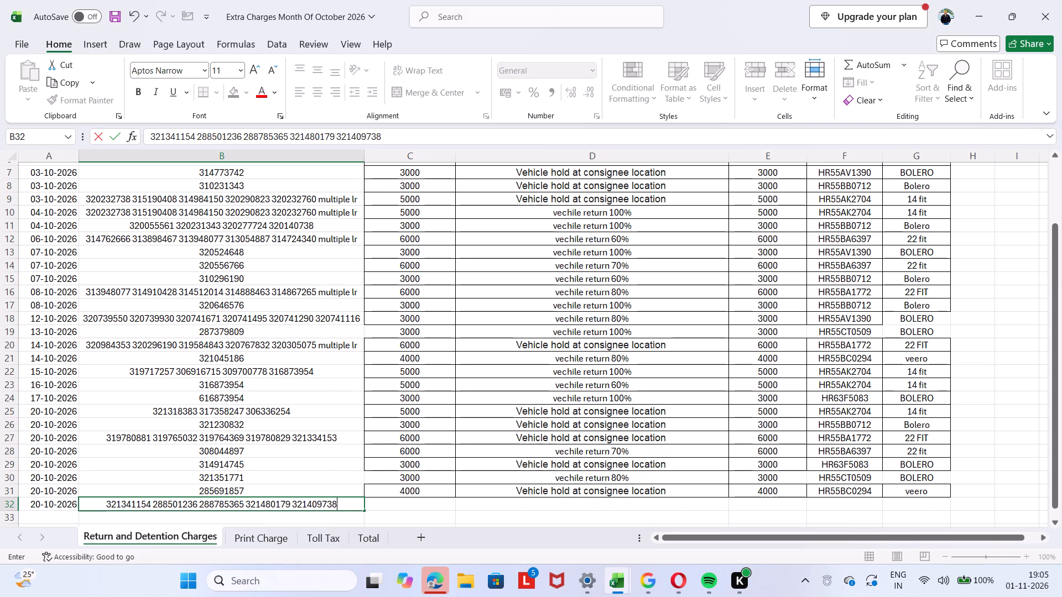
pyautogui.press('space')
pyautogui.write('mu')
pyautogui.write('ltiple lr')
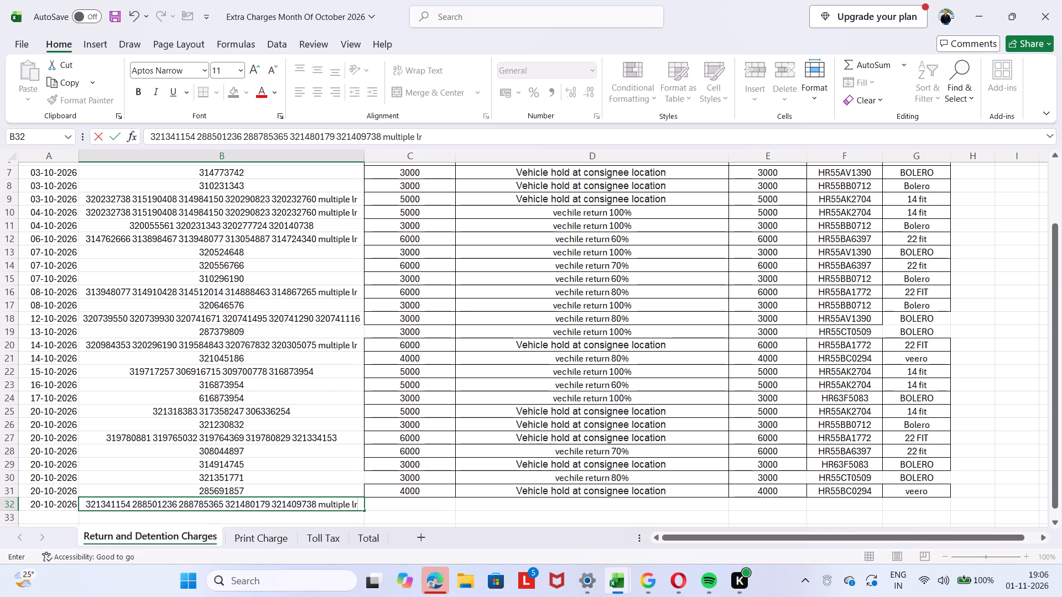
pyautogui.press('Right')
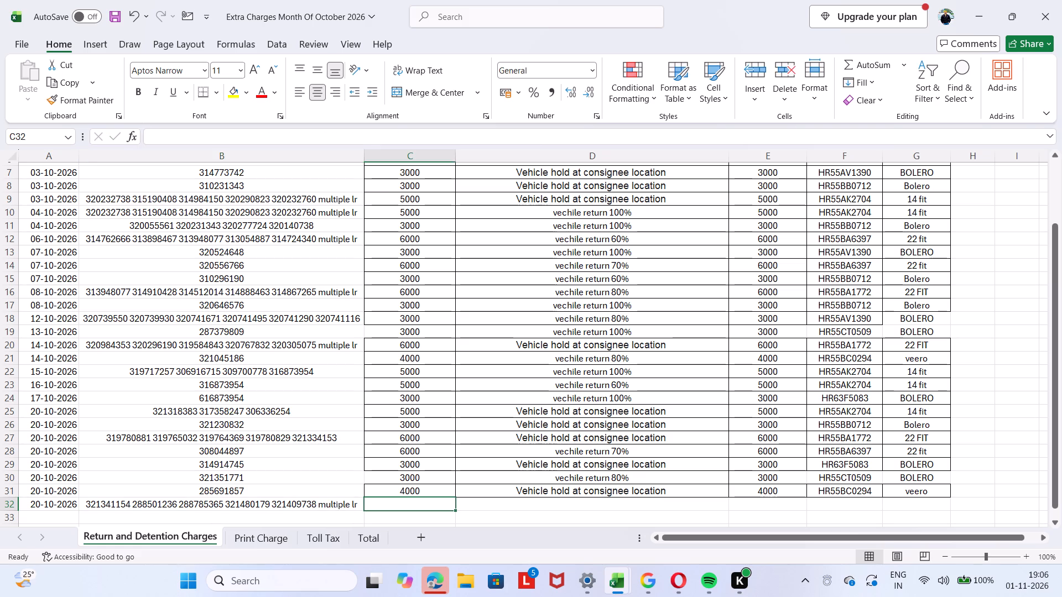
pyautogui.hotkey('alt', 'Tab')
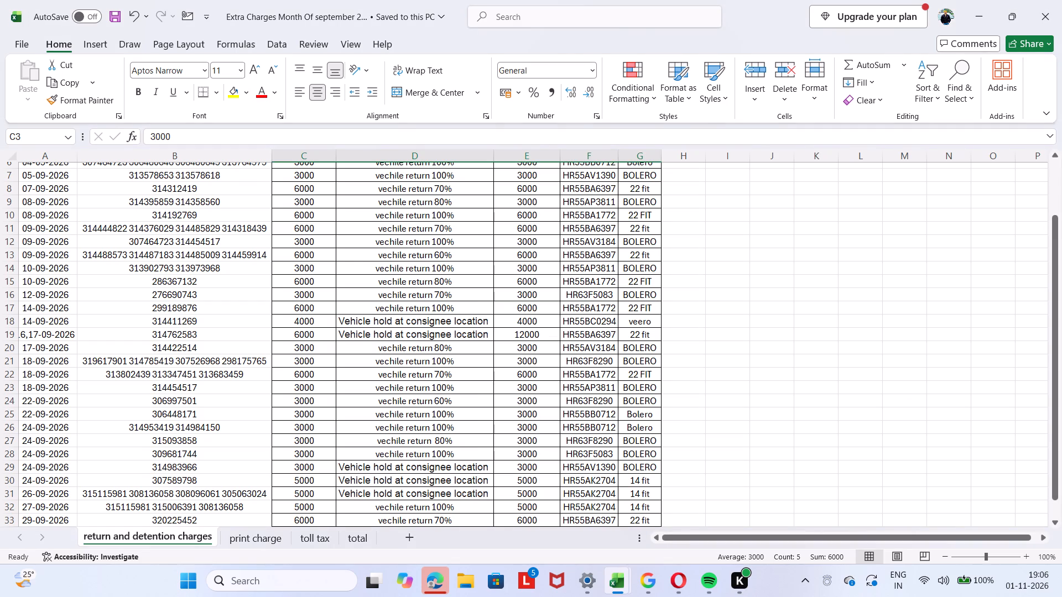
pyautogui.click(311, 240)
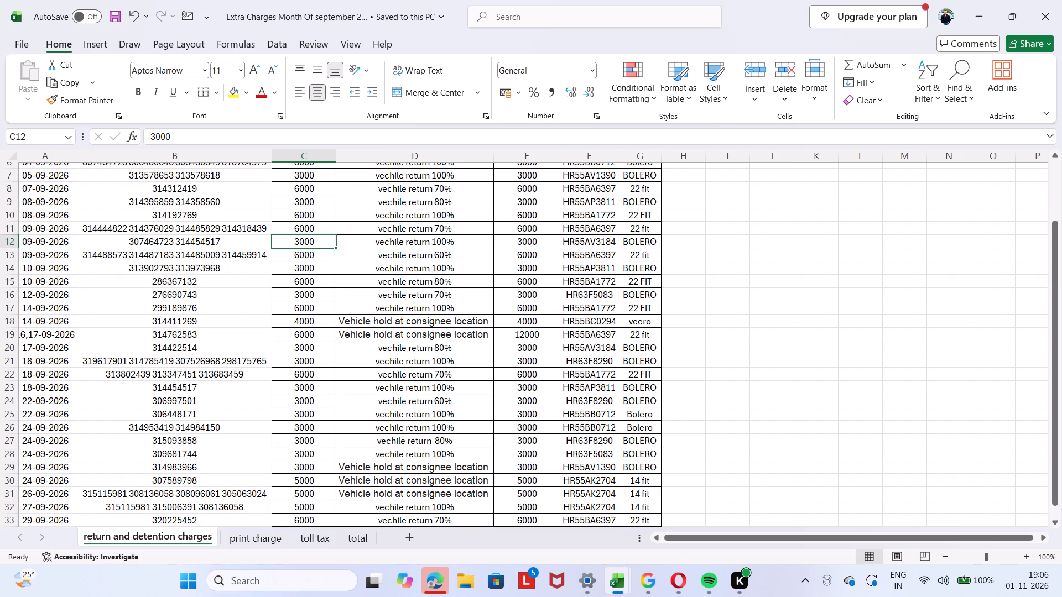
pyautogui.hotkey('ctrl', 'shift', 'Right')
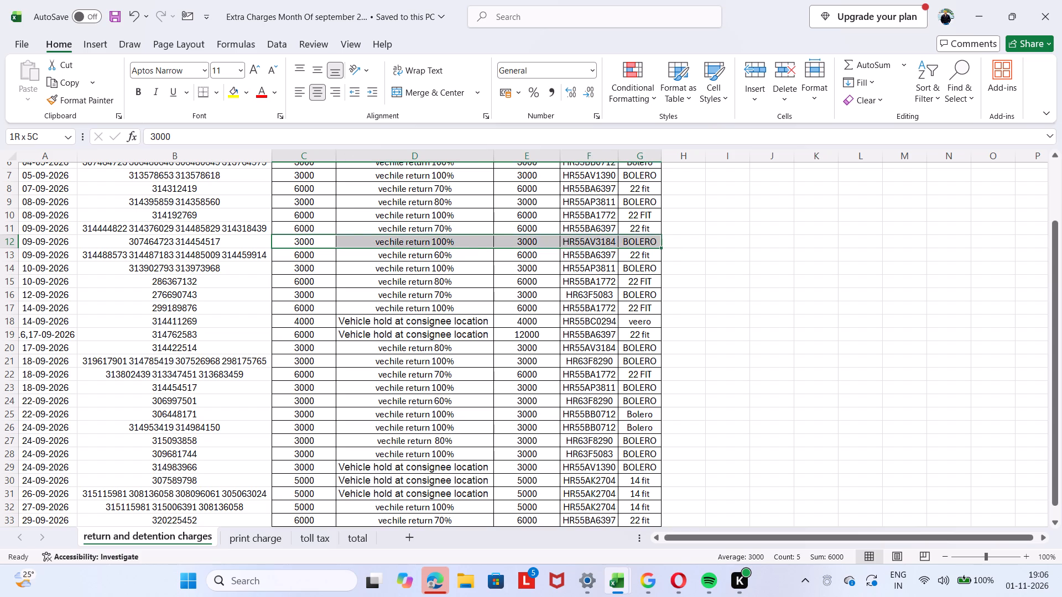
pyautogui.hotkey('ctrl', 'c')
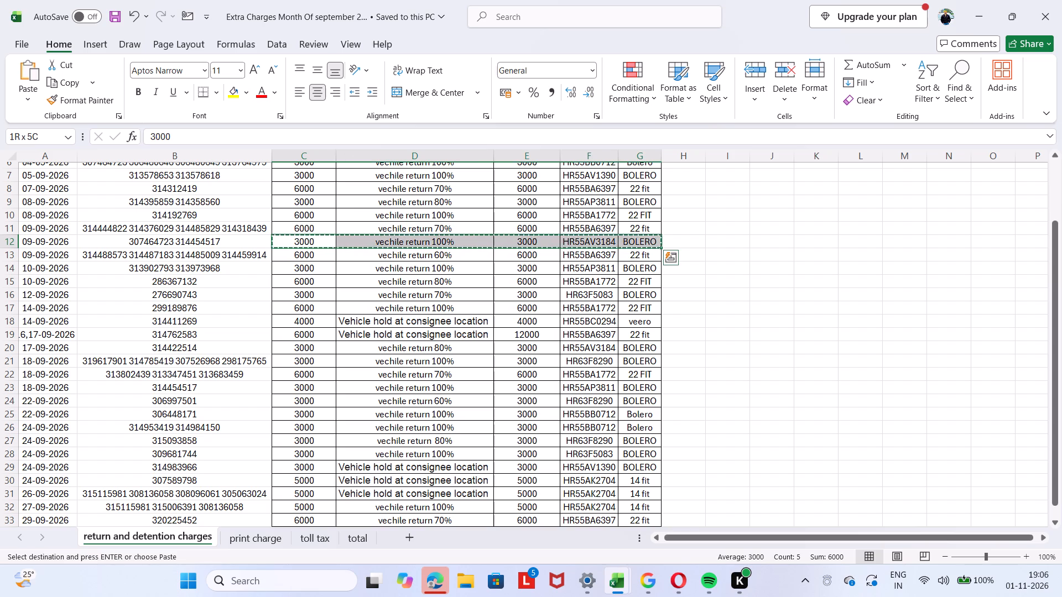
pyautogui.hotkey('alt', 'Tab')
pyautogui.press('Return')
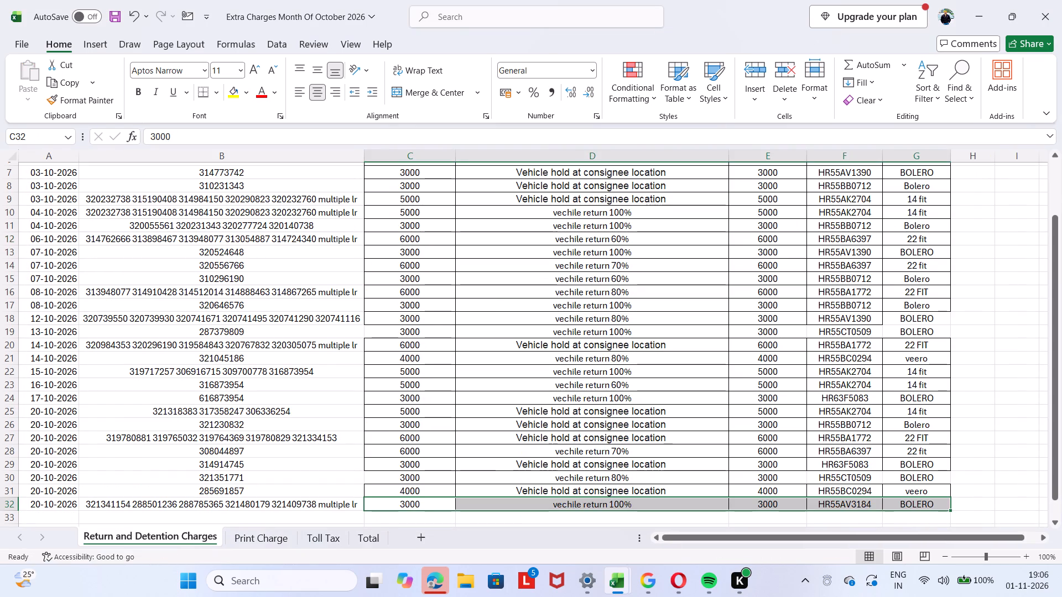
# Enter the date 22/10/2026 in A33 to start the next record.
pyautogui.press('Down')
pyautogui.press('Down')
pyautogui.press('Down')
pyautogui.press('Down')
pyautogui.press('Down')
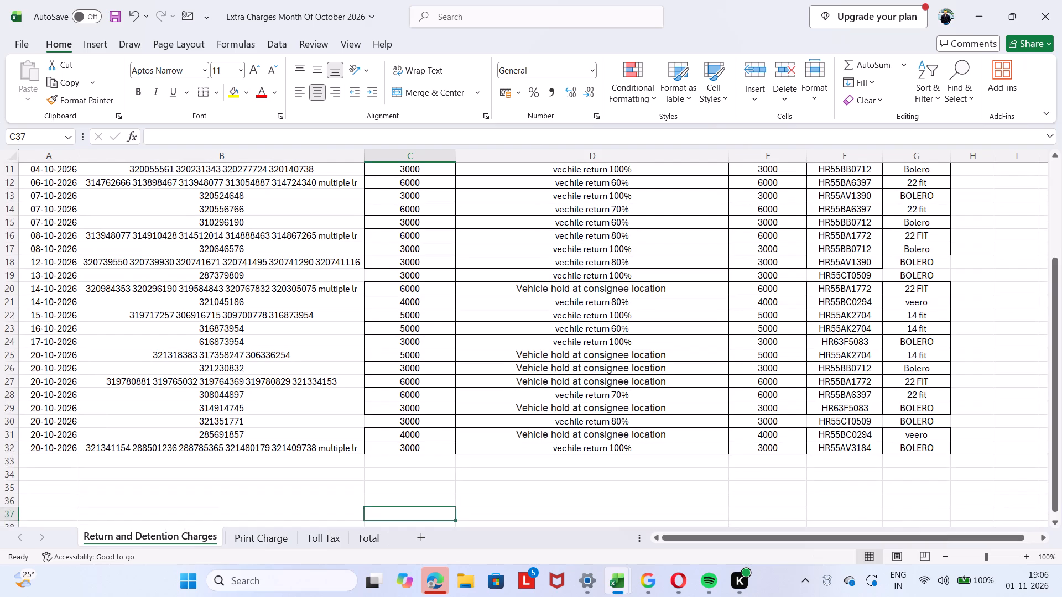
pyautogui.press('Up')
pyautogui.press('Up')
pyautogui.press('Up')
pyautogui.press('Up')
pyautogui.press('Left')
pyautogui.press('Left')
pyautogui.press('Left')
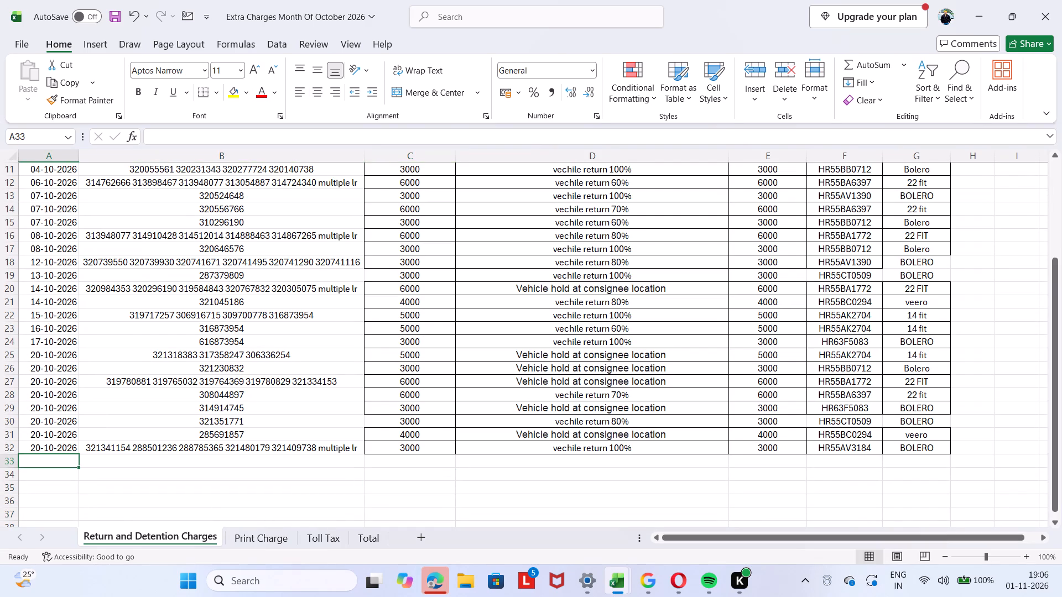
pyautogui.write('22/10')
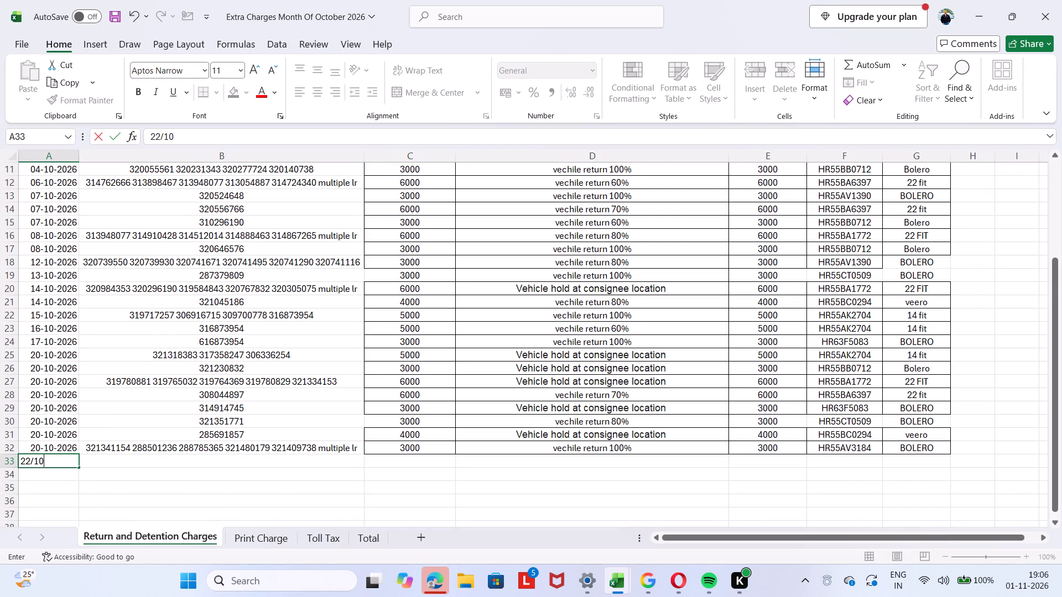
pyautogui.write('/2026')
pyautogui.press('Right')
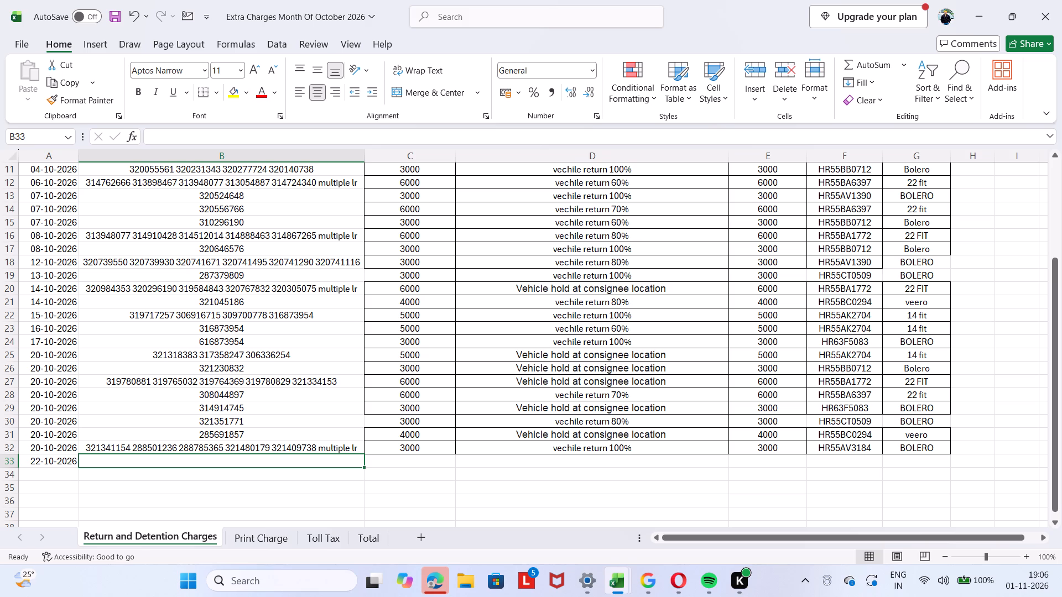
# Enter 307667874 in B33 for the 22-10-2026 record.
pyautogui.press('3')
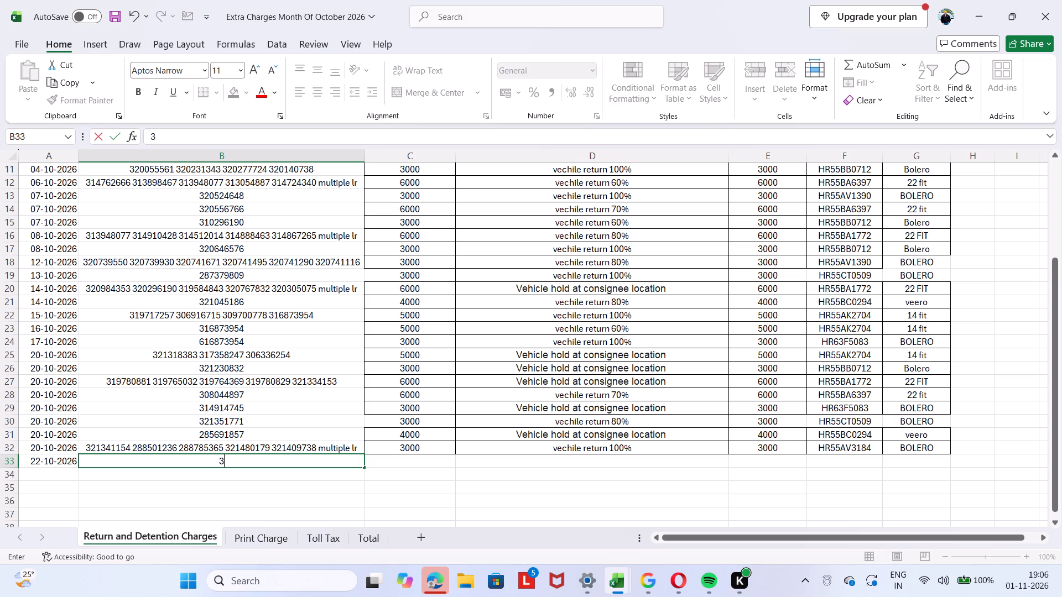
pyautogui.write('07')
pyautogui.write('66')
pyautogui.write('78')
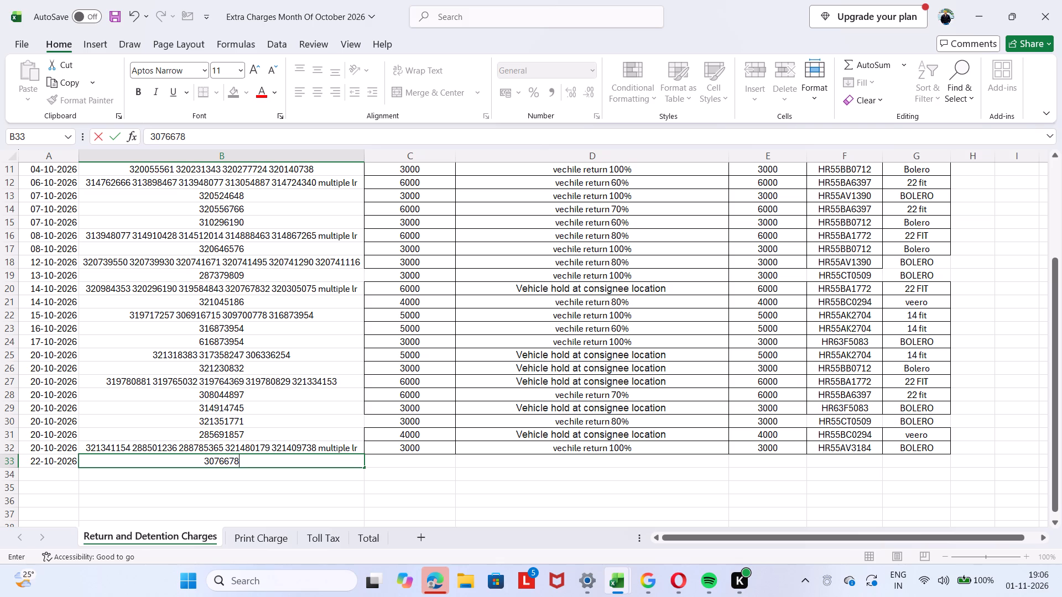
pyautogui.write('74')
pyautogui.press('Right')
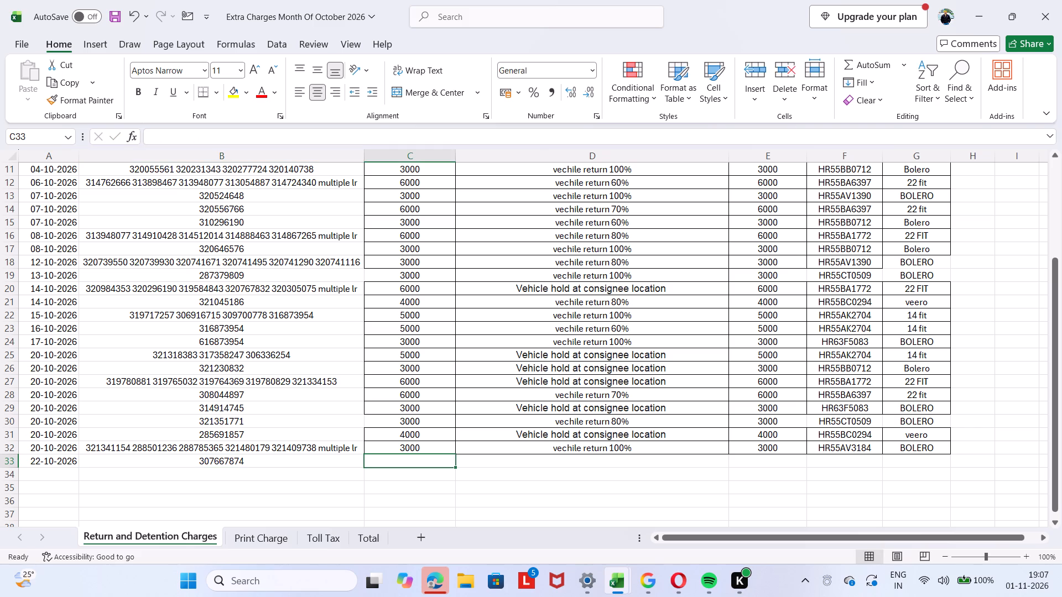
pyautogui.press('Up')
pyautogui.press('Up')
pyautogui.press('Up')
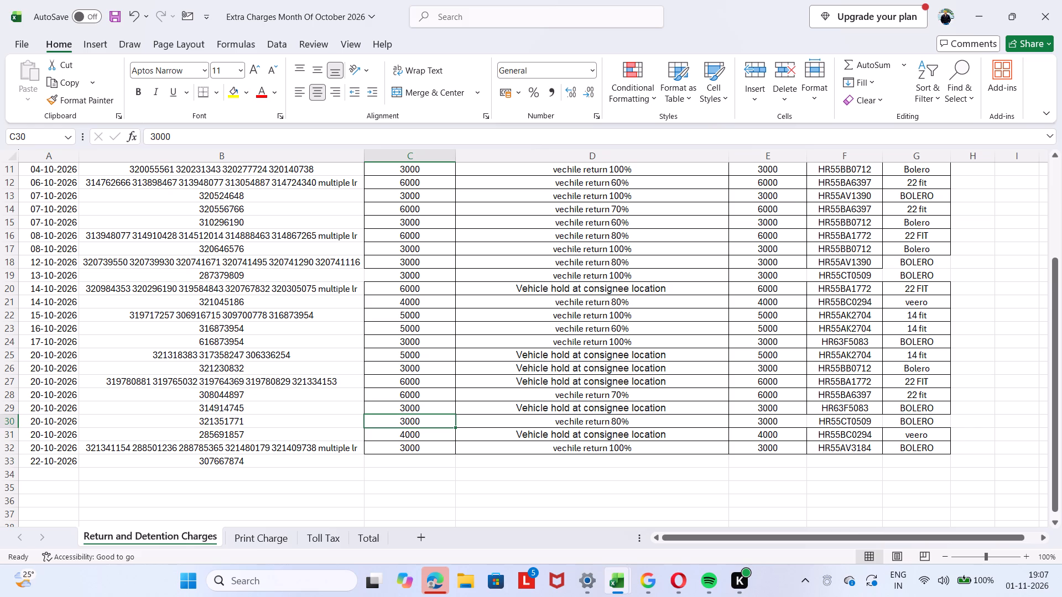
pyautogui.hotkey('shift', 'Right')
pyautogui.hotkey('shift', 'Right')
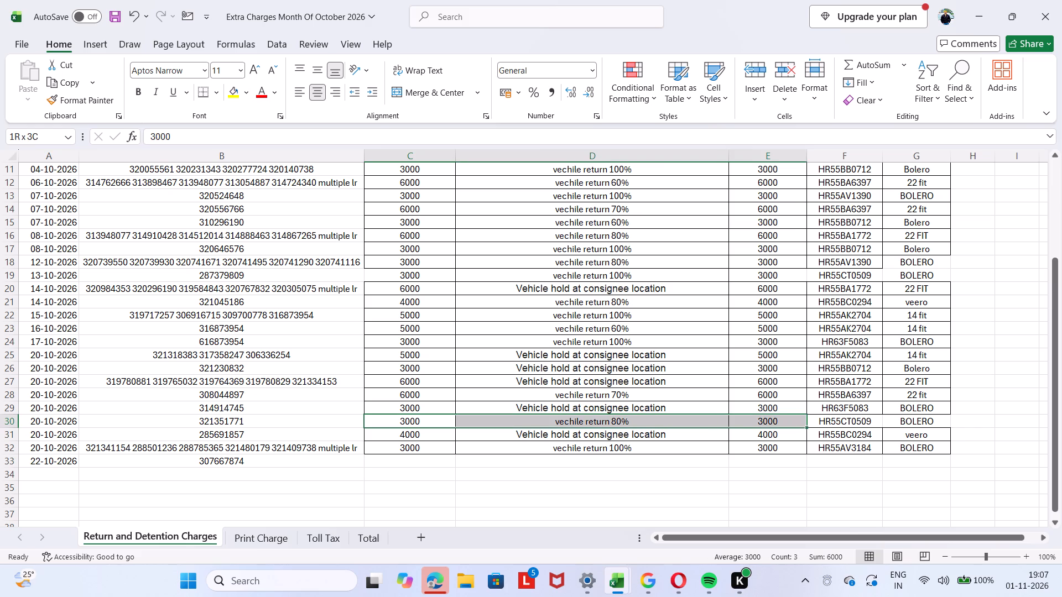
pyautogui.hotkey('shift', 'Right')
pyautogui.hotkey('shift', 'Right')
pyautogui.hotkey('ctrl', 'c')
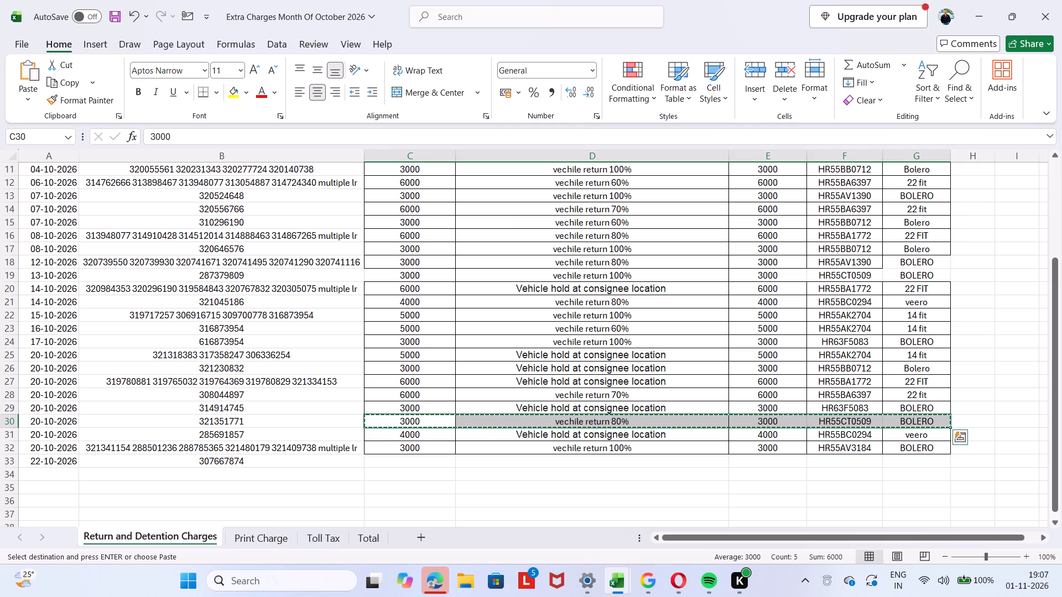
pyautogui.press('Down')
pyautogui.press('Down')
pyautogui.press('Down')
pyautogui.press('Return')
# Replace the description in D33 with "Vehicle hold at consignee location", copied from D31.
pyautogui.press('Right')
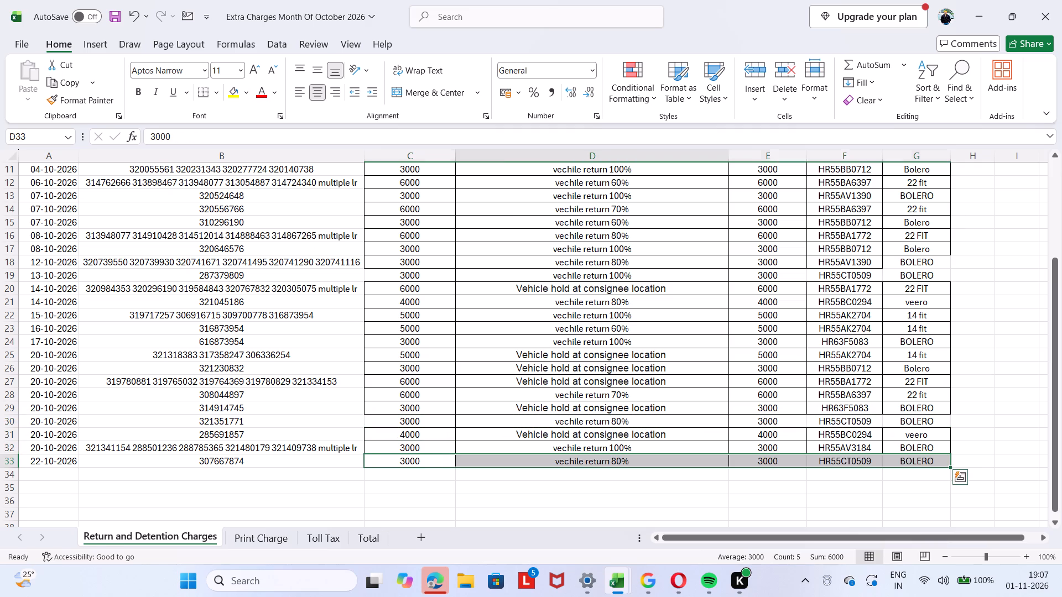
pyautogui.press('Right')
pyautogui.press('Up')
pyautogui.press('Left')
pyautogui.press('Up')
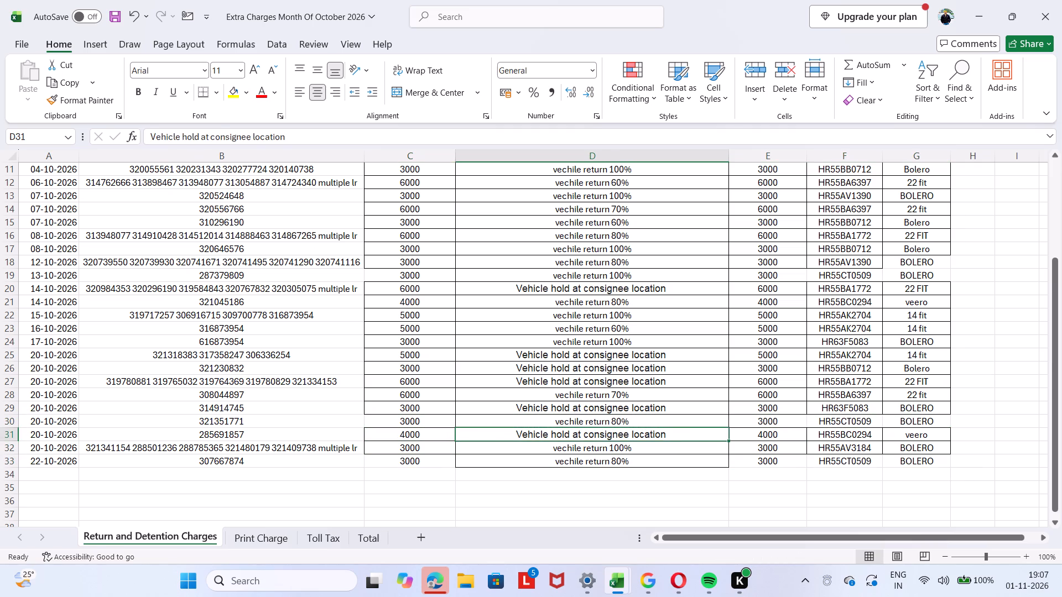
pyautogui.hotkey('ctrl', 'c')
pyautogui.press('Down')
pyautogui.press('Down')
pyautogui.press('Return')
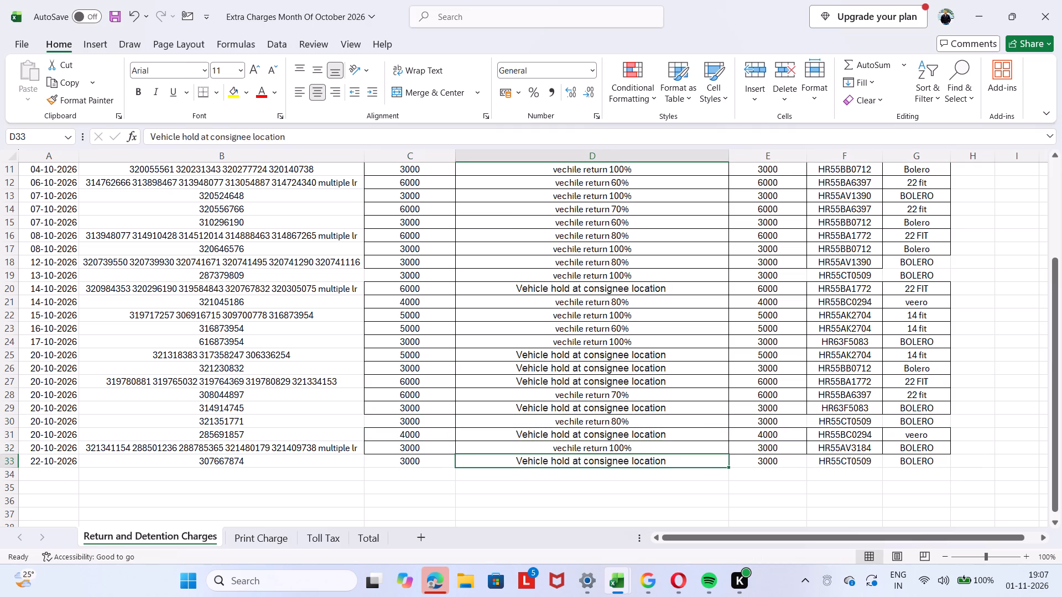
# Enter the date 23/10/2026 in A34 to start another record.
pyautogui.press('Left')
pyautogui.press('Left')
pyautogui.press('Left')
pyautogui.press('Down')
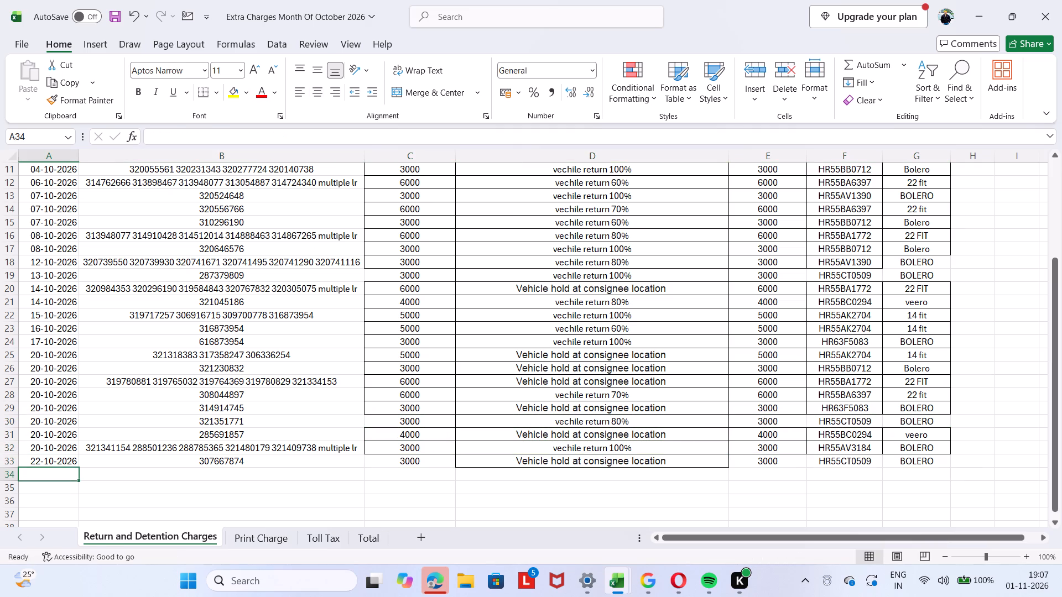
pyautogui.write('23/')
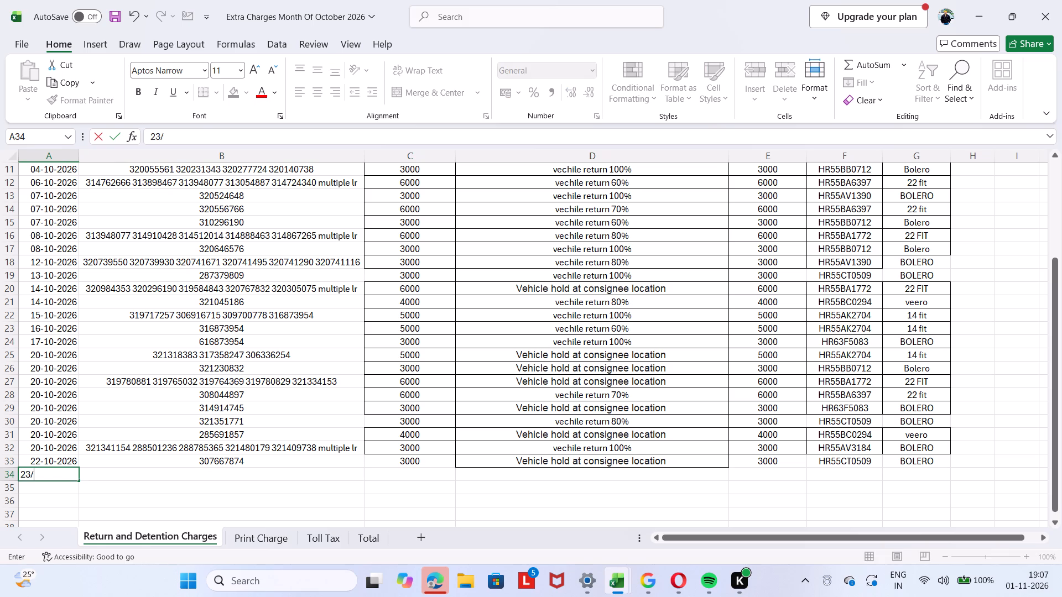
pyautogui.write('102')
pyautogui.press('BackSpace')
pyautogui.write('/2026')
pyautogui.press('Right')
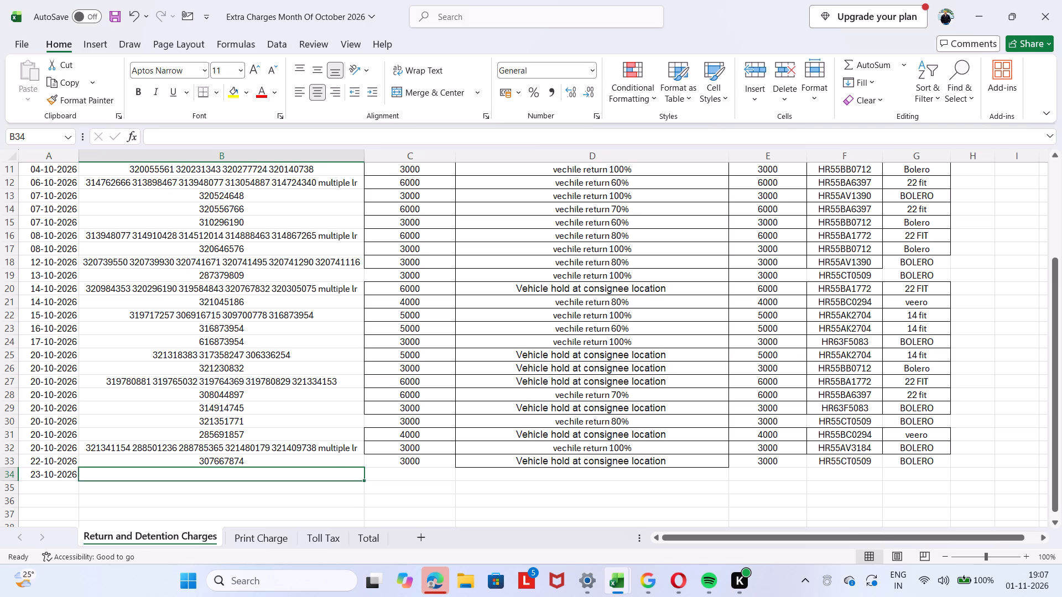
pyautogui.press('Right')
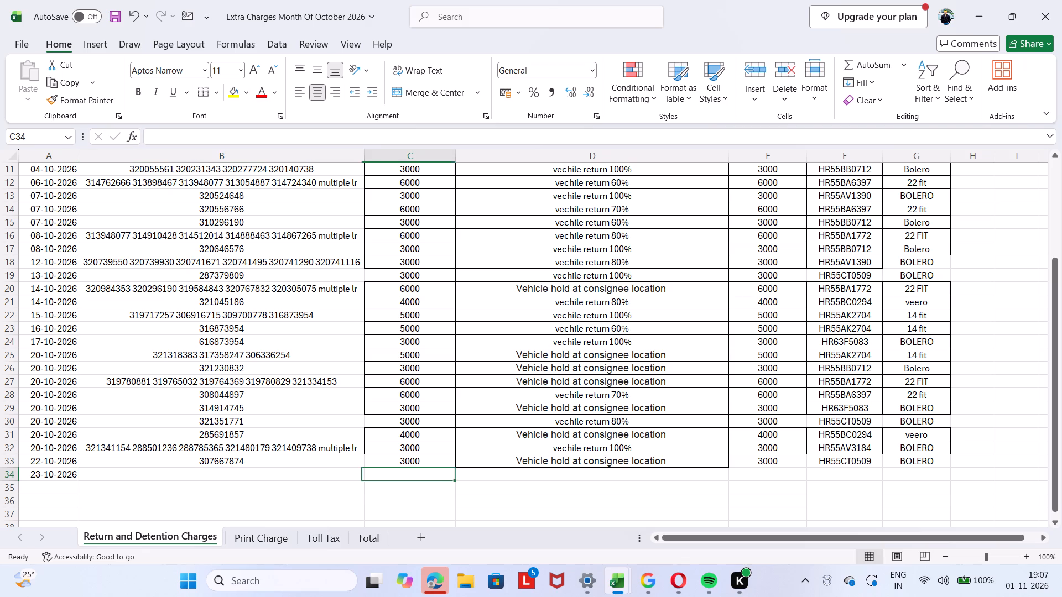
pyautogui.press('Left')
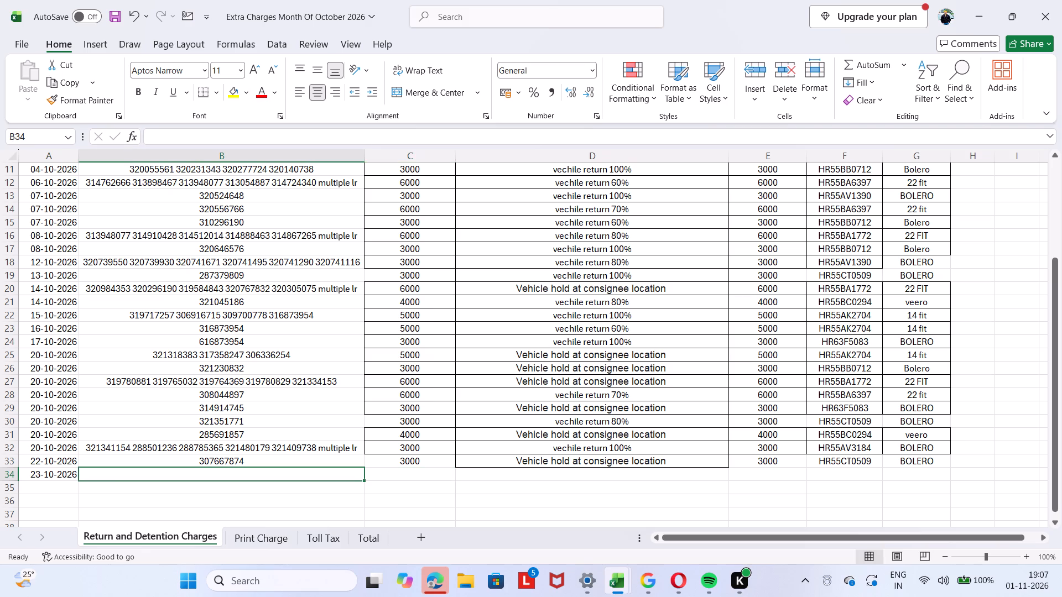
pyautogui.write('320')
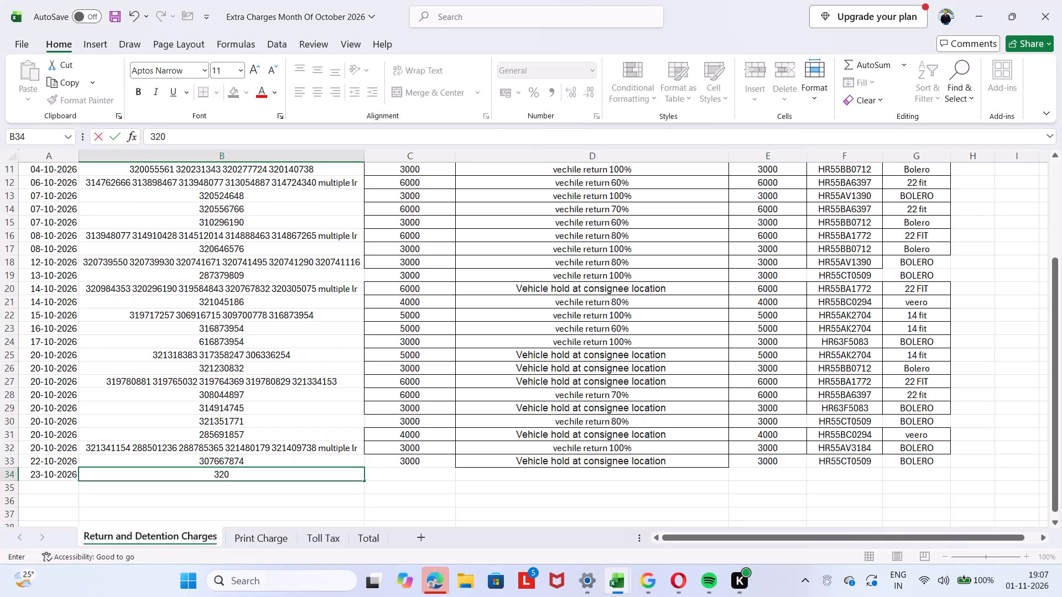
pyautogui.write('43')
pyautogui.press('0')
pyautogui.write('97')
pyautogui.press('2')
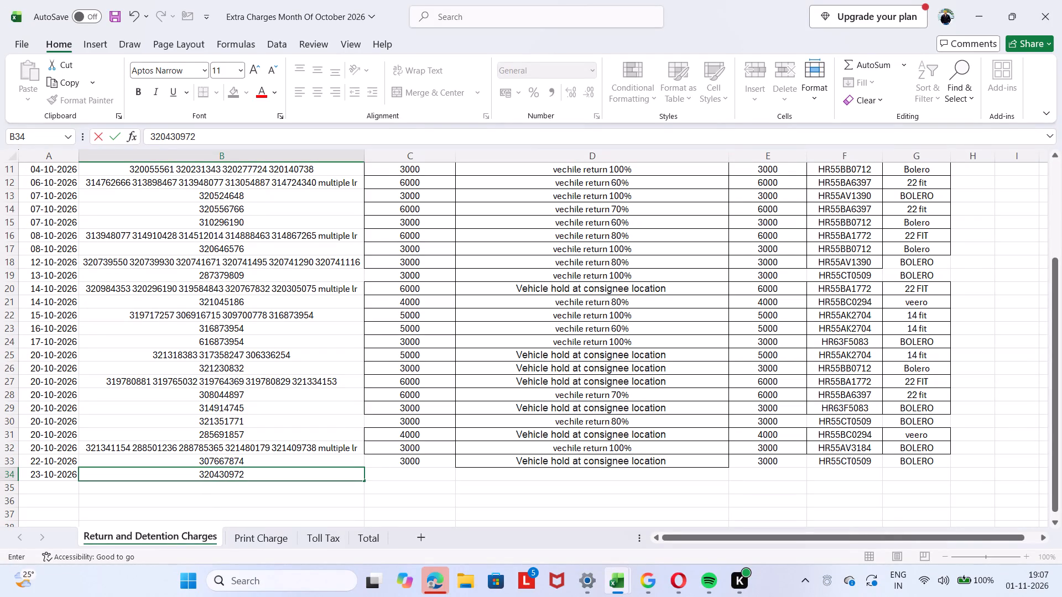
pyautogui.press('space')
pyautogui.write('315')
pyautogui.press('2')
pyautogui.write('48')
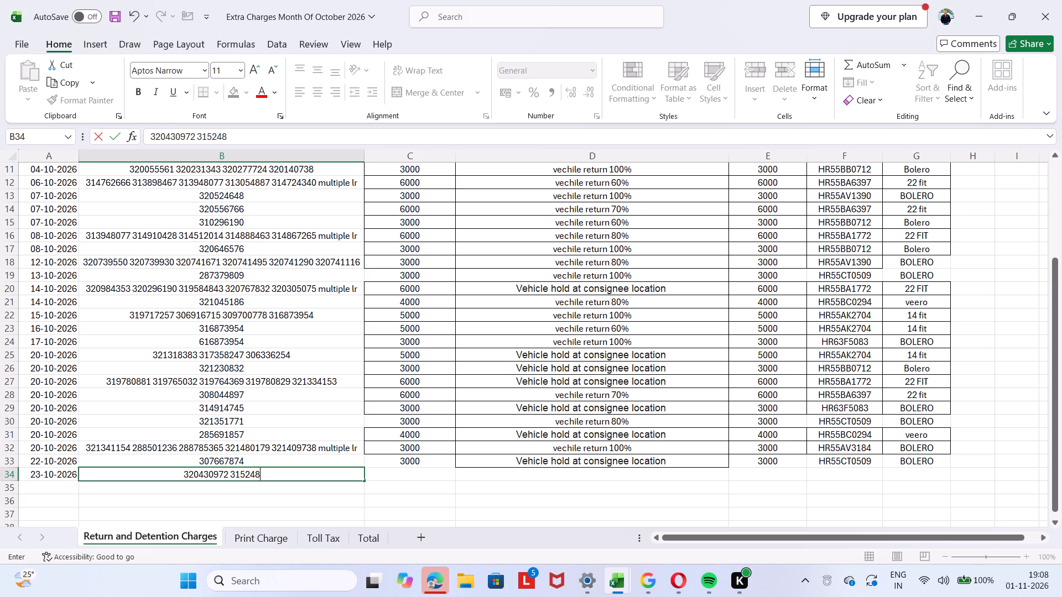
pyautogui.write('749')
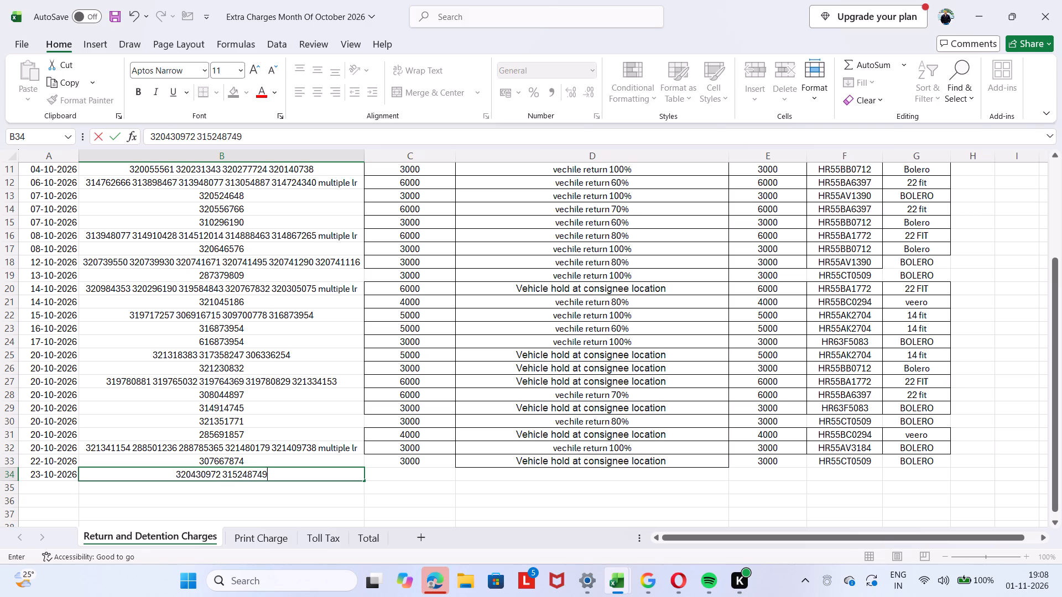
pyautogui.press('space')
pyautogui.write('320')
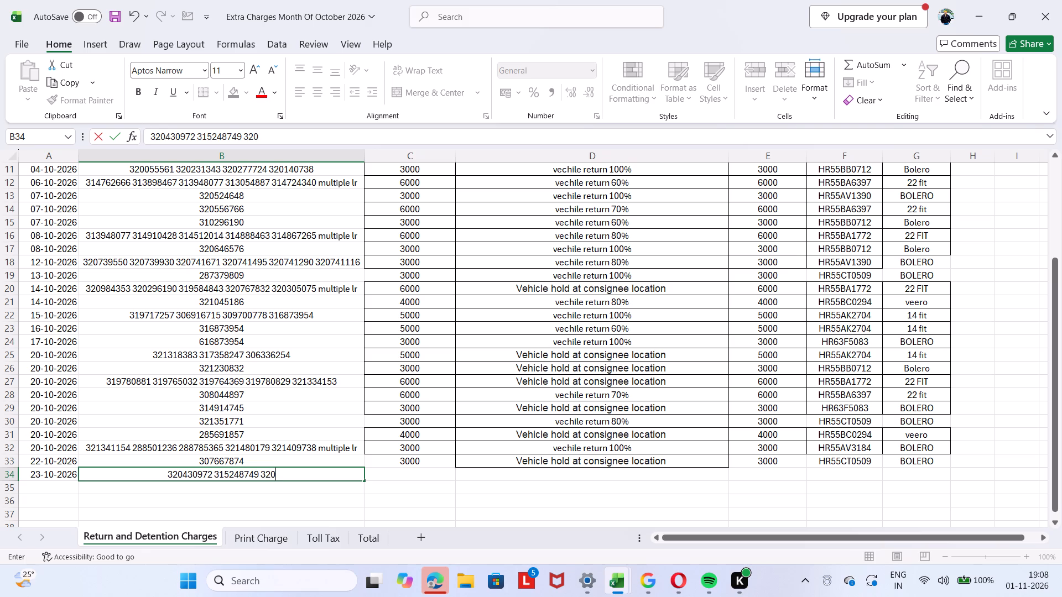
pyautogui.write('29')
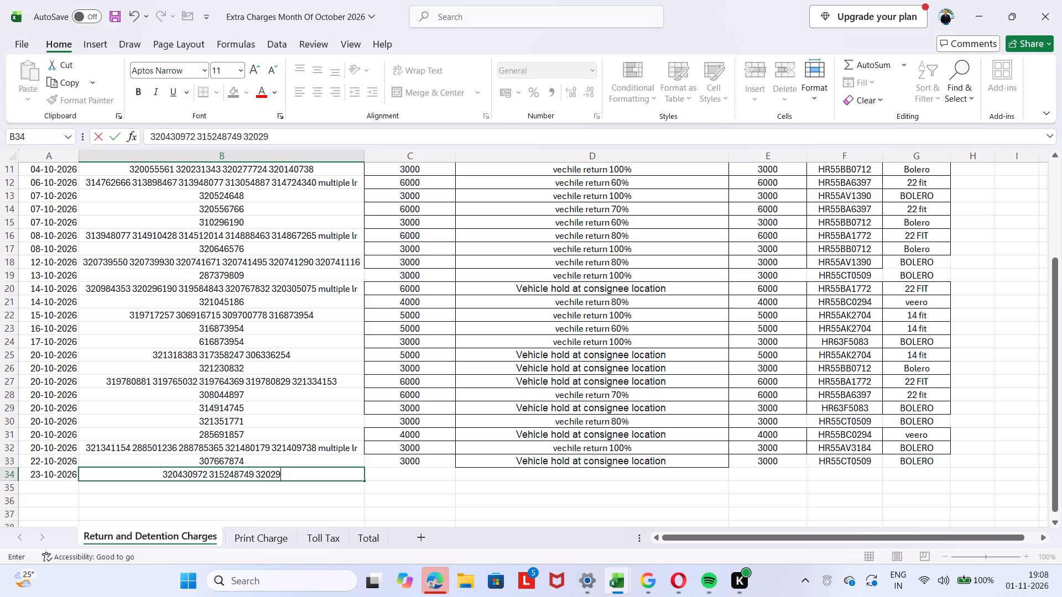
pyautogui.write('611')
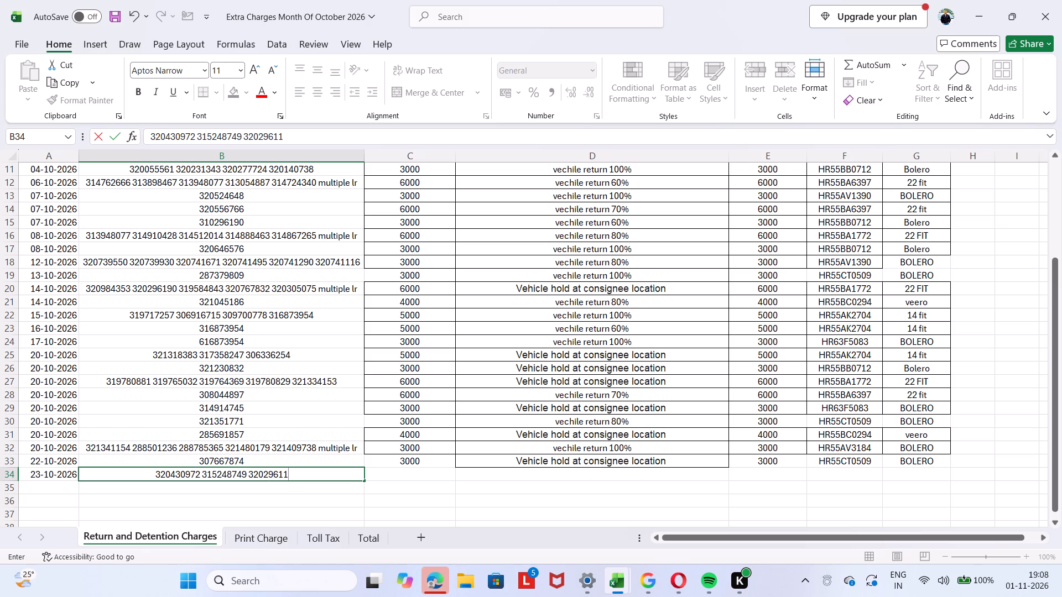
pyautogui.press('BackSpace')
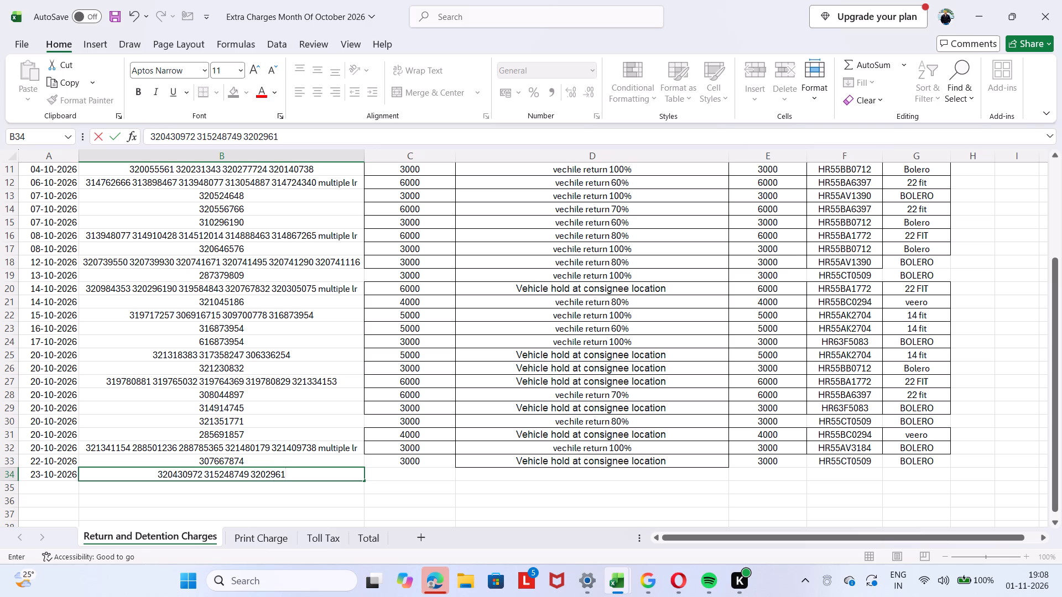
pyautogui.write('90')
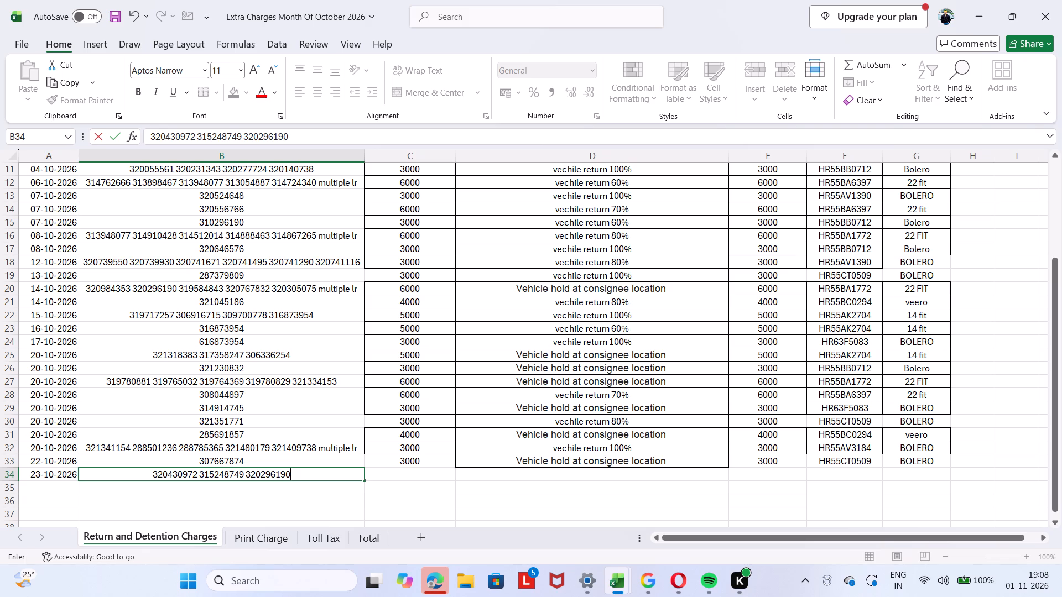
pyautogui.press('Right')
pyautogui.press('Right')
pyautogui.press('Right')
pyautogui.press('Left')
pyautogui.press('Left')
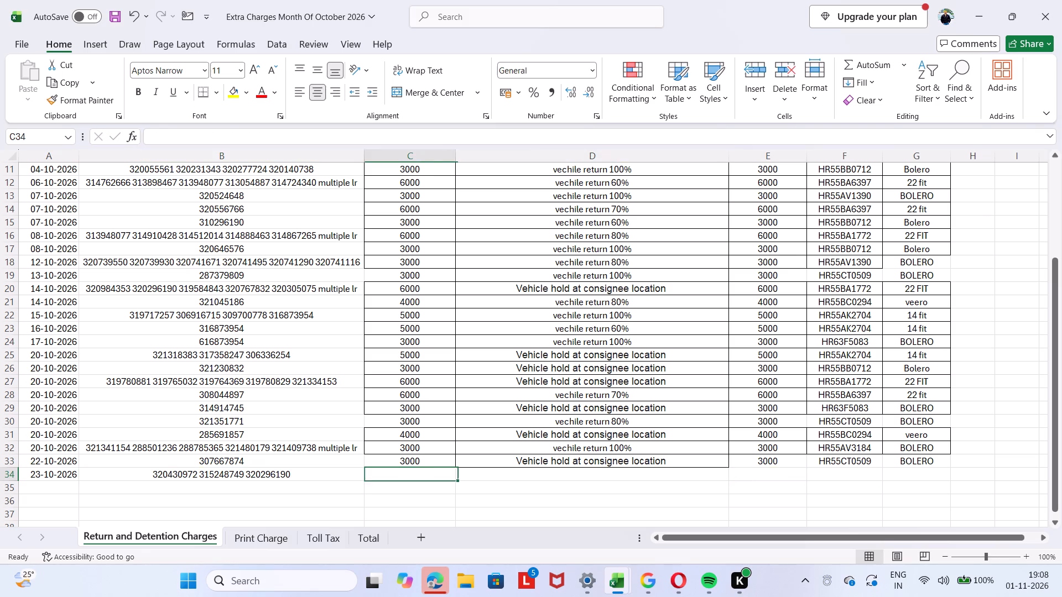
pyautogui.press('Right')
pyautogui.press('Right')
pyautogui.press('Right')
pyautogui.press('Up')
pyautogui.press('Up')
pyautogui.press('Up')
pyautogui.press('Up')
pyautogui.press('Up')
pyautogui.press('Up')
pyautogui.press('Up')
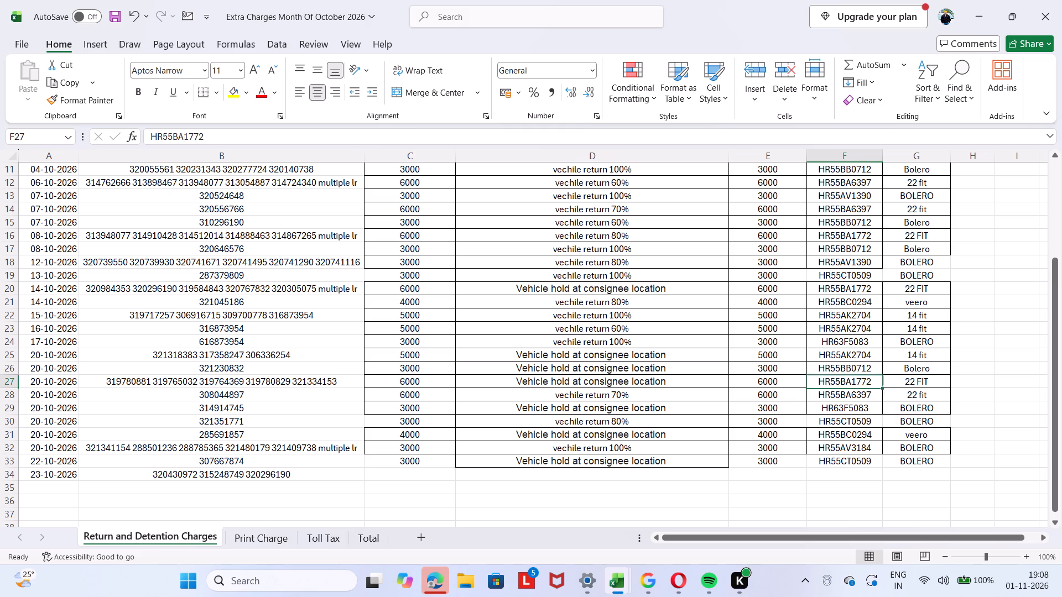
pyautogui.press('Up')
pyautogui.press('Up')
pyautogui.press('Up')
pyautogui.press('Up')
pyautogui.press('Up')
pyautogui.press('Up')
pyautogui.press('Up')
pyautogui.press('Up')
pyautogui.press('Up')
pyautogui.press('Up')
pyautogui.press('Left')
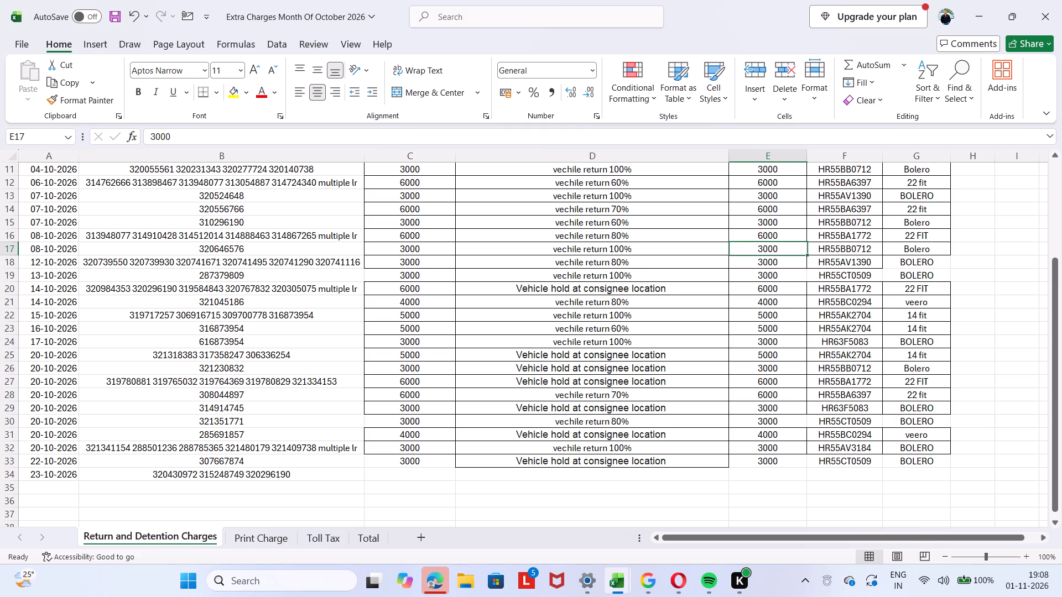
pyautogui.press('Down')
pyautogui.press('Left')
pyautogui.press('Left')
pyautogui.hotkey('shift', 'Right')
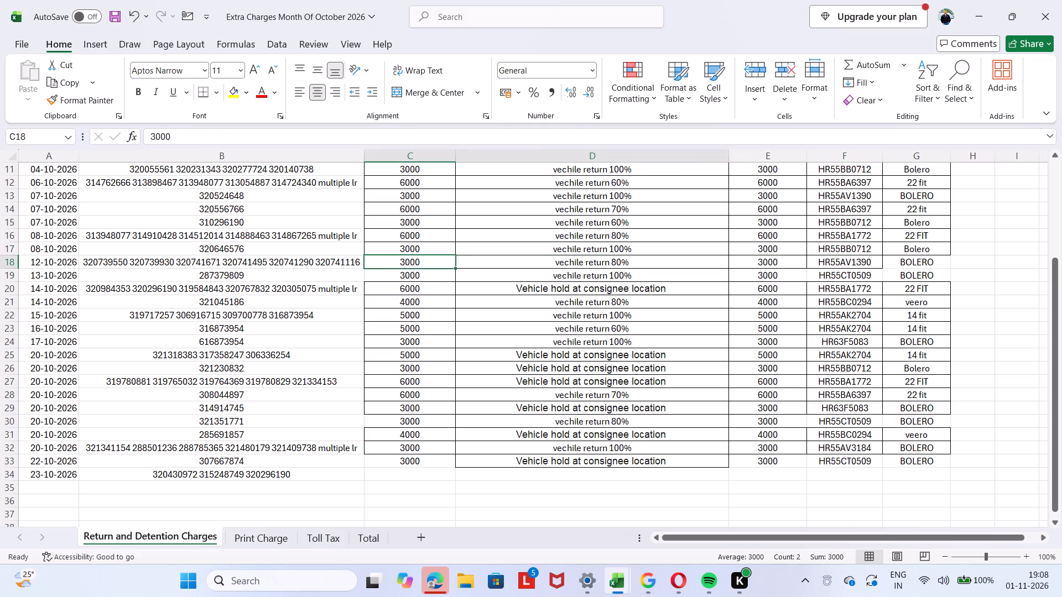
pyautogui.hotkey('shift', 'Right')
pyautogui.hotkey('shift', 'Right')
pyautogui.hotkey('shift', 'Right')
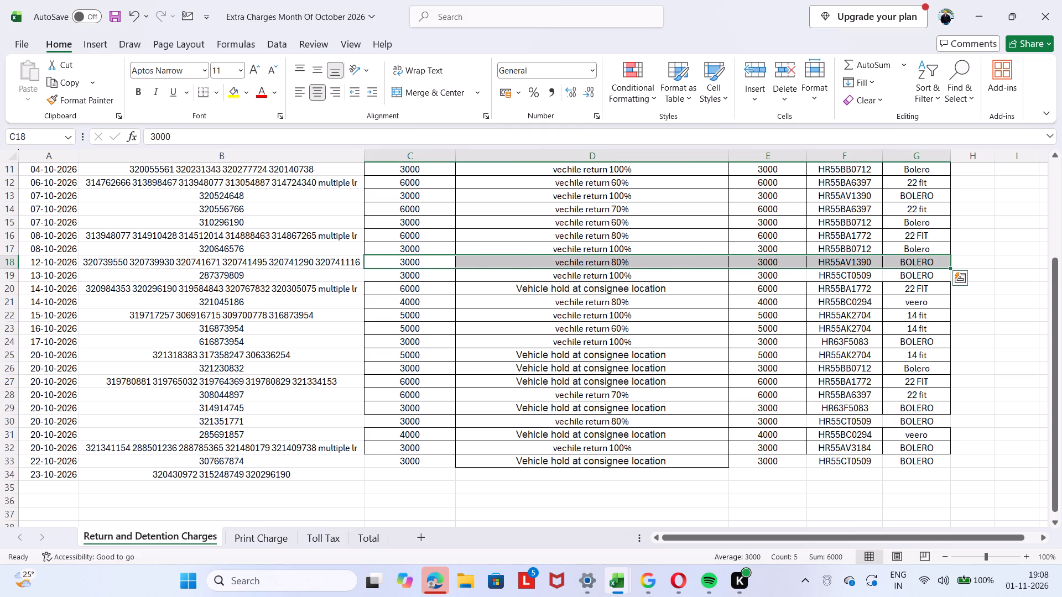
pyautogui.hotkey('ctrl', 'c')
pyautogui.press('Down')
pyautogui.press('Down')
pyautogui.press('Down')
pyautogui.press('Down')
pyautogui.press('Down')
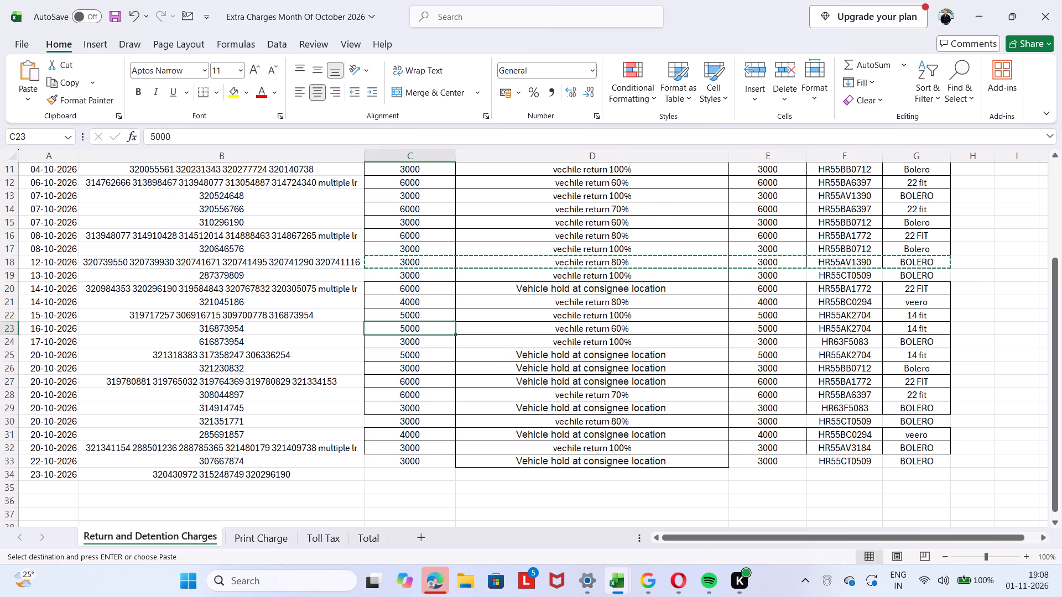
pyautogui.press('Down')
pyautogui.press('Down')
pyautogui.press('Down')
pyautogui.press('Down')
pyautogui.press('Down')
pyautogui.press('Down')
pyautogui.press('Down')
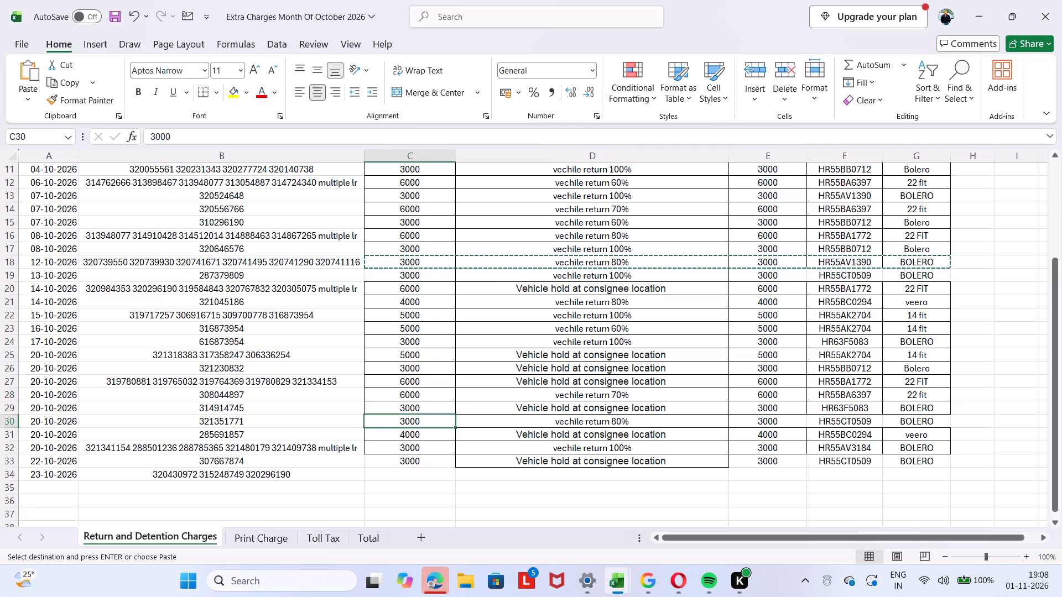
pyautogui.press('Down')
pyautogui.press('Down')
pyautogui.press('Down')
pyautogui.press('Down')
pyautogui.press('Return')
# Copy the date 23-10-2026 from A34 into A35 to start another record.
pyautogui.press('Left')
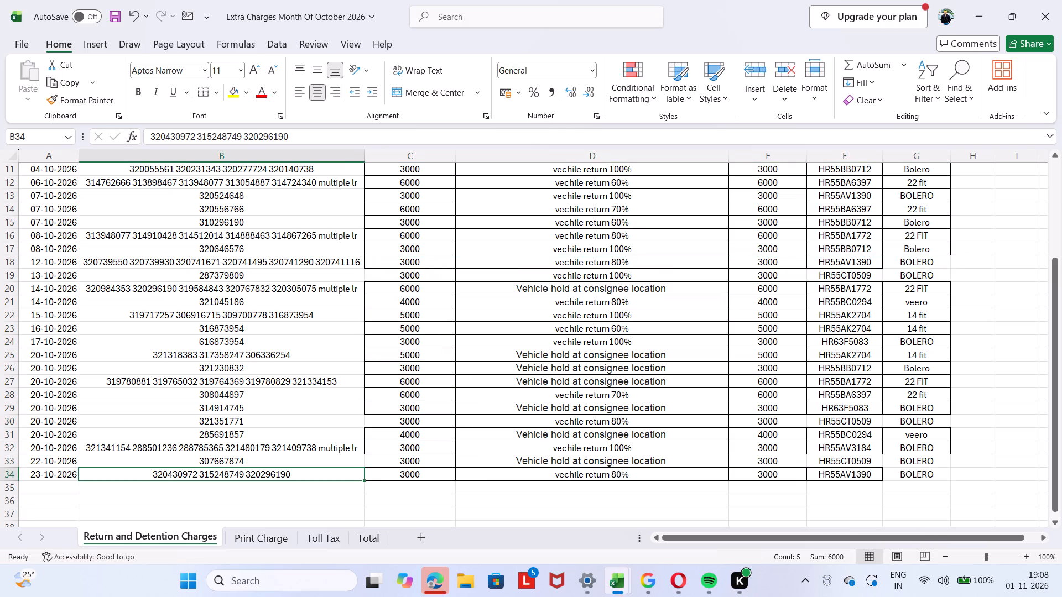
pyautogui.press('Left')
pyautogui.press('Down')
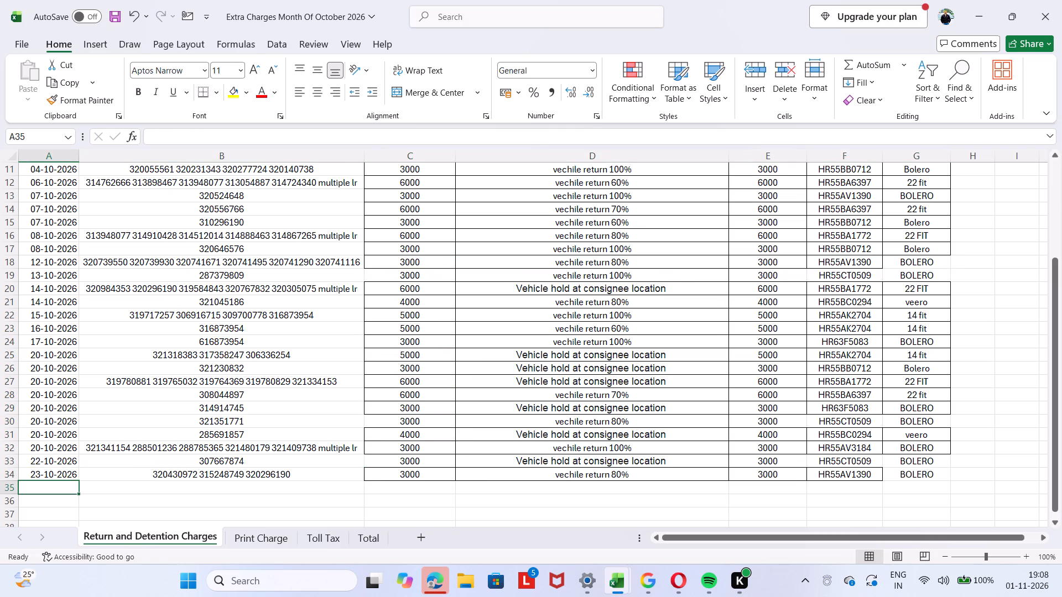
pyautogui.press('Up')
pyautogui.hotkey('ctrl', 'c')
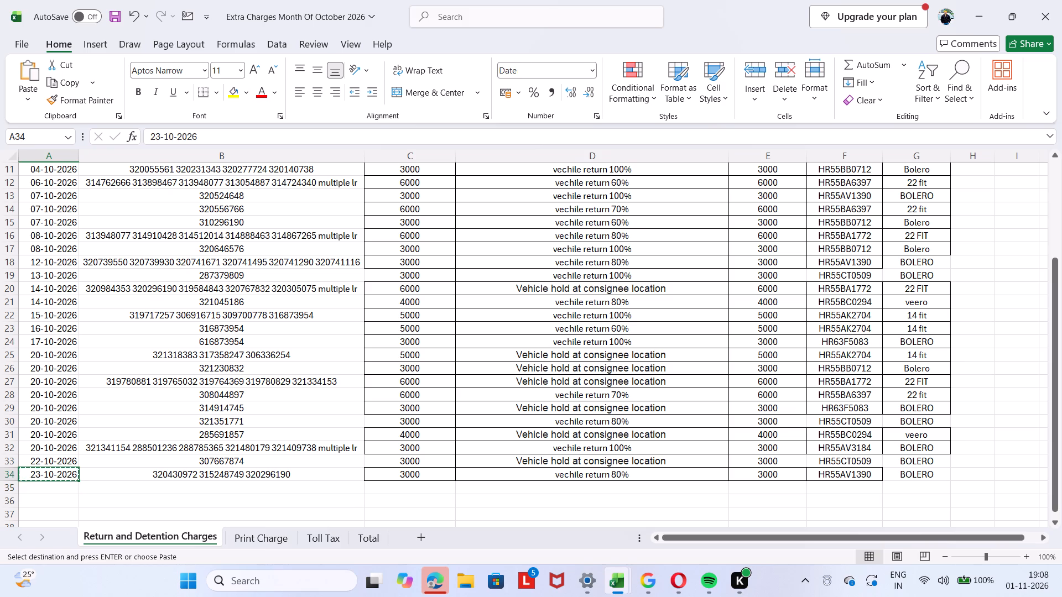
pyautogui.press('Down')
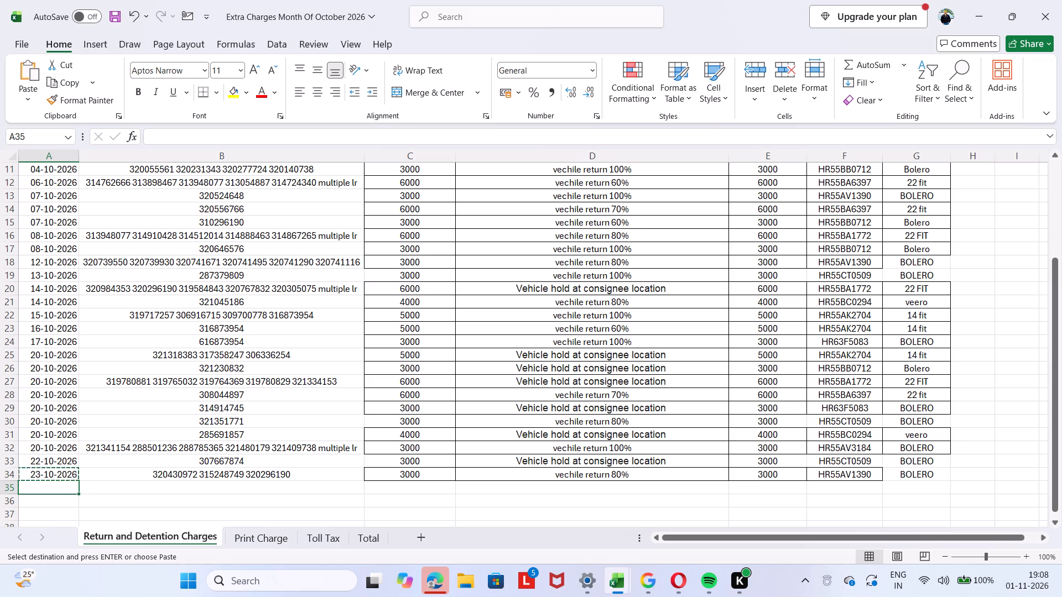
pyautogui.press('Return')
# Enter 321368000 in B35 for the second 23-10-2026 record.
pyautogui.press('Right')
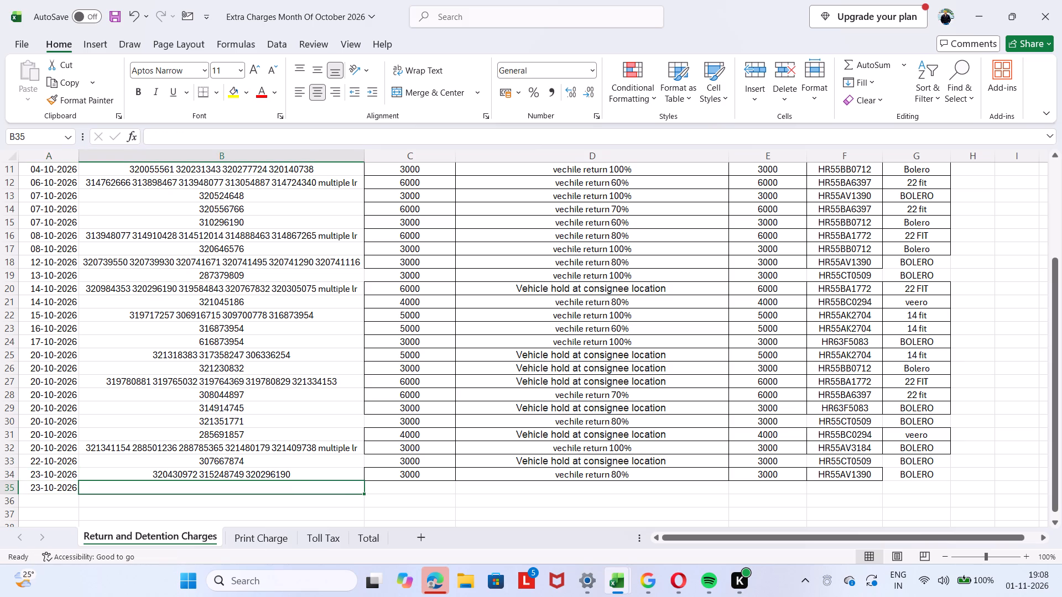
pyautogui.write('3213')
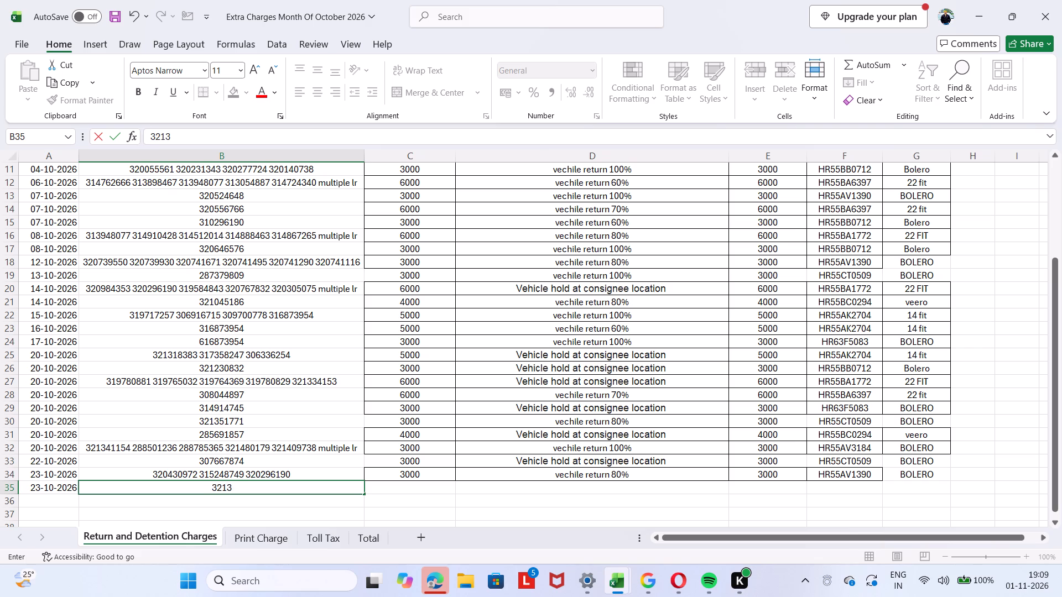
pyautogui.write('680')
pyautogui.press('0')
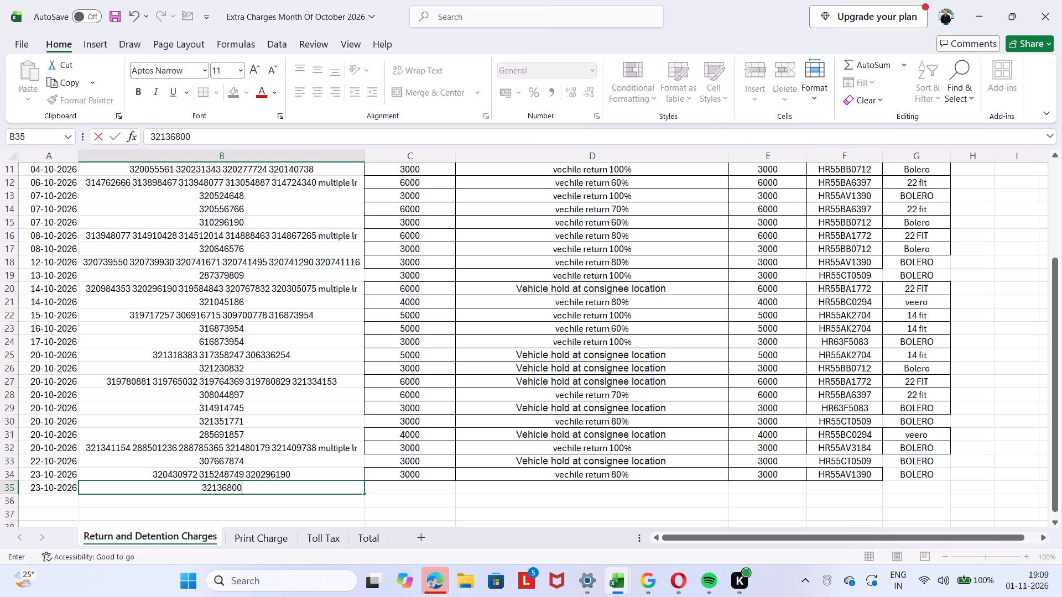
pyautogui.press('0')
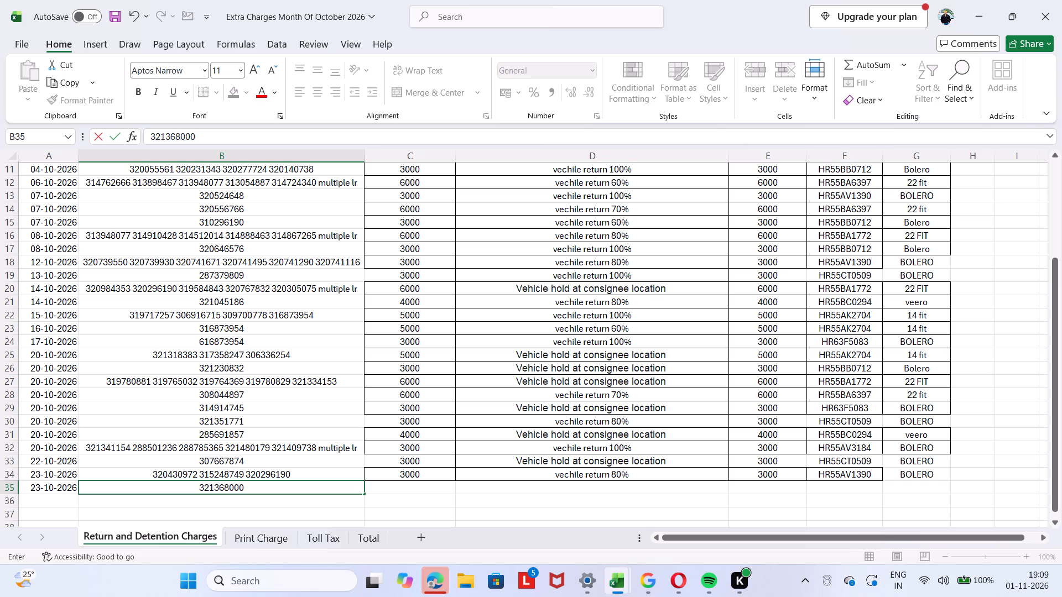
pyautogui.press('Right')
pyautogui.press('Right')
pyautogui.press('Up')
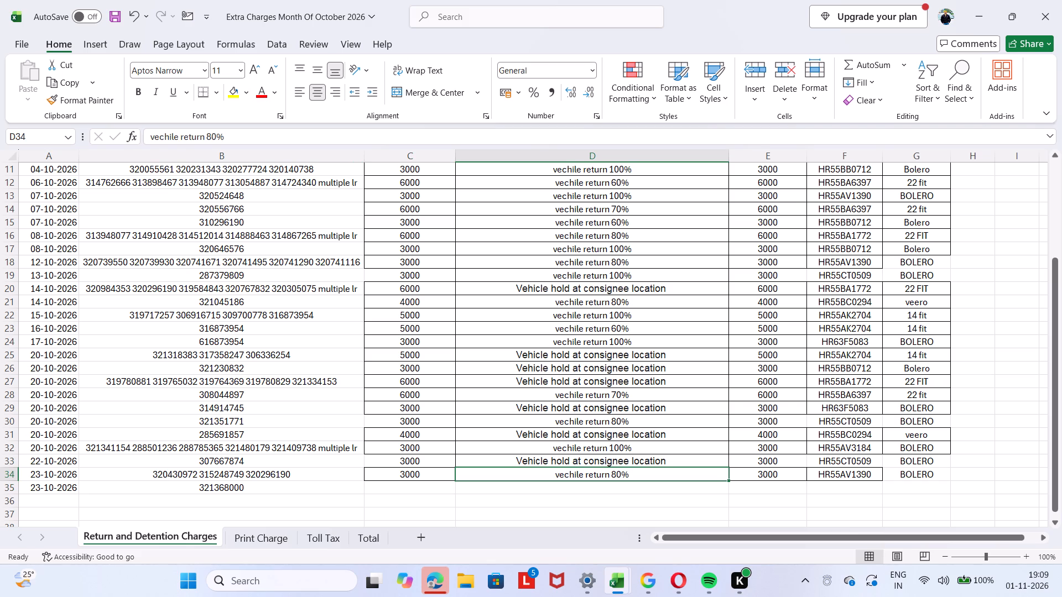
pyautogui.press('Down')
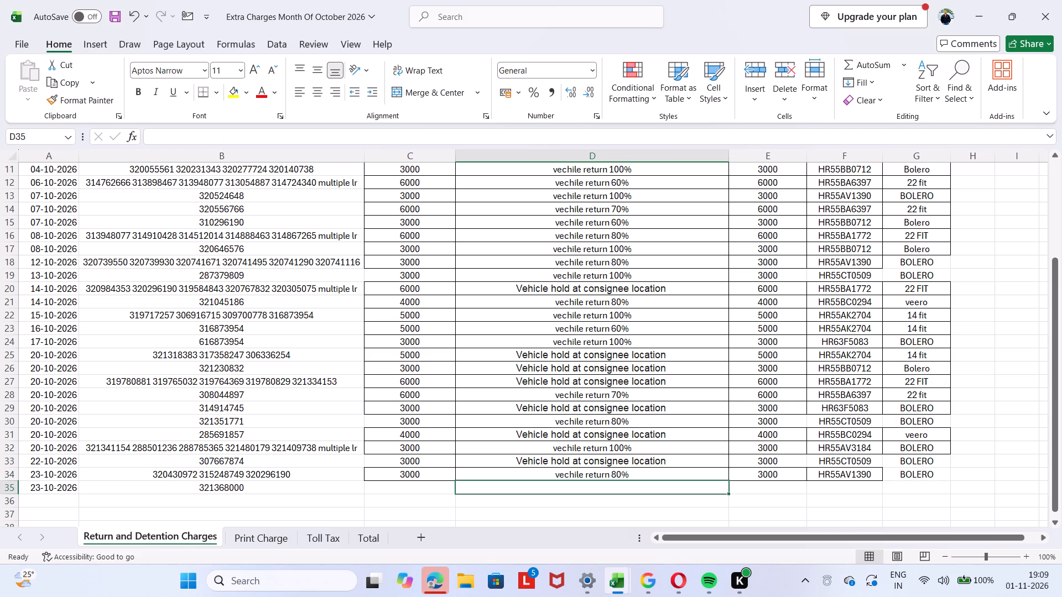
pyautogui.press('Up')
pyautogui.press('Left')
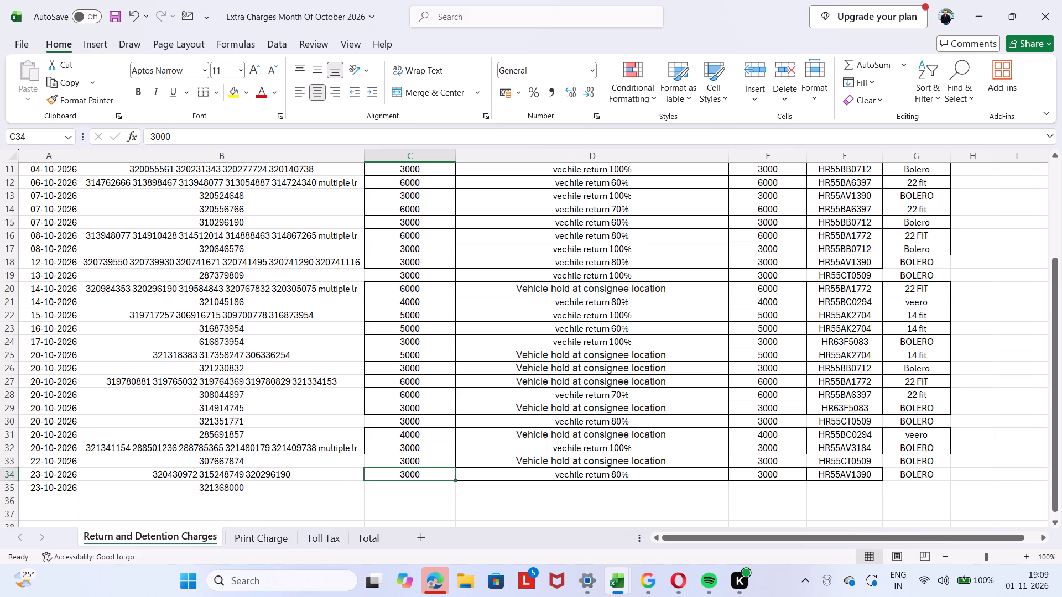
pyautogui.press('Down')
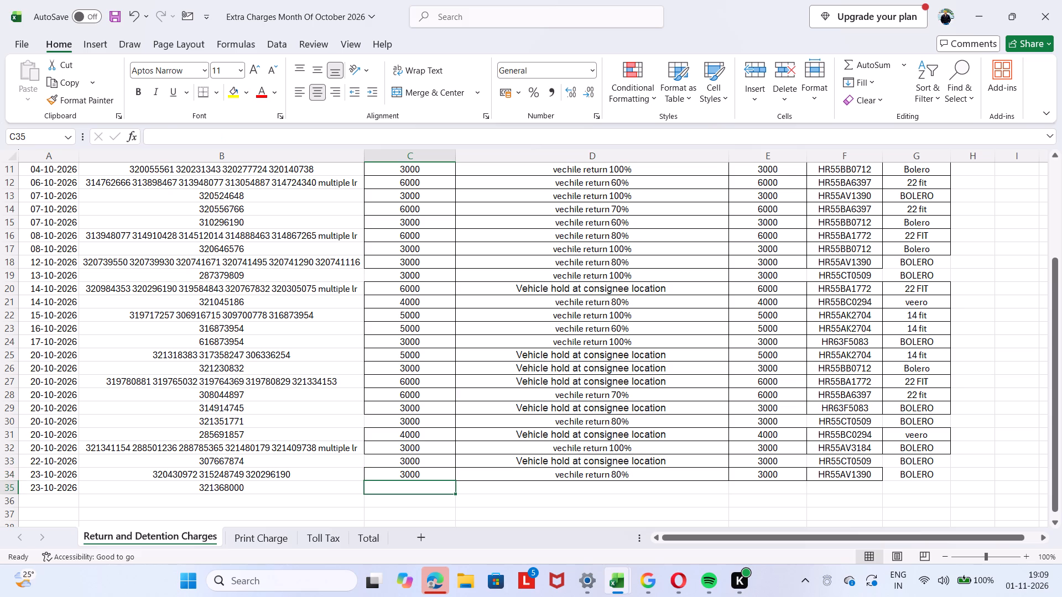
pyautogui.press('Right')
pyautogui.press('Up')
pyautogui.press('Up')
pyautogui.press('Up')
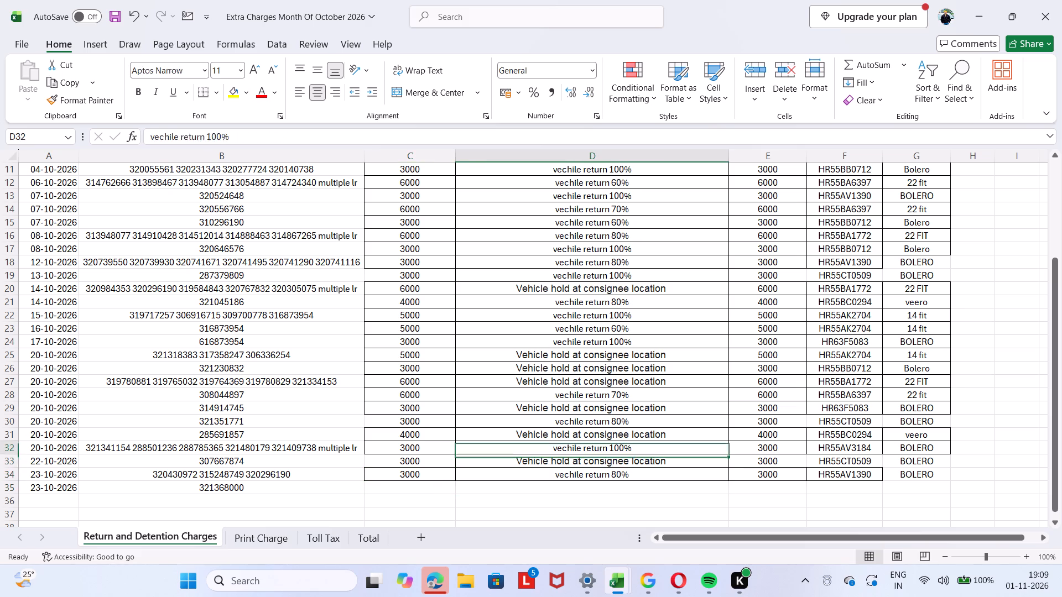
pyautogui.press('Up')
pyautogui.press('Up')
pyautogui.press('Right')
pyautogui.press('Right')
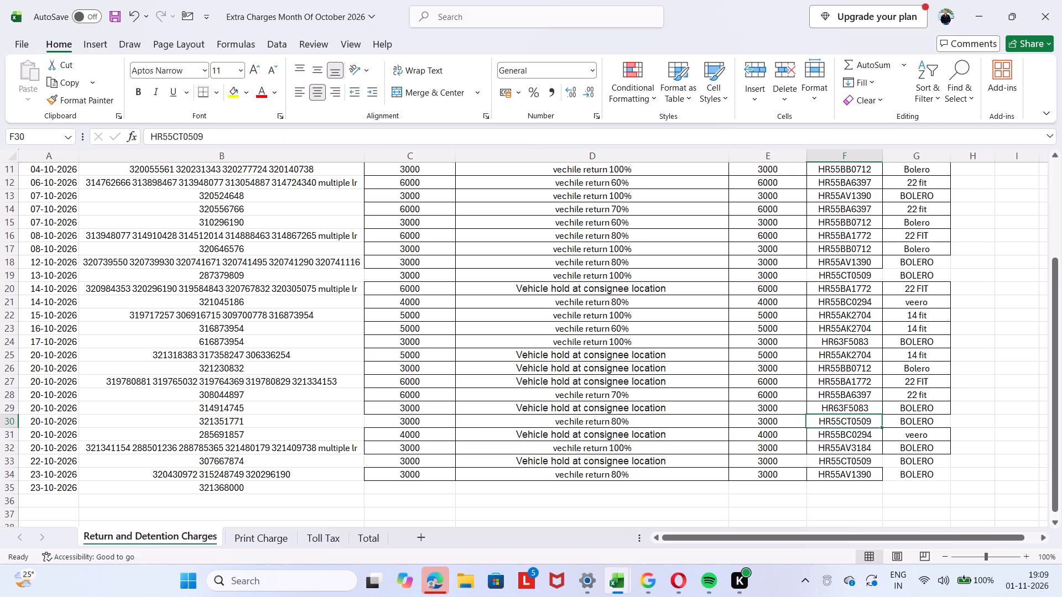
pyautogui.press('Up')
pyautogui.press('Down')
pyautogui.press('Left')
pyautogui.press('Left')
pyautogui.press('Left')
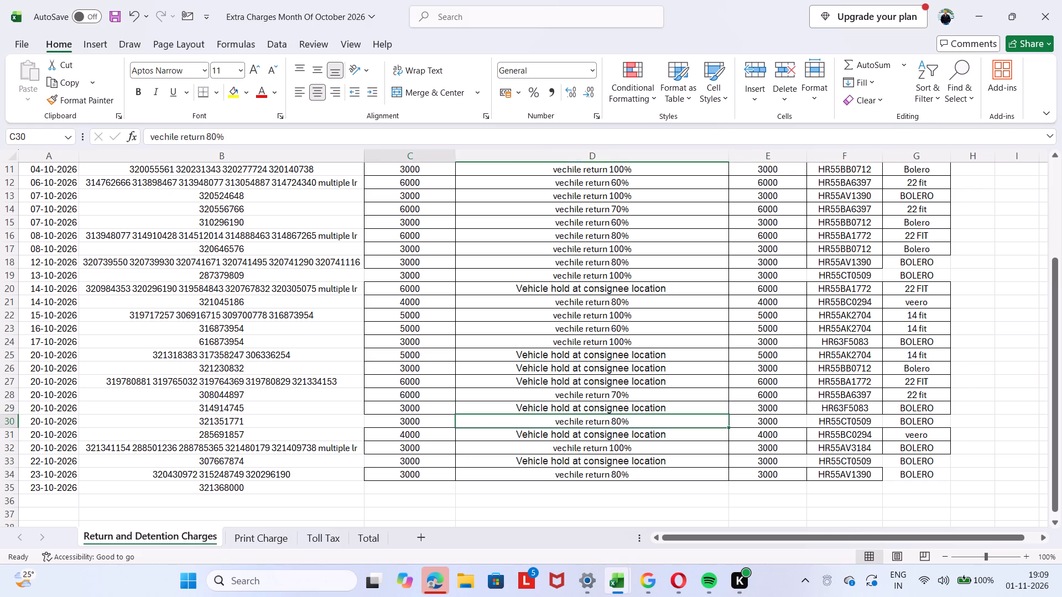
pyautogui.hotkey('shift', 'Right')
pyautogui.hotkey('shift', 'Right')
pyautogui.hotkey('shift', 'Right')
pyautogui.hotkey('shift', 'Right')
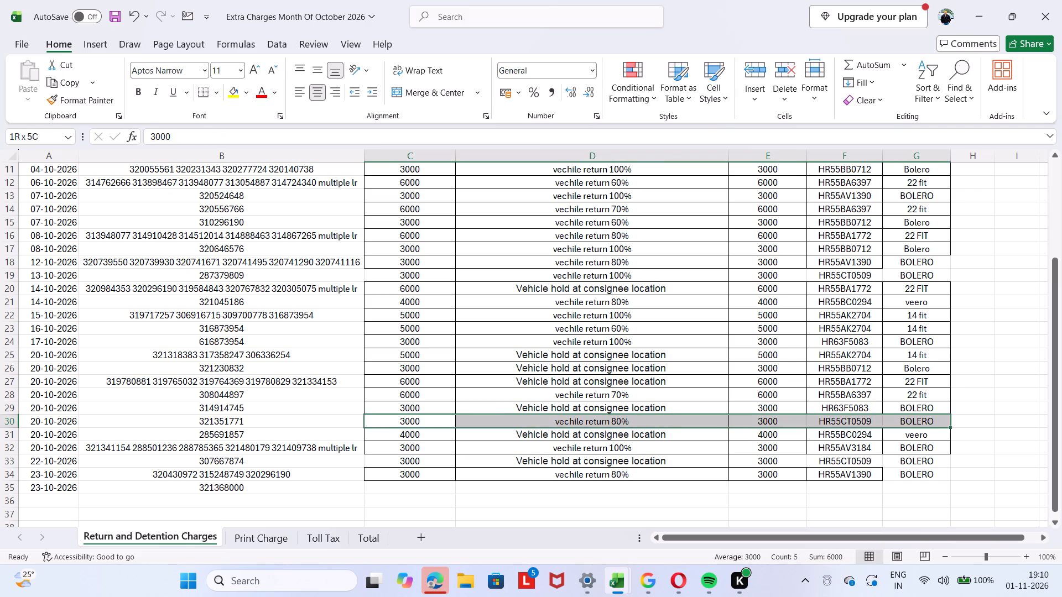
pyautogui.hotkey('ctrl', 'c')
pyautogui.press('Down')
pyautogui.press('Down')
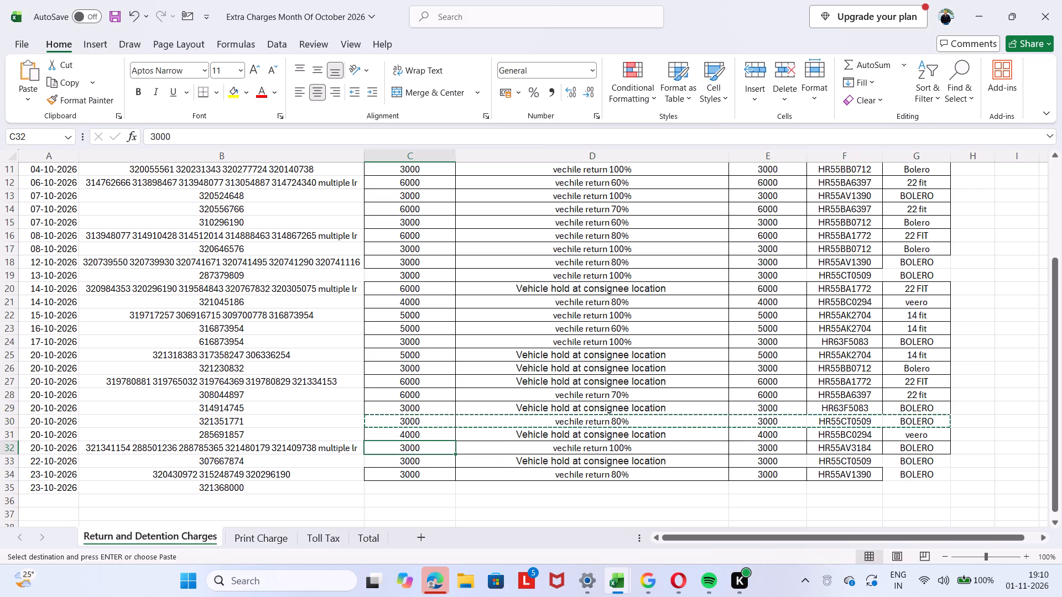
pyautogui.press('Down')
pyautogui.press('Down')
pyautogui.press('Down')
pyautogui.press('Return')
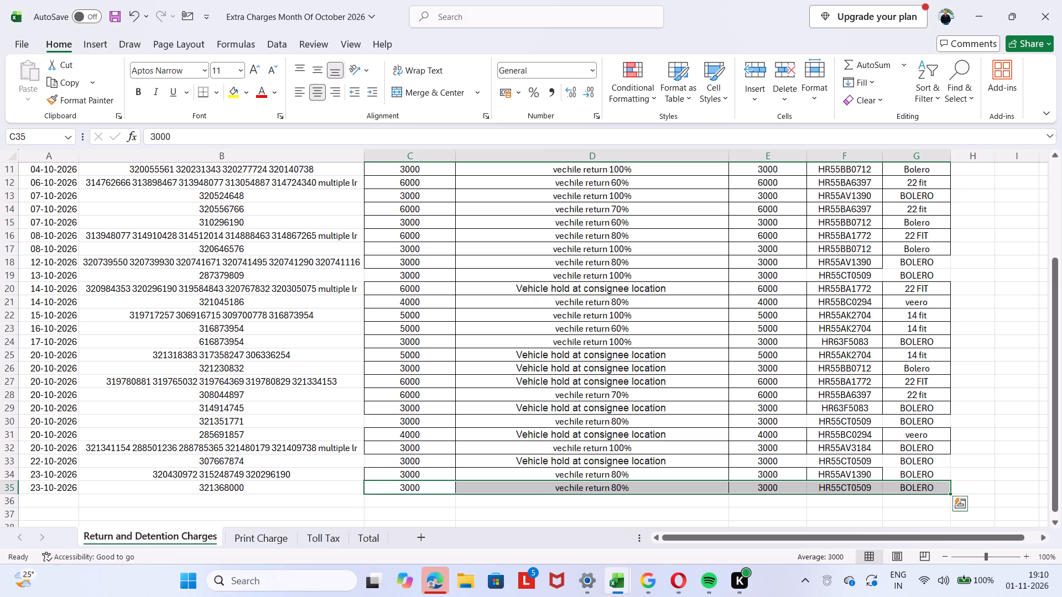
pyautogui.press('Left')
pyautogui.press('Left')
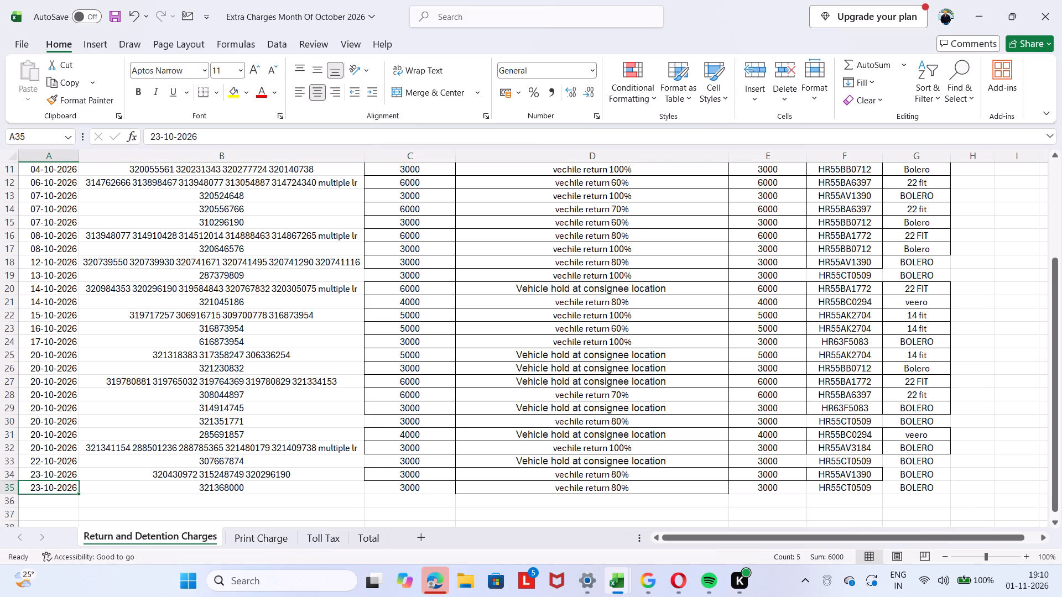
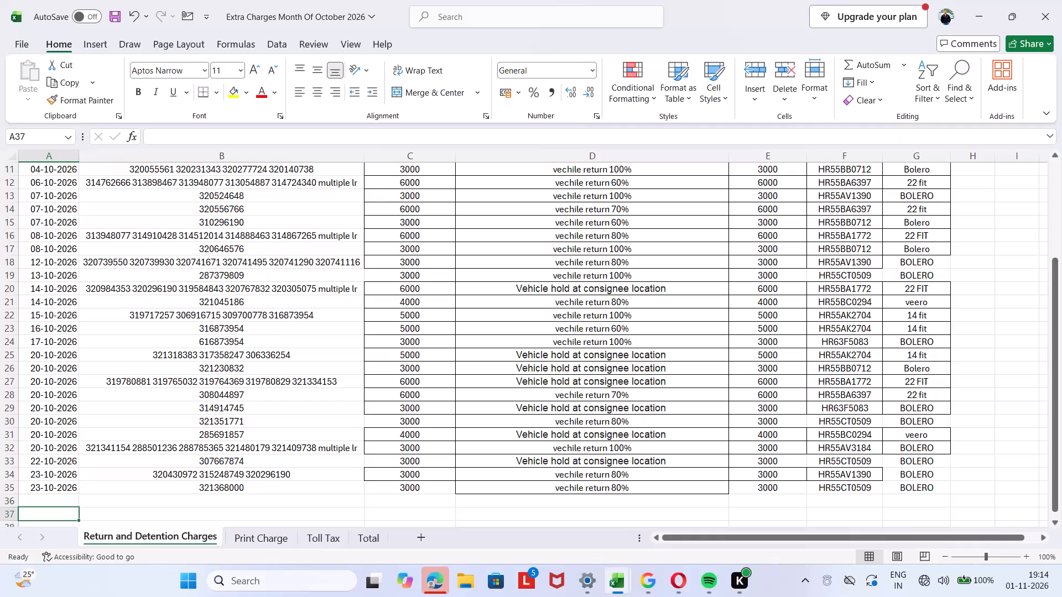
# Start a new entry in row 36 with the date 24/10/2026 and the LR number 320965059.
pyautogui.press('Up')
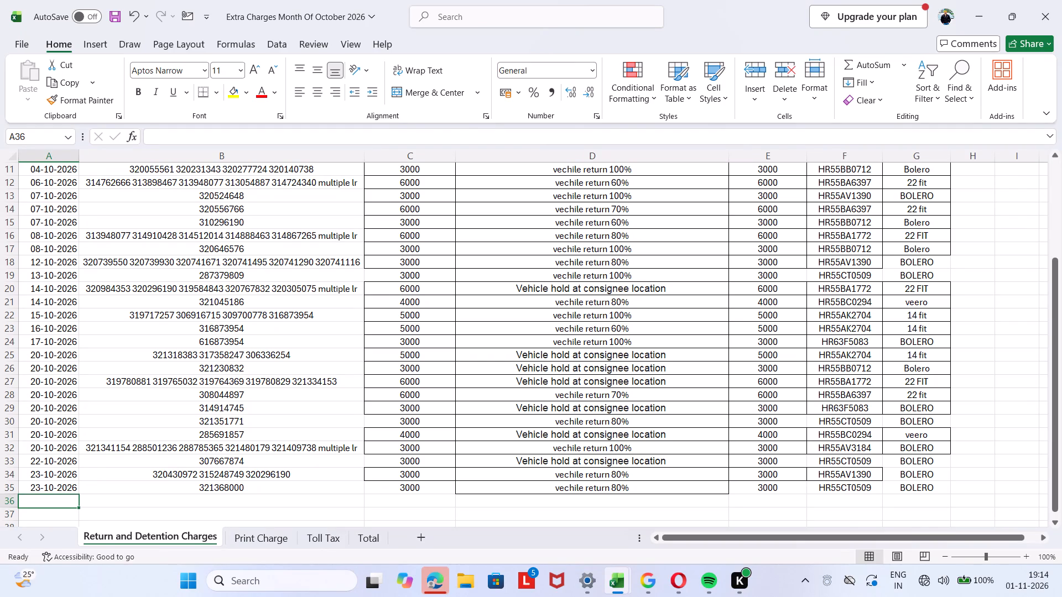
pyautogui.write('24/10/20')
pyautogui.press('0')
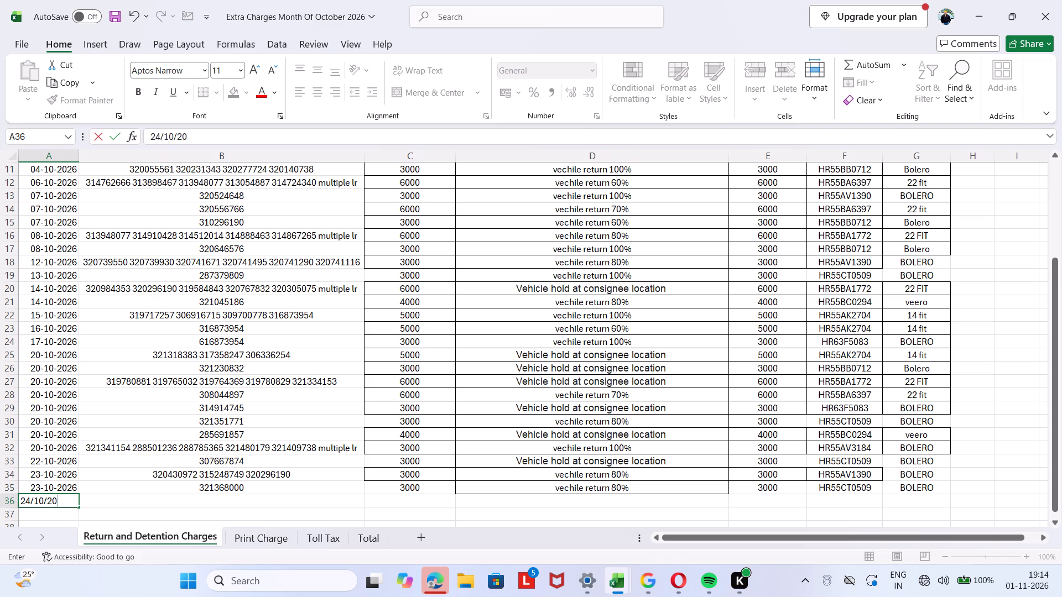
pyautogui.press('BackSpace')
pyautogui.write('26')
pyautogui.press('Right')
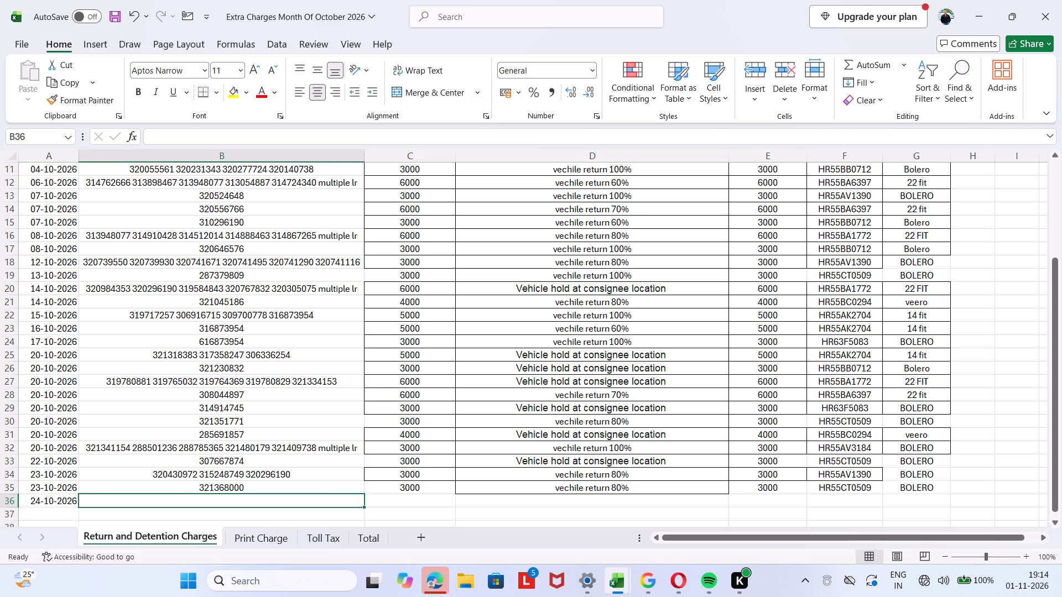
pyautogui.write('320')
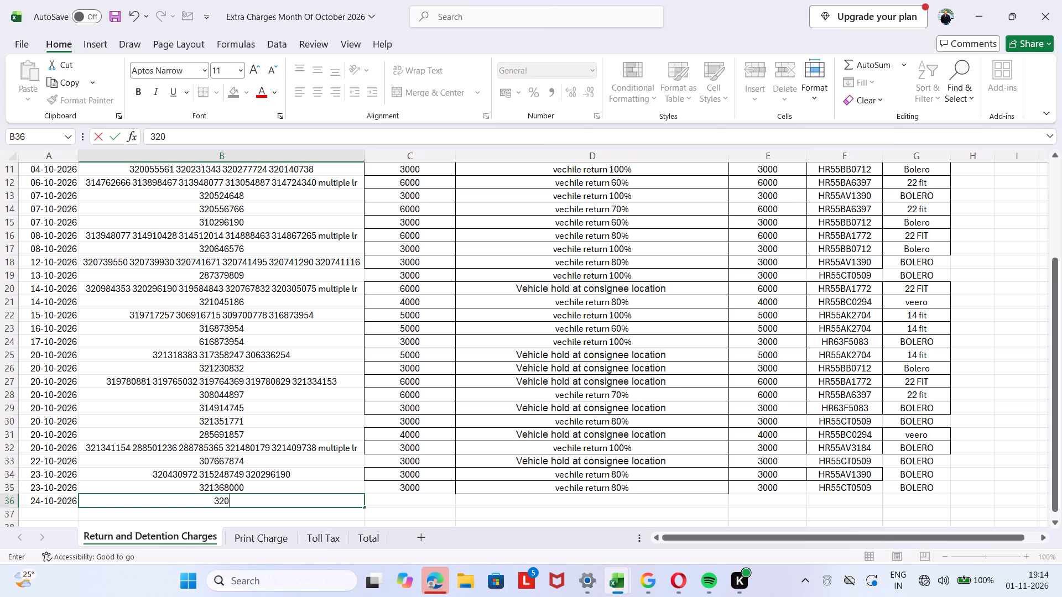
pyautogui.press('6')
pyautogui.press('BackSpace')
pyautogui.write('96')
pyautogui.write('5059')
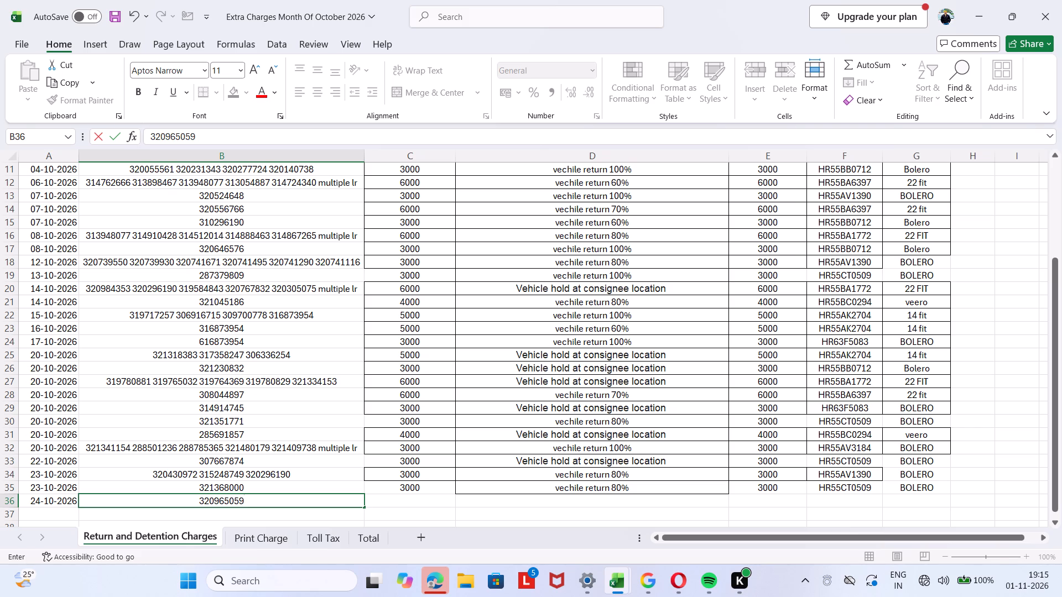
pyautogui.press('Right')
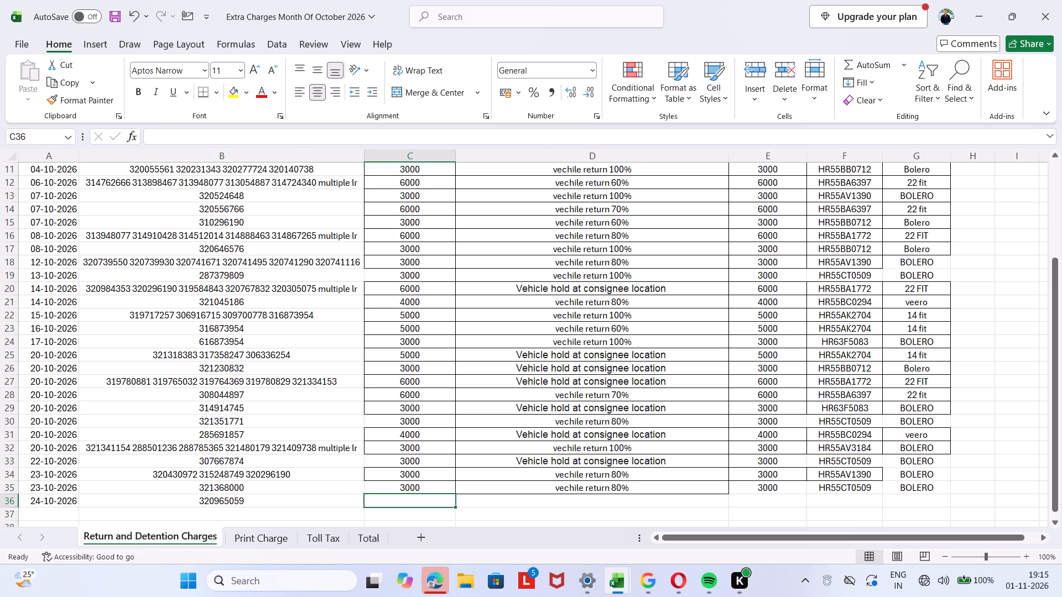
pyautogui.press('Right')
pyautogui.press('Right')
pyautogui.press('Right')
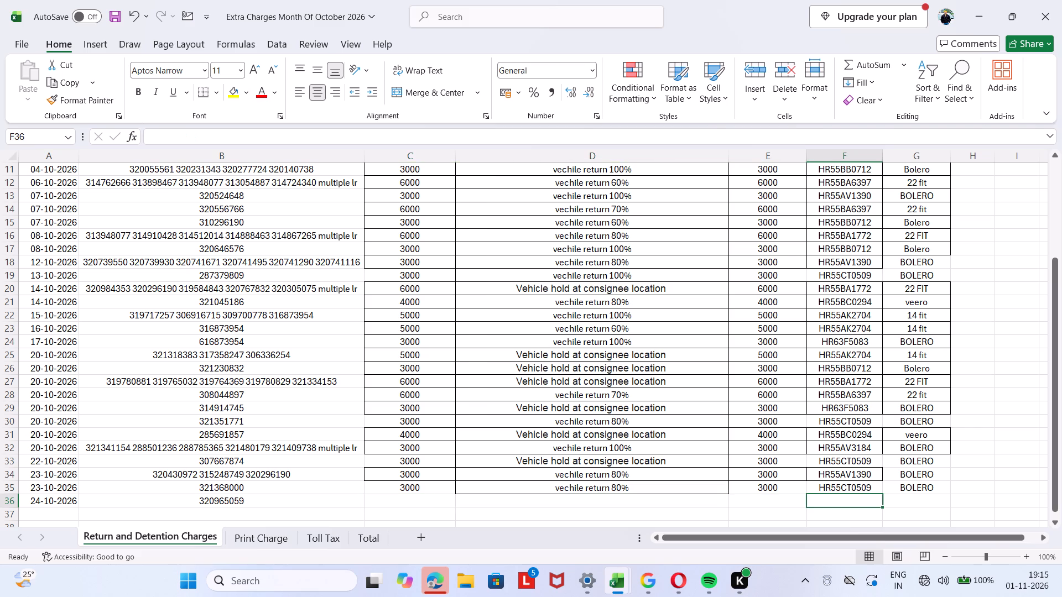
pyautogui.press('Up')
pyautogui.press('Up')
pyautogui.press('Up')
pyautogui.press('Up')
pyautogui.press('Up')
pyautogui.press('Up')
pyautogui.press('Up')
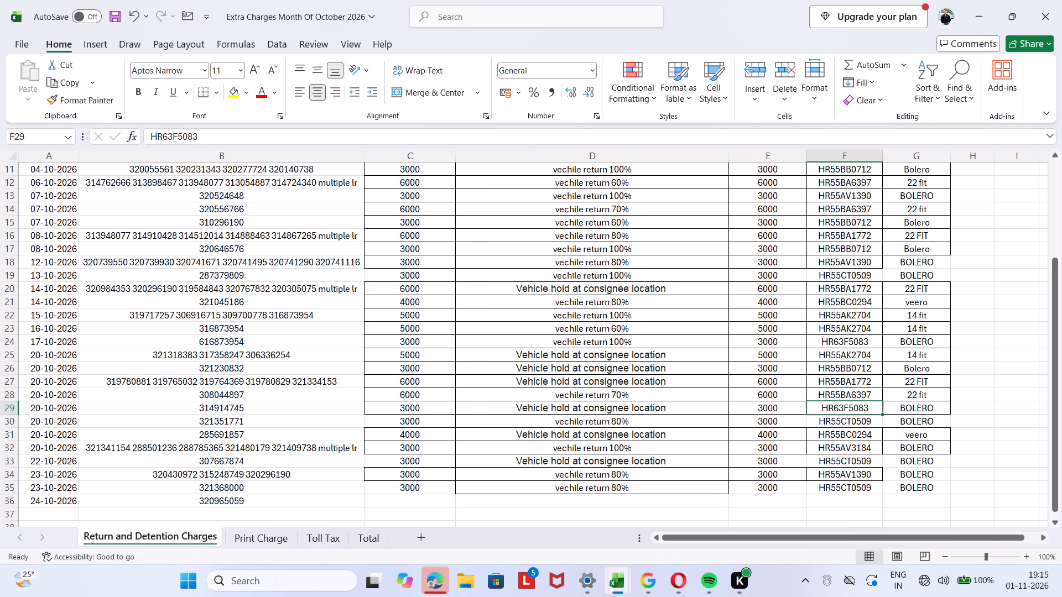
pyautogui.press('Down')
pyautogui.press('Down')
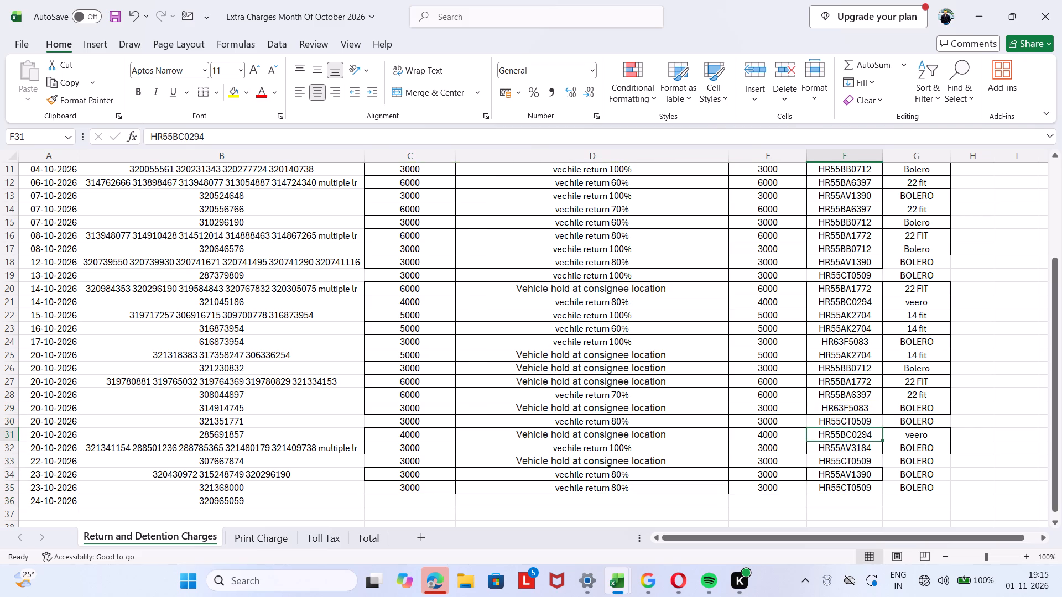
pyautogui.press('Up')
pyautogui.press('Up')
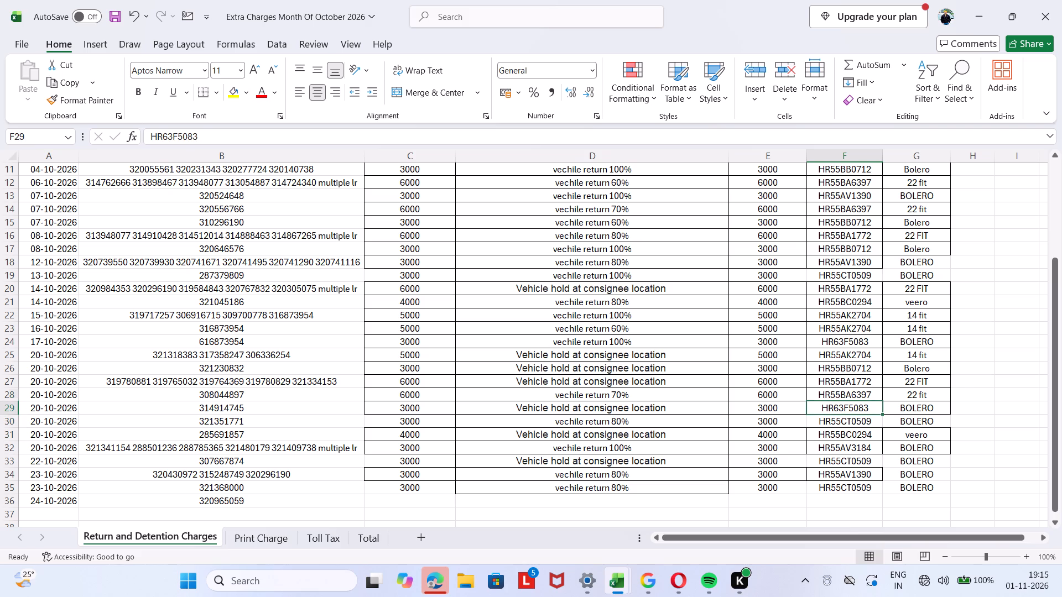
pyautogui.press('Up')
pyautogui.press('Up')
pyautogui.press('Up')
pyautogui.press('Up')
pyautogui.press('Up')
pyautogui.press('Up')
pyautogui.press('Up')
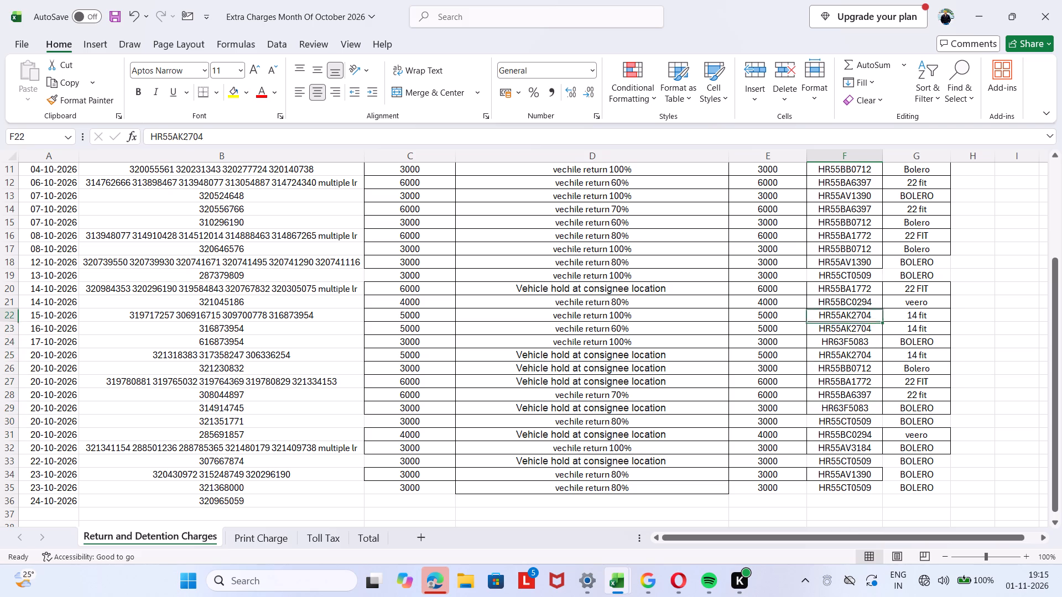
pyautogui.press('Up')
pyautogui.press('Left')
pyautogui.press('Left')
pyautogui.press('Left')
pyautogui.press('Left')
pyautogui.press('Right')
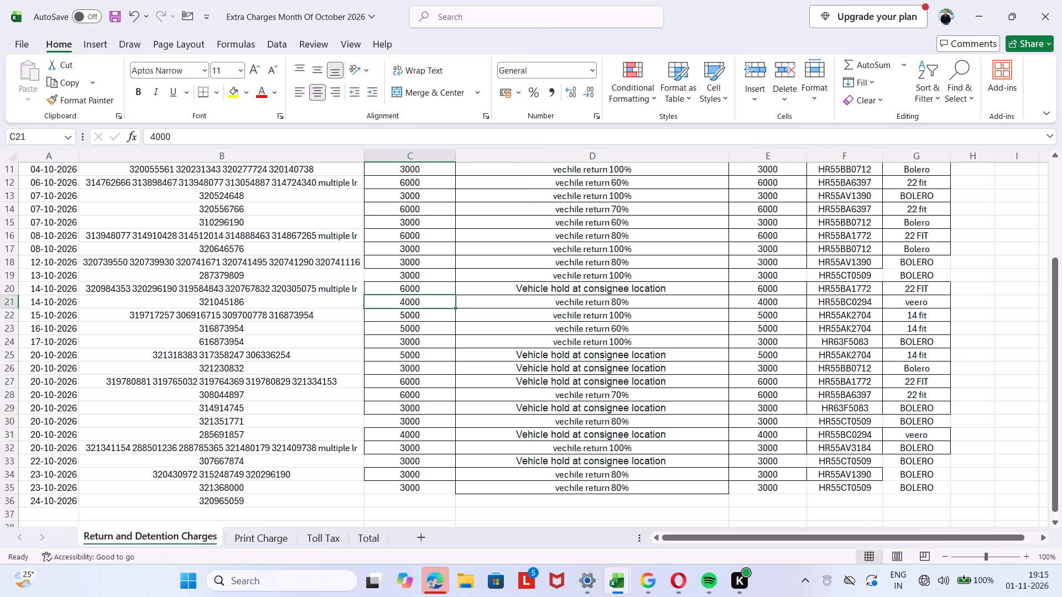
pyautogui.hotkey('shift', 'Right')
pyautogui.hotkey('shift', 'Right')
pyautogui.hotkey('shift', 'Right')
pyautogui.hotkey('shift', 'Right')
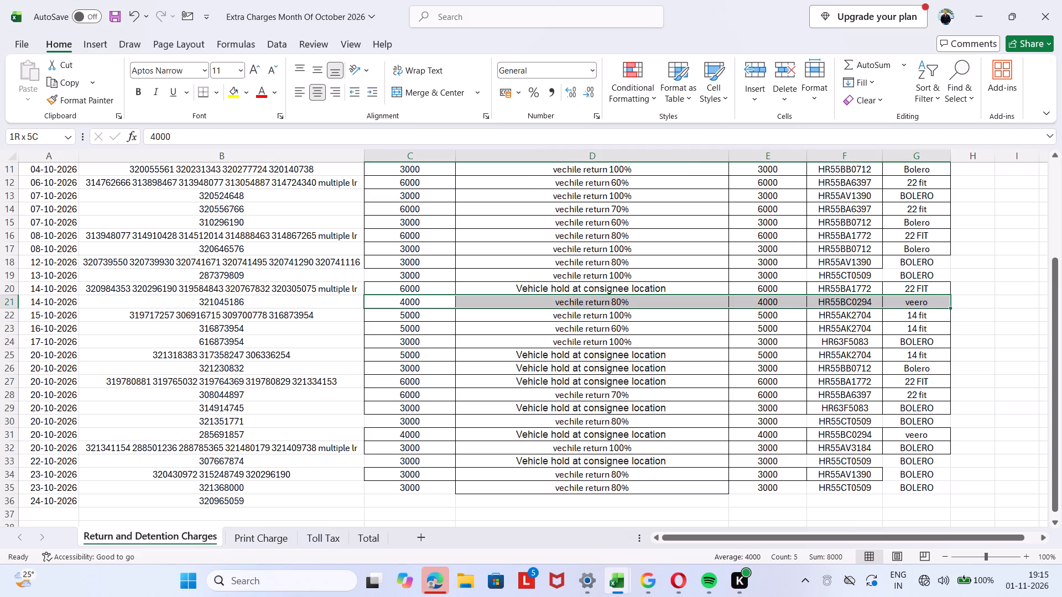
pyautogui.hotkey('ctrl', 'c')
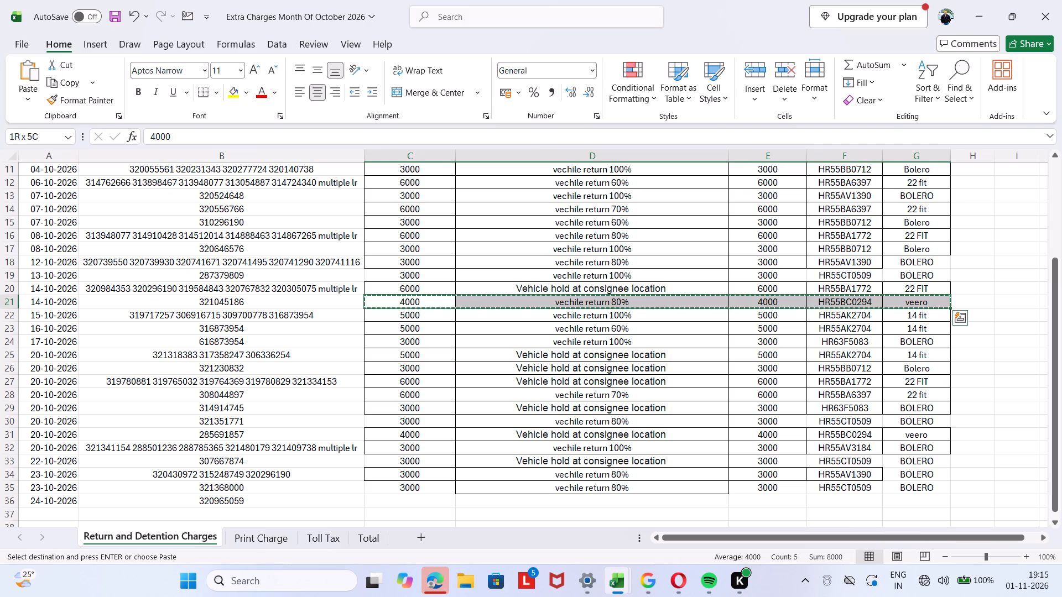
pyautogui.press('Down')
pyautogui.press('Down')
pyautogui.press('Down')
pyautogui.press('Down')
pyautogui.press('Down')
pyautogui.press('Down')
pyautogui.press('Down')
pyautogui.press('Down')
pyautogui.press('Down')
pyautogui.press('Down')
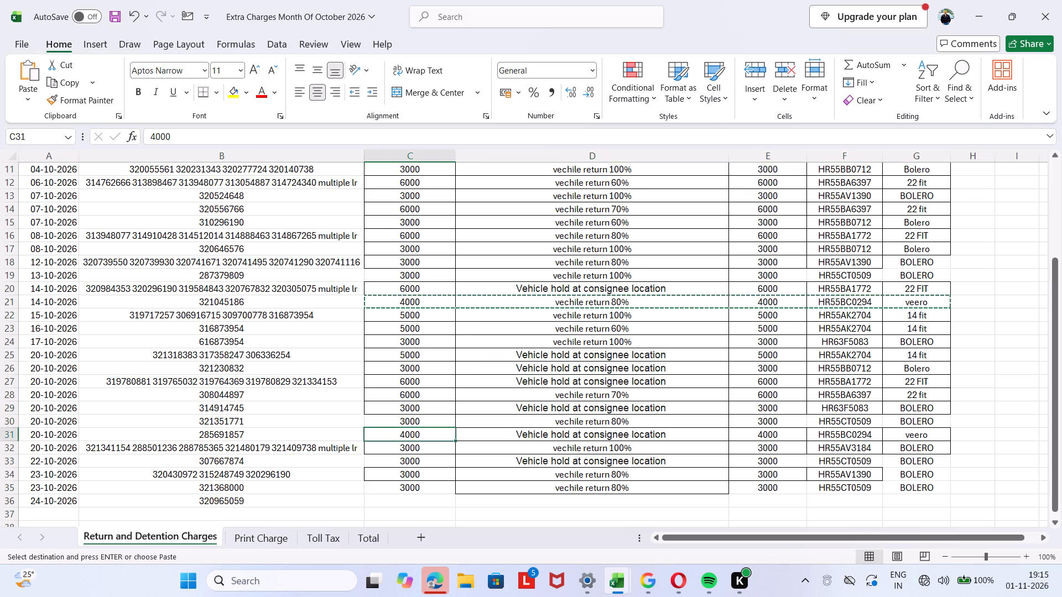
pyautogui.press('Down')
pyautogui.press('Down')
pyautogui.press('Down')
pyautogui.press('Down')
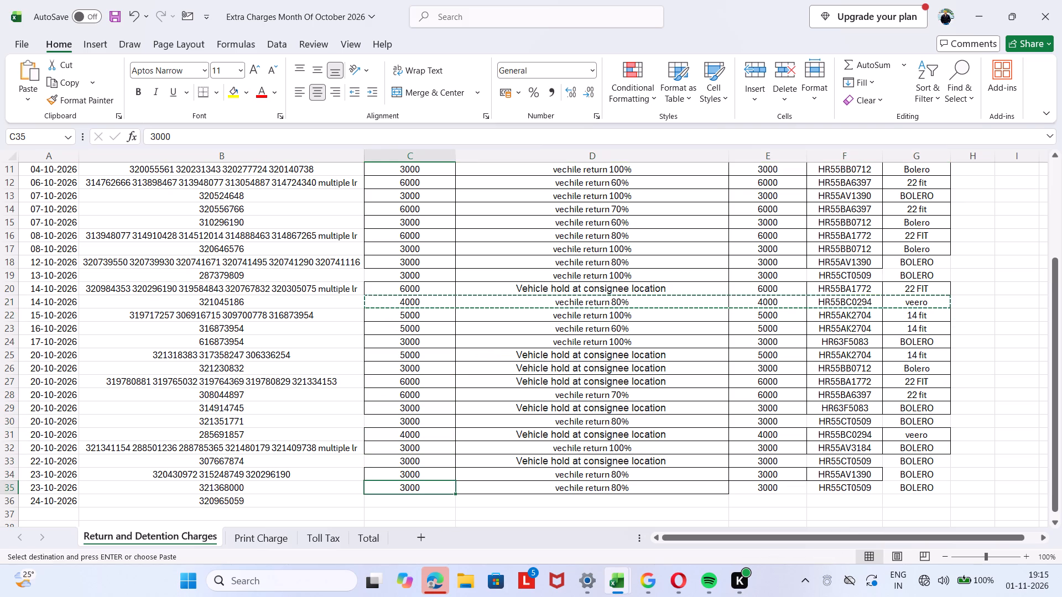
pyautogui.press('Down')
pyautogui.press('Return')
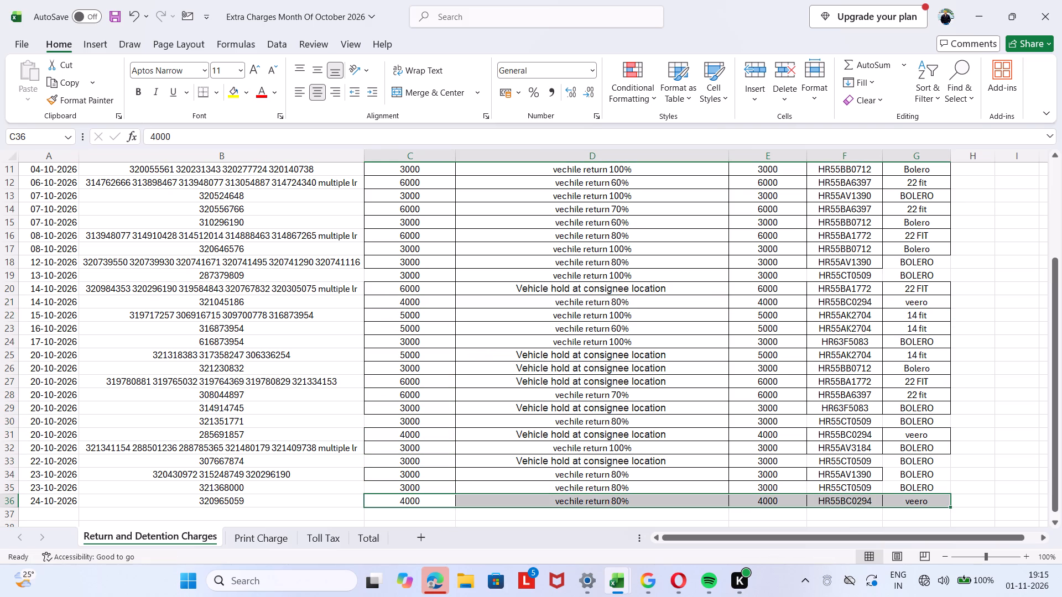
# Change the remark in D36 to "vechile return 70%".
pyautogui.click(577, 502)
pyautogui.doubleClick(621, 503)
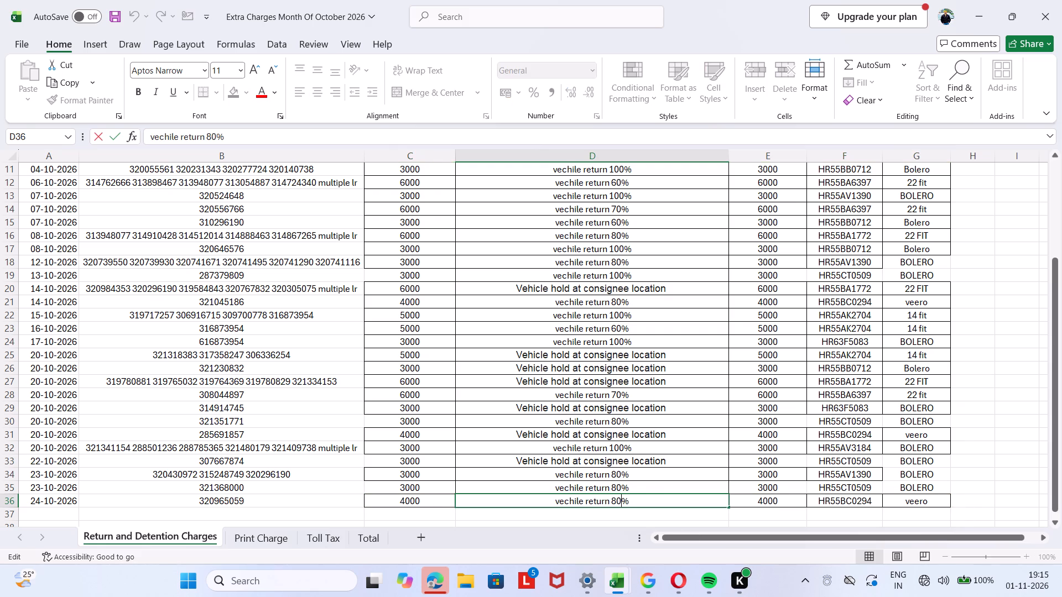
pyautogui.press('BackSpace')
pyautogui.press('BackSpace')
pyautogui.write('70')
pyautogui.doubleClick(622, 478)
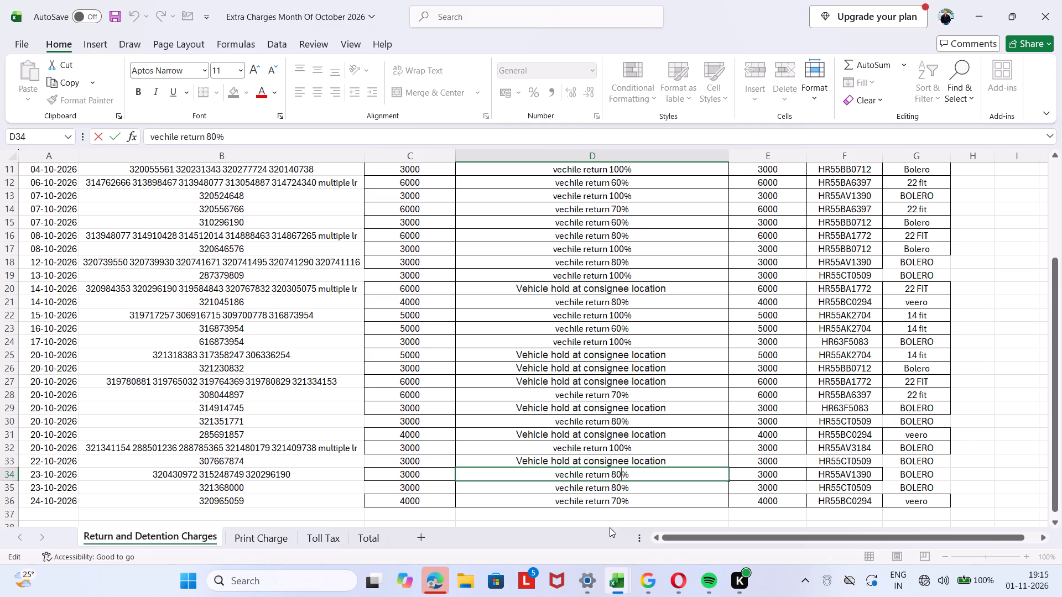
pyautogui.press('BackSpace')
pyautogui.press('BackSpace')
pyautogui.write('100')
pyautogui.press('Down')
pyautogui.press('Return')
# Start a new entry in row 37 with the date 26/10/2026 in column A.
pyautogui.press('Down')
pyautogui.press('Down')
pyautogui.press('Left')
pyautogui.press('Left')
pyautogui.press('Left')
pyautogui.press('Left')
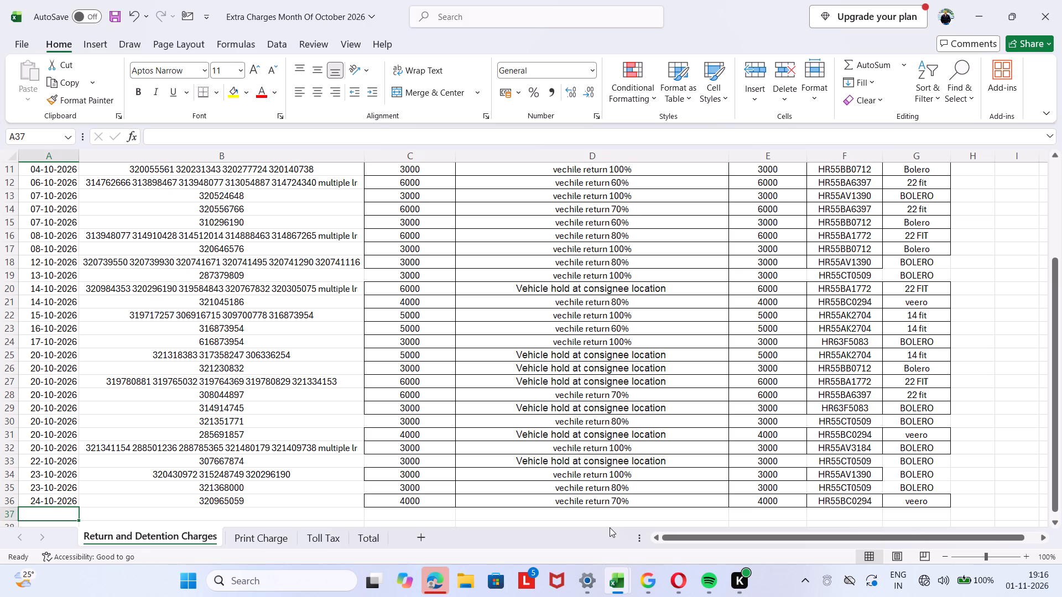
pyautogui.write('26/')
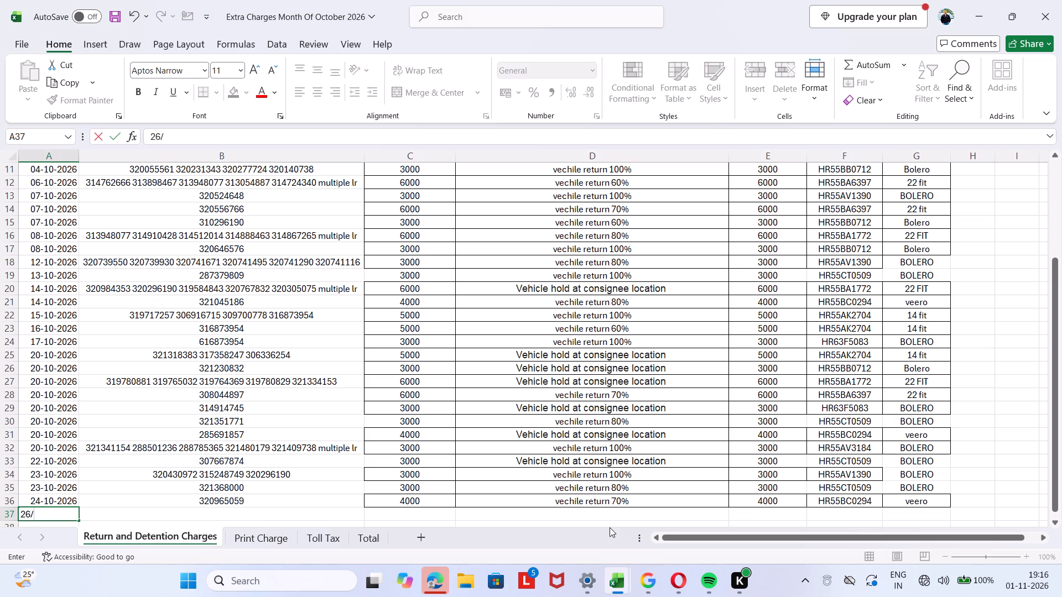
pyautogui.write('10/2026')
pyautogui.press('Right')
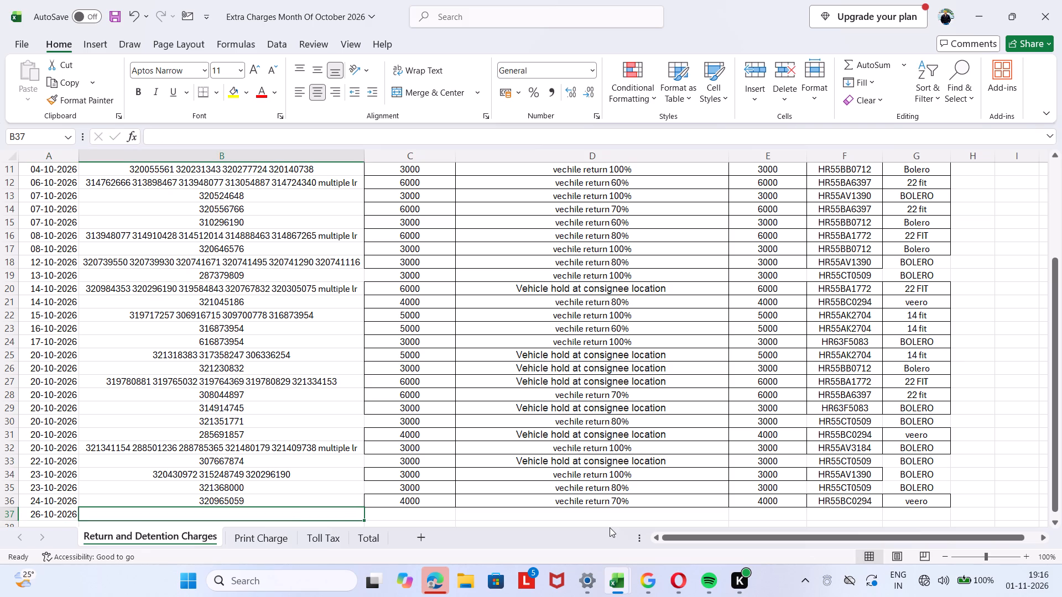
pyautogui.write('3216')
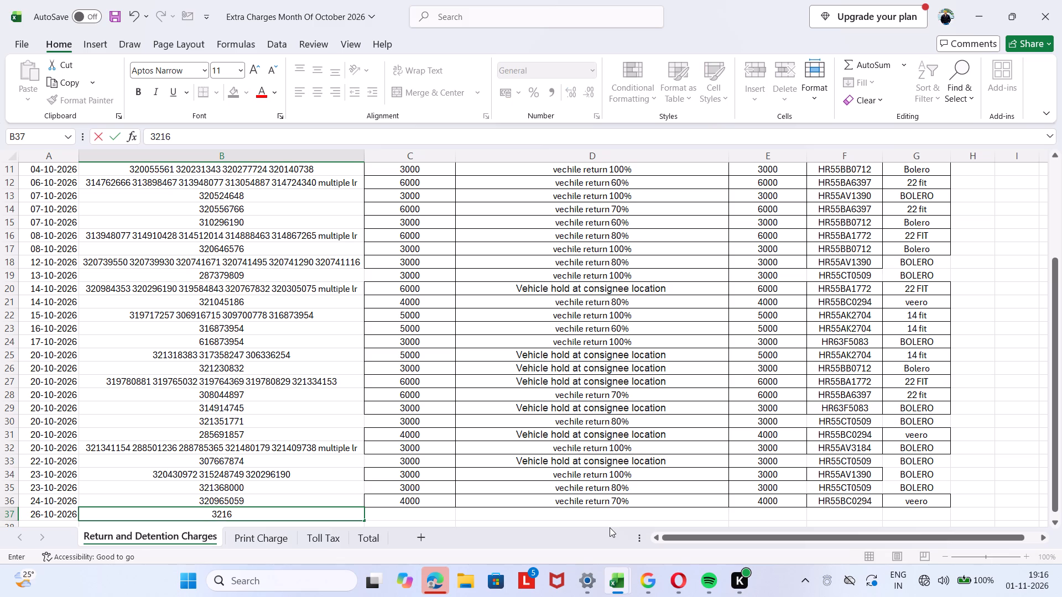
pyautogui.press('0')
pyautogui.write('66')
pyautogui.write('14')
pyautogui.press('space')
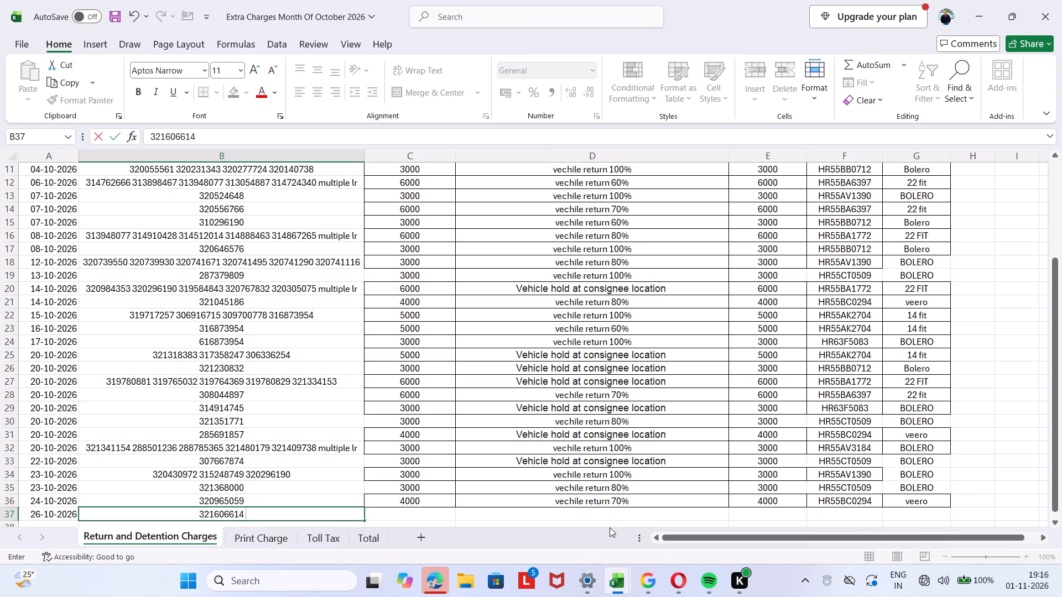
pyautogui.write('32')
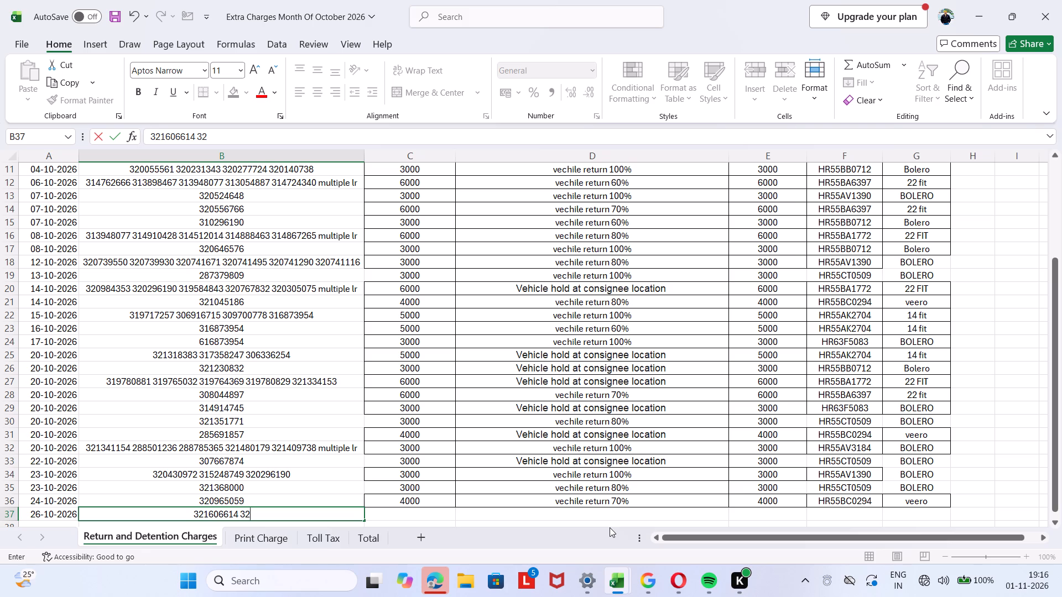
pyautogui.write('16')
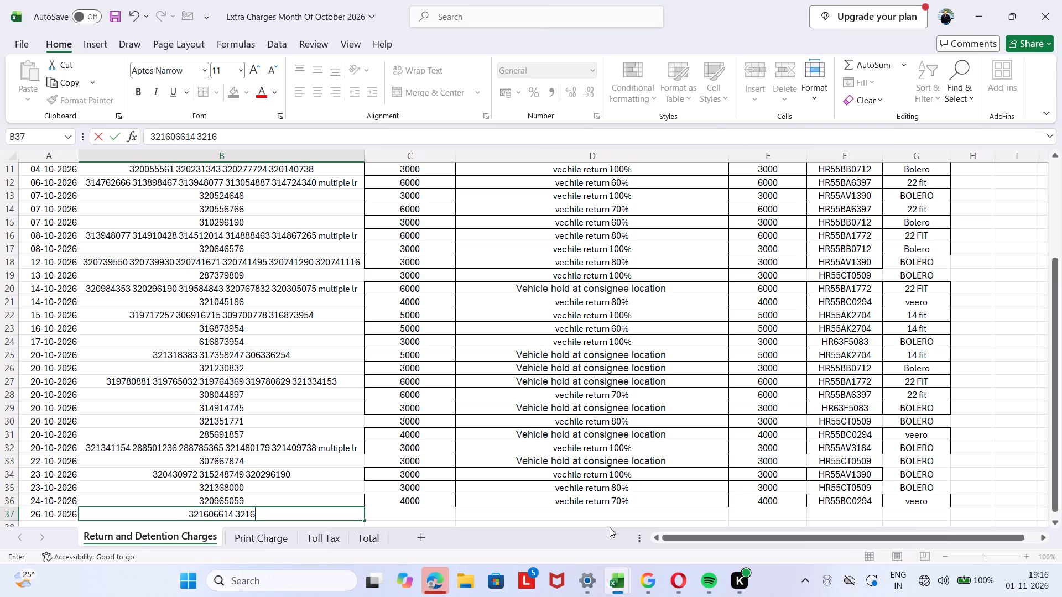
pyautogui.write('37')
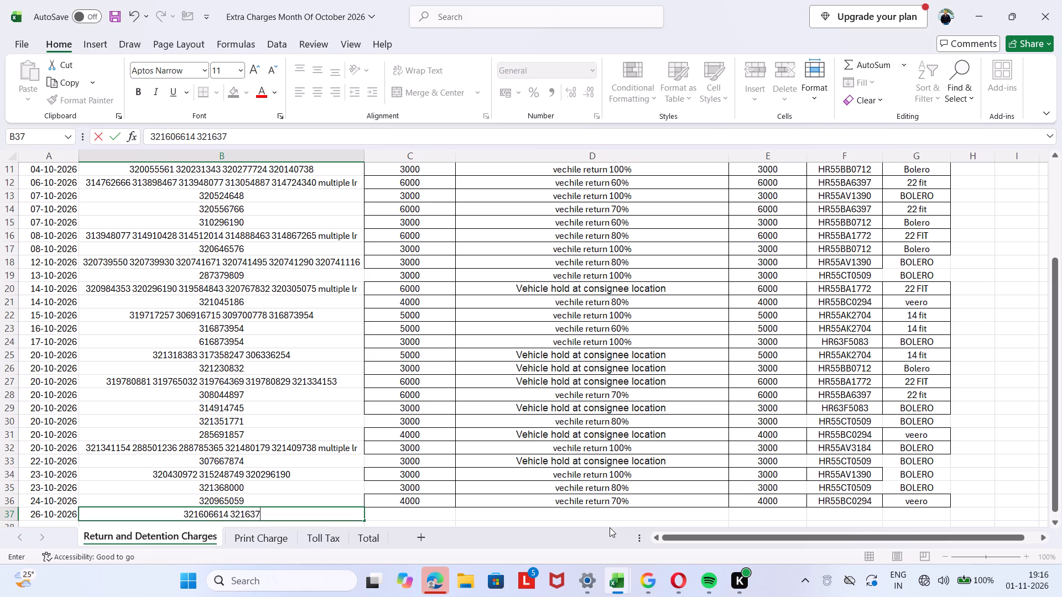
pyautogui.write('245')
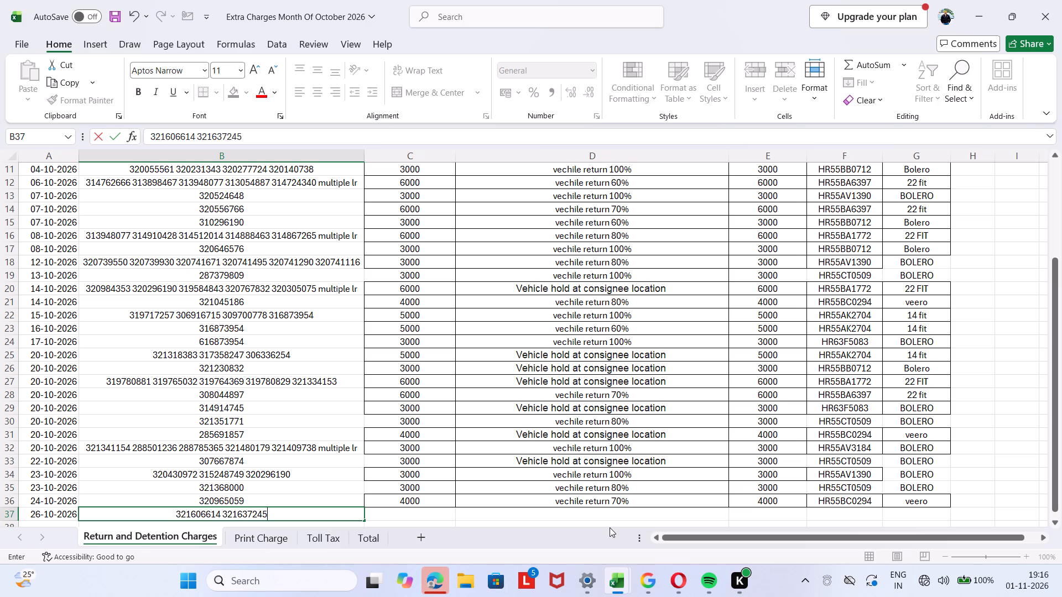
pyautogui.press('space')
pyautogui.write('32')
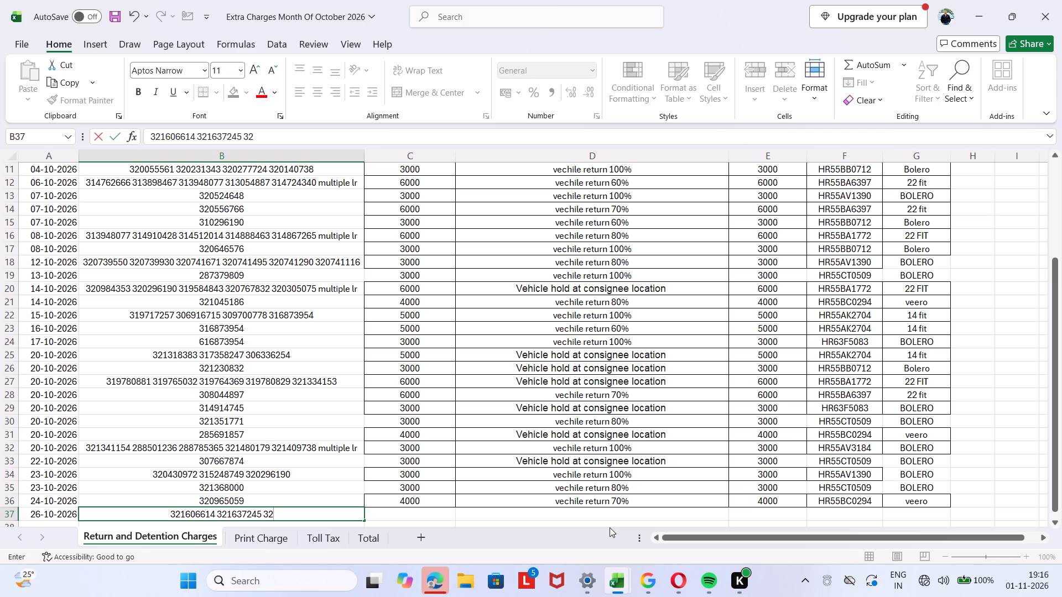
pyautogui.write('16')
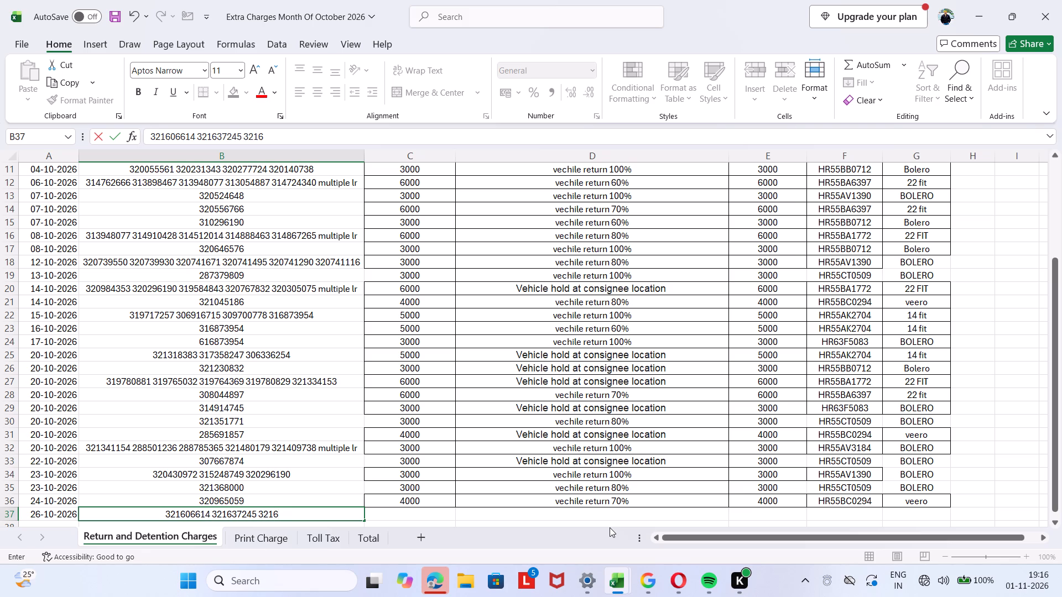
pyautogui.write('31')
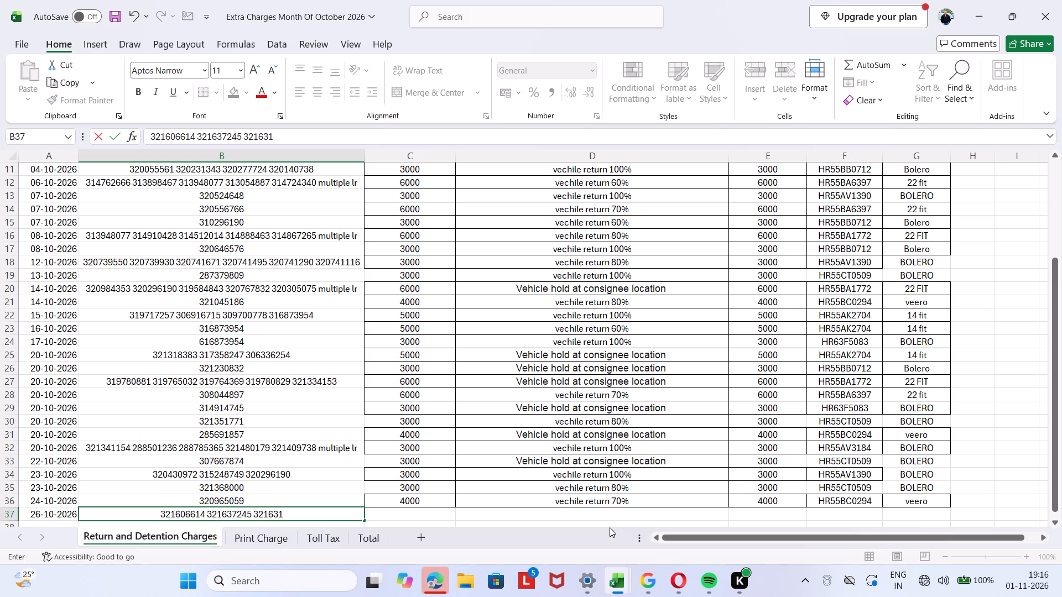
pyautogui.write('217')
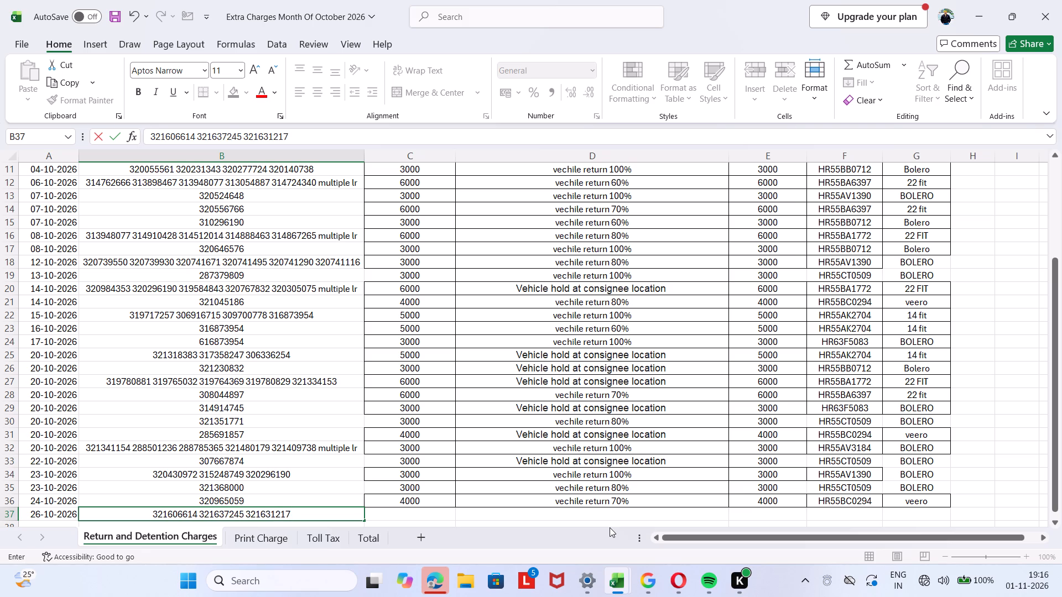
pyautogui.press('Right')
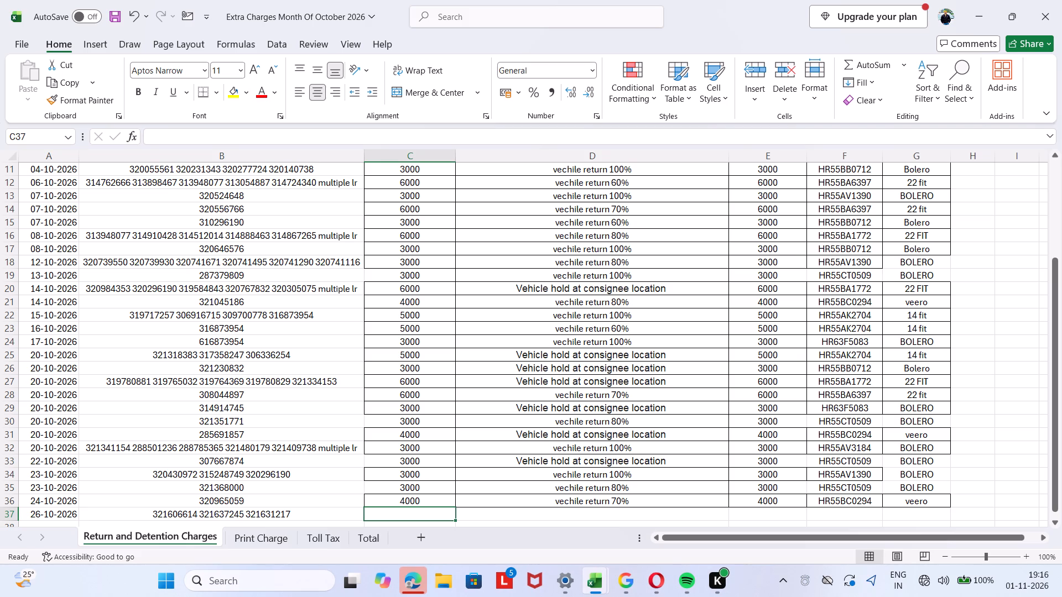
pyautogui.click(434, 316)
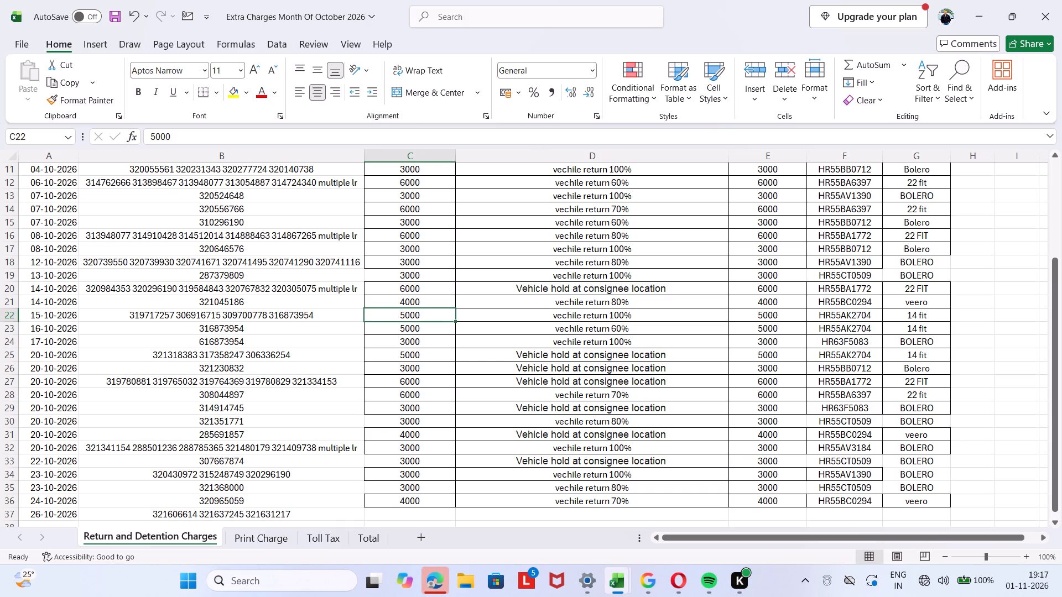
pyautogui.click(409, 328)
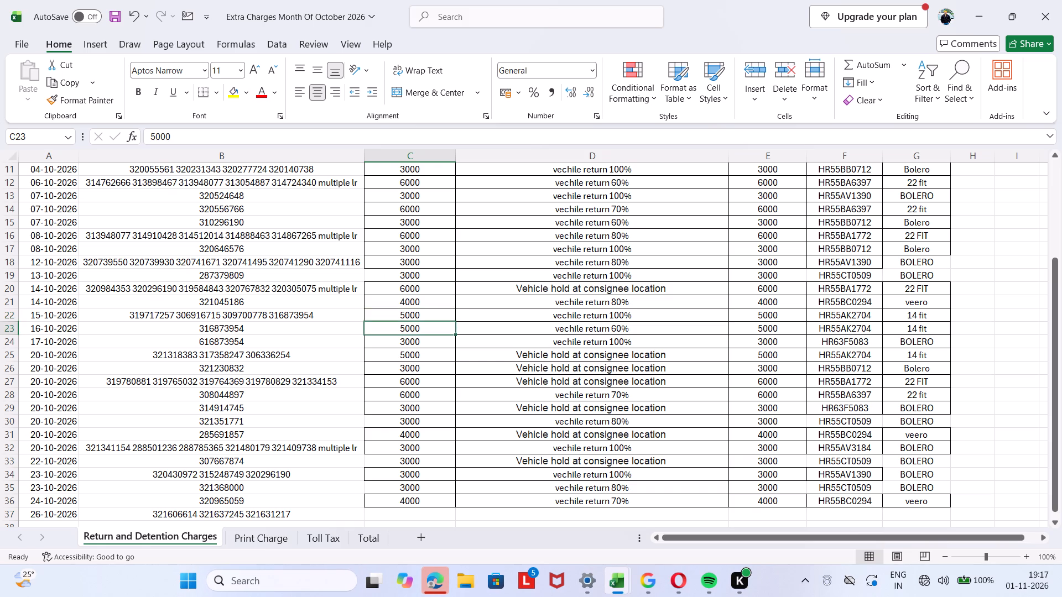
pyautogui.hotkey('ctrl', 'shift', 'Right')
pyautogui.hotkey('ctrl', 'c')
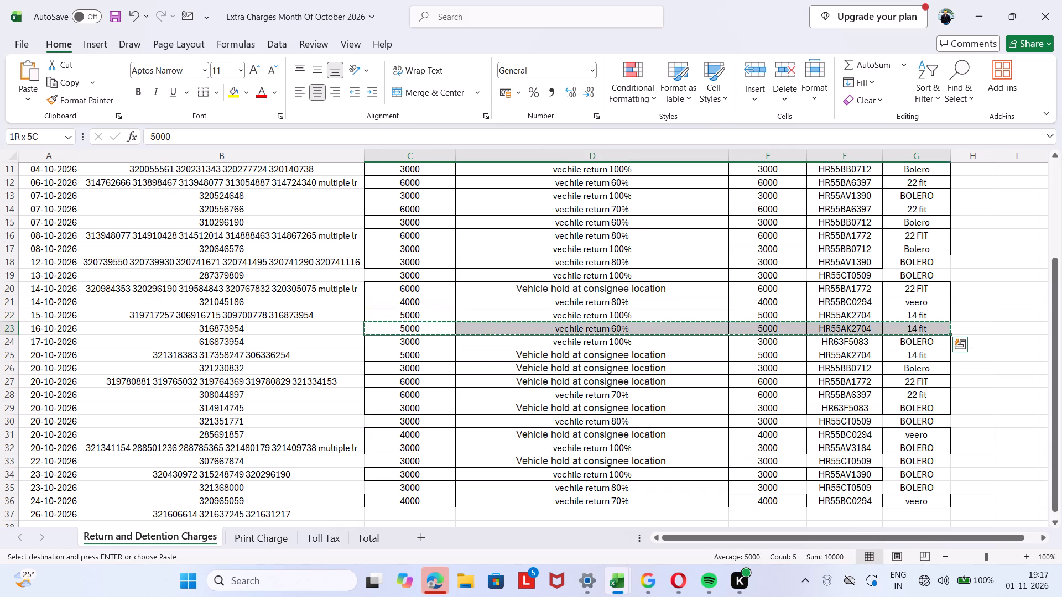
pyautogui.hotkey('ctrl', 'Down')
pyautogui.press('Down')
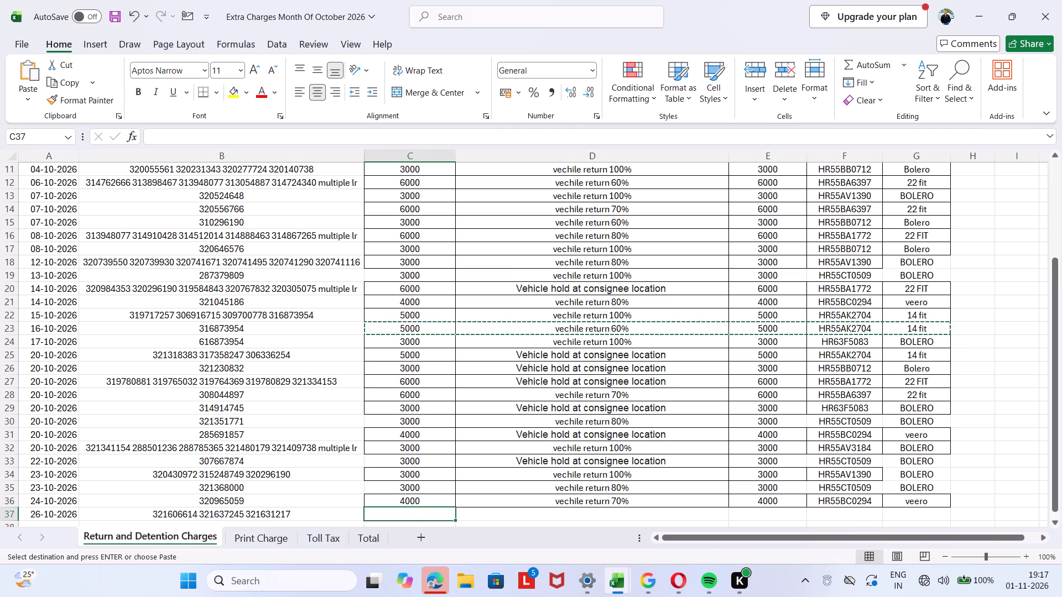
pyautogui.press('Return')
# Start a new entry in row 38 with the date 27/10/2026 in column A.
pyautogui.press('Left')
pyautogui.press('Left')
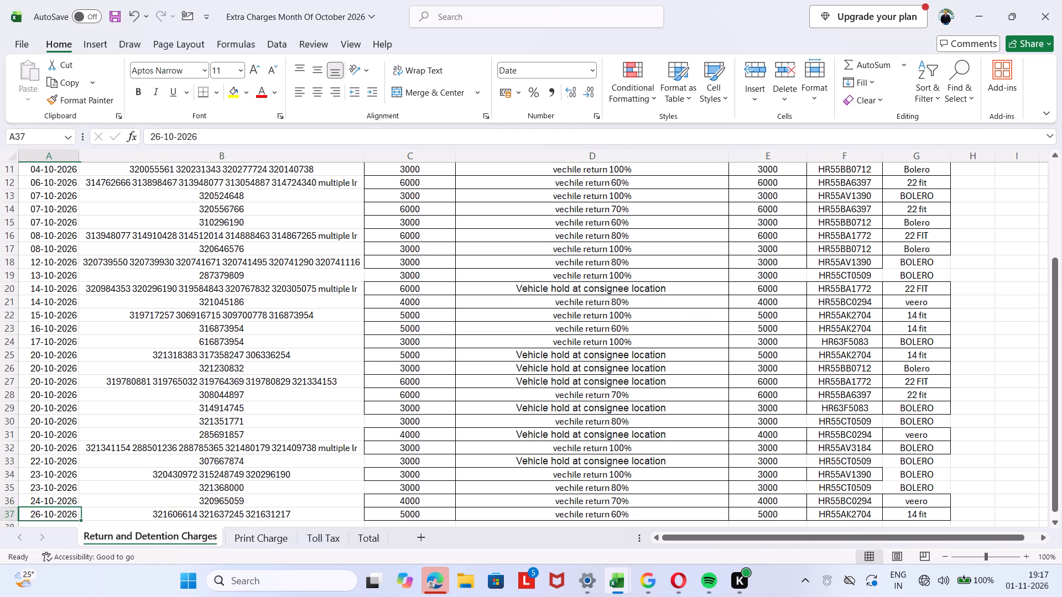
pyautogui.press('Down')
pyautogui.press('Down')
pyautogui.press('Up')
pyautogui.press('Up')
pyautogui.press('Down')
pyautogui.press('Down')
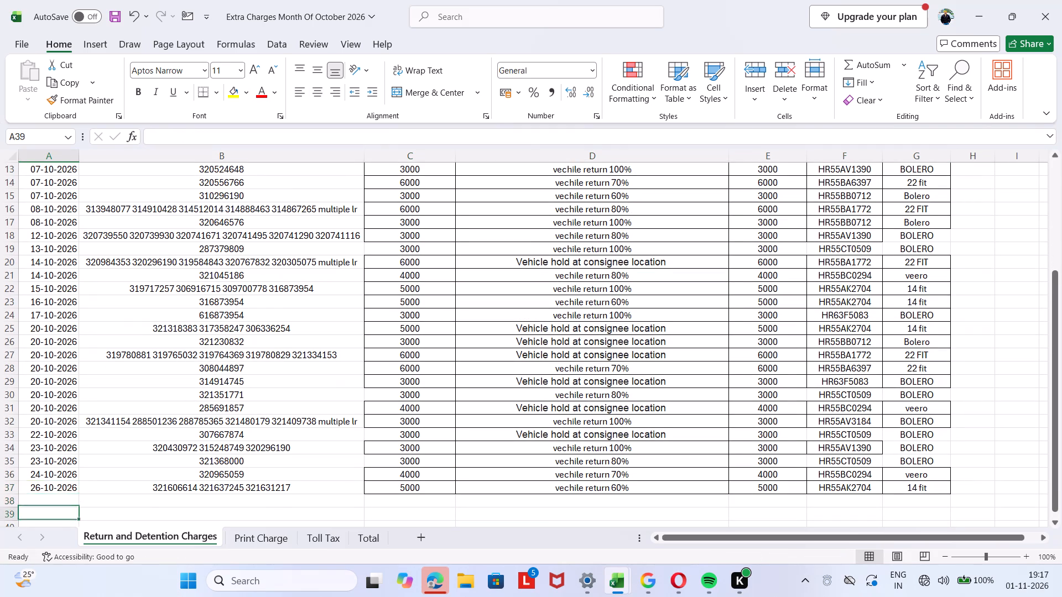
pyautogui.press('Down')
pyautogui.press('Down')
pyautogui.press('Up')
pyautogui.press('Up')
pyautogui.press('Up')
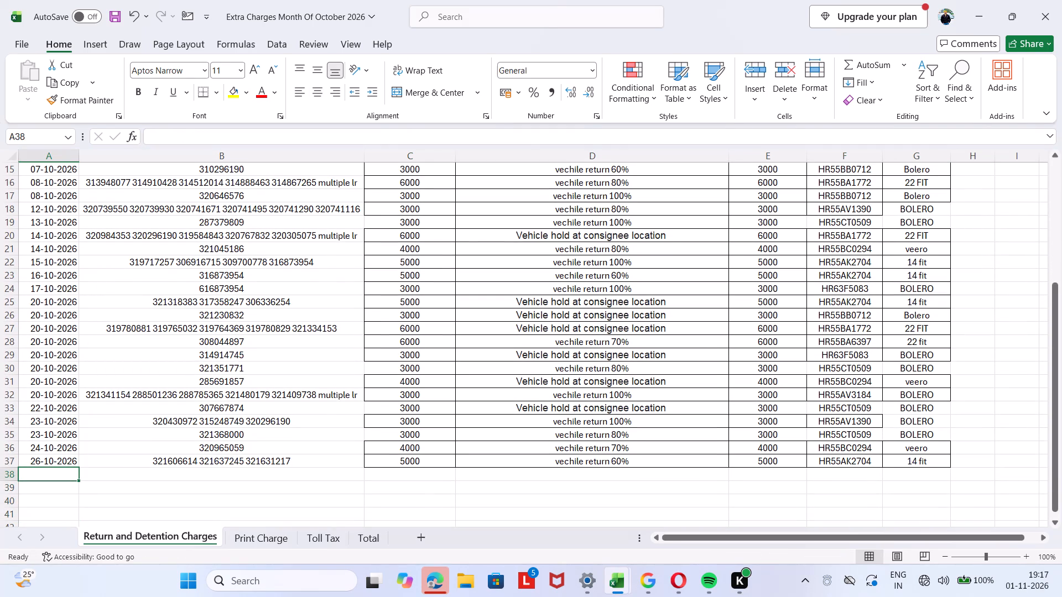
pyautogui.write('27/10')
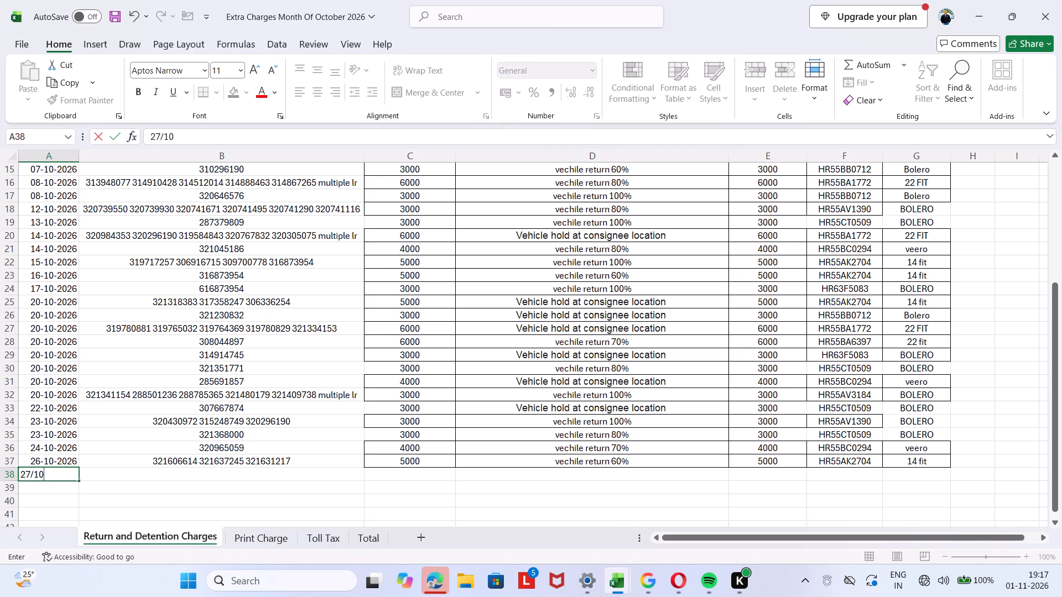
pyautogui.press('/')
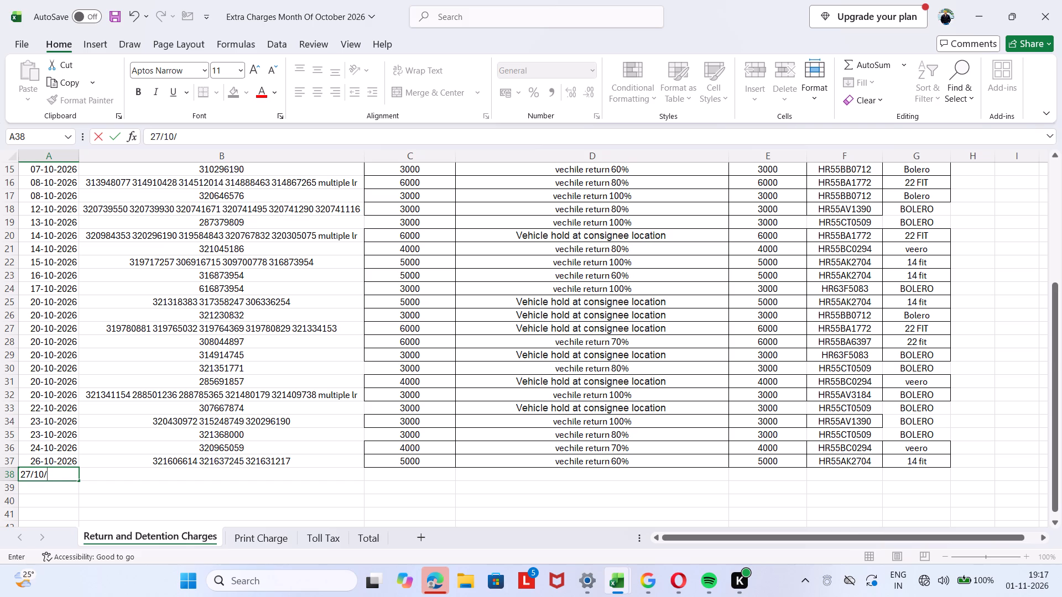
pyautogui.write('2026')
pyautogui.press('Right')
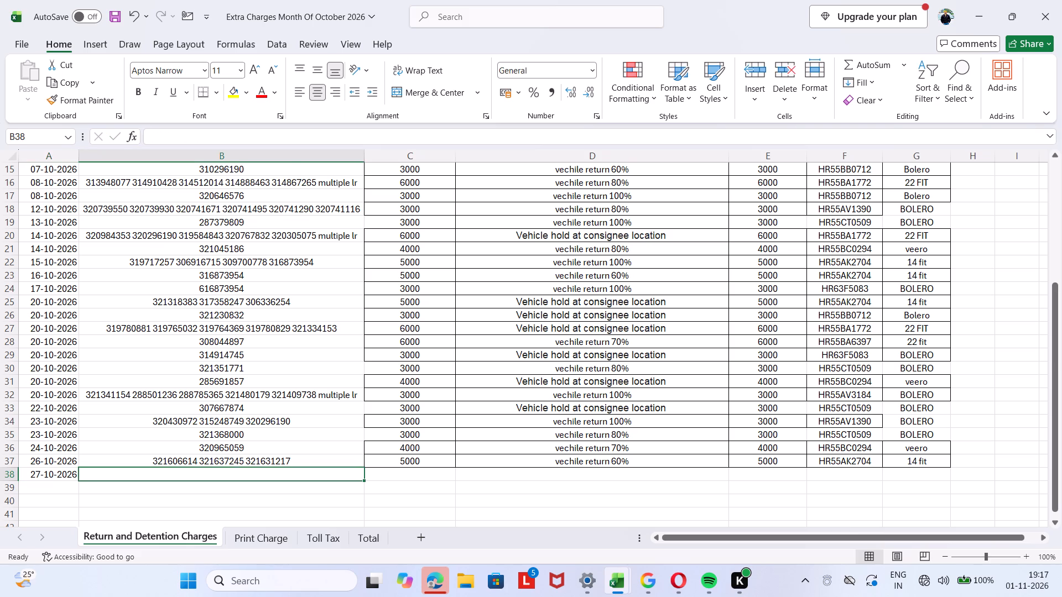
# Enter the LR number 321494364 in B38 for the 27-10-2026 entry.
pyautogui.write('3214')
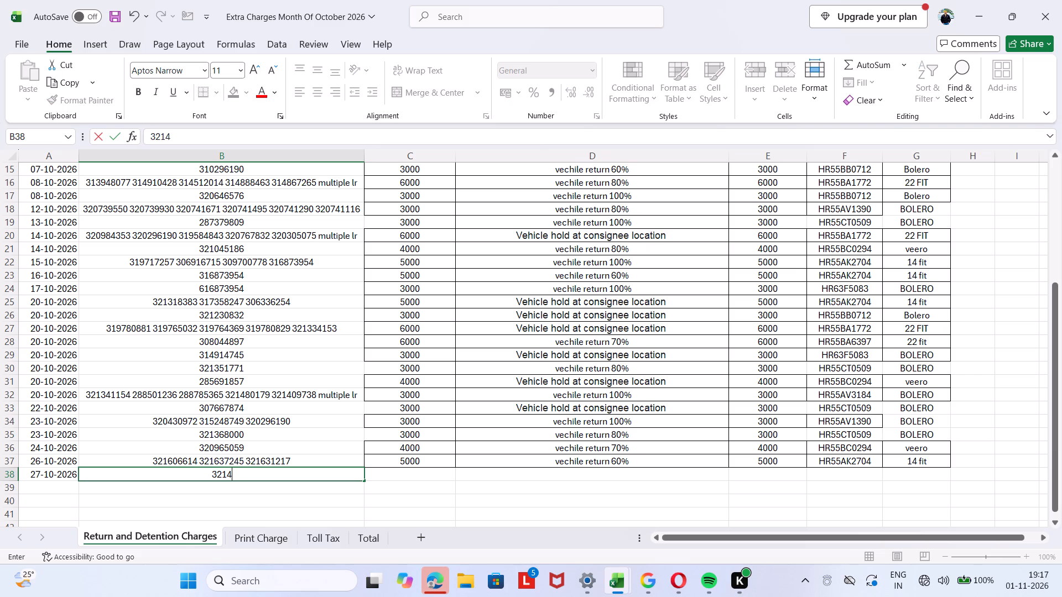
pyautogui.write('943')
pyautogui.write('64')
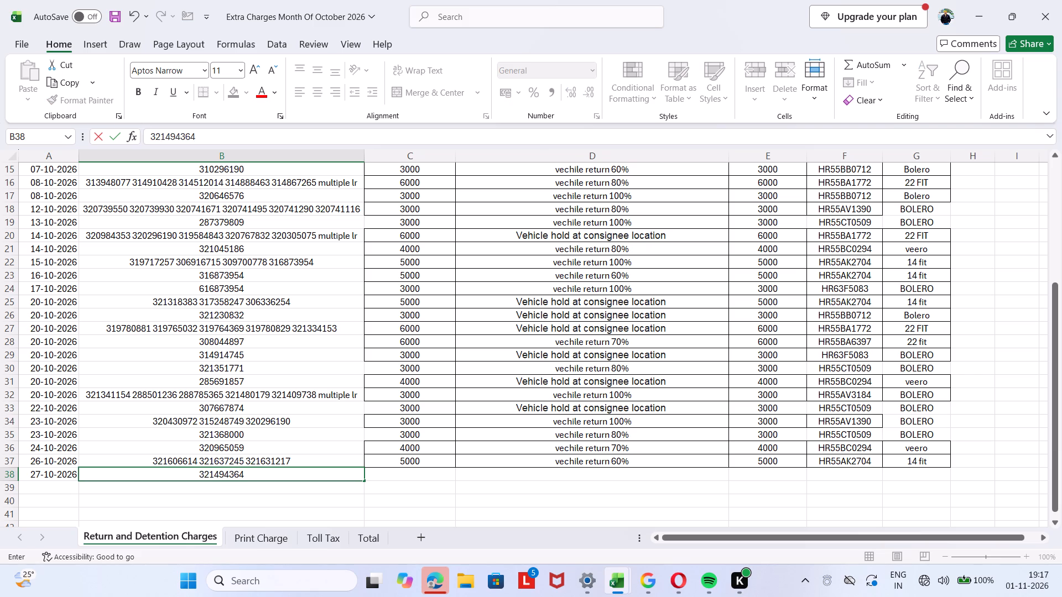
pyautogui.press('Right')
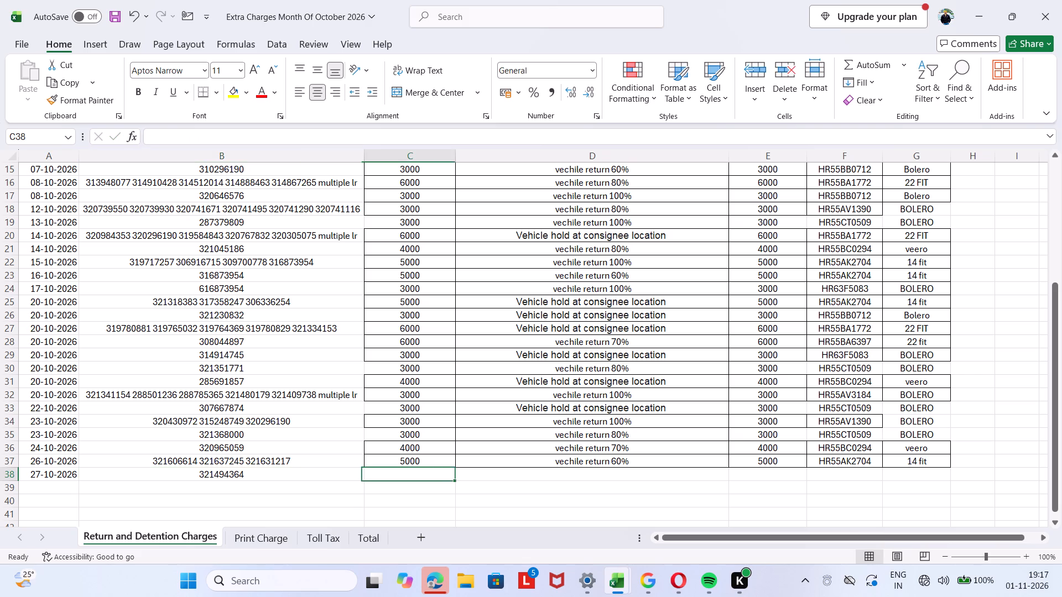
pyautogui.click(424, 331)
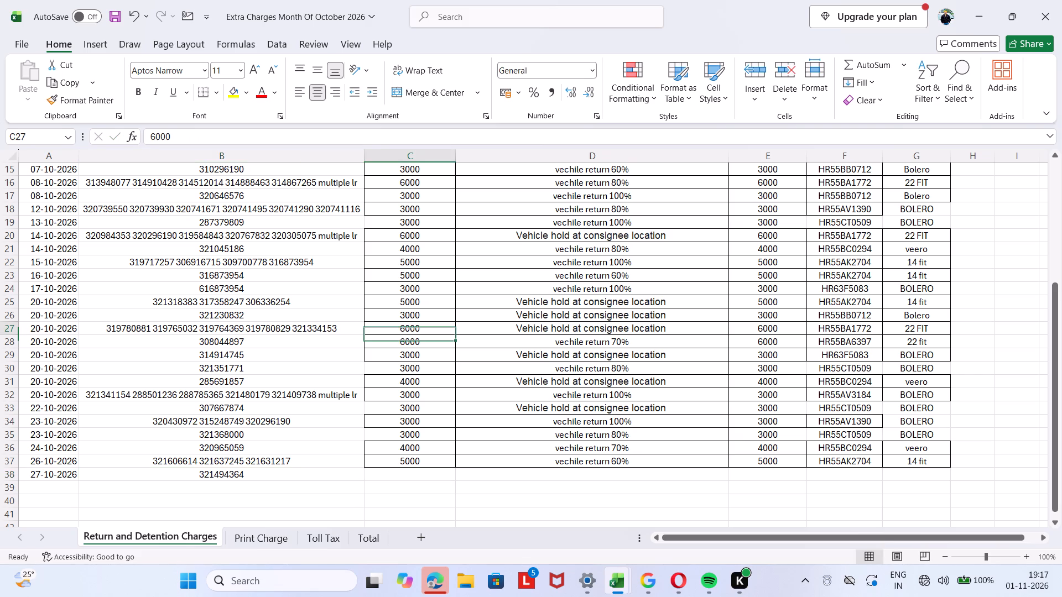
pyautogui.hotkey('ctrl', 'shift', 'Right')
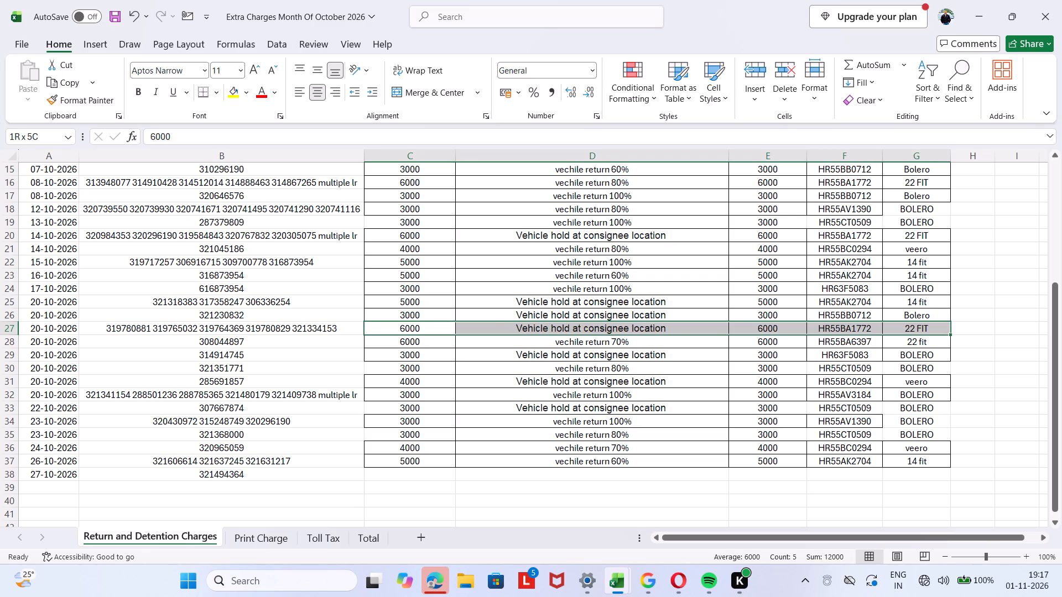
pyautogui.hotkey('ctrl', 'c')
pyautogui.hotkey('ctrl', 'Down')
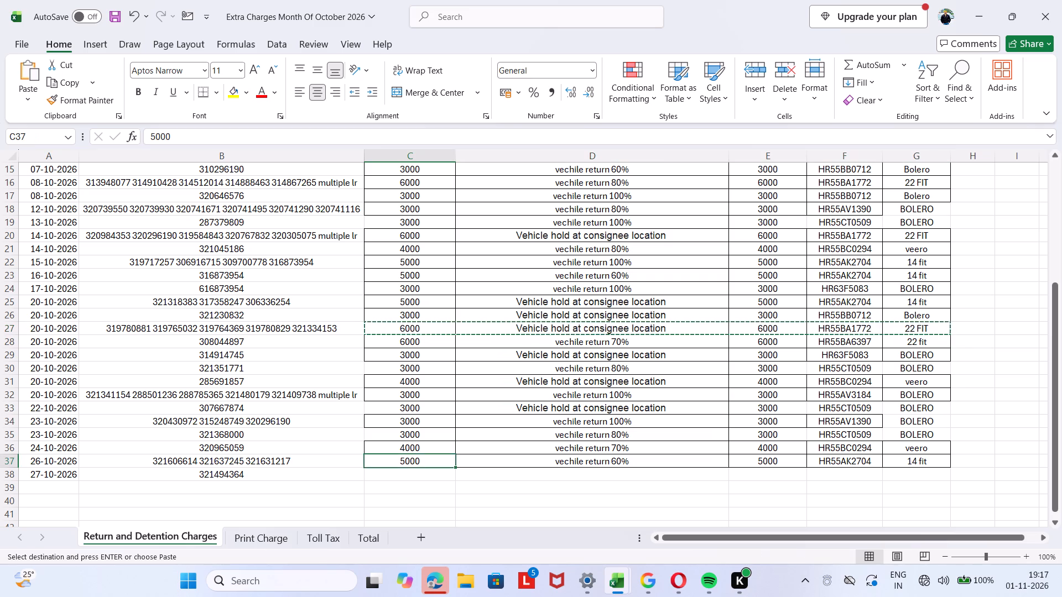
pyautogui.press('Down')
pyautogui.press('Return')
pyautogui.press('Left')
pyautogui.press('Left')
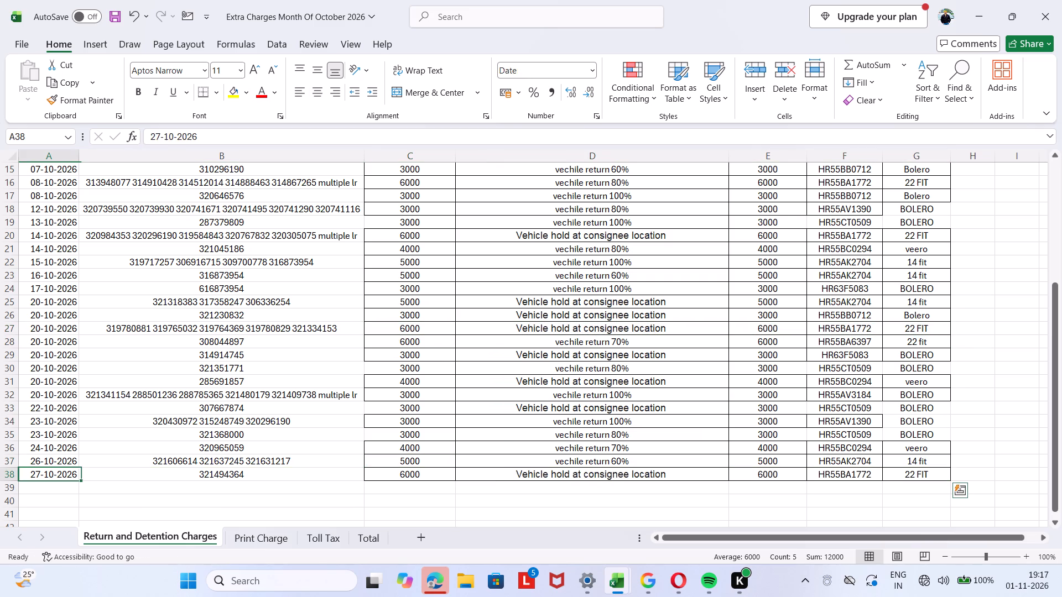
pyautogui.press('Down')
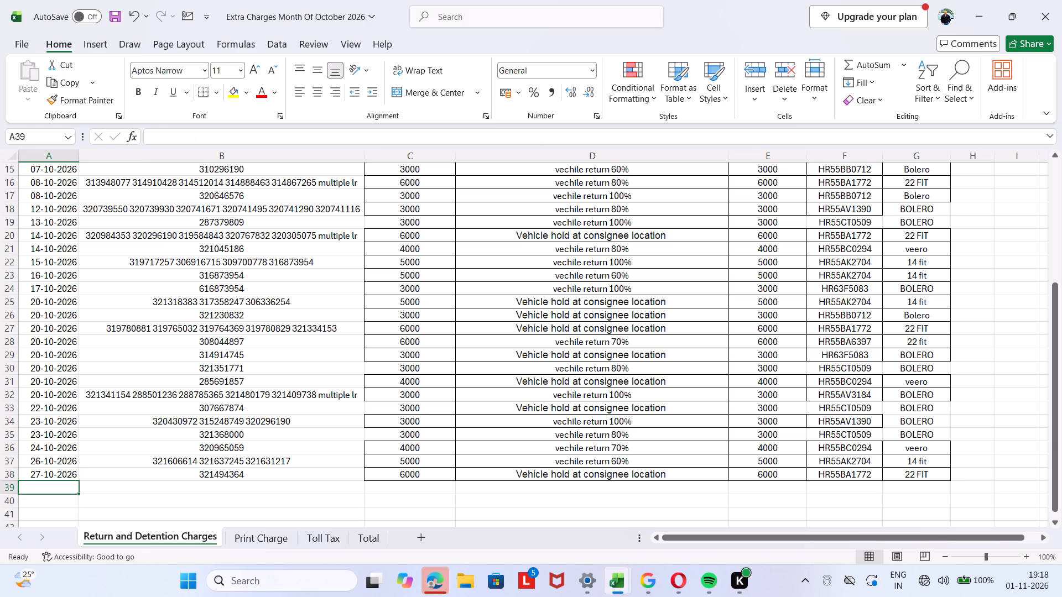
# Start a new entry in row 39 with the date 28/10/2026 in column A.
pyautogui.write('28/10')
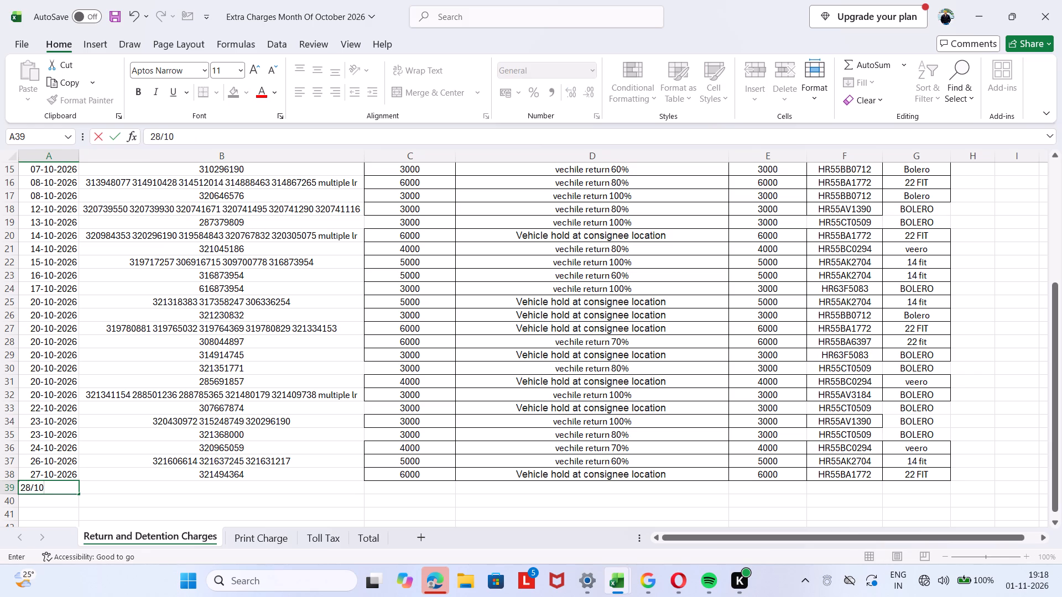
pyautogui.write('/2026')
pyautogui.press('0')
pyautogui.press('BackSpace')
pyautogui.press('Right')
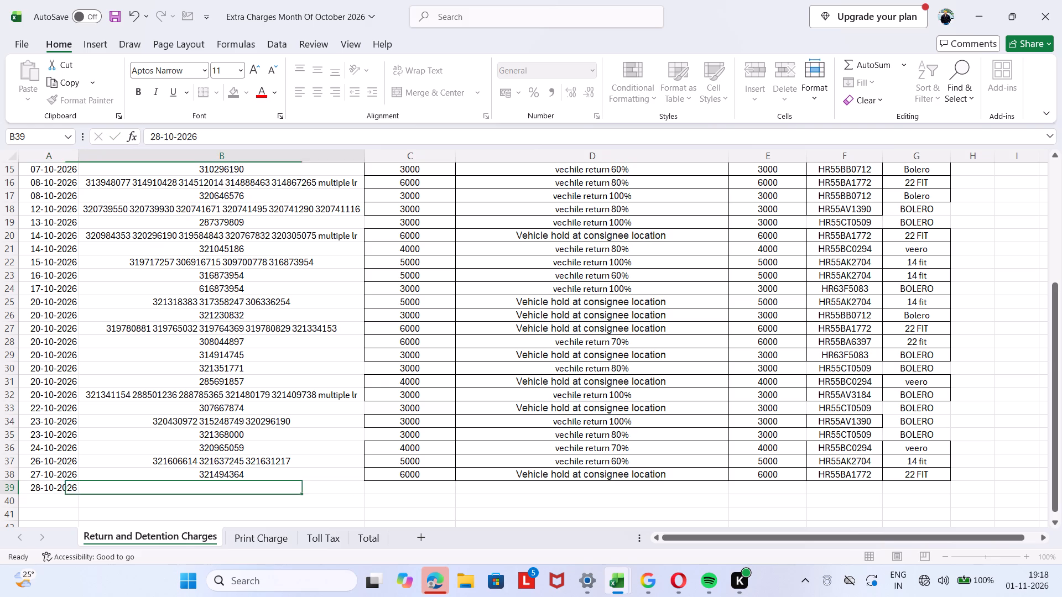
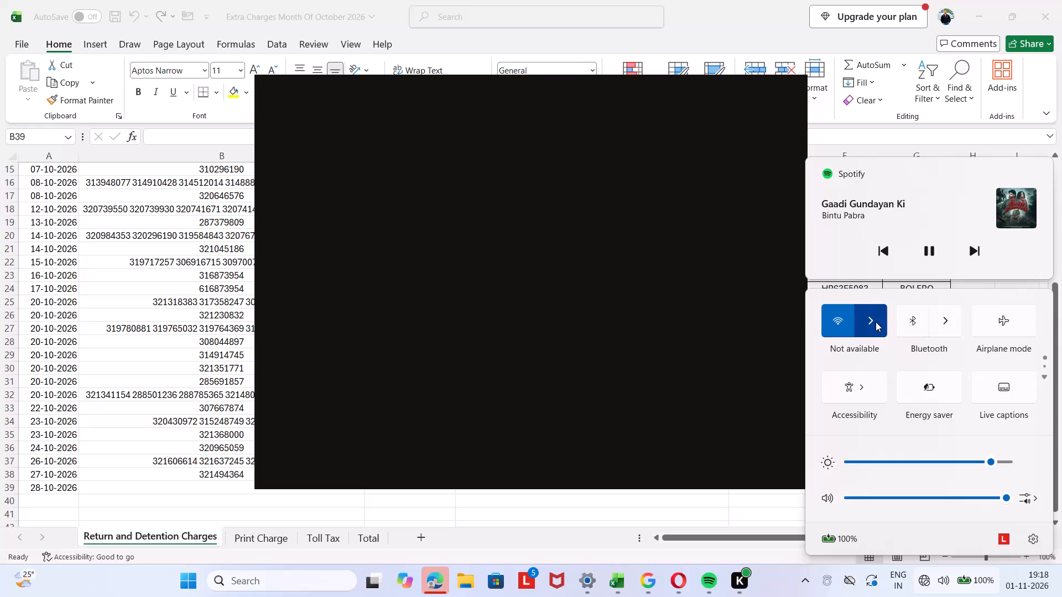
# Open the available Wi-Fi networks to connect the computer to the iPhone hotspot.
pyautogui.click(866, 337)
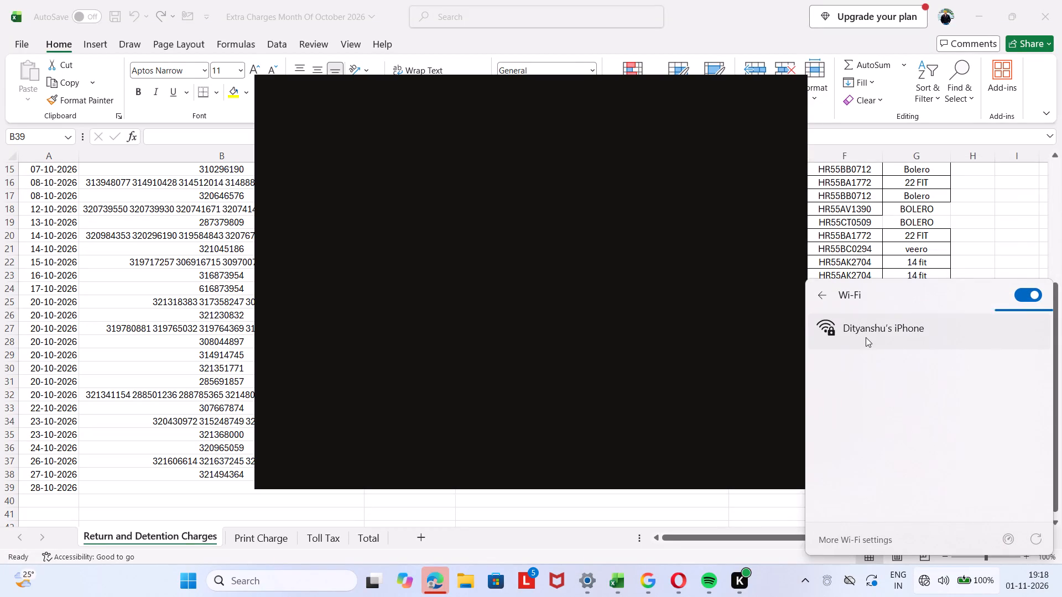
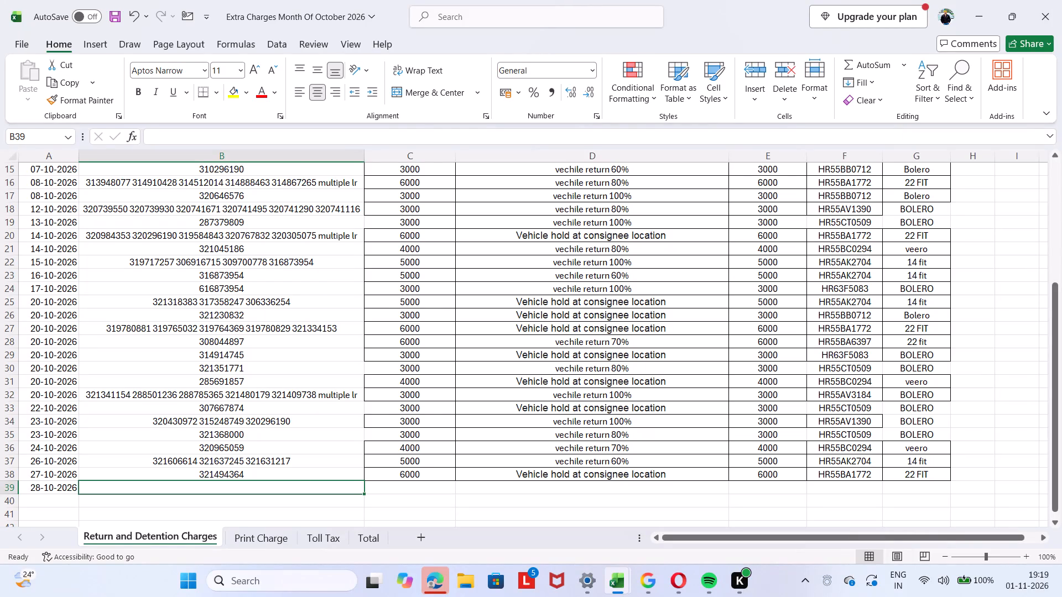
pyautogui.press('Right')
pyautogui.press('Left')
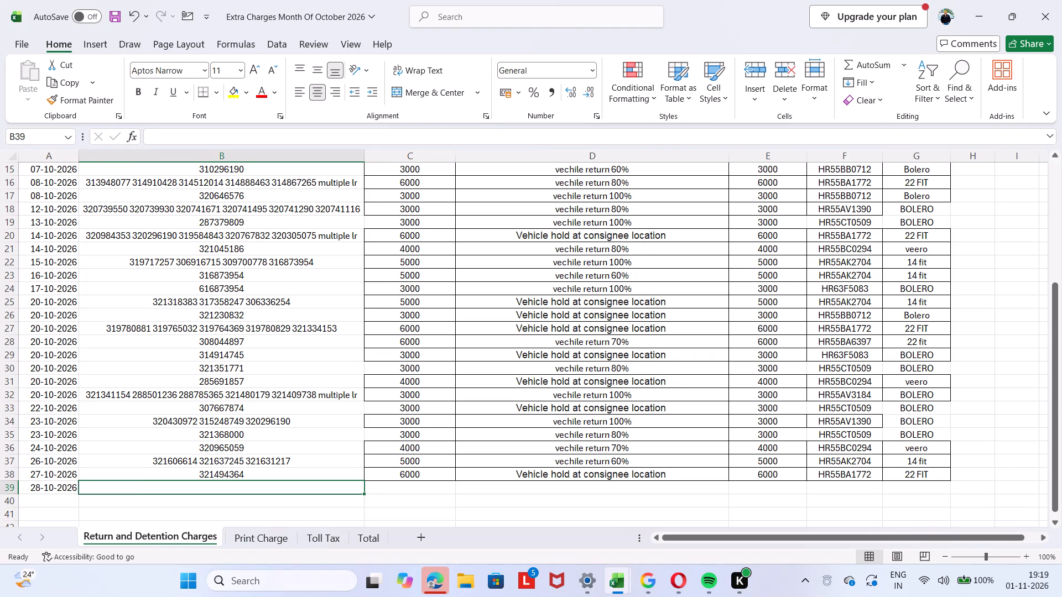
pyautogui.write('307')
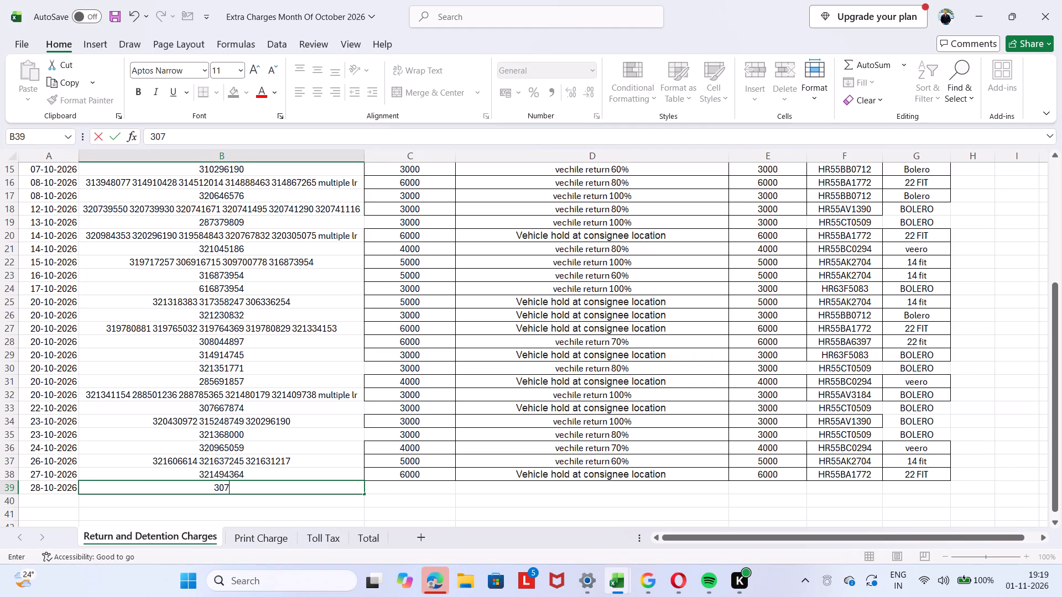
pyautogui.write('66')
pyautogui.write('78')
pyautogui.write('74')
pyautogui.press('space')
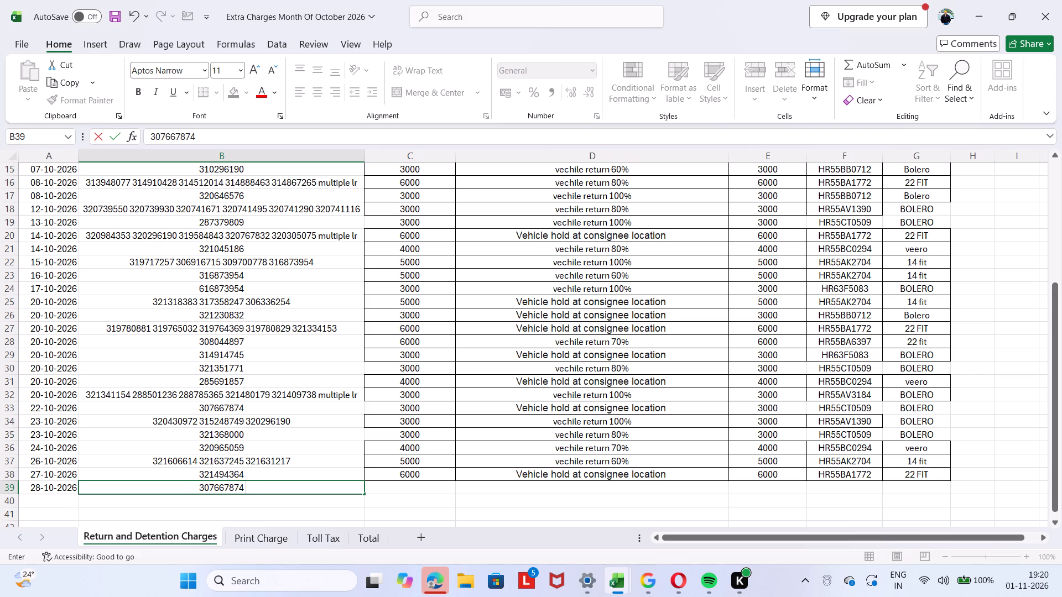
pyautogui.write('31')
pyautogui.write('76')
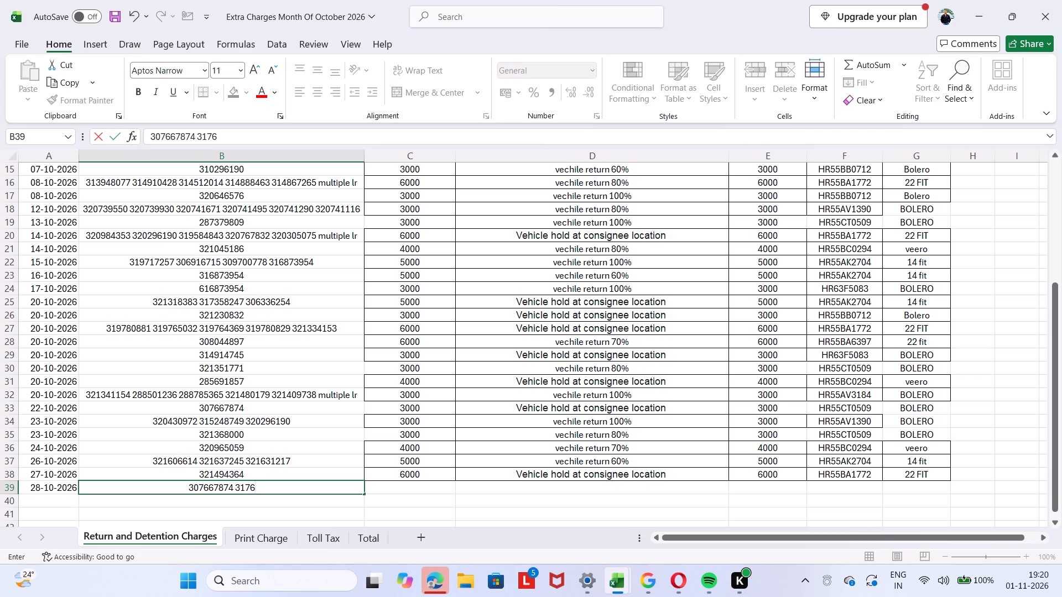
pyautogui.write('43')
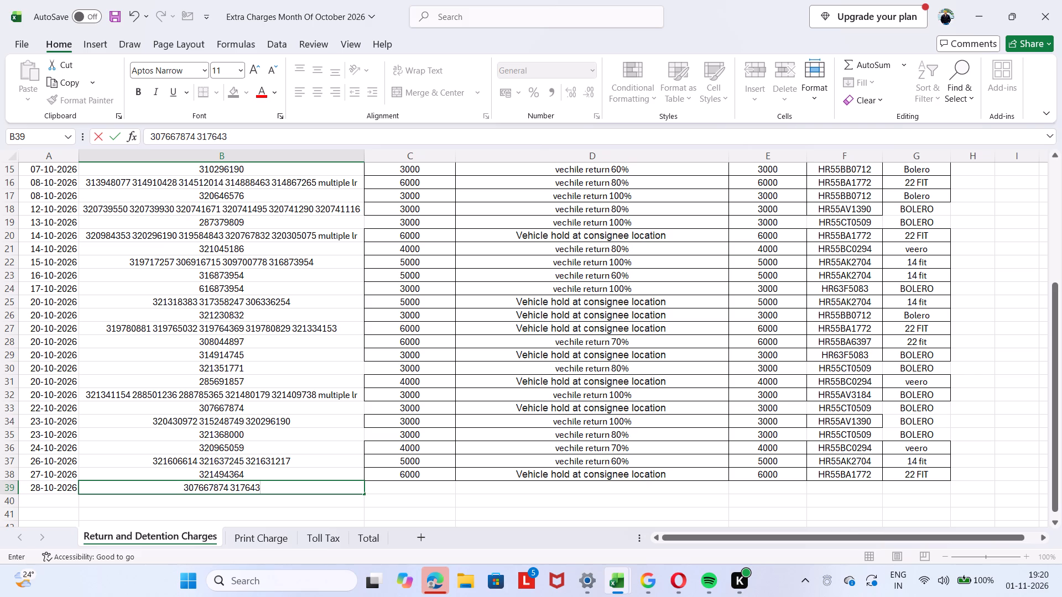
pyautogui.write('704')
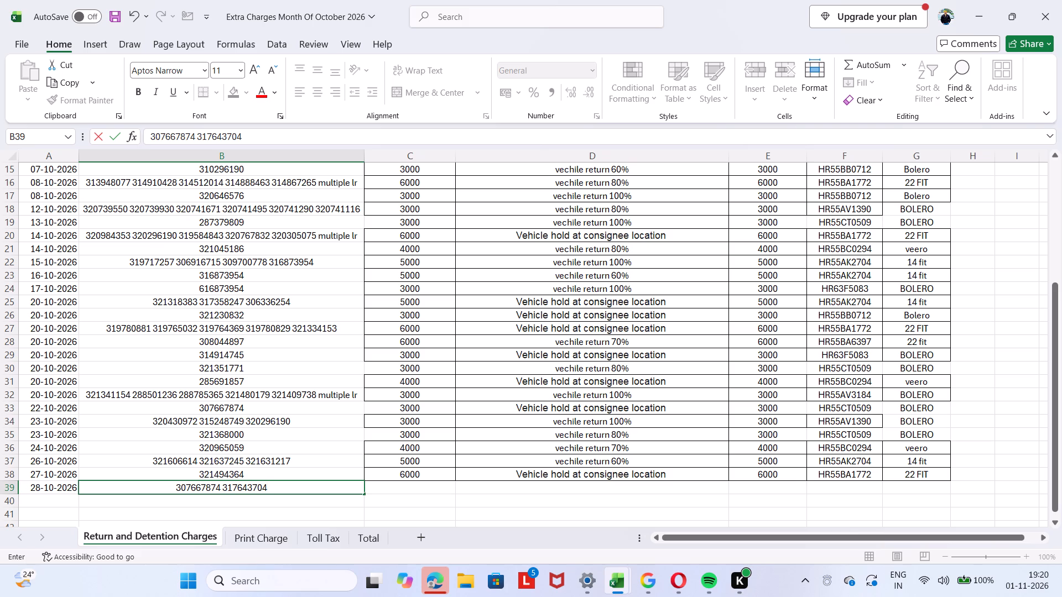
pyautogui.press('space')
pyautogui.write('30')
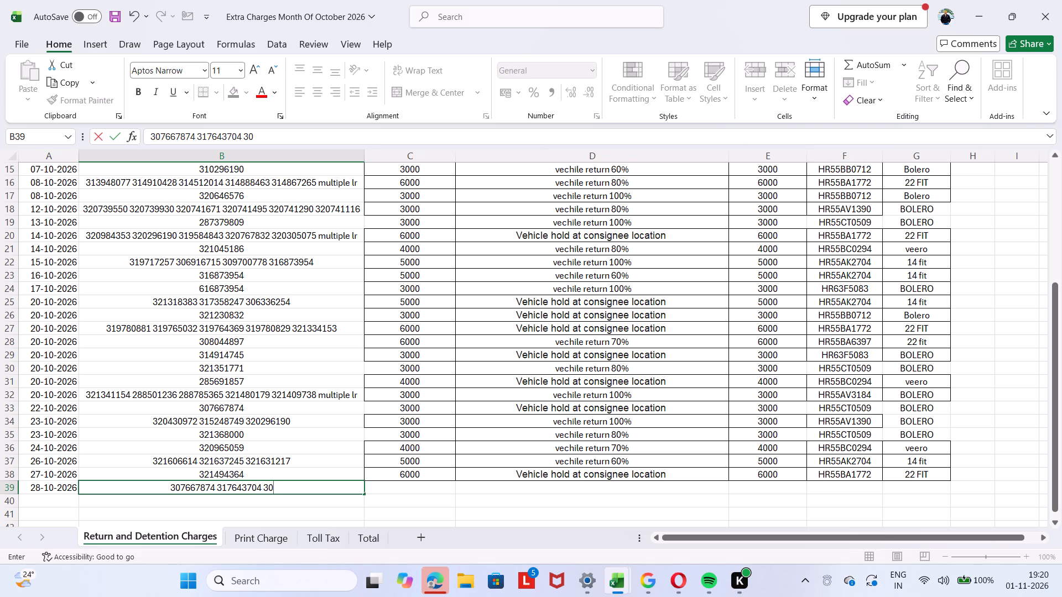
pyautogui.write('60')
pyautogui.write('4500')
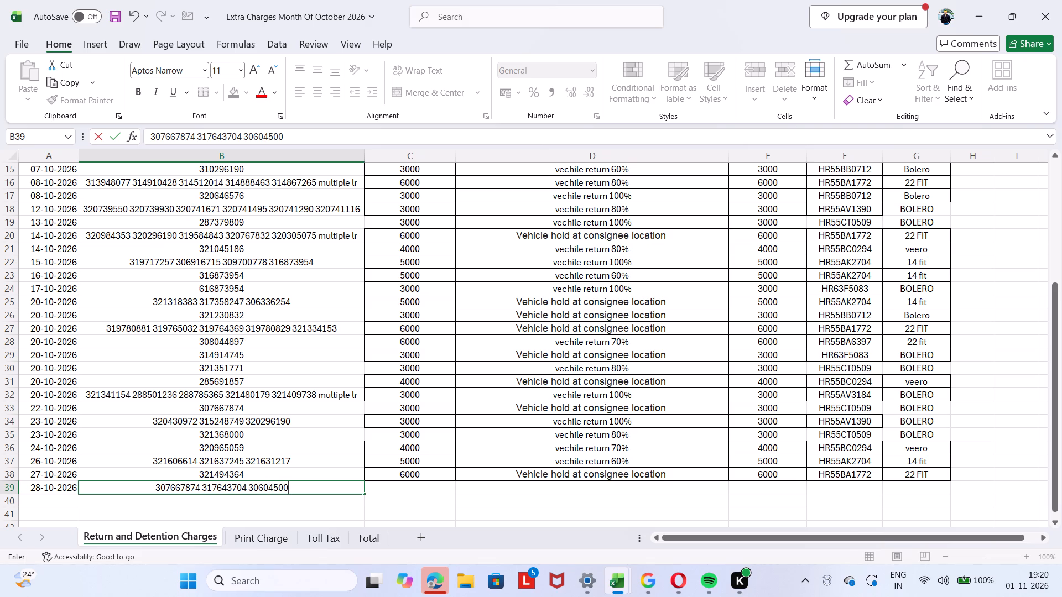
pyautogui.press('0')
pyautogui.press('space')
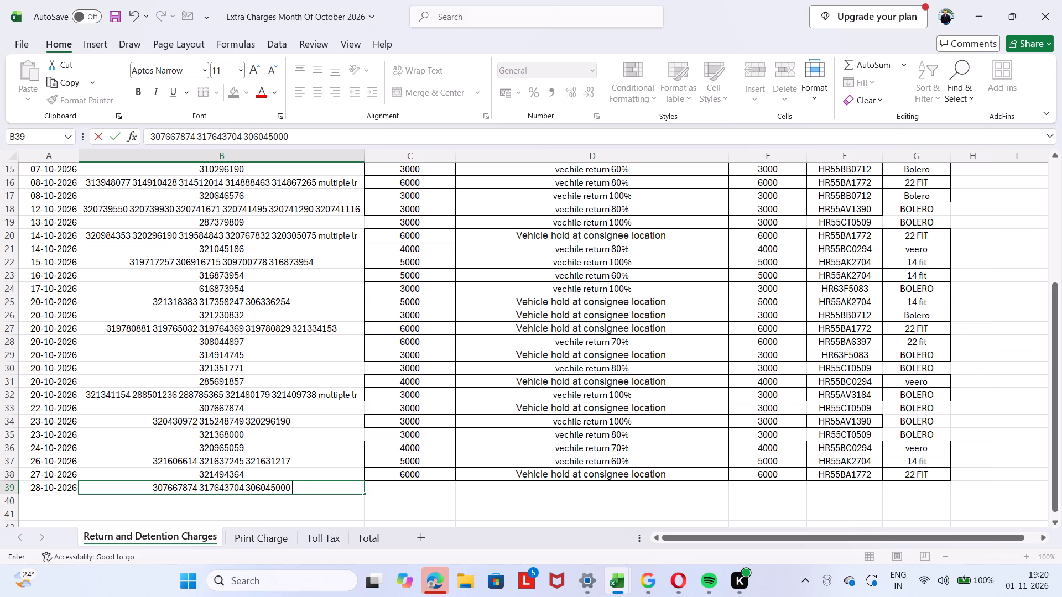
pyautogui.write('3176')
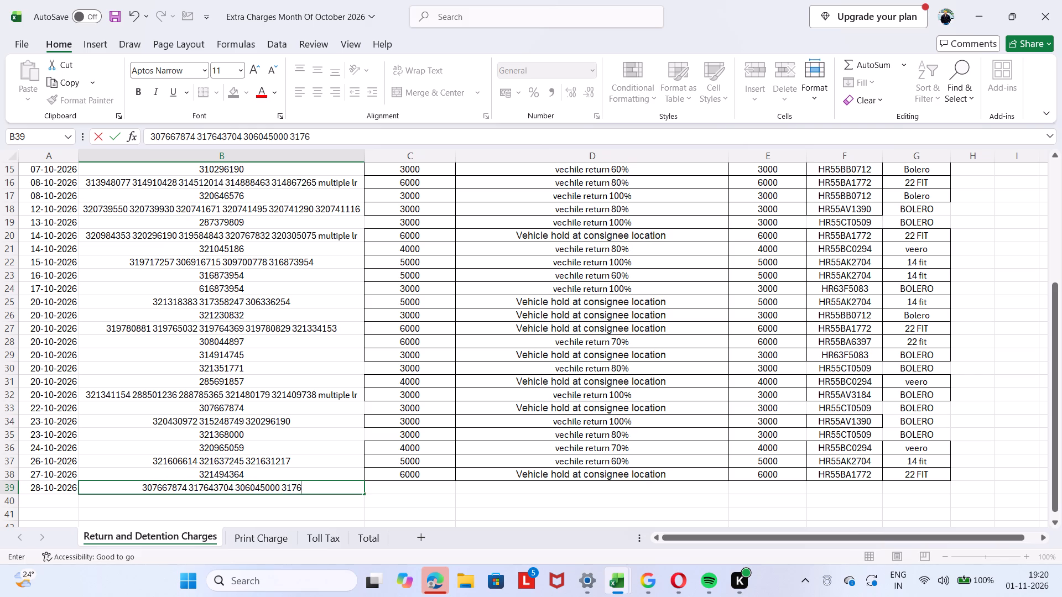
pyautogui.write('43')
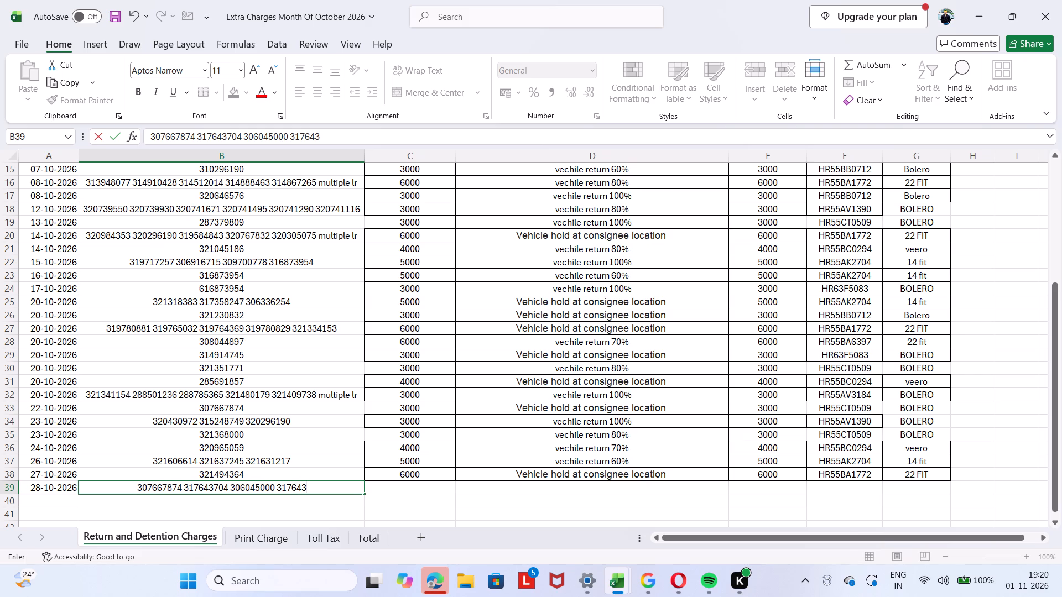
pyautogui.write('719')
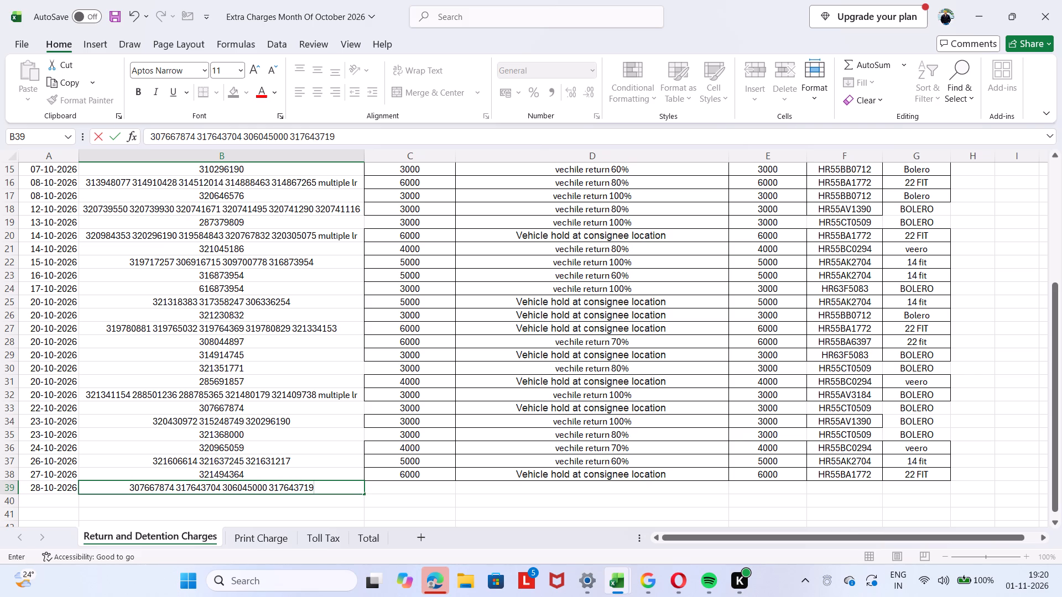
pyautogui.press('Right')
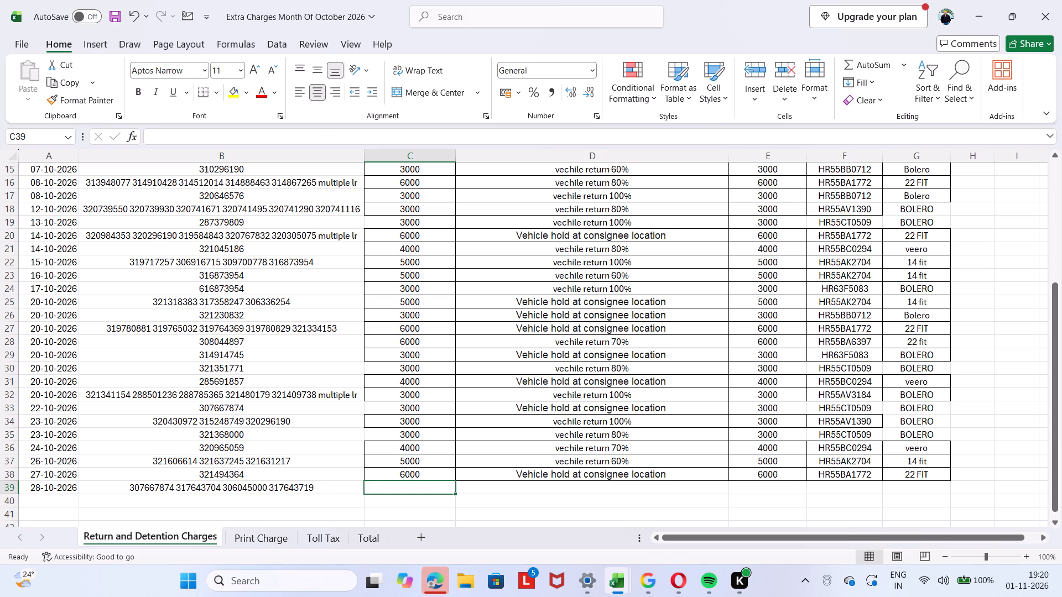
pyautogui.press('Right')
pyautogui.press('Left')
pyautogui.scroll(2, 912, 281)
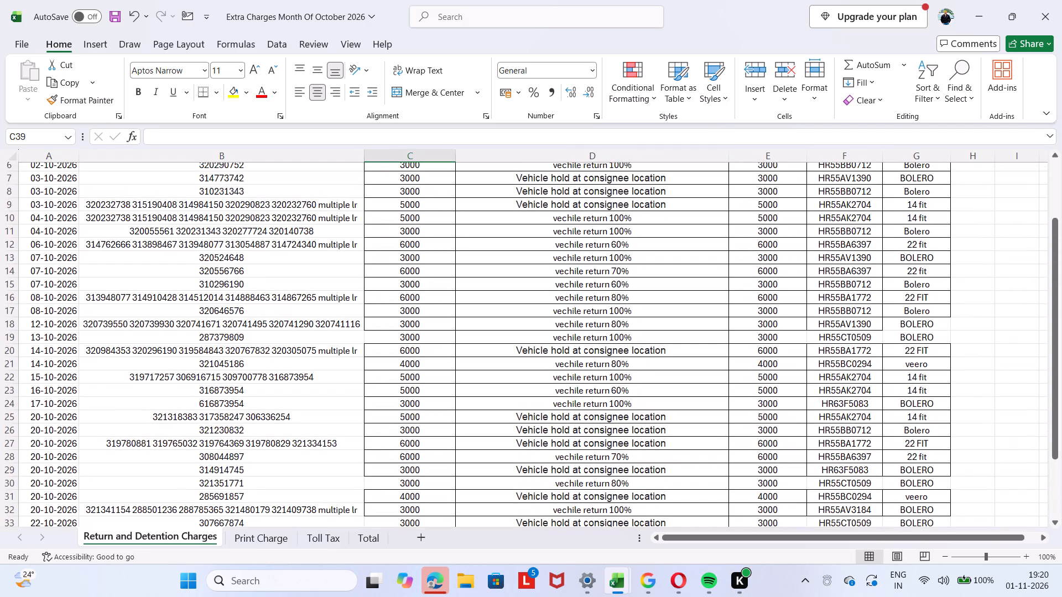
pyautogui.click(426, 305)
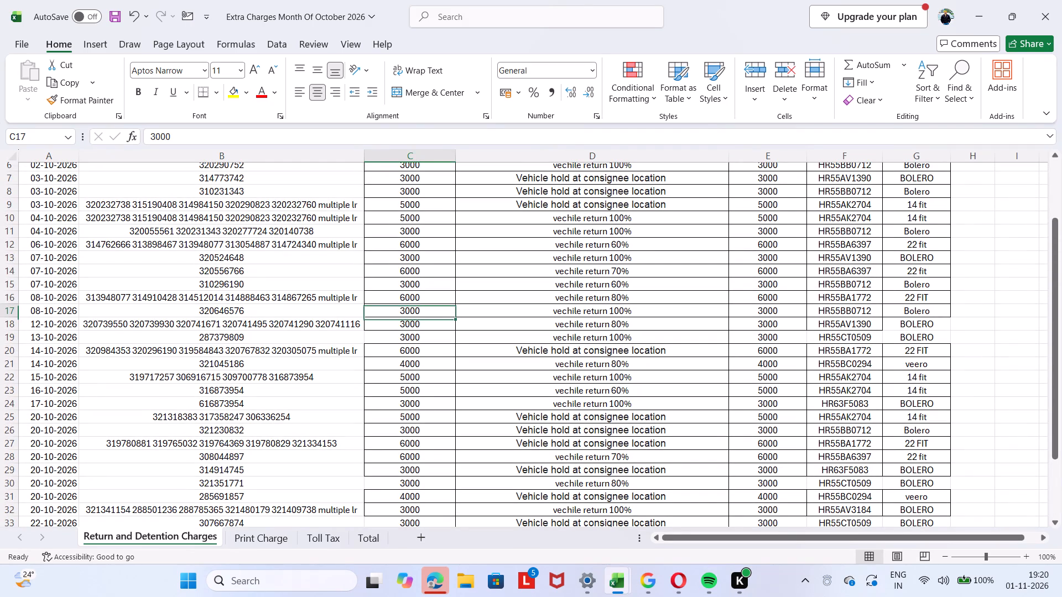
pyautogui.hotkey('ctrl', 'shift', 'Right')
pyautogui.hotkey('ctrl', 'c')
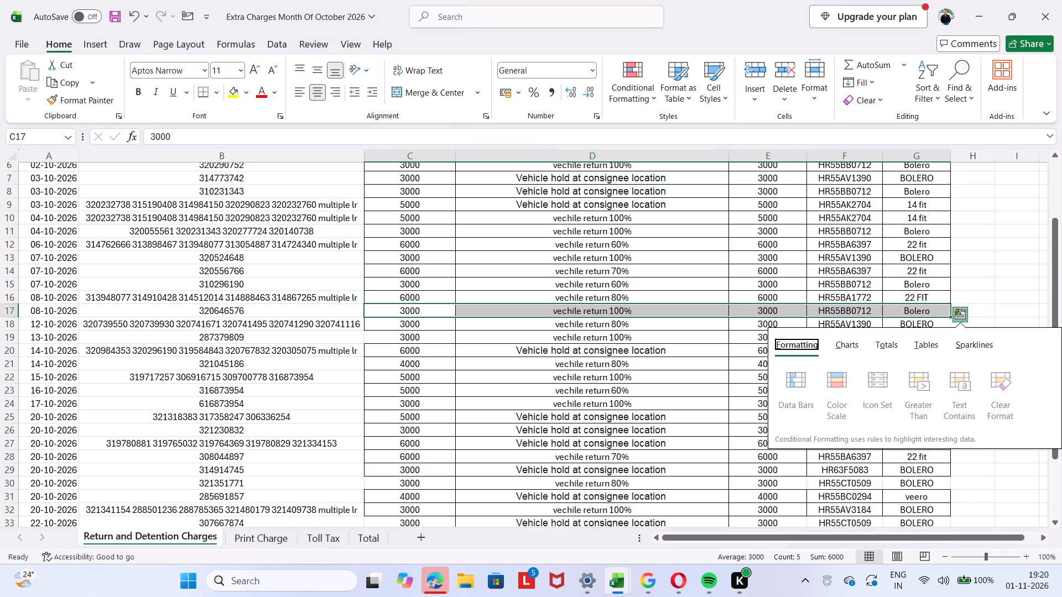
pyautogui.press('Escape')
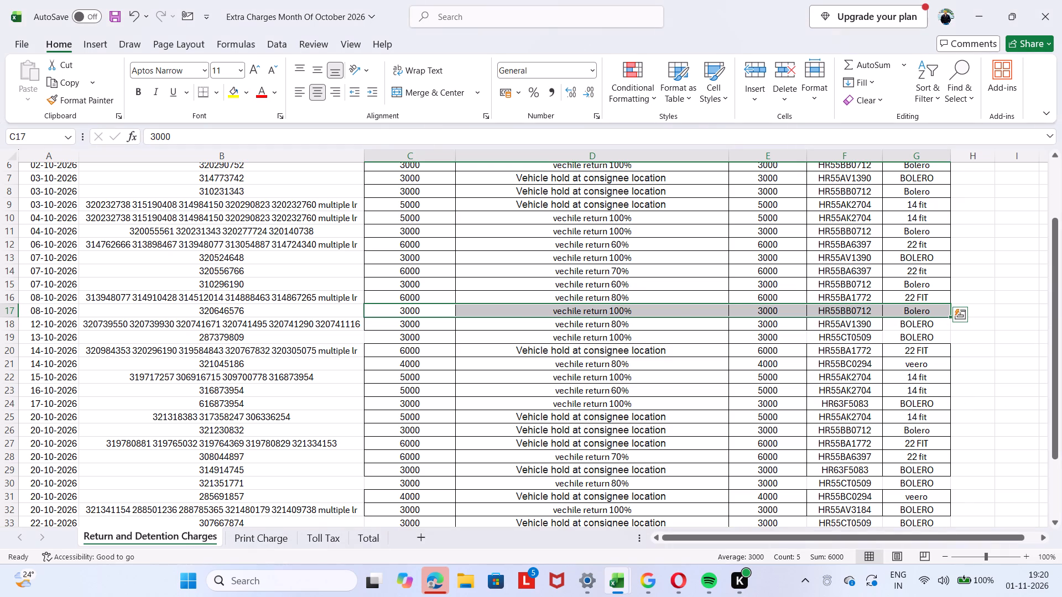
pyautogui.hotkey('ctrl', 'c')
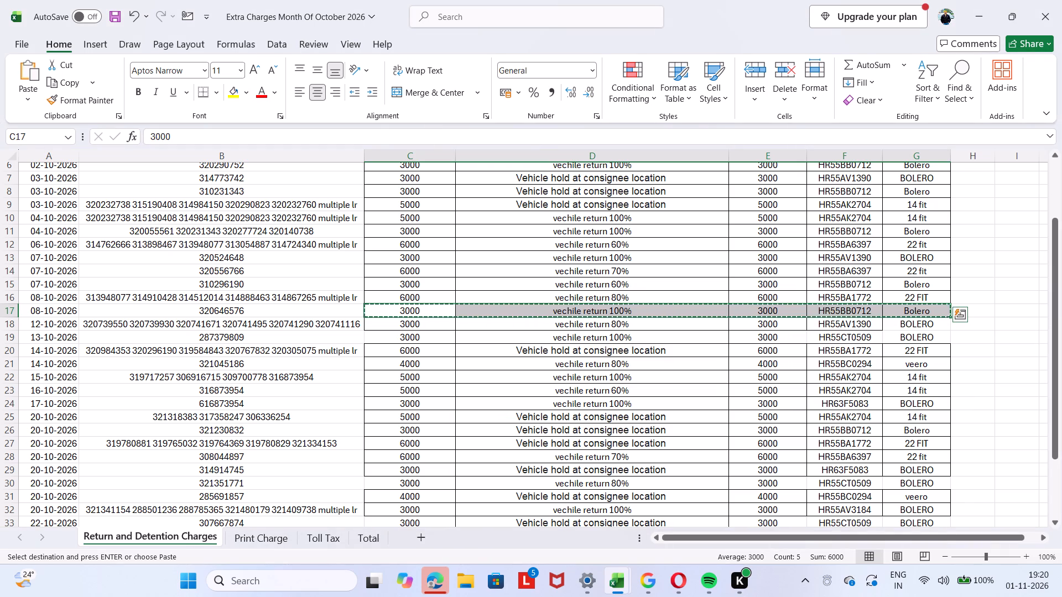
pyautogui.hotkey('ctrl', 'Down')
pyautogui.press('Down')
pyautogui.press('Up')
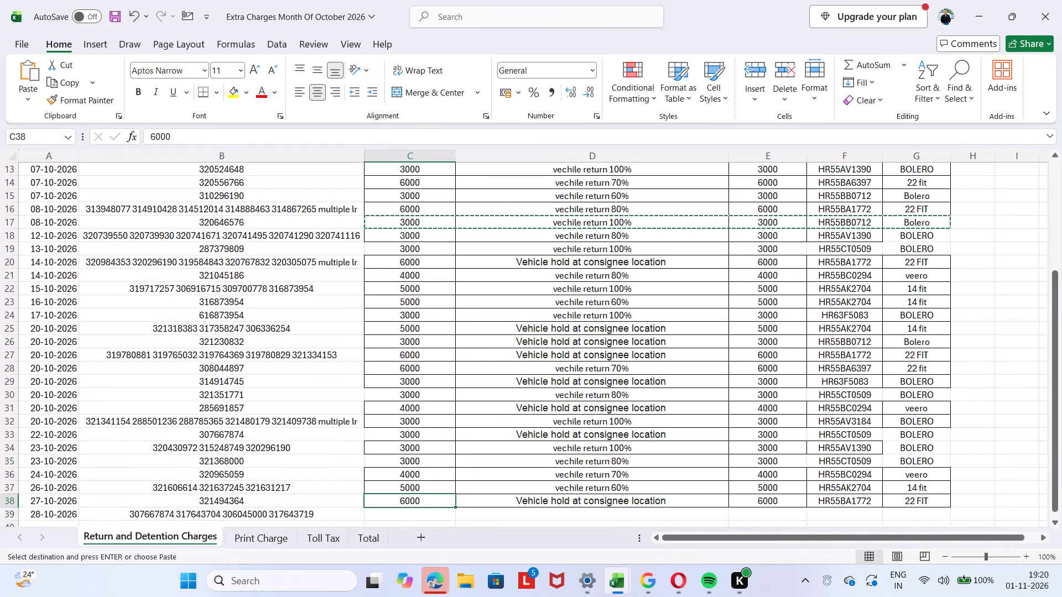
pyautogui.press('Down')
pyautogui.press('Return')
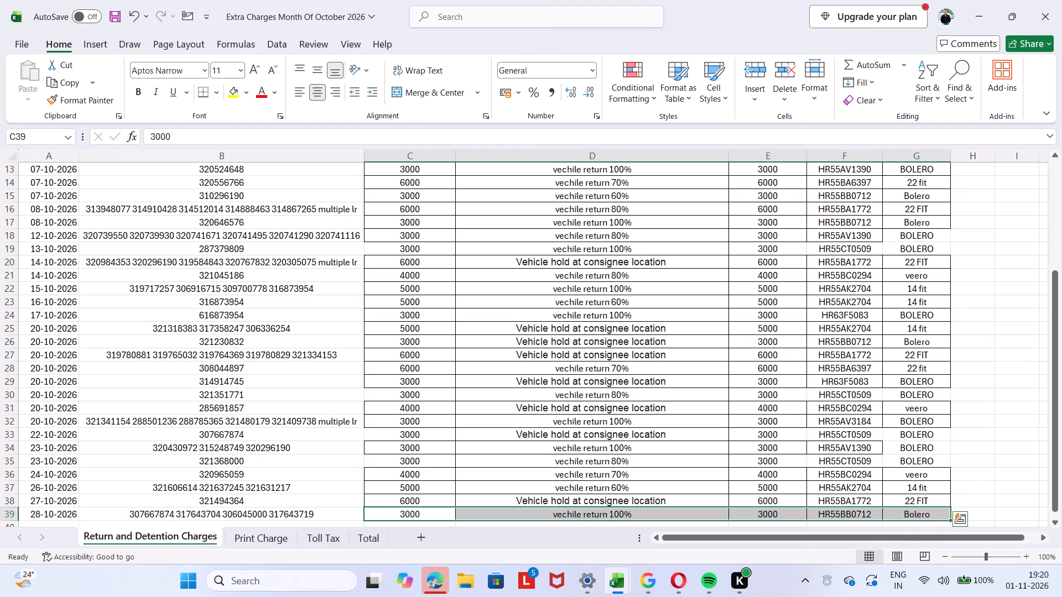
# Start a new entry in row 40 with the date 29/10/2026 in column A.
pyautogui.scroll(-3, 377, 329)
pyautogui.click(68, 311)
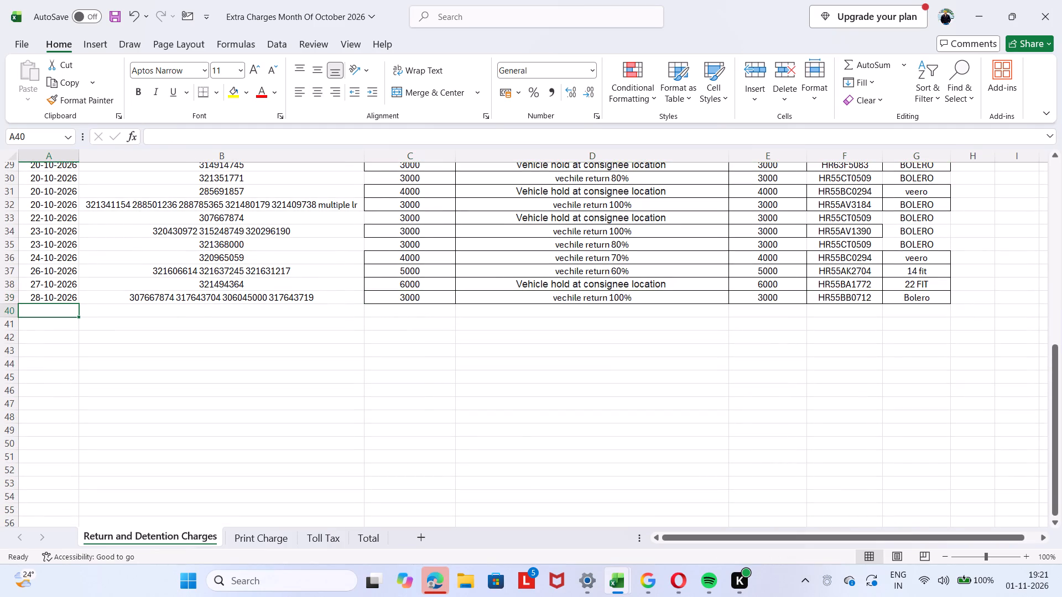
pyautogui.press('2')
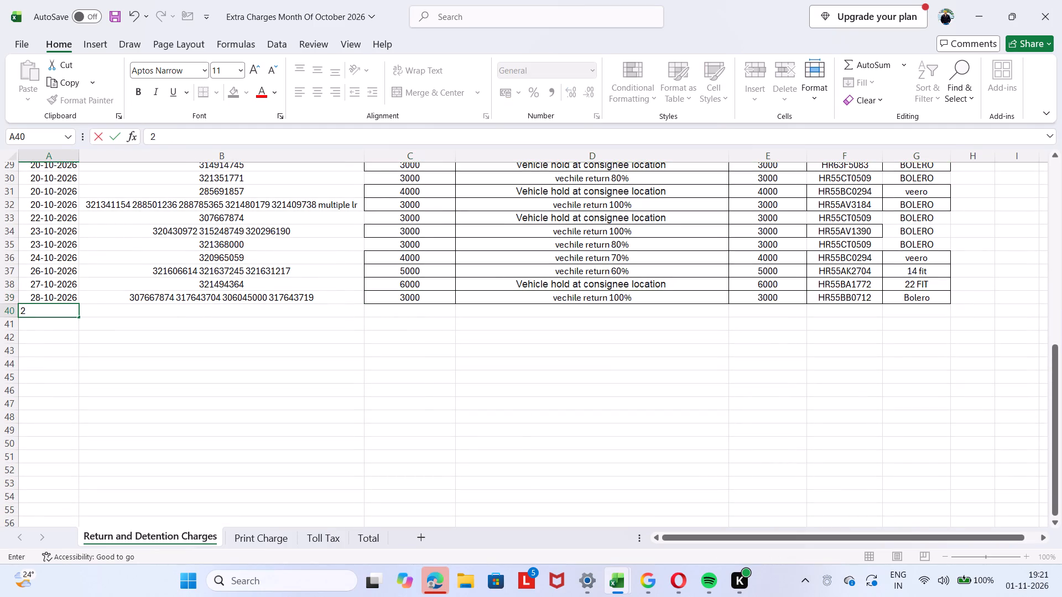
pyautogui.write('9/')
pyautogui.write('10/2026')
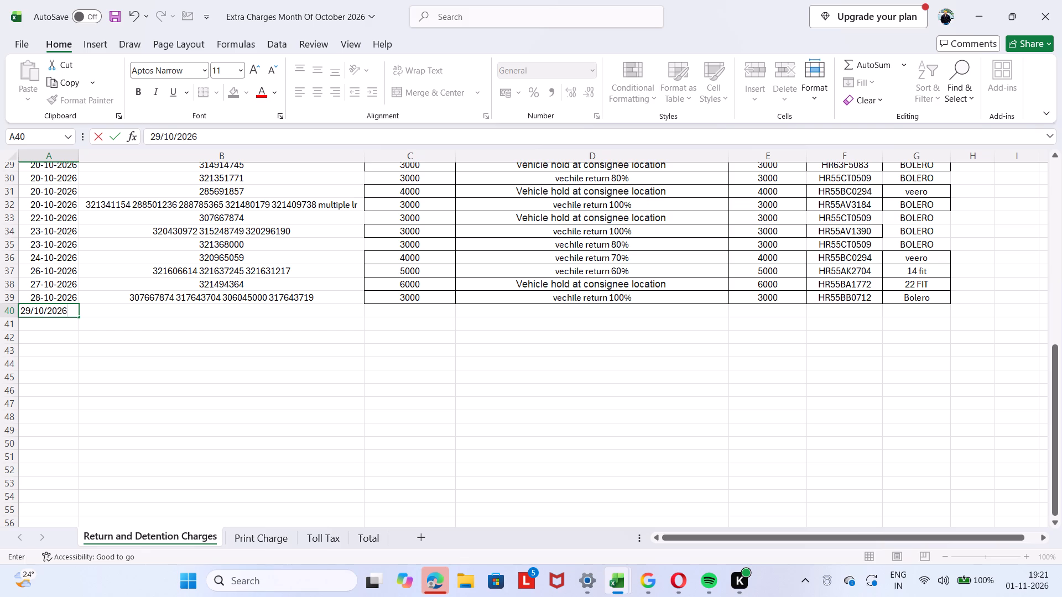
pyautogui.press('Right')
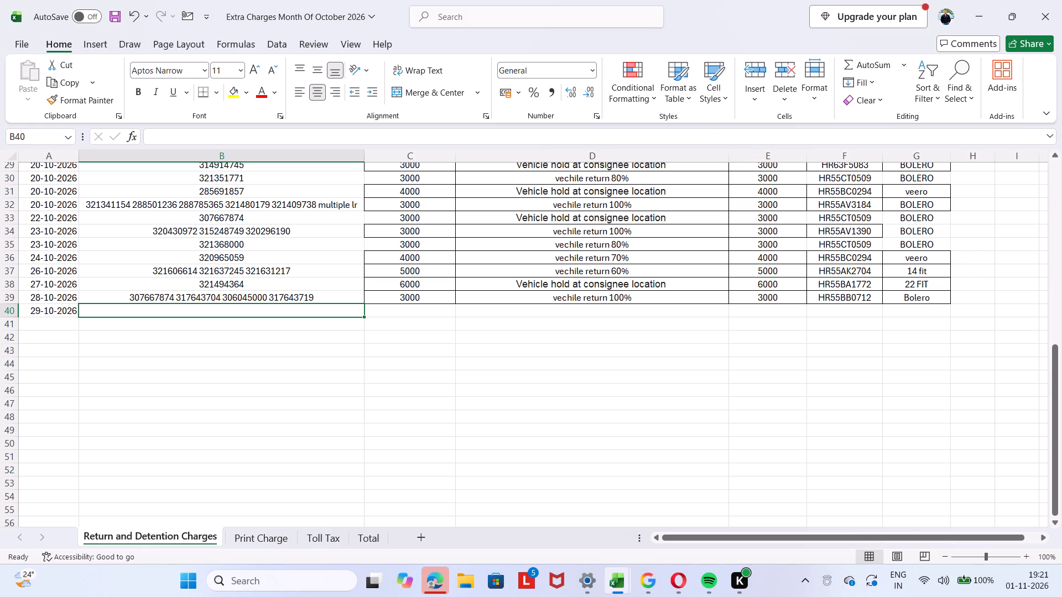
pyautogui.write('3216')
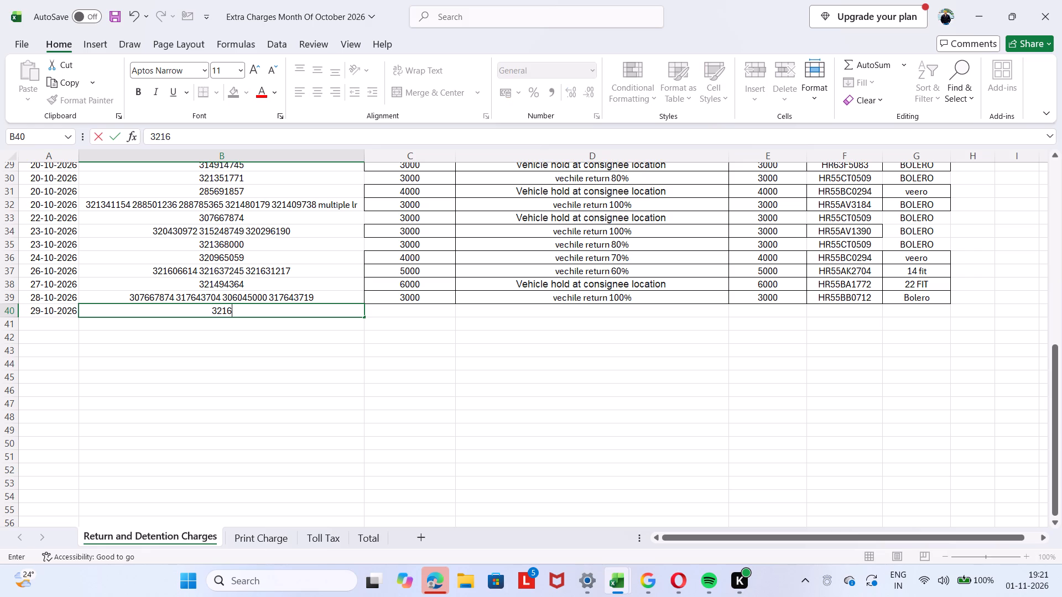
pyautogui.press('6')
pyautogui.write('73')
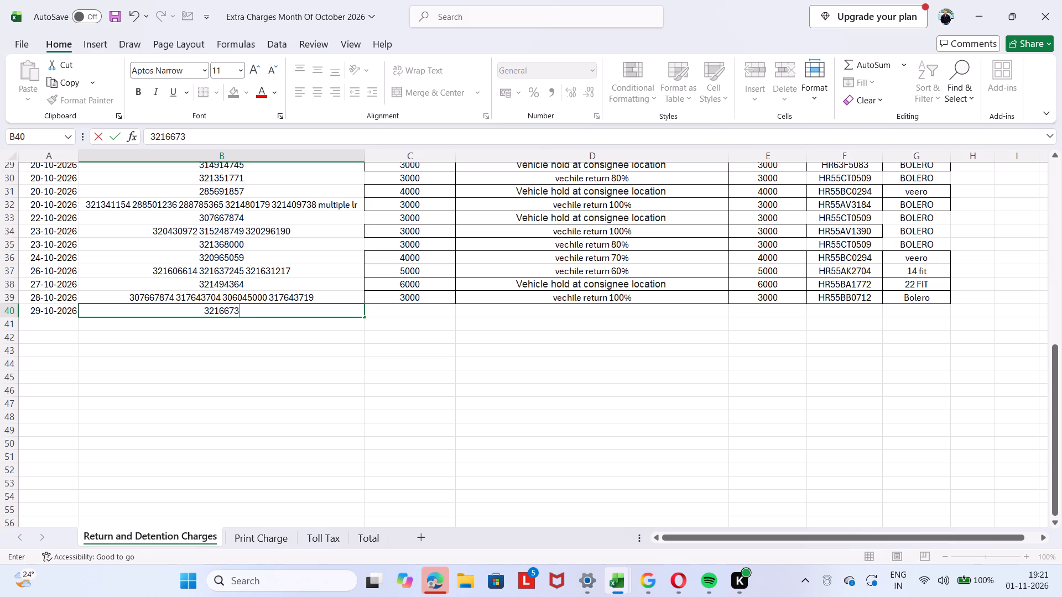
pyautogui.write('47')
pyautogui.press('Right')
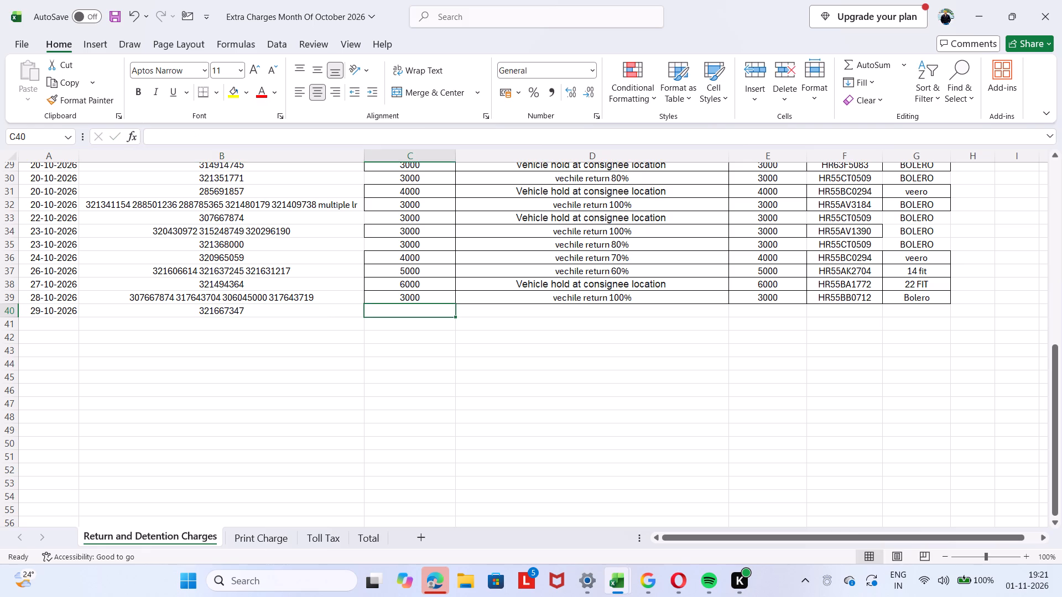
# Enter the charge amount 3000 in C40 for the 29-10-2026 entry.
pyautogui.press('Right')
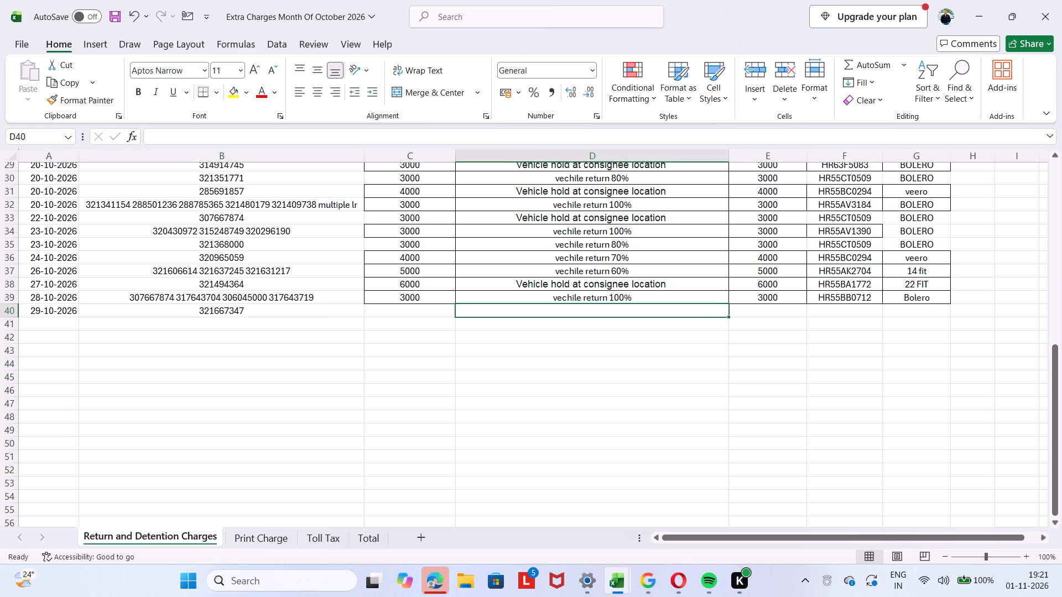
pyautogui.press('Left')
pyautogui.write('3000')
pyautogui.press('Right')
# Copy the remark "vechile return 70%" from D36 into D40 for the 29-10-2026 entry.
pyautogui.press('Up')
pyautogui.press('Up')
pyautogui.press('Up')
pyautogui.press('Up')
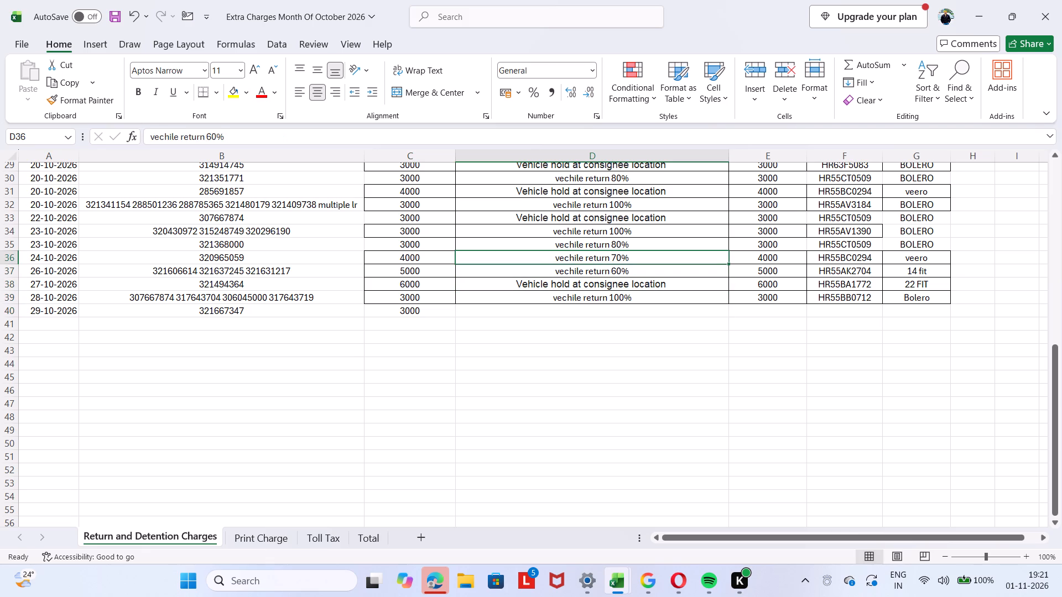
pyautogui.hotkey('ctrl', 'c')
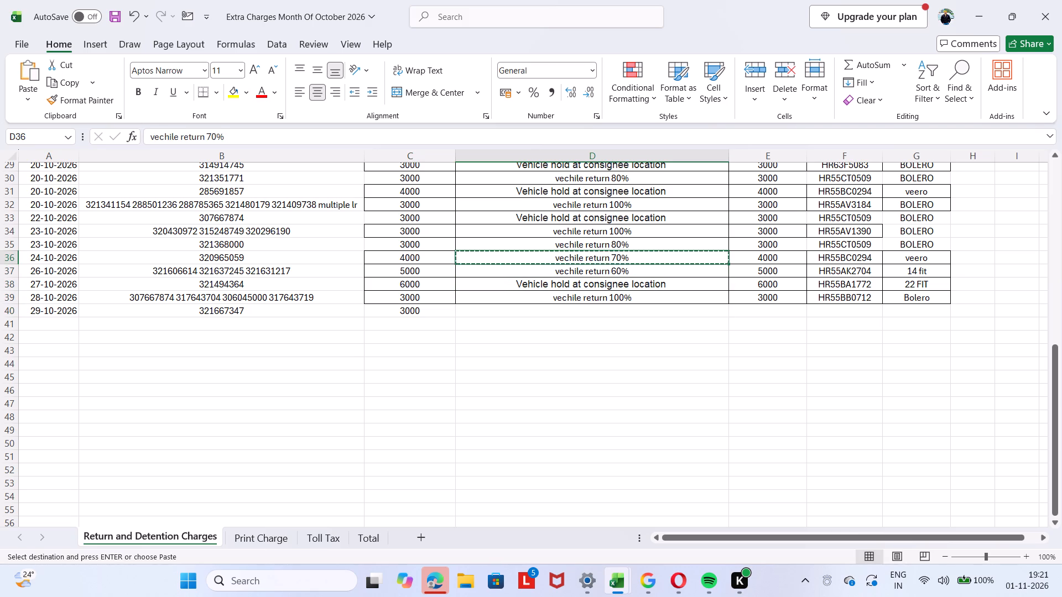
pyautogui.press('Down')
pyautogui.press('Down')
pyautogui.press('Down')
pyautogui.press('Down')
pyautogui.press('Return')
# Enter the amount 3000 in E40 for the 29-10-2026 entry.
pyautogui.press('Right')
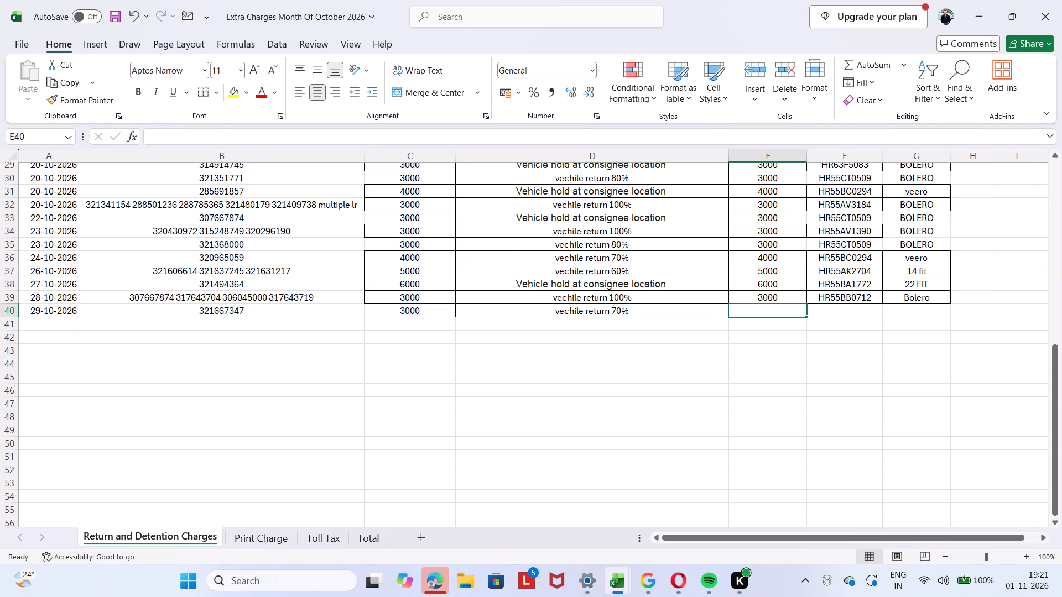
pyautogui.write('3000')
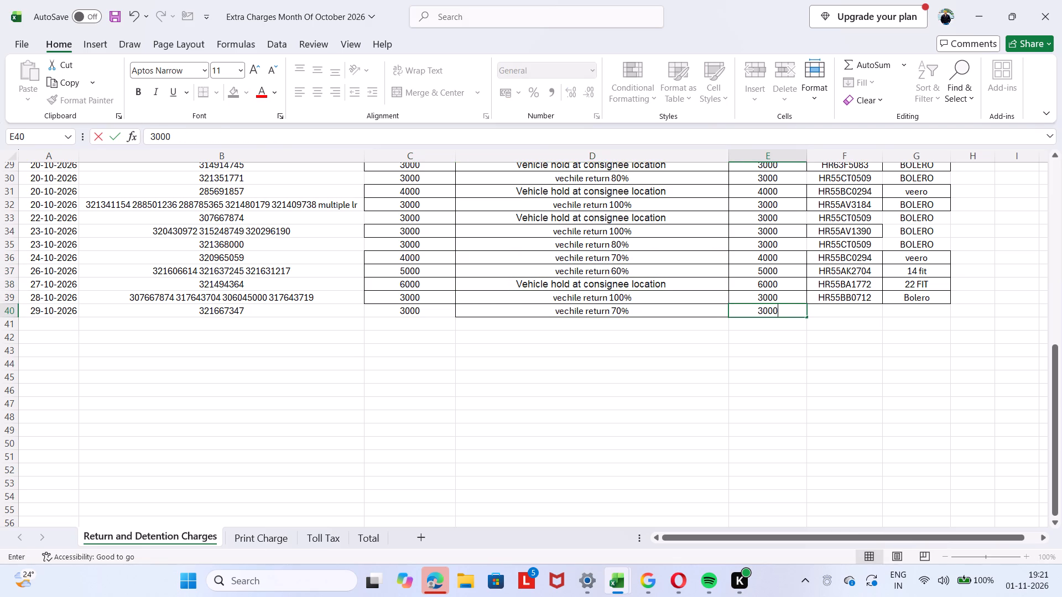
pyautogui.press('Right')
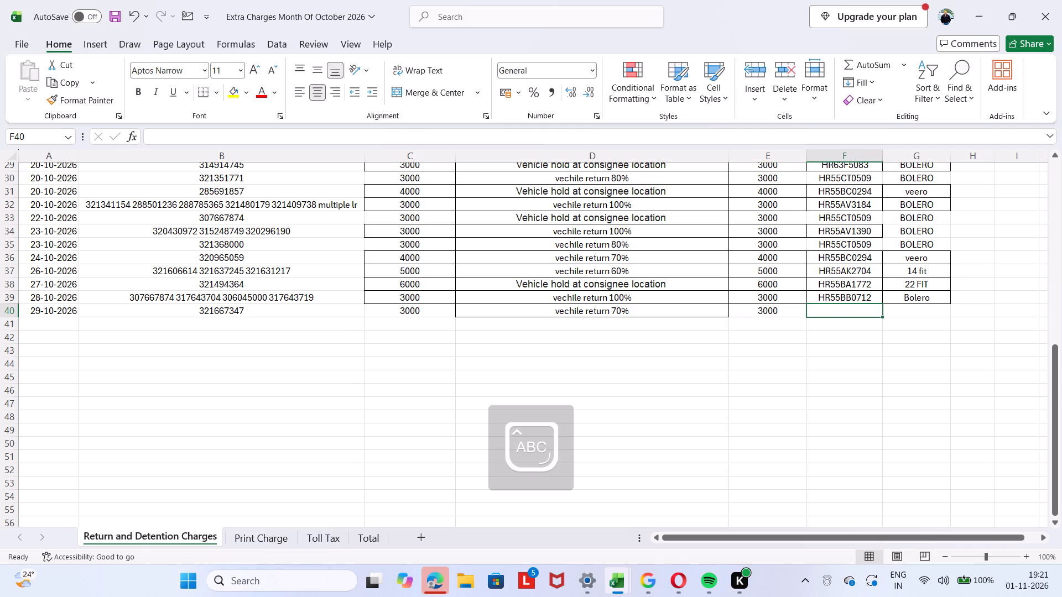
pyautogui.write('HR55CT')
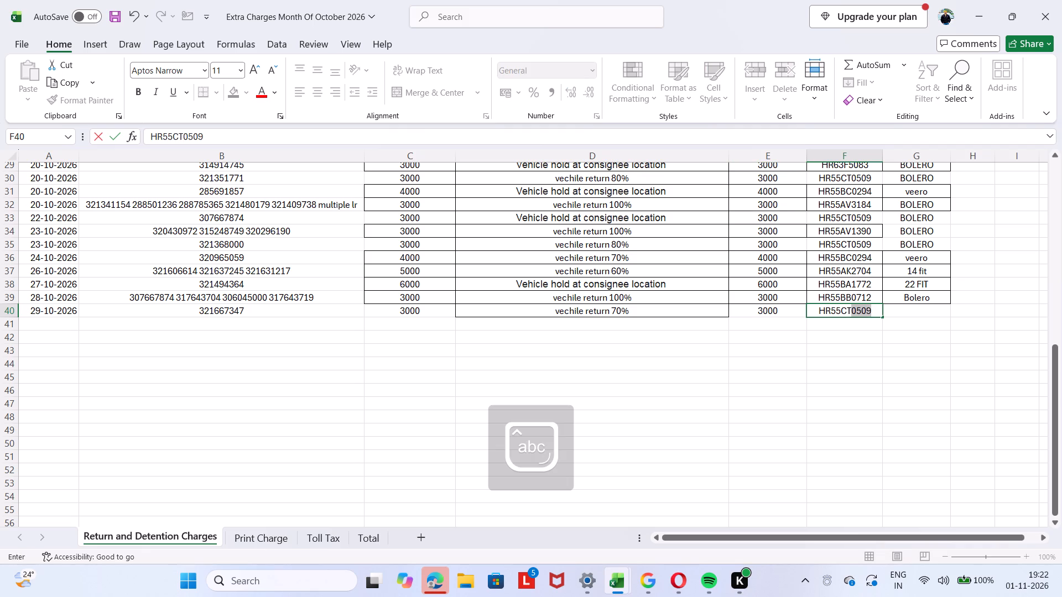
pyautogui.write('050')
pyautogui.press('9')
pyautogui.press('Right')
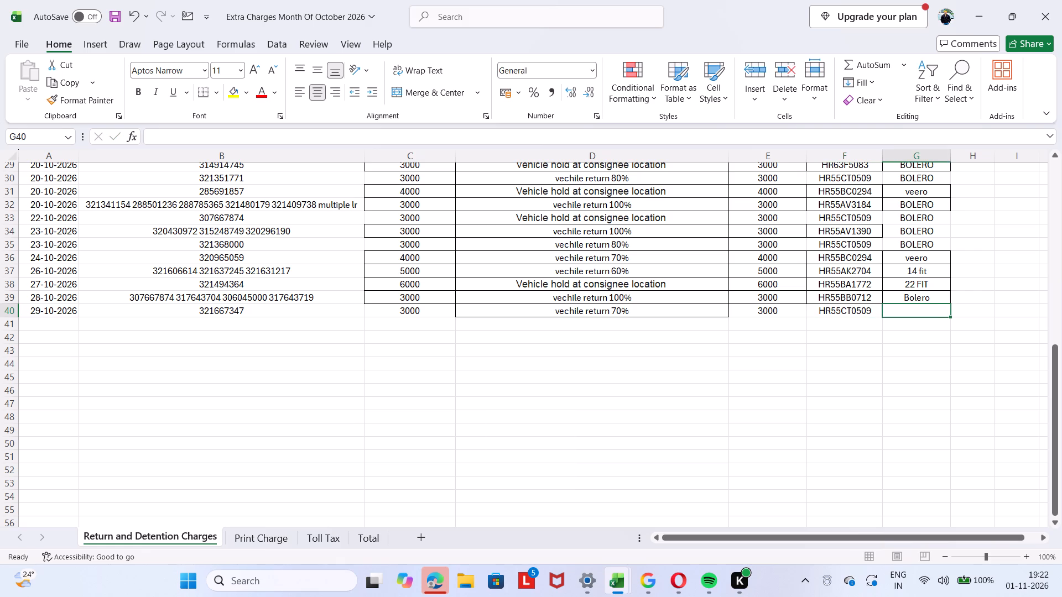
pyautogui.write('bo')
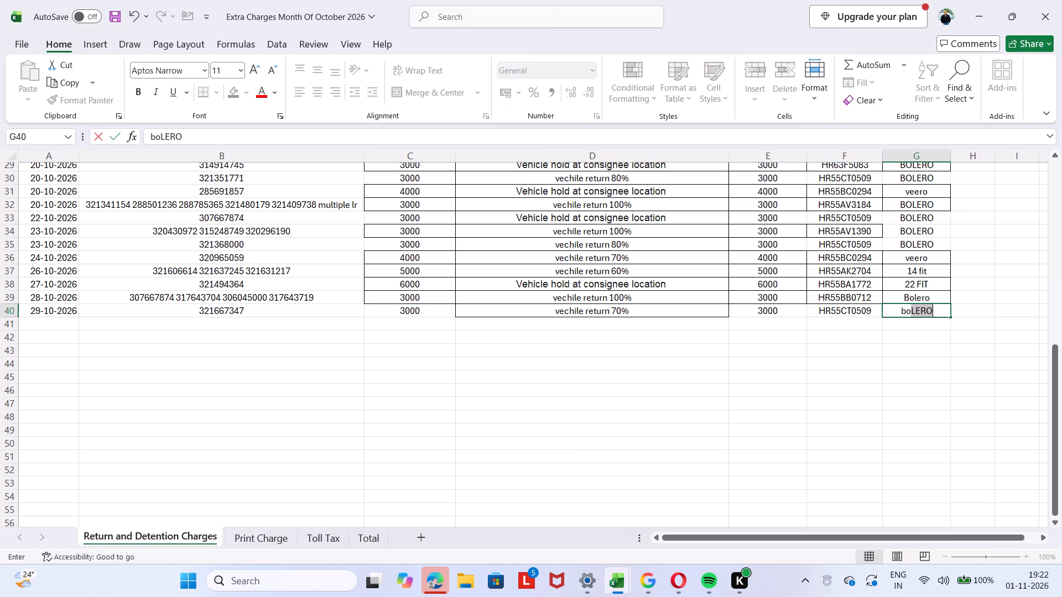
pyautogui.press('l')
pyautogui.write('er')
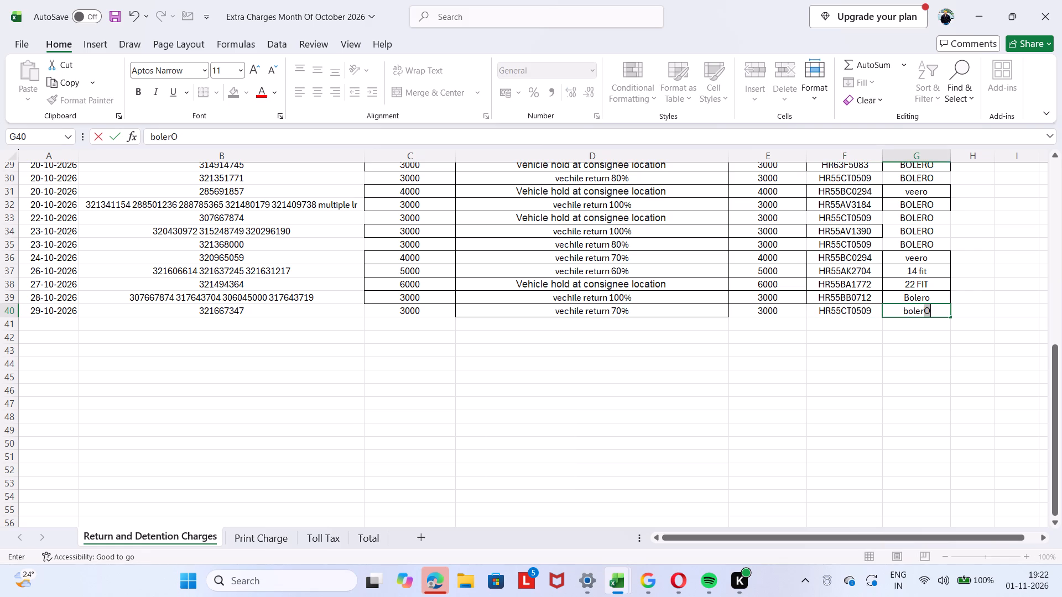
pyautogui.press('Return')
# Go to A41, the start of the empty row below the entries, and save the workbook.
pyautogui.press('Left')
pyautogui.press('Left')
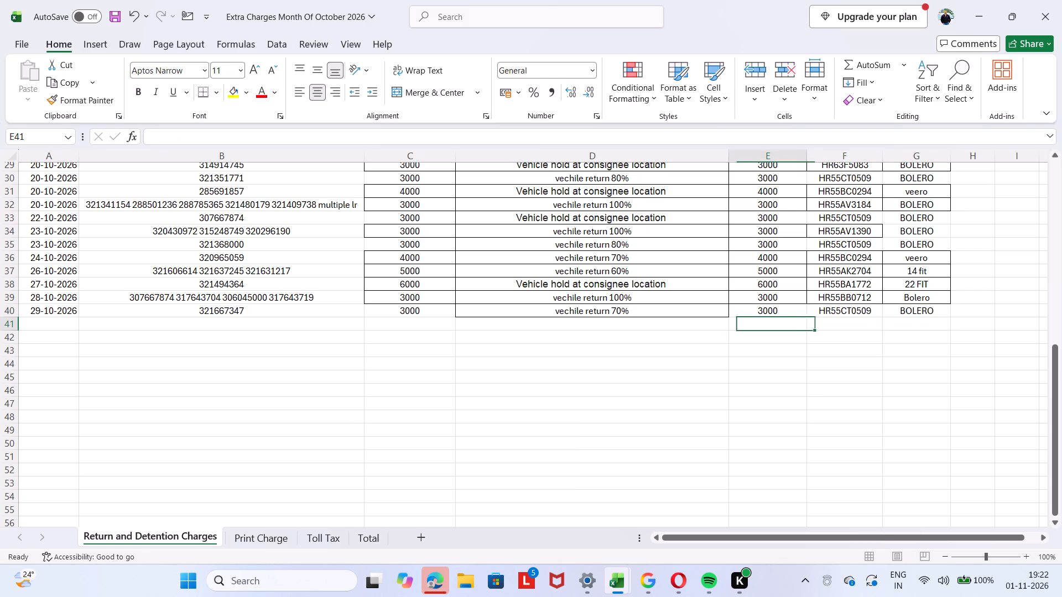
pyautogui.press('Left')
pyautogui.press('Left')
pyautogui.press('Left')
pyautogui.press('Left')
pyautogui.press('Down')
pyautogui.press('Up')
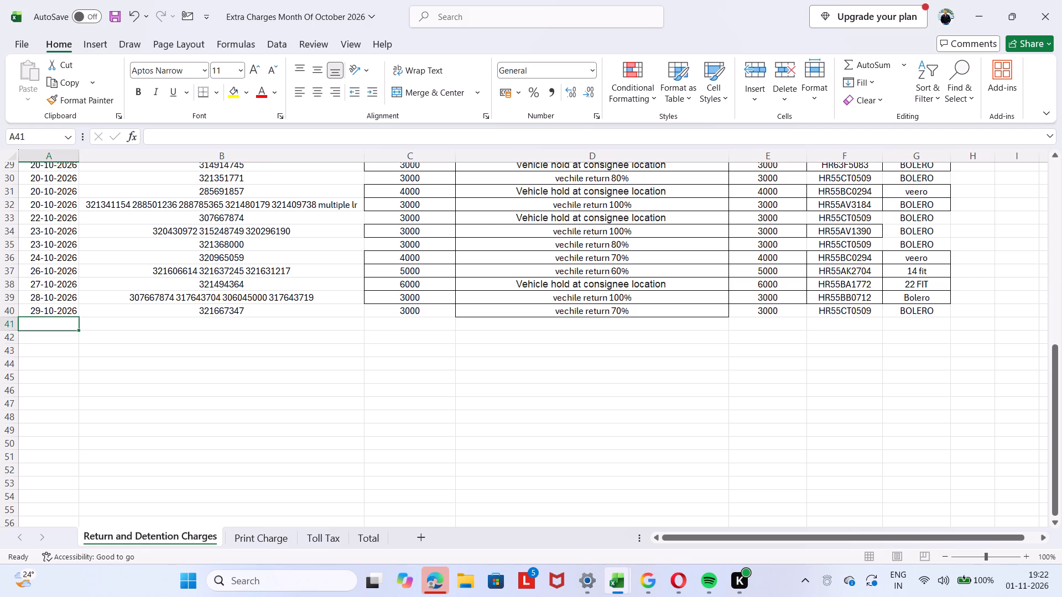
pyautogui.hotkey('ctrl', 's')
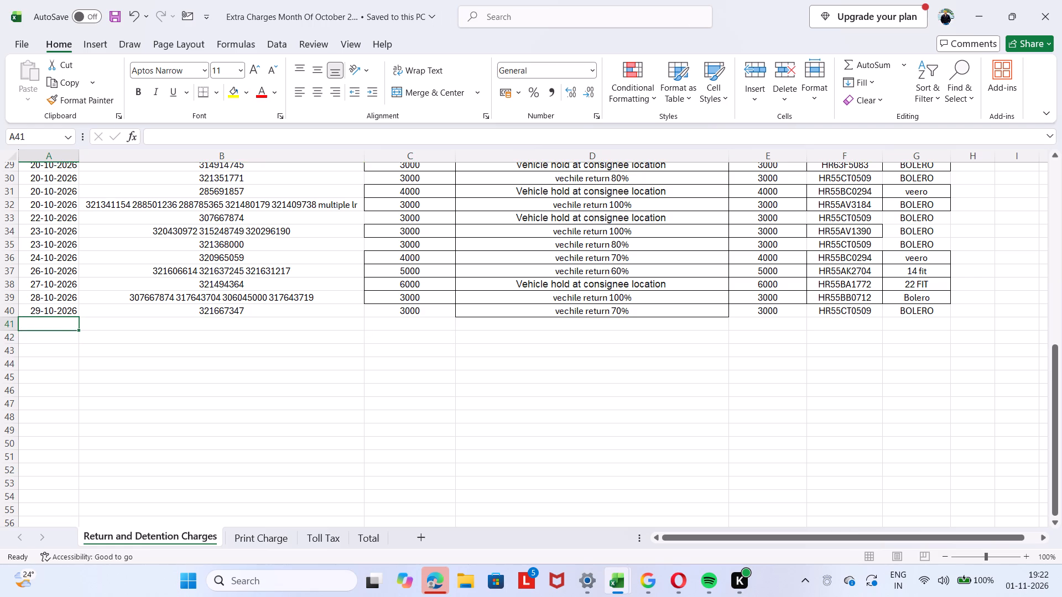
# Replace the print charge amount in C3 of the Print Charge sheet with 4000.
pyautogui.click(256, 530)
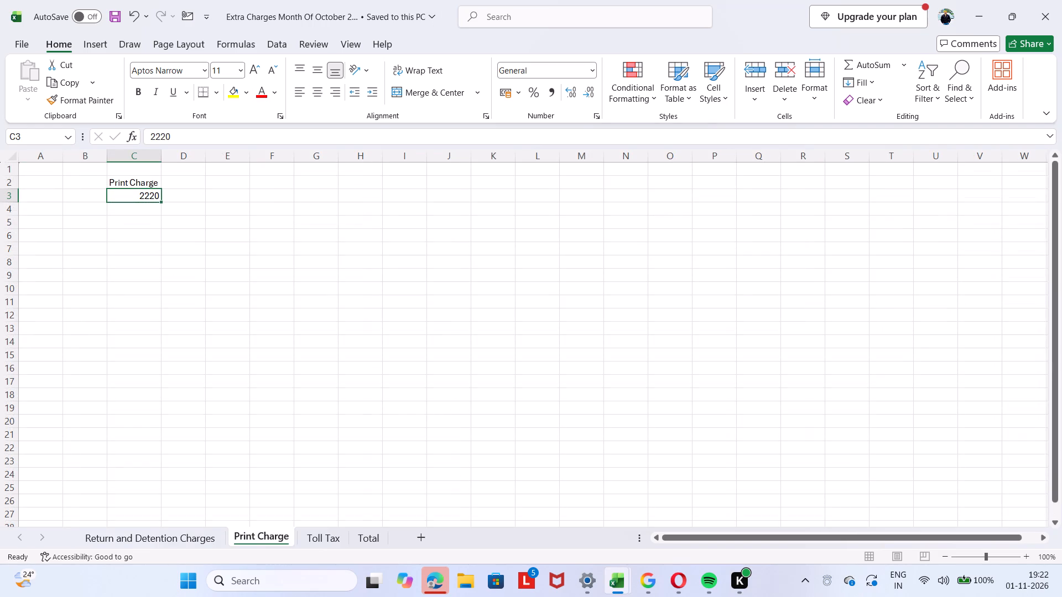
pyautogui.doubleClick(153, 195)
pyautogui.click(160, 195)
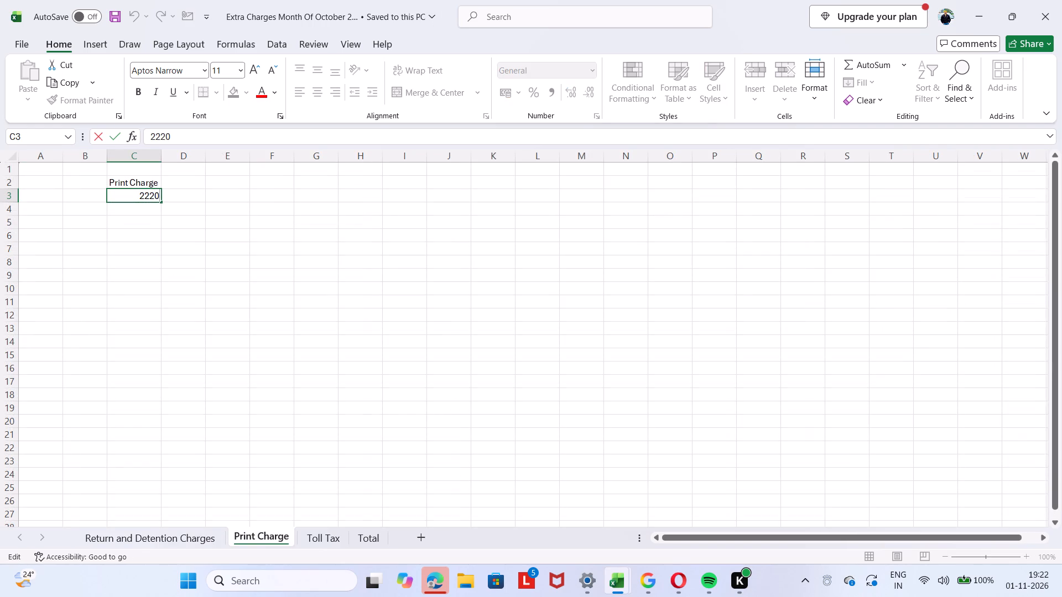
pyautogui.press('BackSpace')
pyautogui.press('BackSpace')
pyautogui.press('BackSpace')
pyautogui.press('BackSpace')
pyautogui.press('Down')
pyautogui.press('Return')
pyautogui.press('Up')
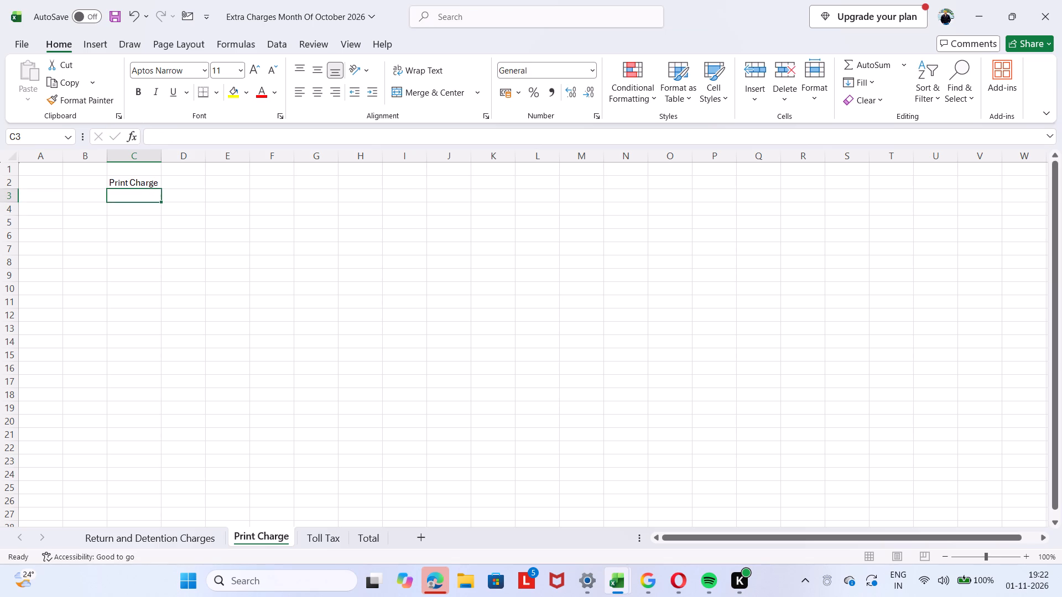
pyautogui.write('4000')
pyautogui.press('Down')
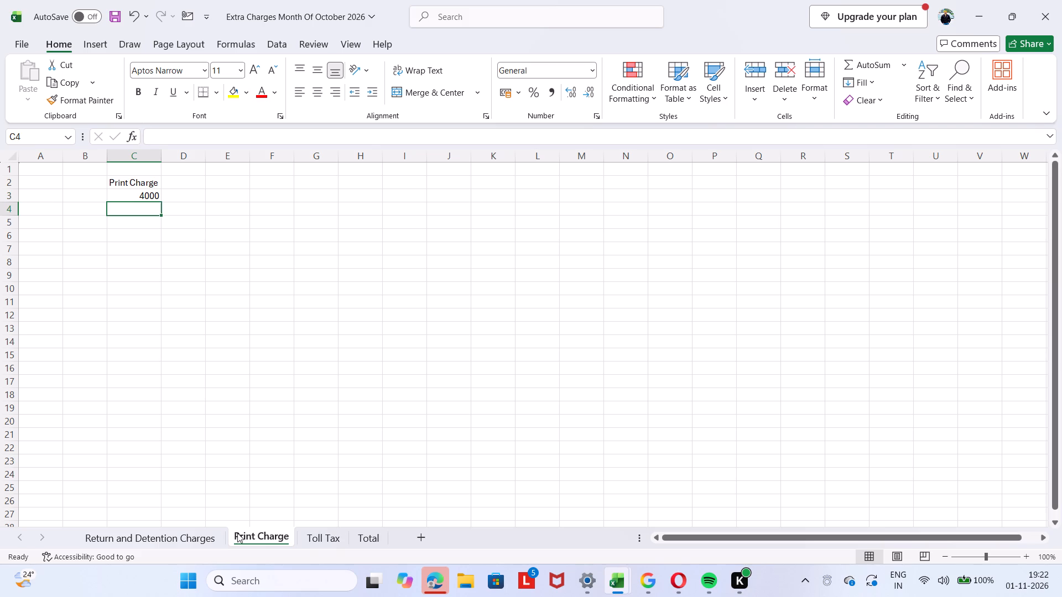
# Total the amounts E2:E40 on the Return and Detention Charges sheet with a SUM formula in E41.
pyautogui.click(204, 530)
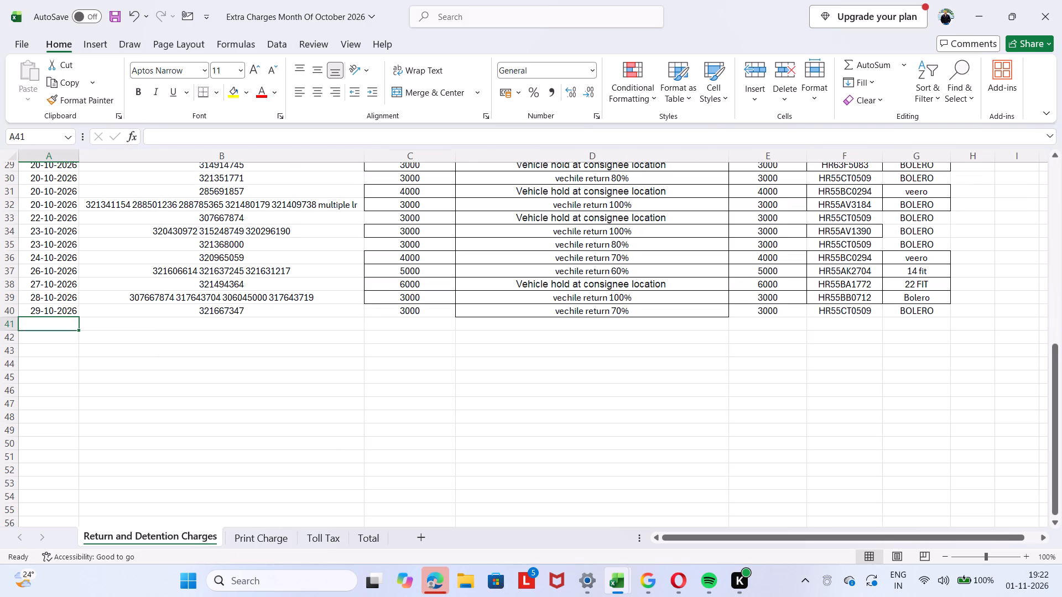
pyautogui.click(420, 328)
pyautogui.click(773, 328)
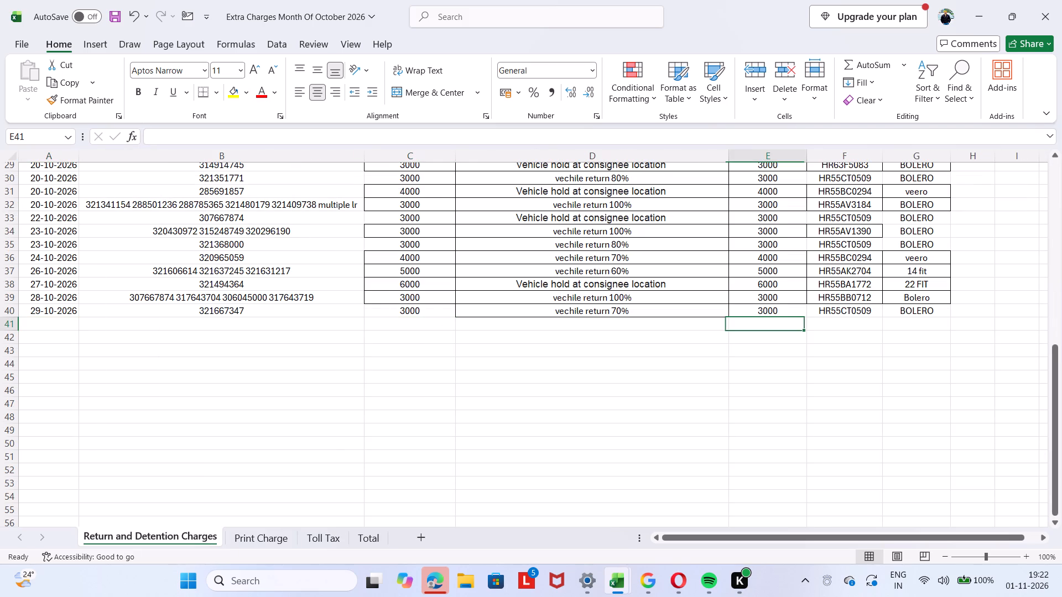
pyautogui.press('=')
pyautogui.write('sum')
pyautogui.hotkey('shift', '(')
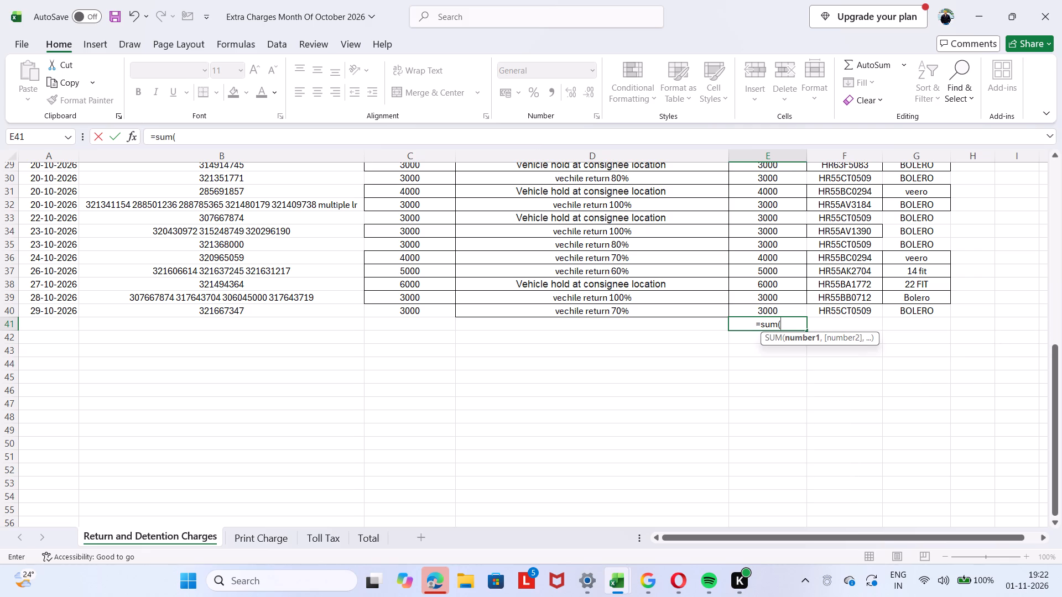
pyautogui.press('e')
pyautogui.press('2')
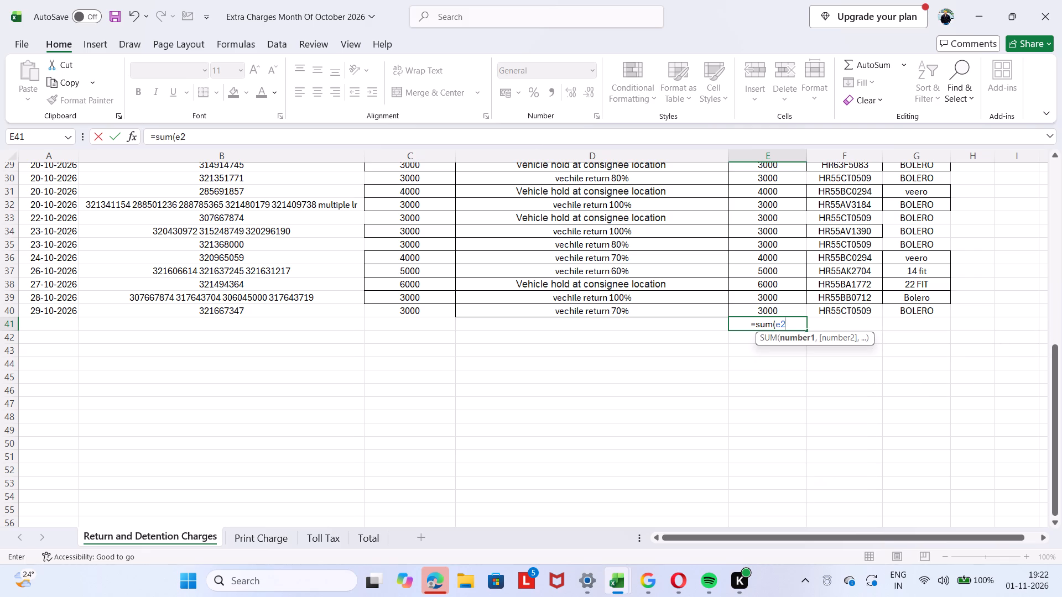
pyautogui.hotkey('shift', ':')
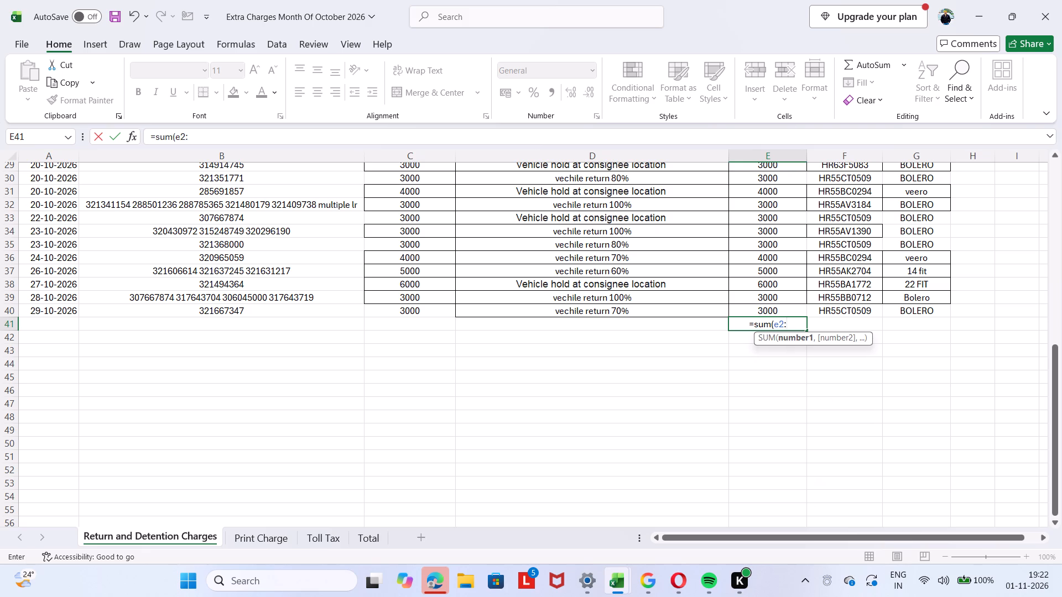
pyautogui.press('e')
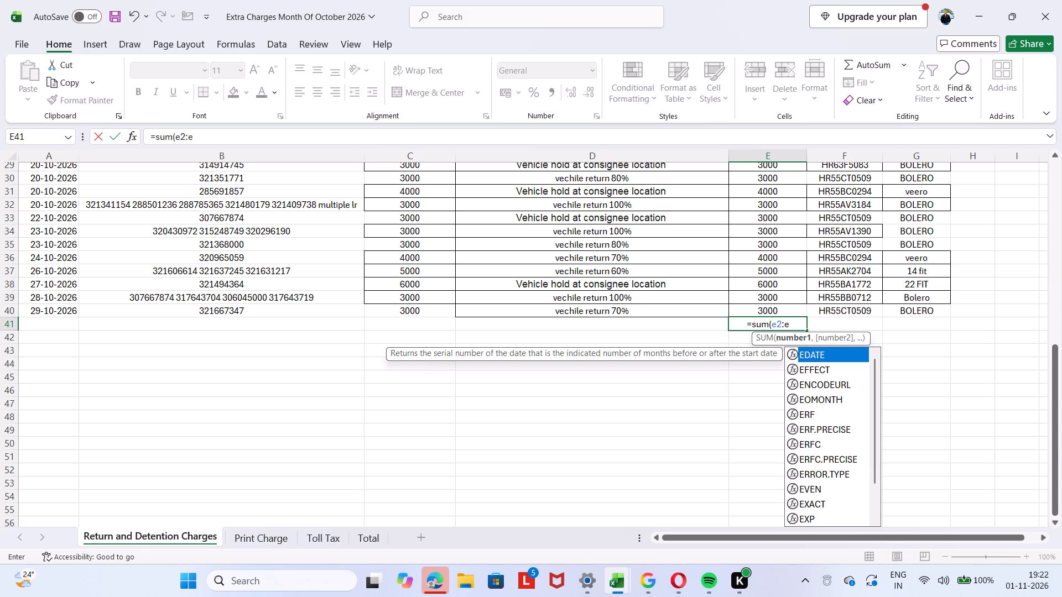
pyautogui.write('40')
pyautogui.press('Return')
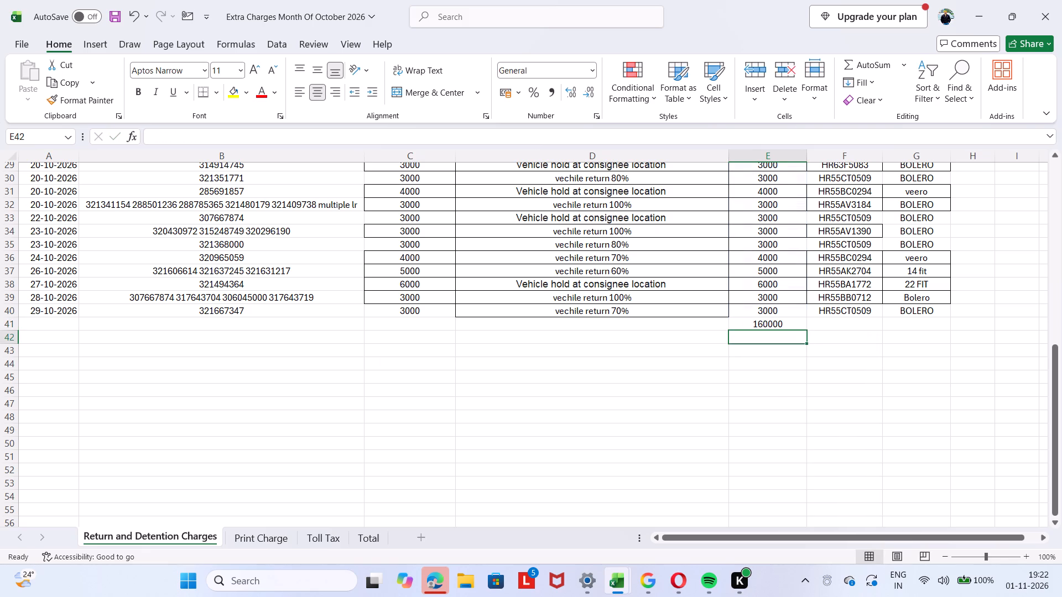
# Clear the SUM formula from E41 on the Return and Detention Charges sheet.
pyautogui.click(795, 321)
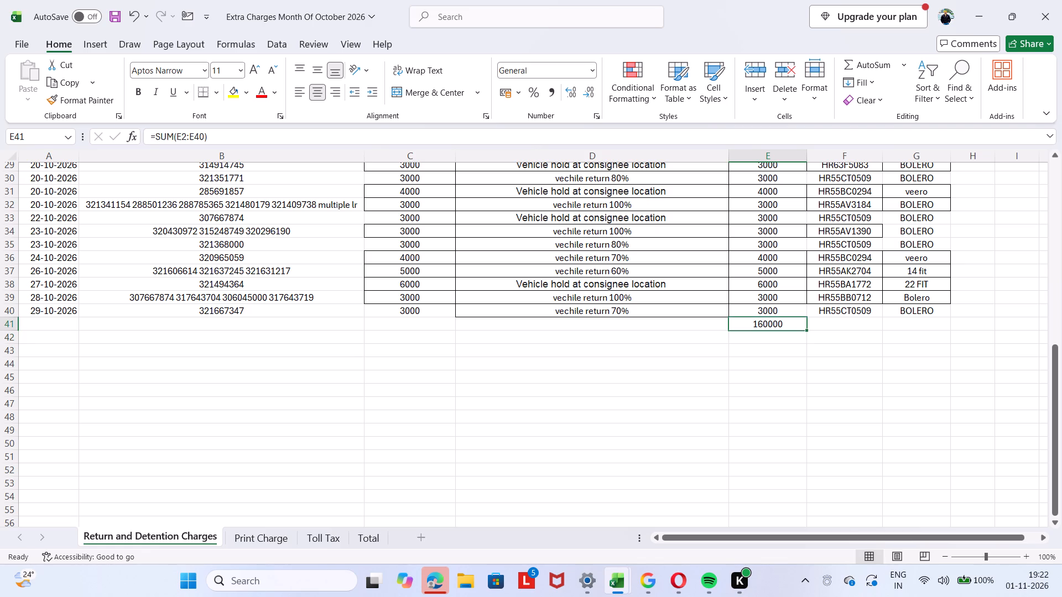
pyautogui.press('BackSpace')
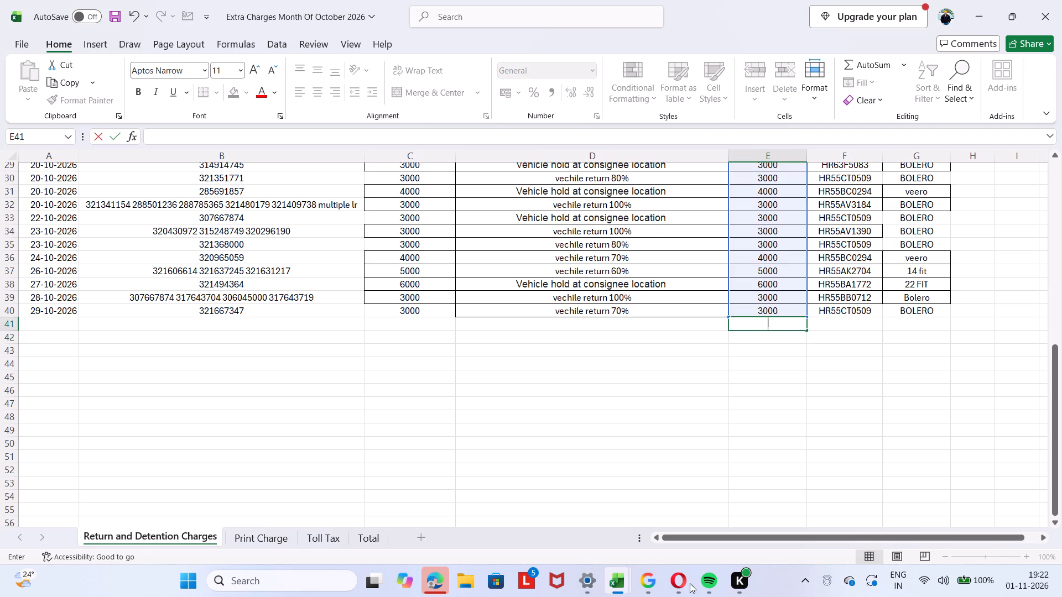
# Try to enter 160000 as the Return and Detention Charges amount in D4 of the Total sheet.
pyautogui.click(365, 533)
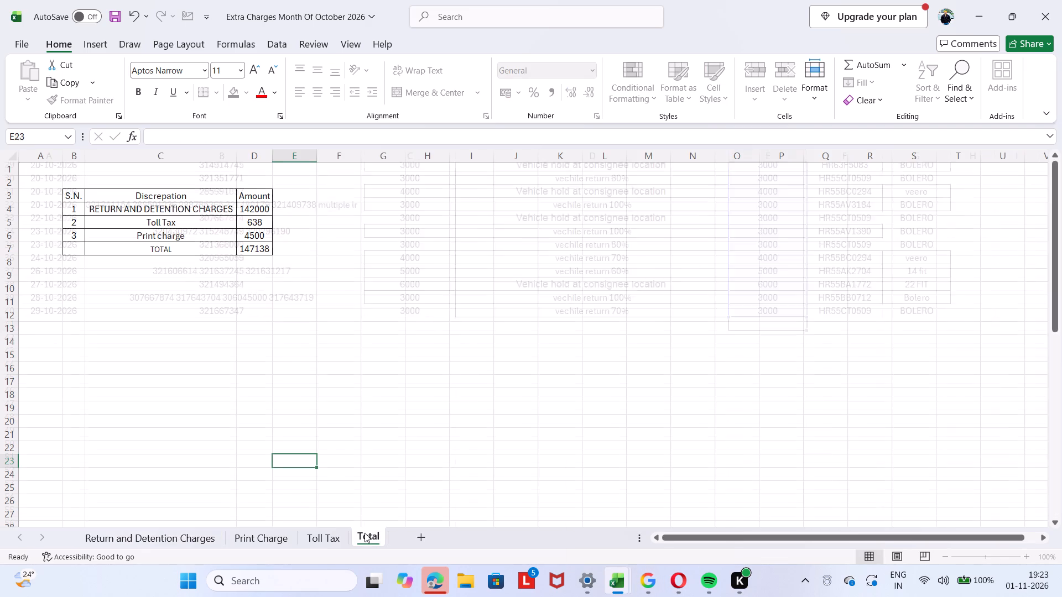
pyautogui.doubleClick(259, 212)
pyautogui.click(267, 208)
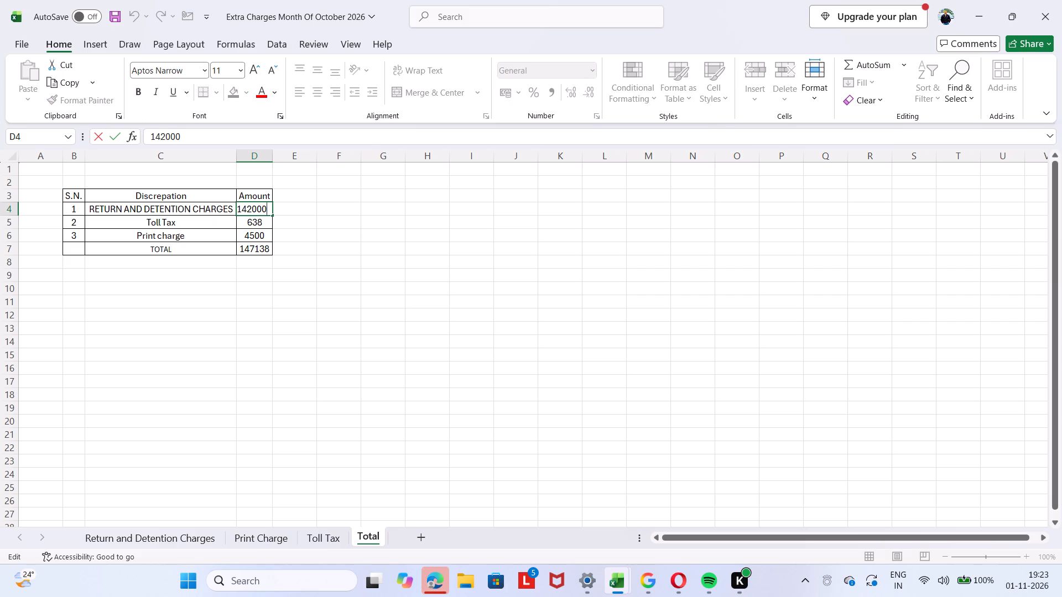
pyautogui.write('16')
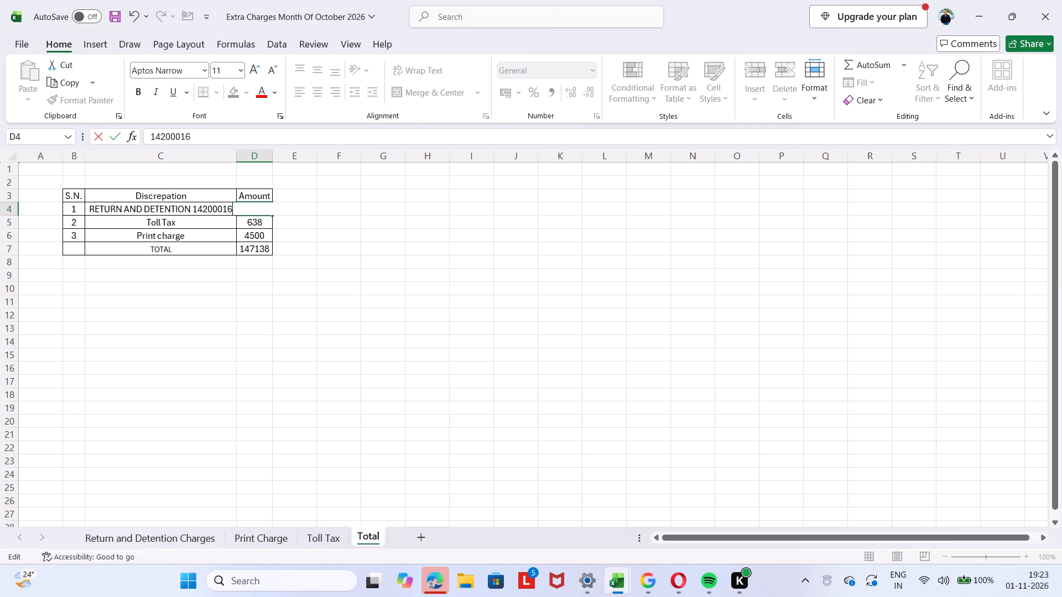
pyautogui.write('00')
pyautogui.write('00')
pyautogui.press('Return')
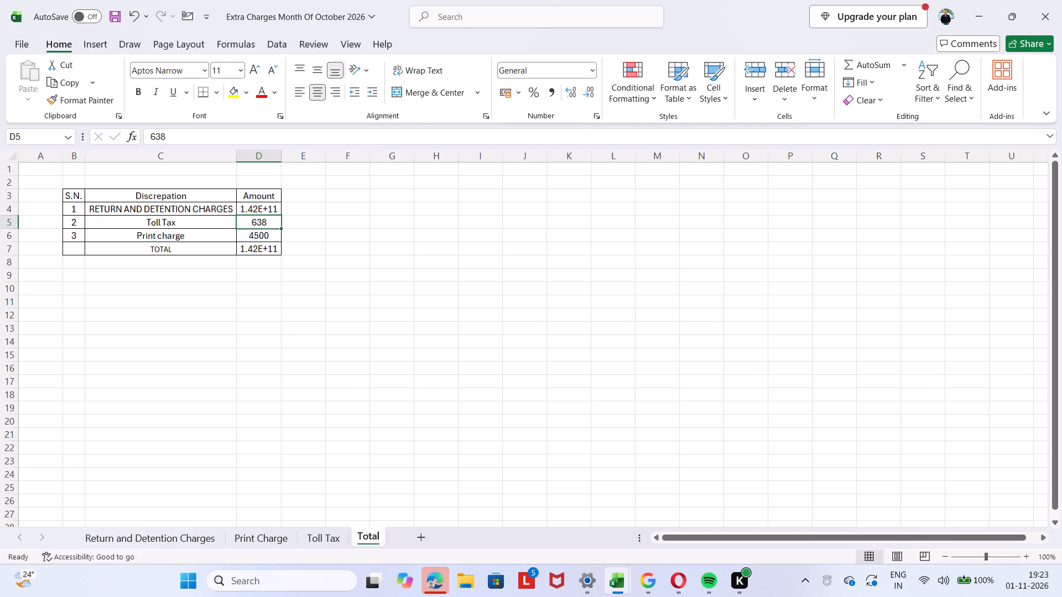
# Replace the Return and Detention Charges amount in D4 of the Total sheet with 160000.
pyautogui.doubleClick(272, 210)
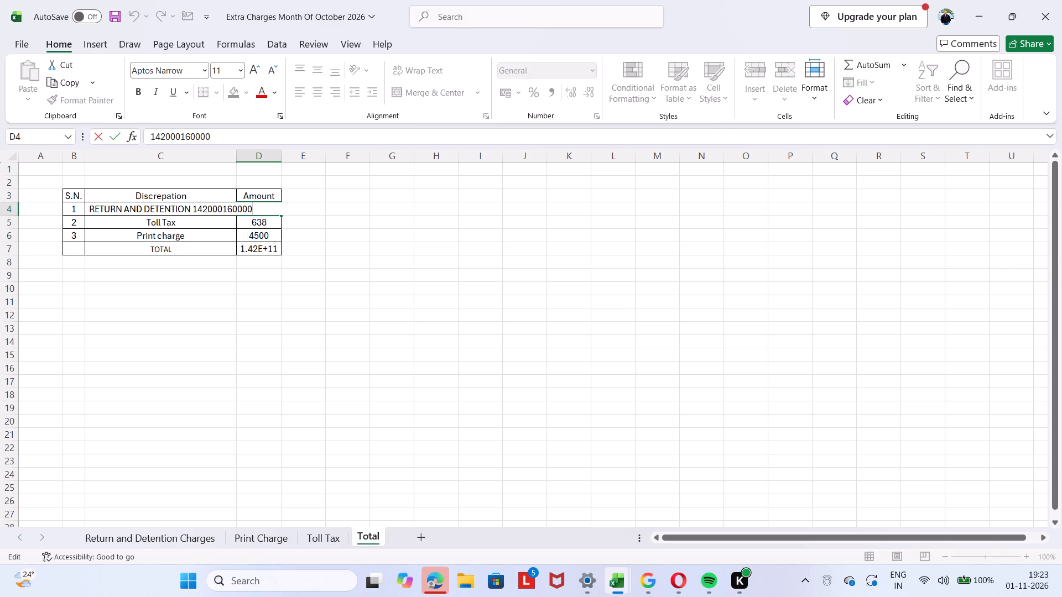
pyautogui.press('BackSpace')
pyautogui.press('BackSpace')
pyautogui.press('BackSpace')
pyautogui.press('BackSpace')
pyautogui.press('BackSpace')
pyautogui.press('BackSpace')
pyautogui.press('BackSpace')
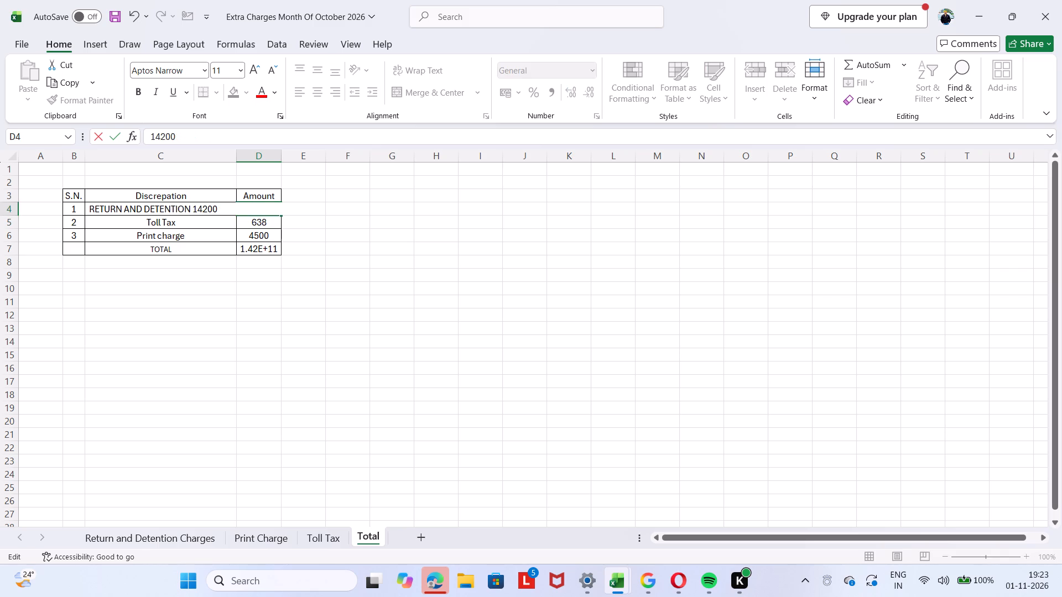
pyautogui.press('BackSpace')
pyautogui.press('BackSpace')
pyautogui.press('BackSpace')
pyautogui.press('BackSpace')
pyautogui.press('BackSpace')
pyautogui.press('Return')
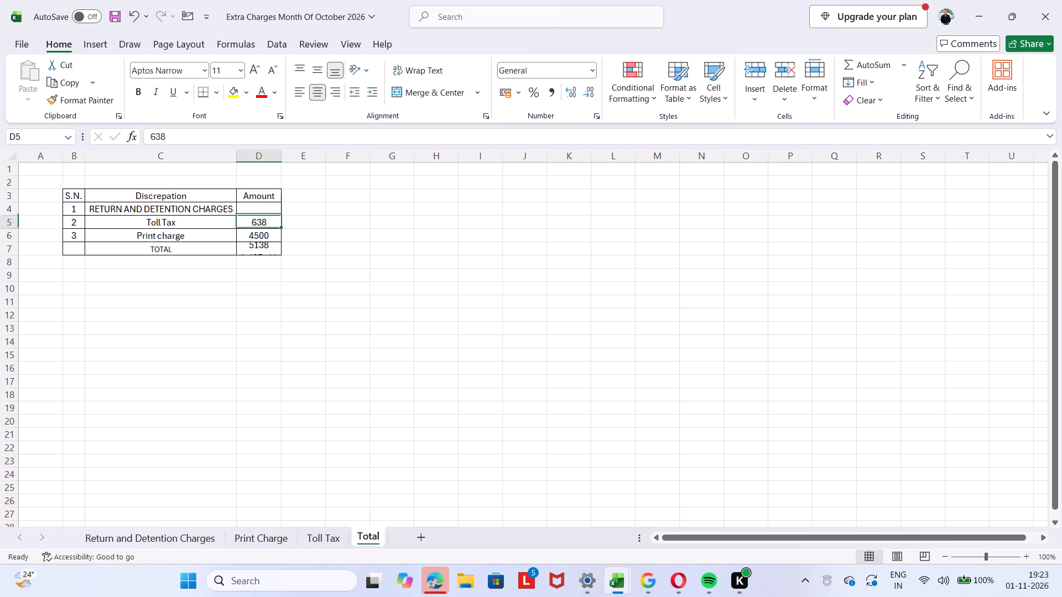
pyautogui.press('Up')
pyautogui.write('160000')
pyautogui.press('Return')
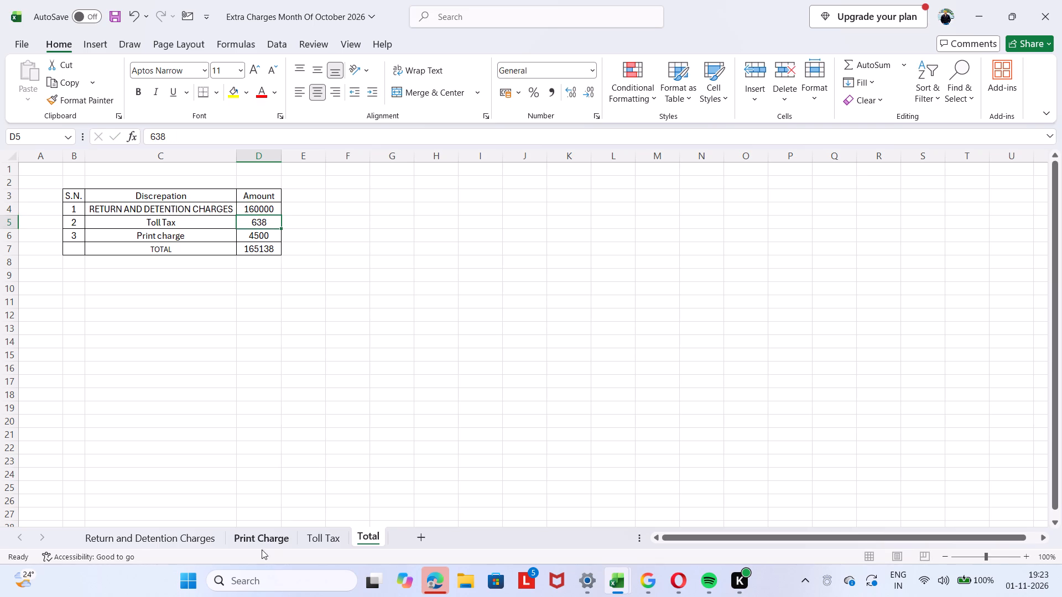
# Select the percentage rate amounts E2:E40 on the Return and Detention Charges sheet to check their sum.
pyautogui.click(199, 543)
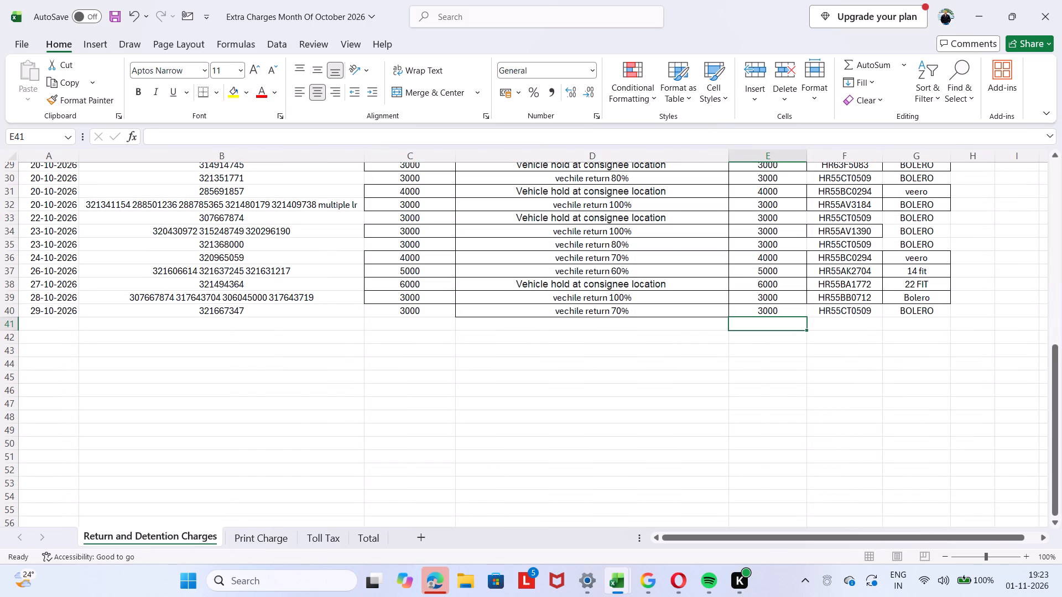
pyautogui.scroll(8, 754, 221)
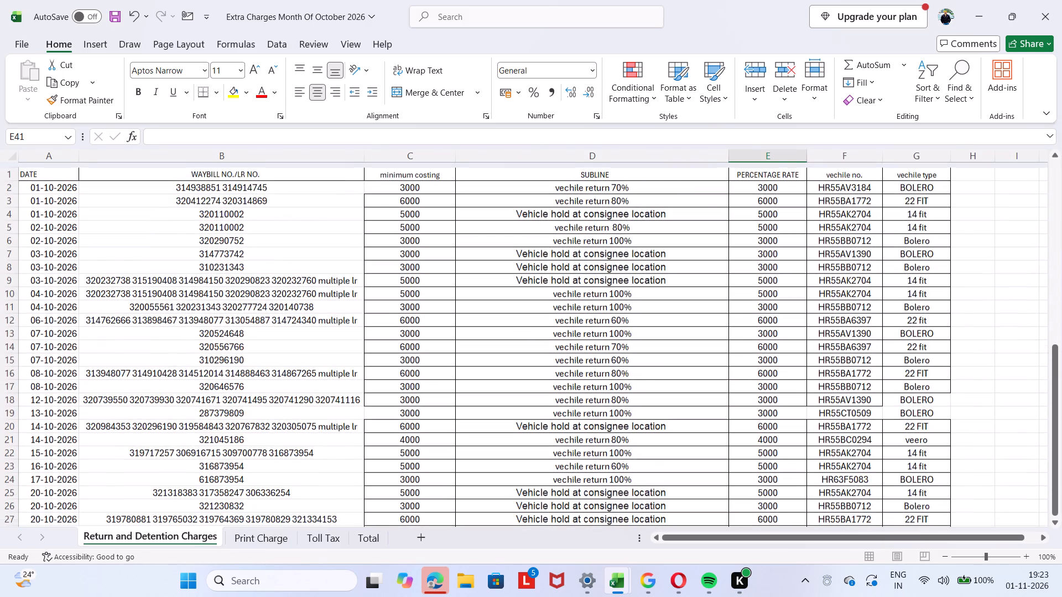
pyautogui.click(776, 188)
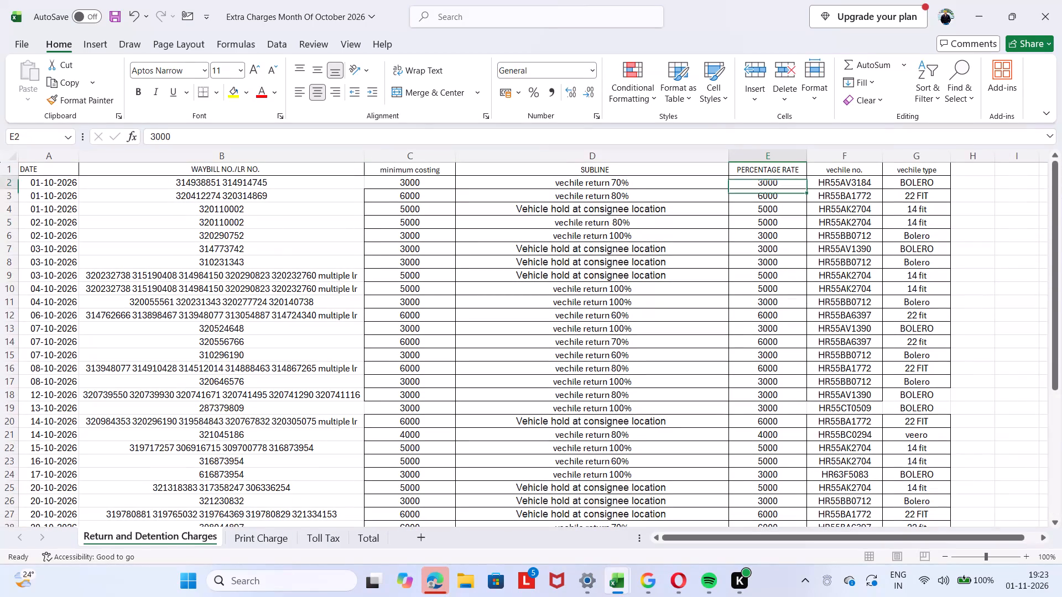
pyautogui.hotkey('ctrl', 'shift', 'Right')
pyautogui.hotkey('ctrl', 'shift', 'Right')
pyautogui.hotkey('ctrl', 'shift', 'Right')
pyautogui.hotkey('ctrl', 'shift', 'Right')
pyautogui.hotkey('ctrl', 'shift', 'Right')
pyautogui.hotkey('ctrl', 'shift', 'Right')
pyautogui.hotkey('ctrl', 'shift', 'Right')
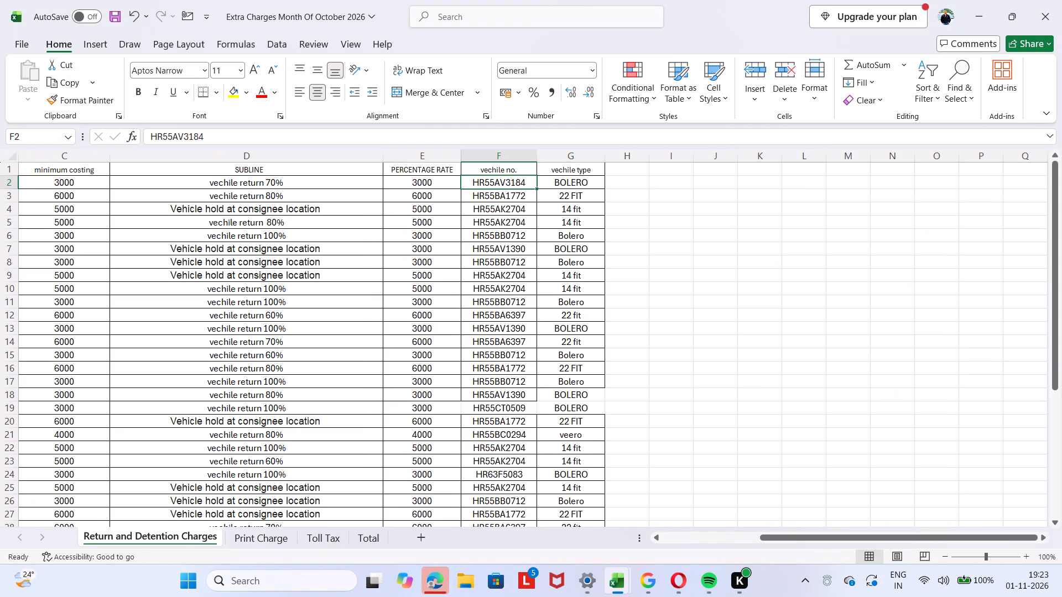
pyautogui.press('Left')
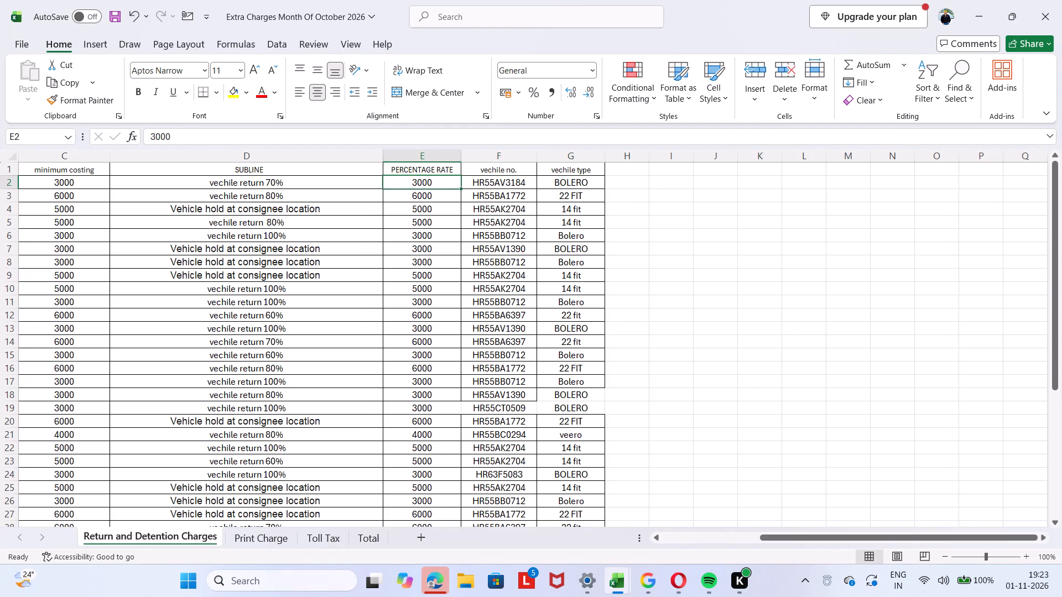
pyautogui.hotkey('ctrl', 'shift', 'Right')
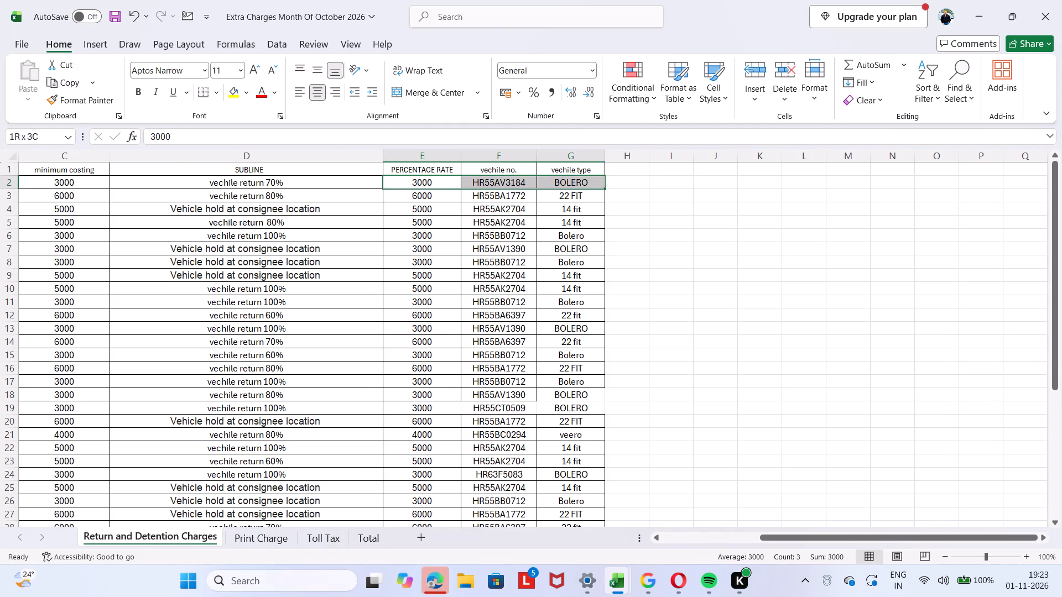
pyautogui.press('Left')
pyautogui.press('Right')
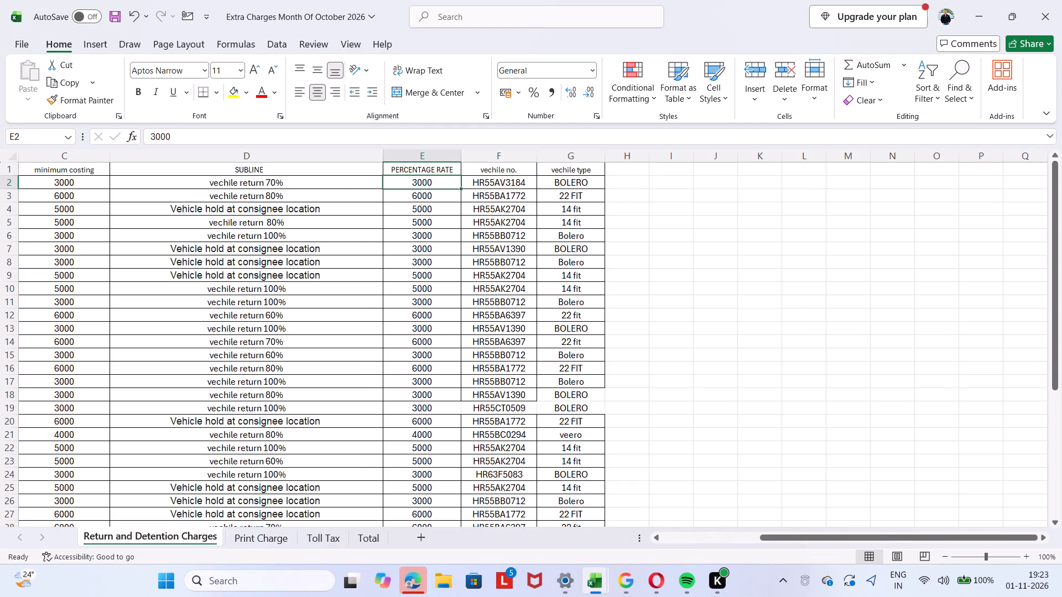
pyautogui.hotkey('shift', 'Left')
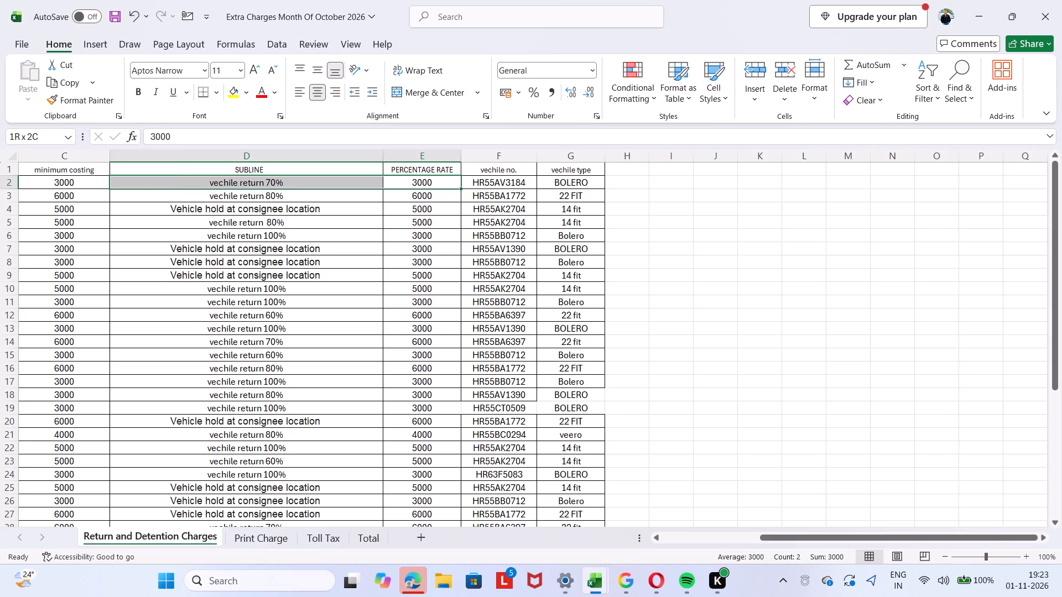
pyautogui.press('Right')
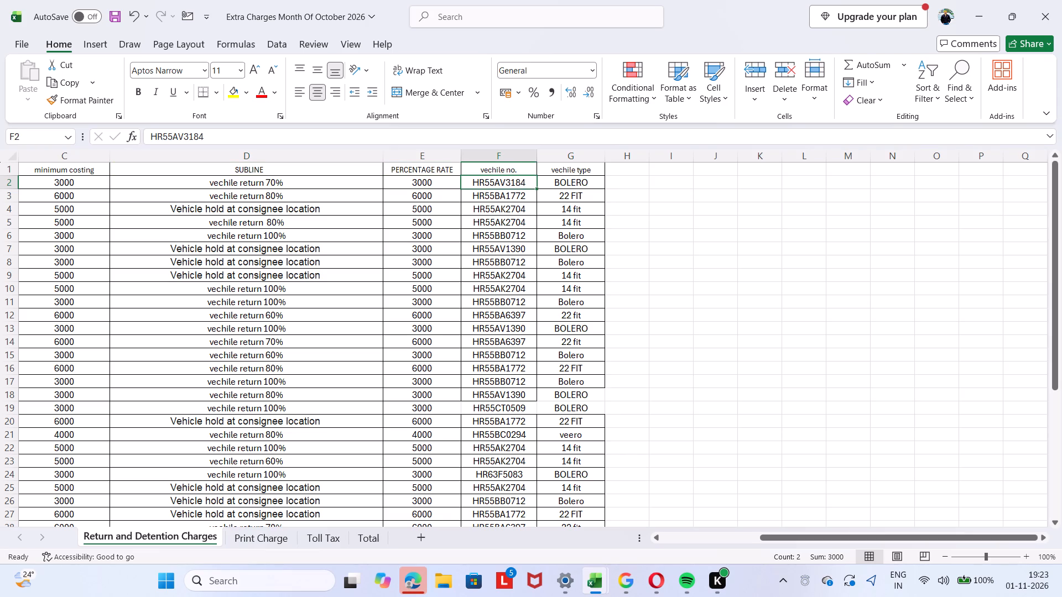
pyautogui.press('Left')
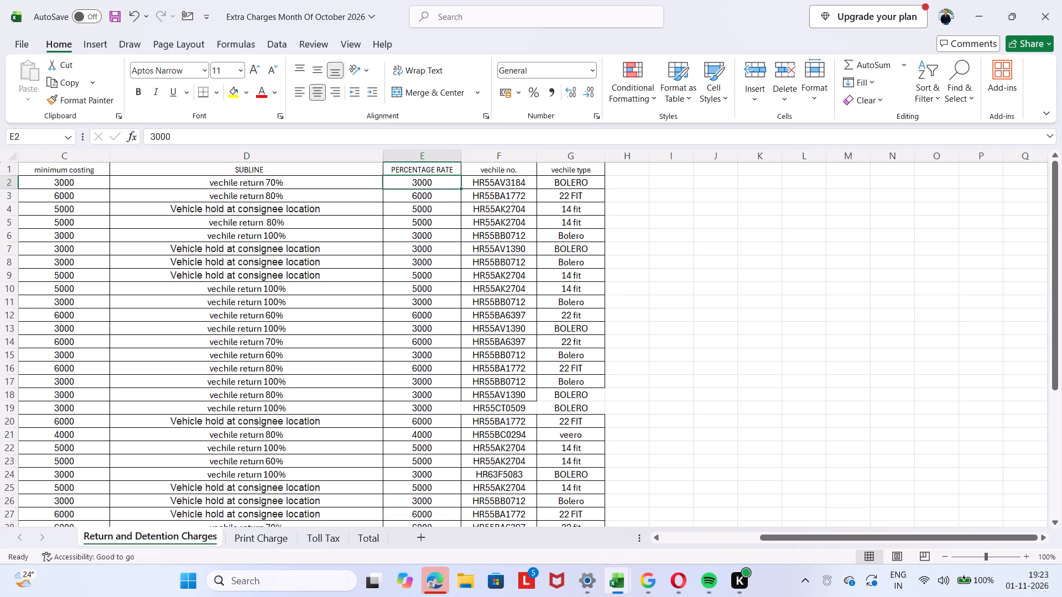
pyautogui.hotkey('ctrl', 'shift', 'Return')
pyautogui.hotkey('ctrl', 'shift', 'Return')
pyautogui.hotkey('ctrl', 'shift', 'Return')
pyautogui.hotkey('ctrl', 'shift', 'Return')
pyautogui.hotkey('ctrl', 'shift', 'Return')
pyautogui.hotkey('ctrl', 'shift', 'Down')
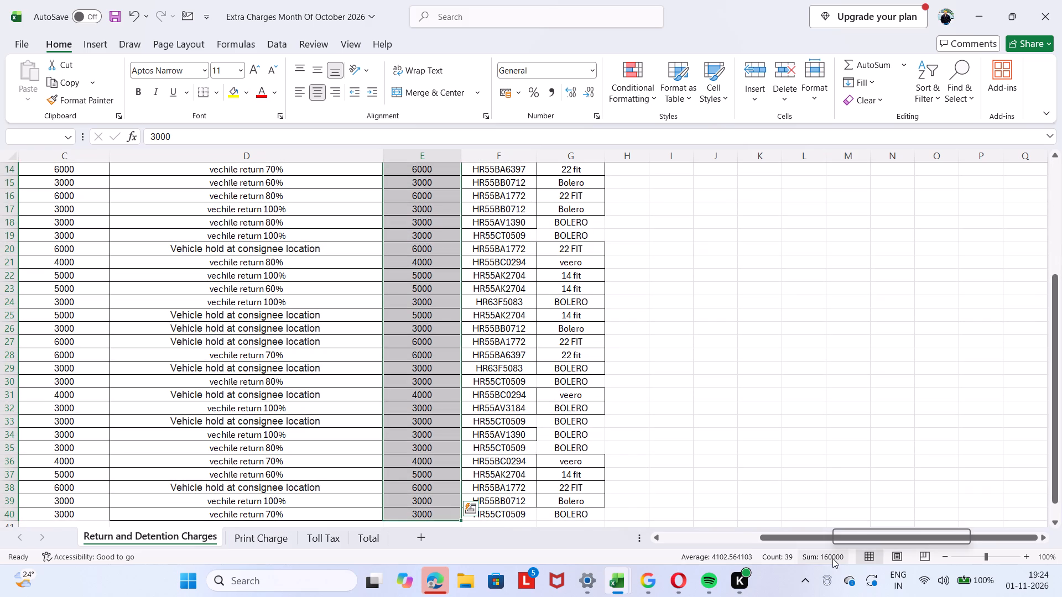
# Replace the Print charge amount in D6 of the Total sheet with 4100.
pyautogui.click(374, 542)
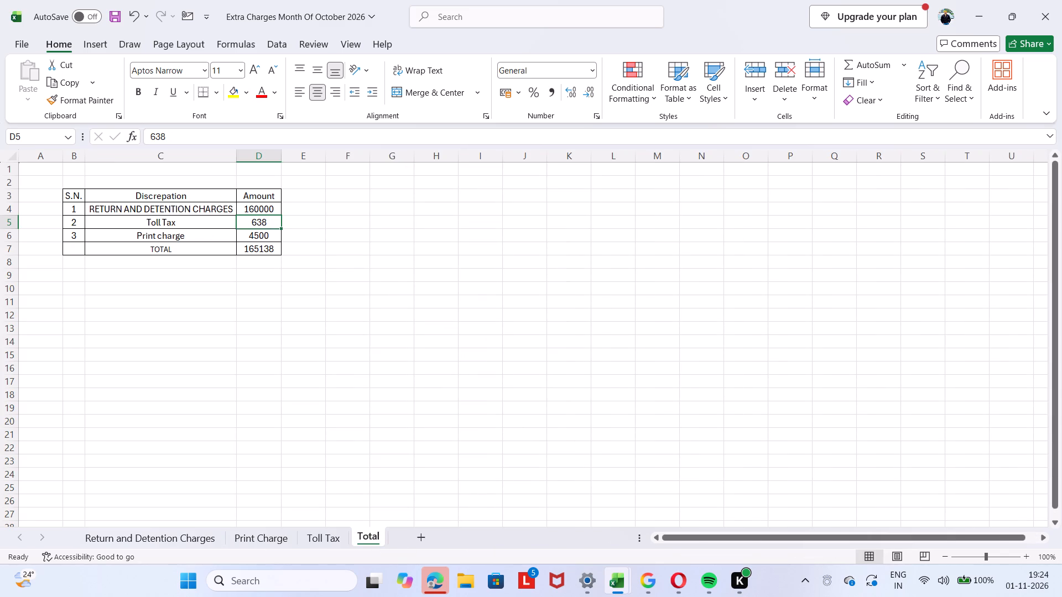
pyautogui.click(264, 234)
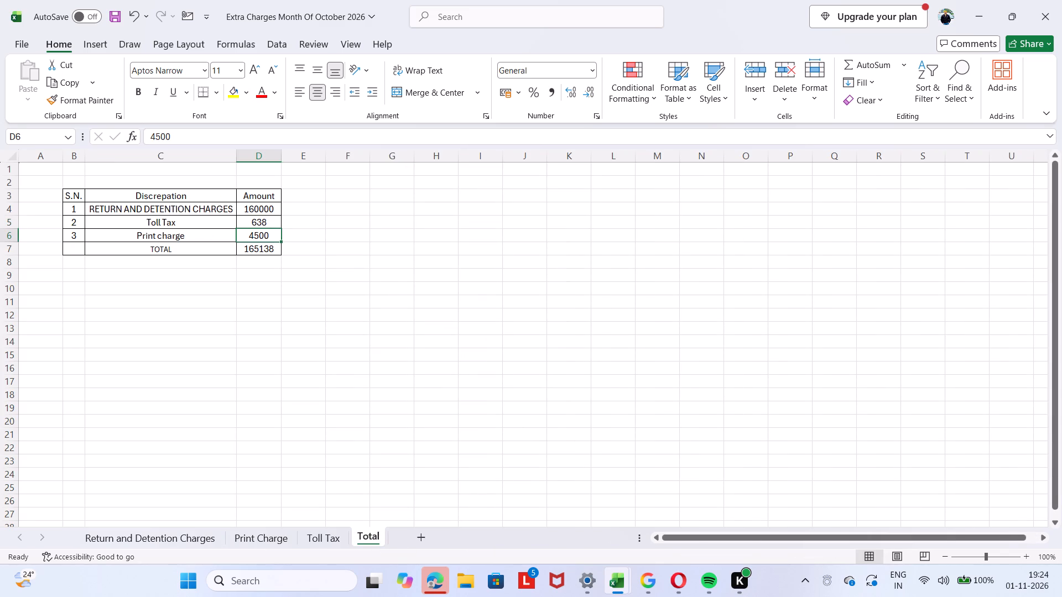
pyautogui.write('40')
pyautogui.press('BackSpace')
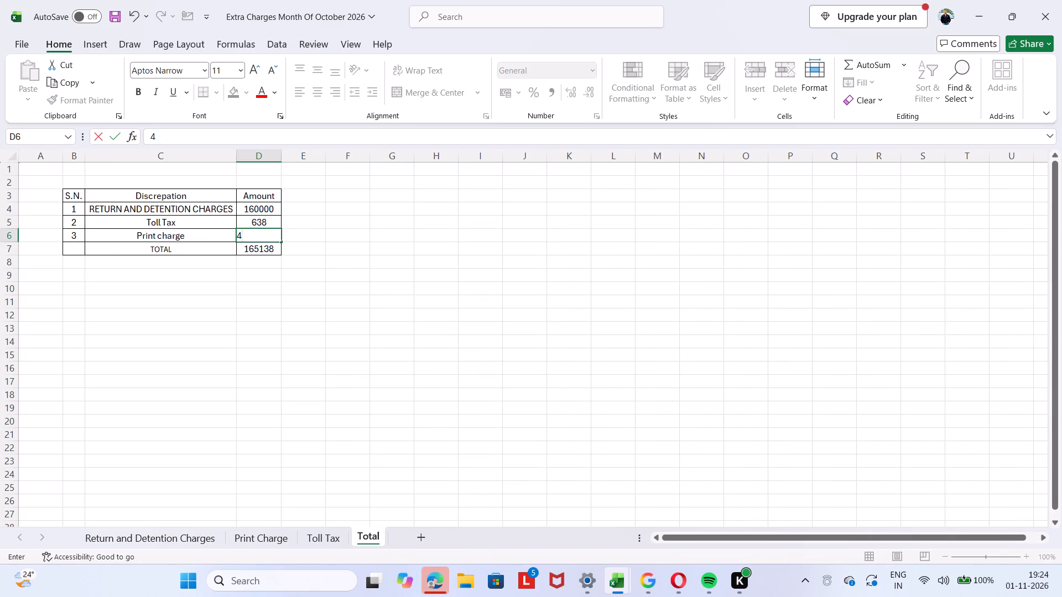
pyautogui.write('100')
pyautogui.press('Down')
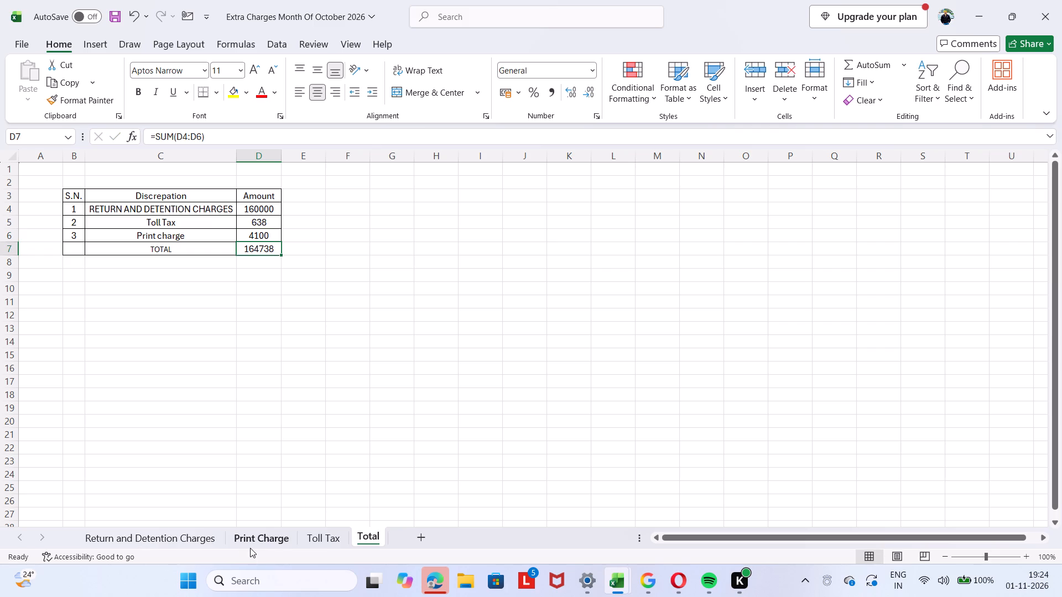
# Change the print charge amount in C3 of the Print Charge sheet to 4100.
pyautogui.click(250, 548)
pyautogui.doubleClick(133, 193)
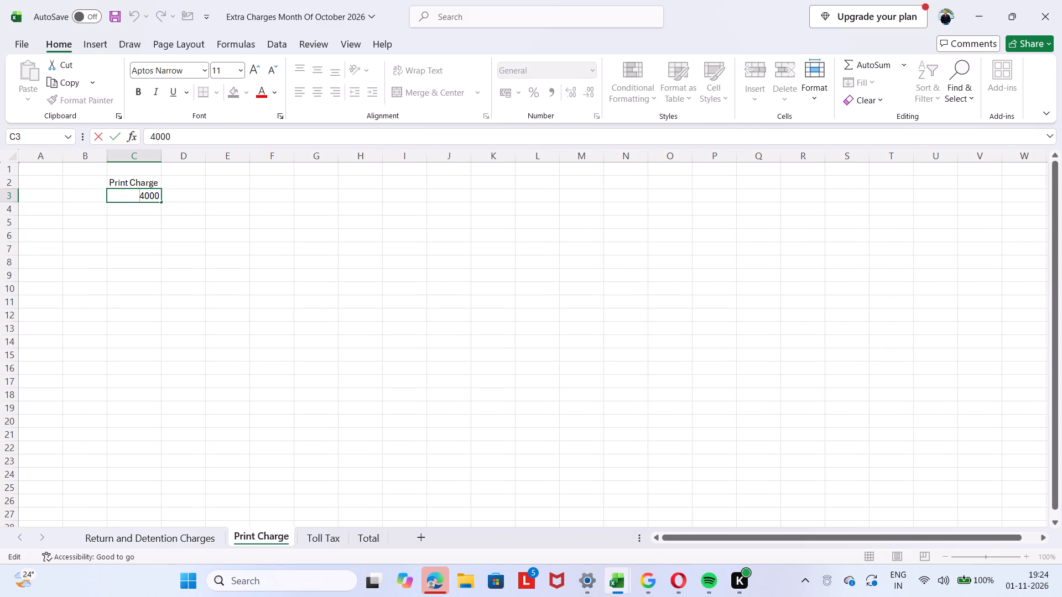
pyautogui.press('Right')
pyautogui.press('Right')
pyautogui.press('Right')
pyautogui.press('Left')
pyautogui.press('BackSpace')
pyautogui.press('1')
pyautogui.press('Return')
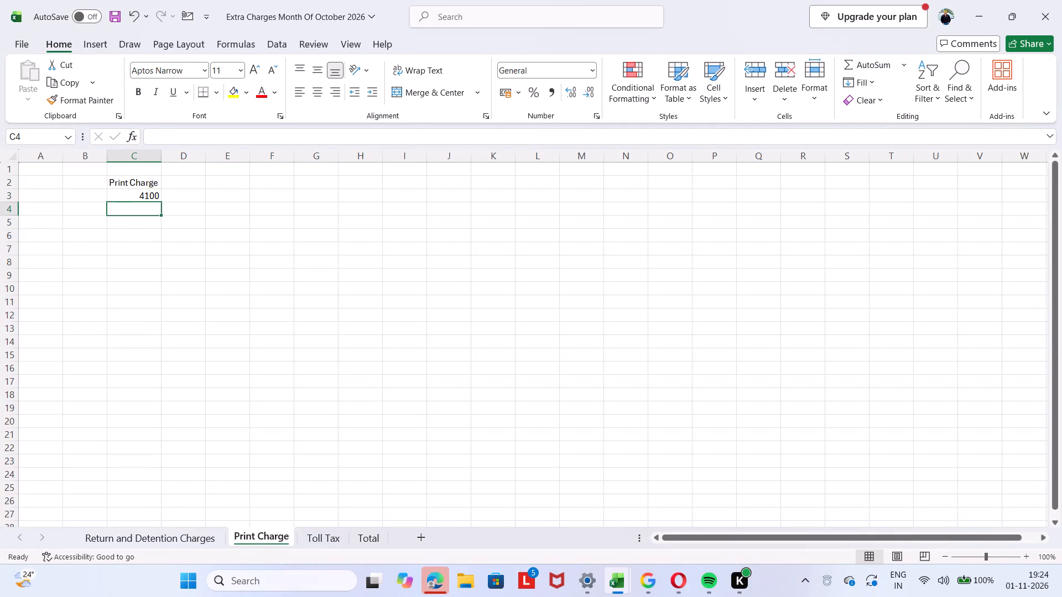
# Review October's charges and Total sheets, and compare them with the toll tax and total sheets of the September 2026 extra charges workbook.
pyautogui.click(183, 540)
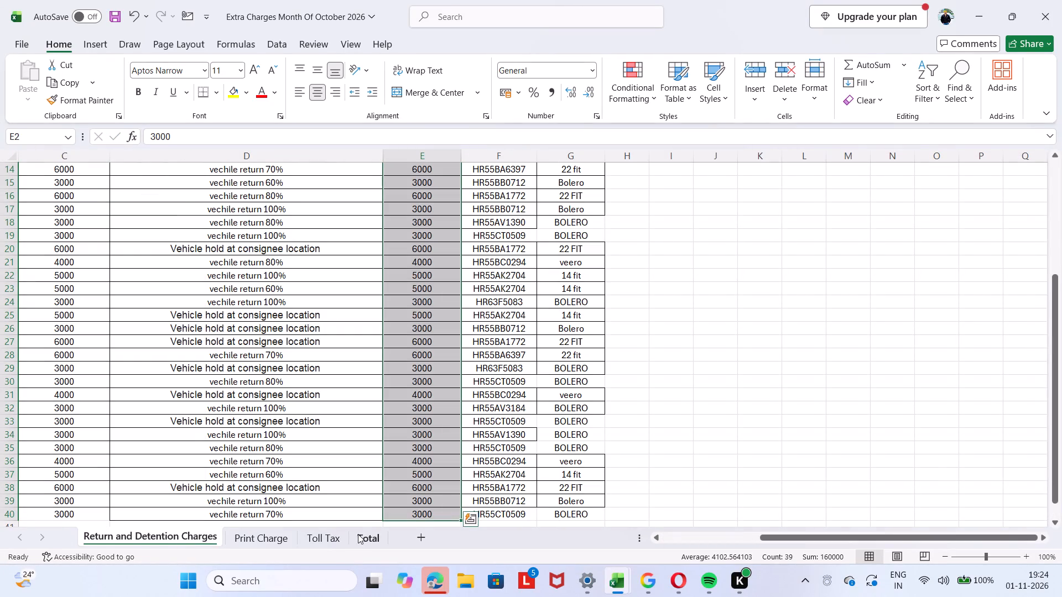
pyautogui.click(360, 541)
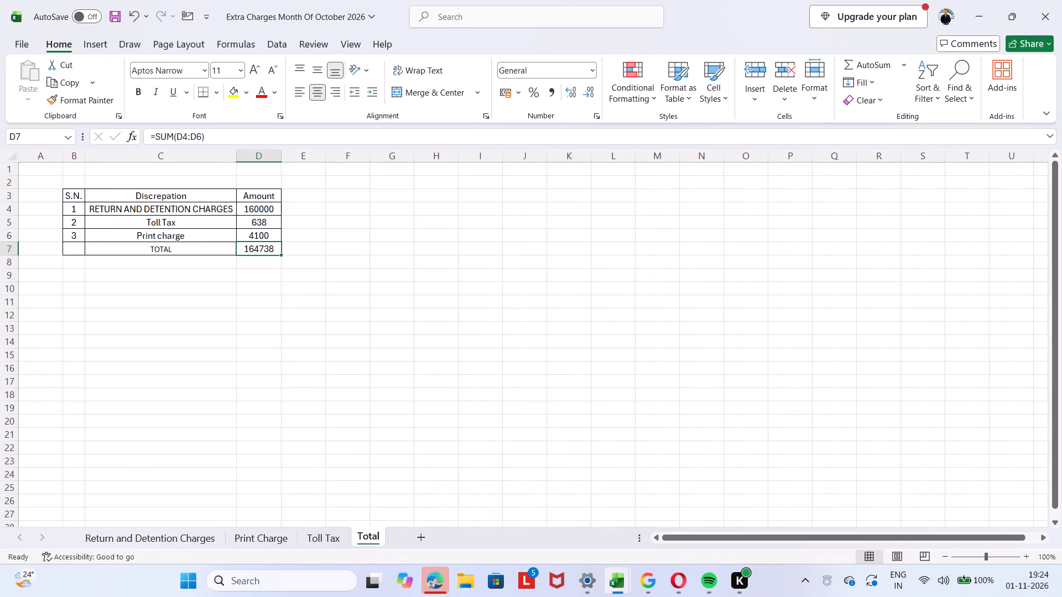
pyautogui.hotkey('alt', 'Tab')
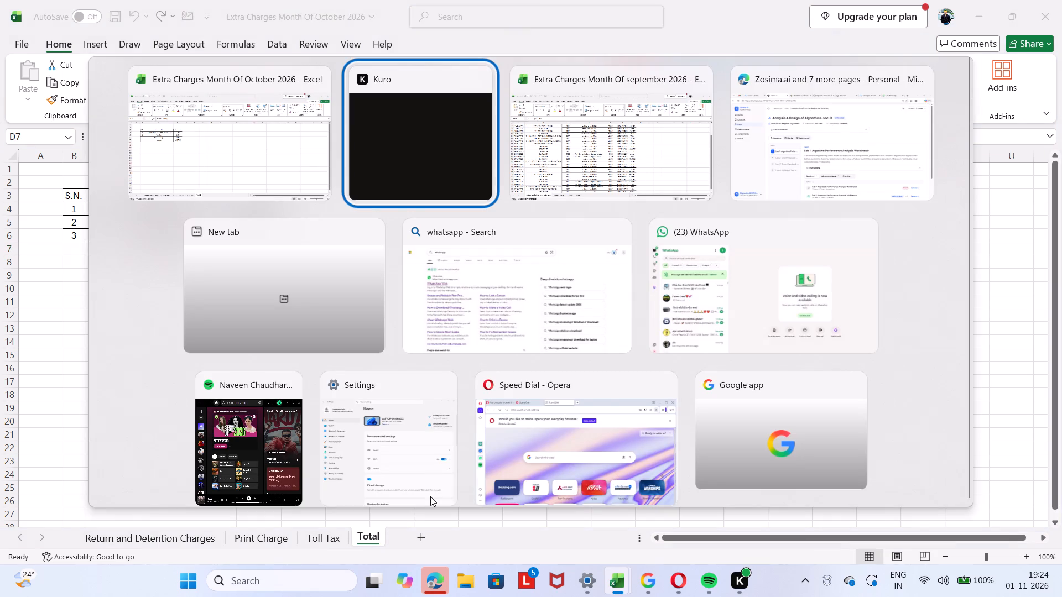
pyautogui.hotkey('alt', 'Tab')
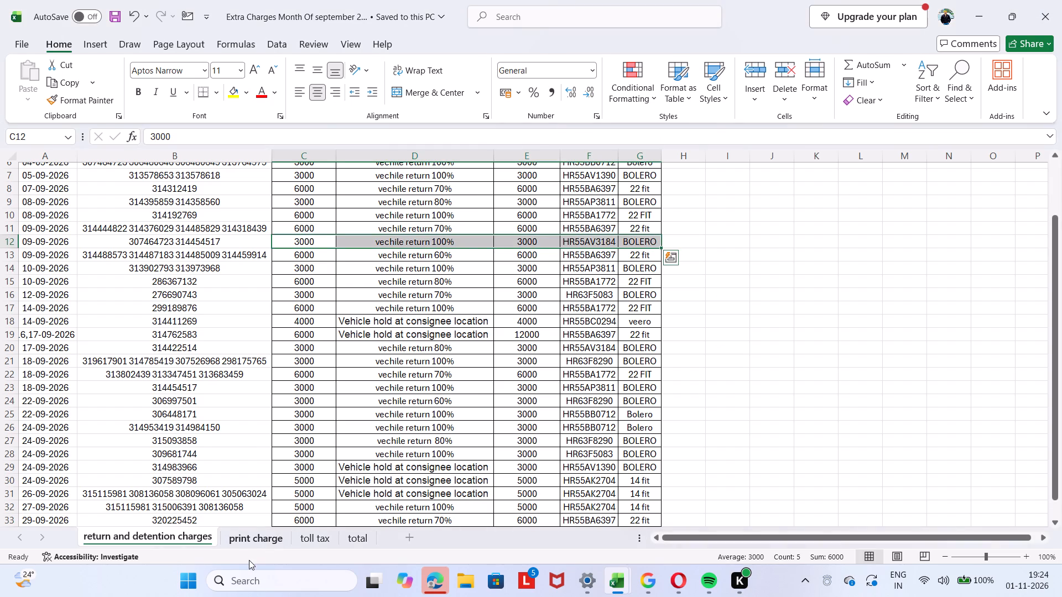
pyautogui.click(319, 537)
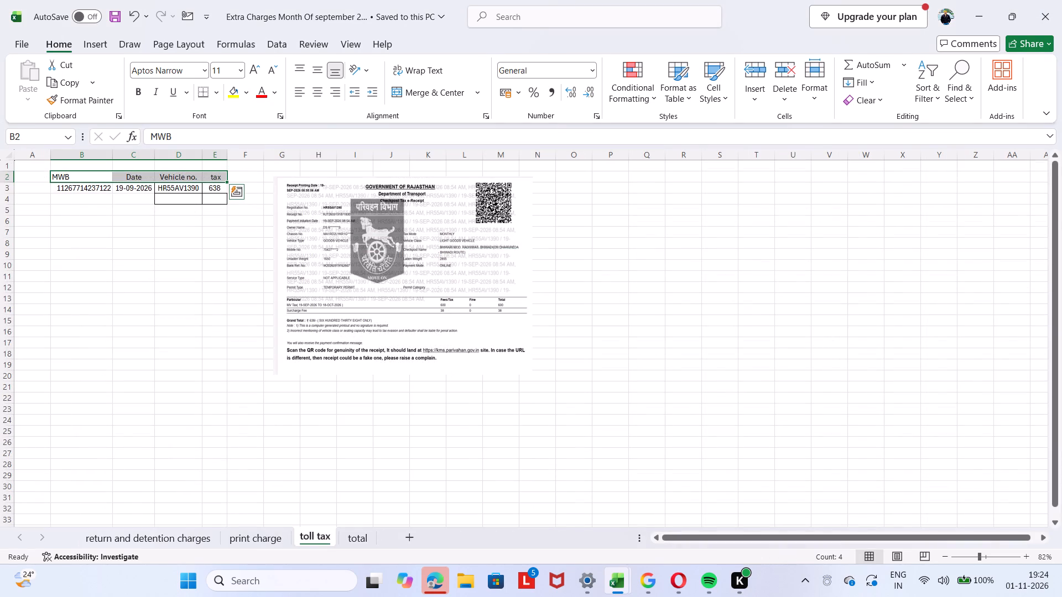
pyautogui.click(360, 538)
pyautogui.click(334, 400)
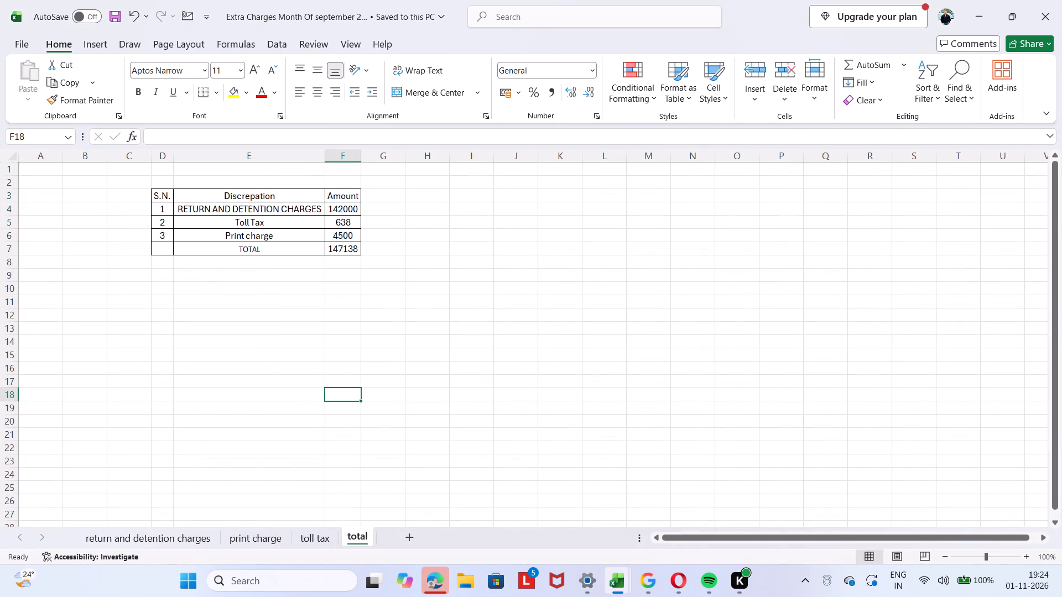
# Select the dates A2:A33 on the September workbook's return and detention charges sheet to check how many entries there are.
pyautogui.click(159, 541)
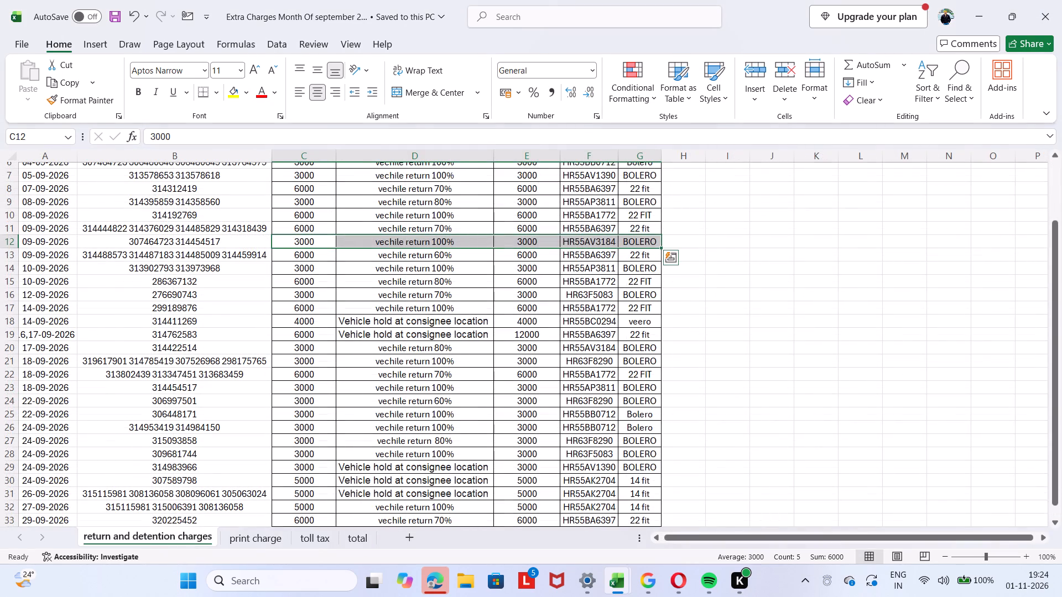
pyautogui.scroll(-2, 148, 421)
pyautogui.click(57, 383)
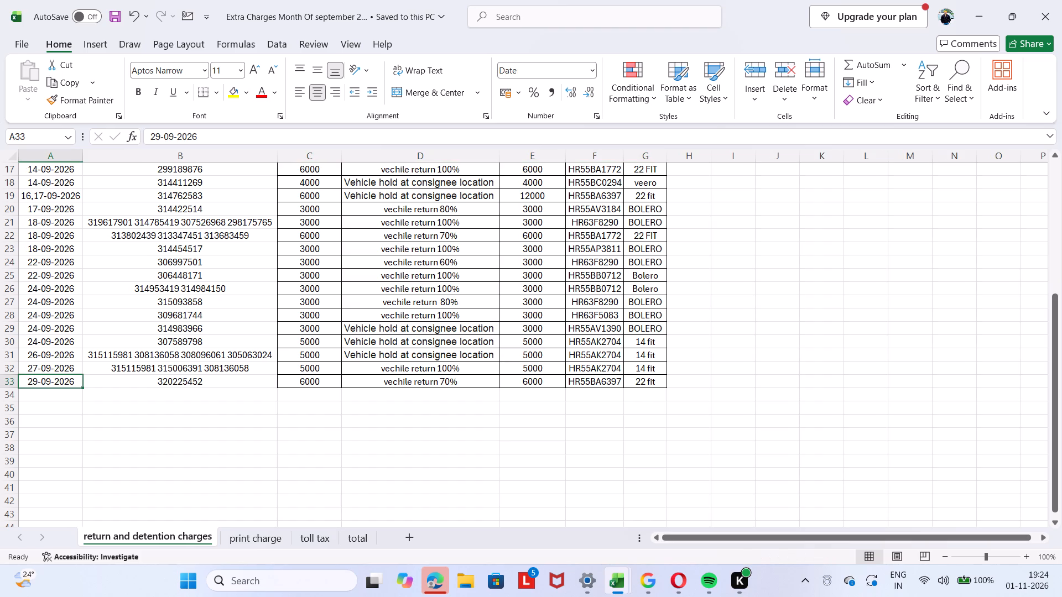
pyautogui.hotkey('shift', 'Up')
pyautogui.hotkey('shift', 'Up')
pyautogui.hotkey('shift', 'Up')
pyautogui.hotkey('shift', 'Up')
pyautogui.hotkey('shift', 'Up')
pyautogui.hotkey('shift', 'Up')
pyautogui.hotkey('shift', 'Up')
pyautogui.hotkey('shift', 'Up')
pyautogui.hotkey('shift', 'Up')
pyautogui.hotkey('shift', 'Up')
pyautogui.hotkey('shift', 'Up')
pyautogui.hotkey('shift', 'Up')
pyautogui.hotkey('shift', 'Up')
pyautogui.hotkey('shift', 'Up')
pyautogui.hotkey('shift', 'Up')
pyautogui.hotkey('shift', 'Up')
pyautogui.hotkey('shift', 'Up')
pyautogui.hotkey('shift', 'Up')
pyautogui.hotkey('shift', 'Up')
pyautogui.hotkey('shift', 'Up')
pyautogui.hotkey('shift', 'Up')
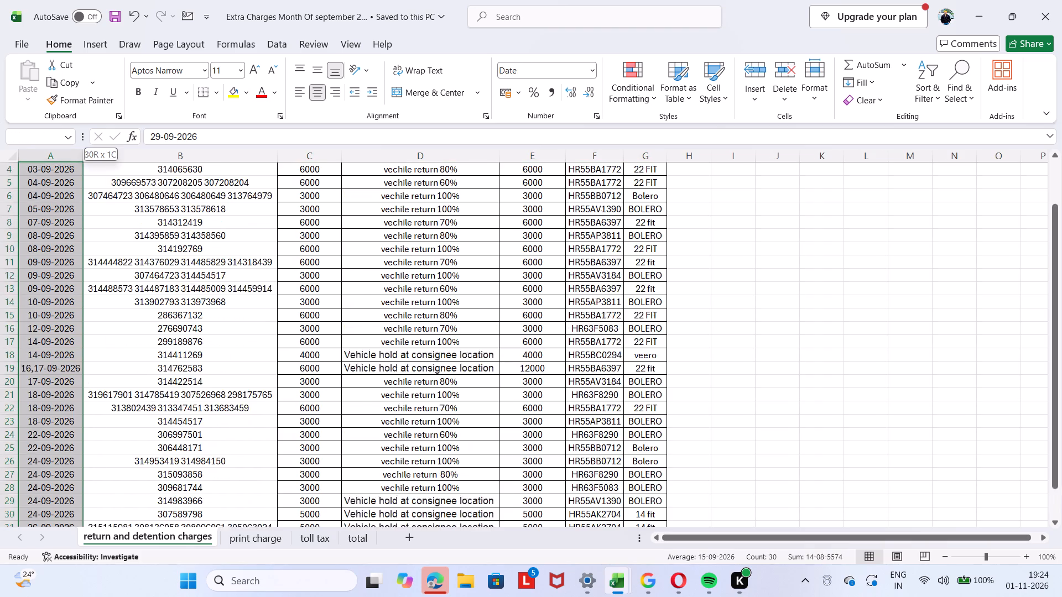
pyautogui.hotkey('shift', 'Down')
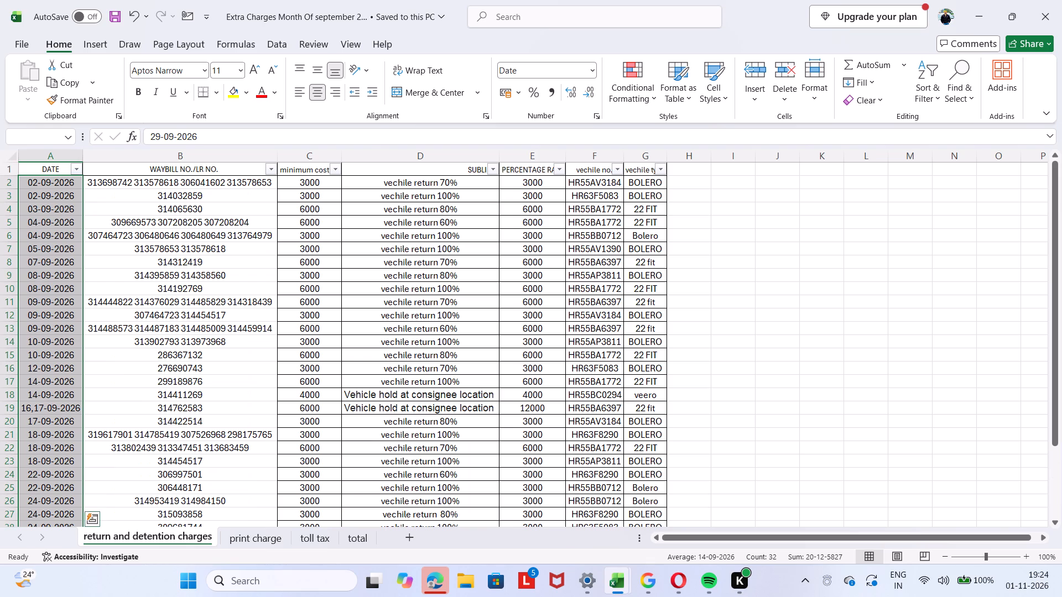
pyautogui.press('Right')
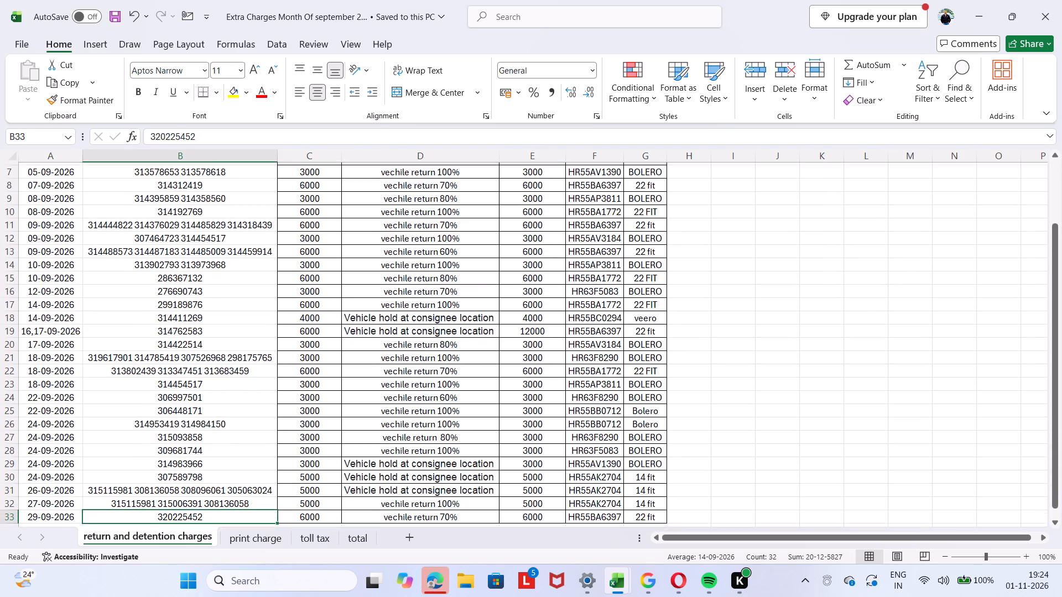
# Compare the October workbook's Total sheet with the last entries of September's return and detention charges sheet.
pyautogui.hotkey('alt', 'Tab')
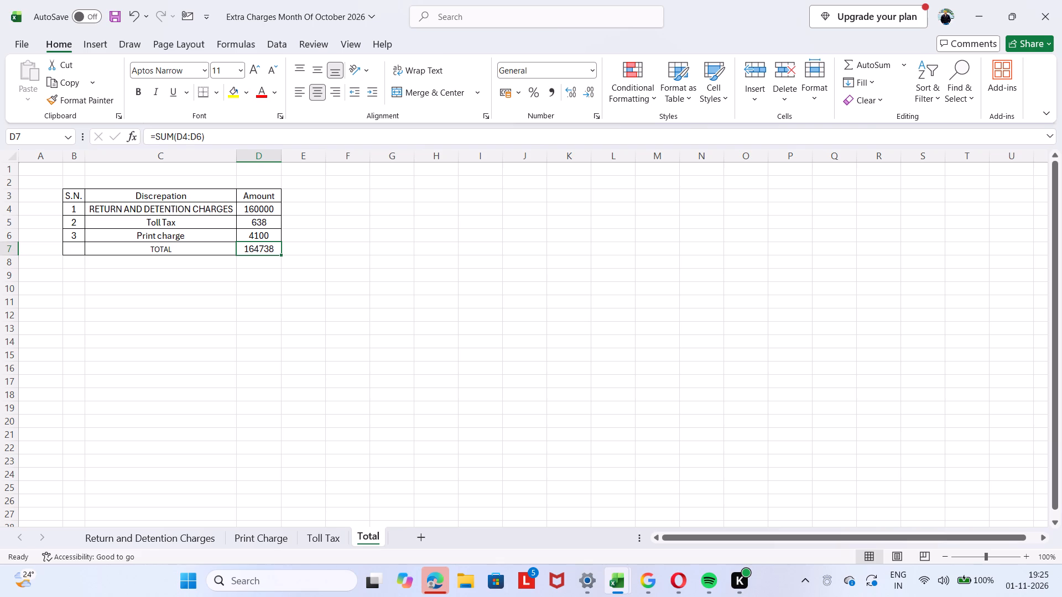
pyautogui.press('Down')
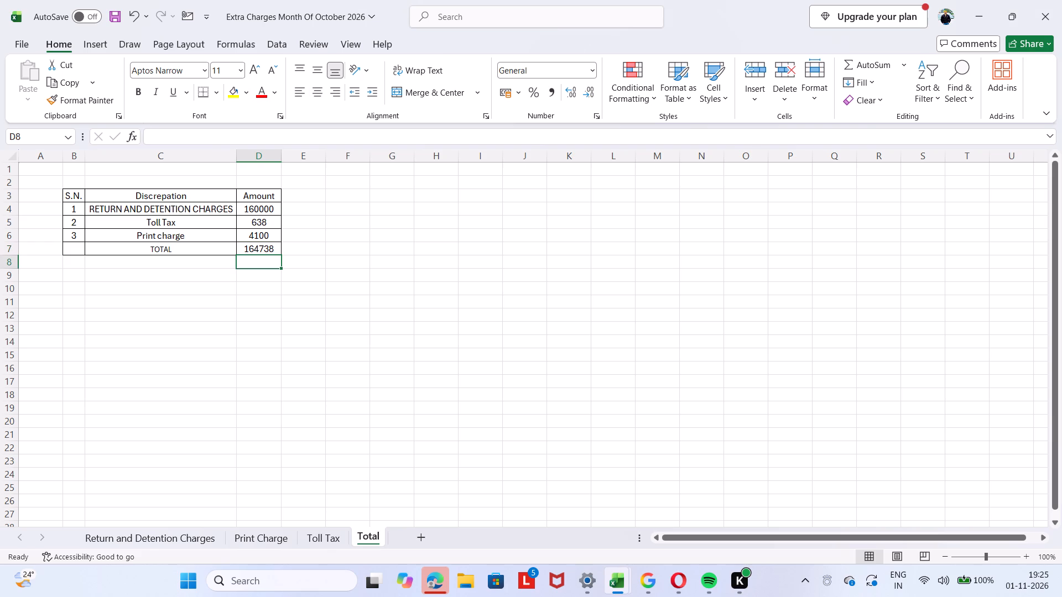
pyautogui.hotkey('alt', 'Tab')
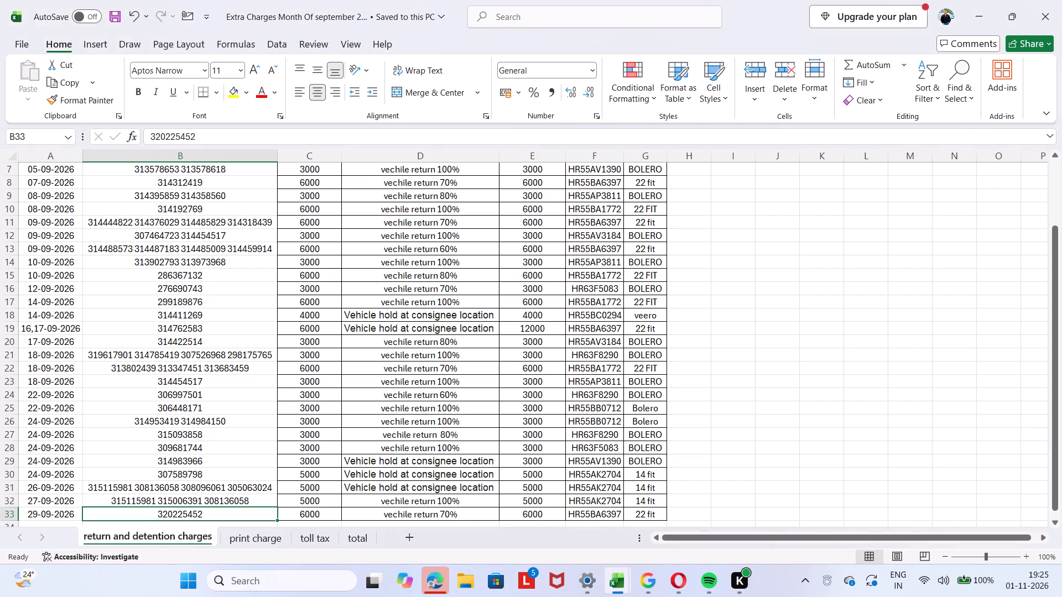
pyautogui.press('Right')
pyautogui.press('Right')
pyautogui.press('Left')
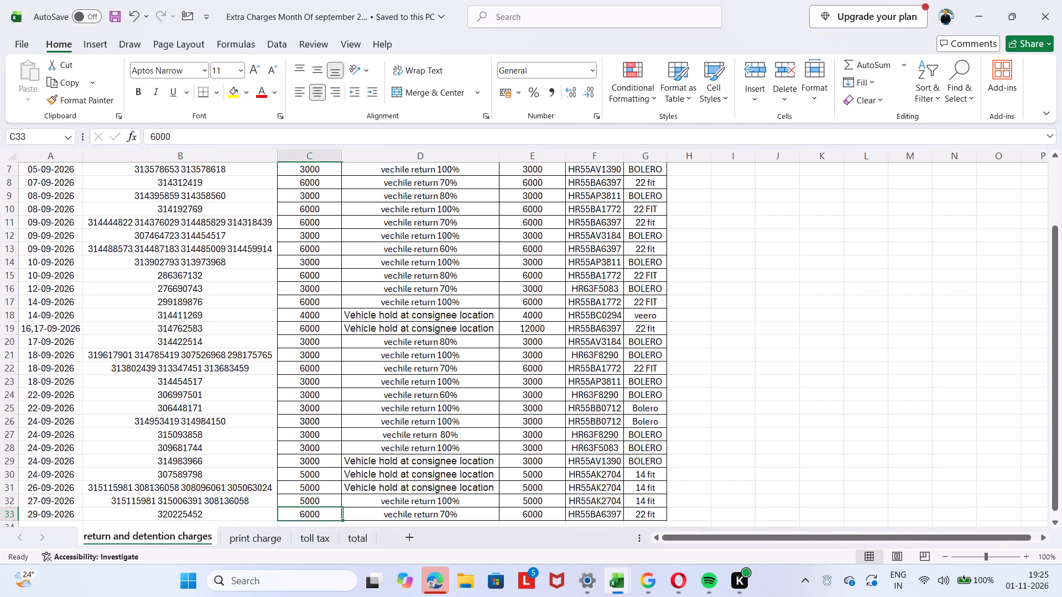
pyautogui.press('Left')
pyautogui.press('Right')
pyautogui.press('Right')
pyautogui.press('Up')
pyautogui.press('Up')
pyautogui.press('Up')
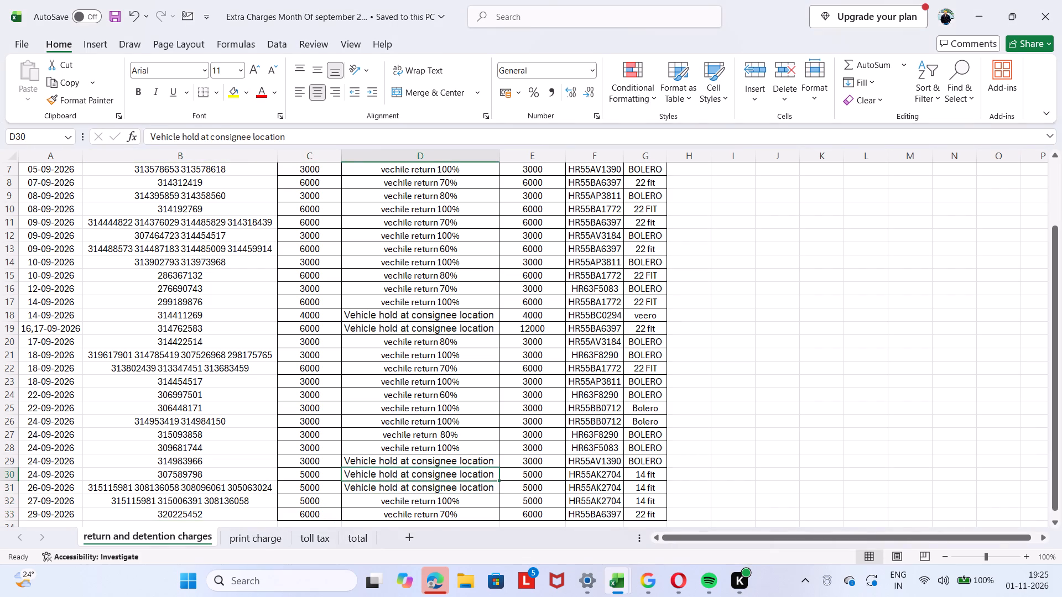
pyautogui.press('Right')
pyautogui.press('Right')
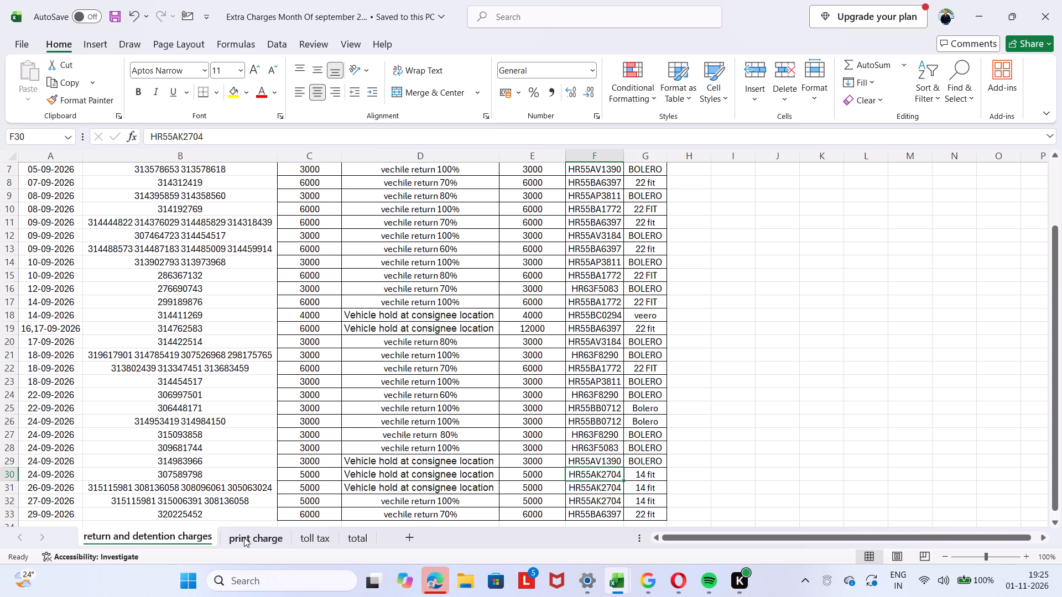
# Save the September 2026 extra charges workbook.
pyautogui.hotkey('ctrl', 's')
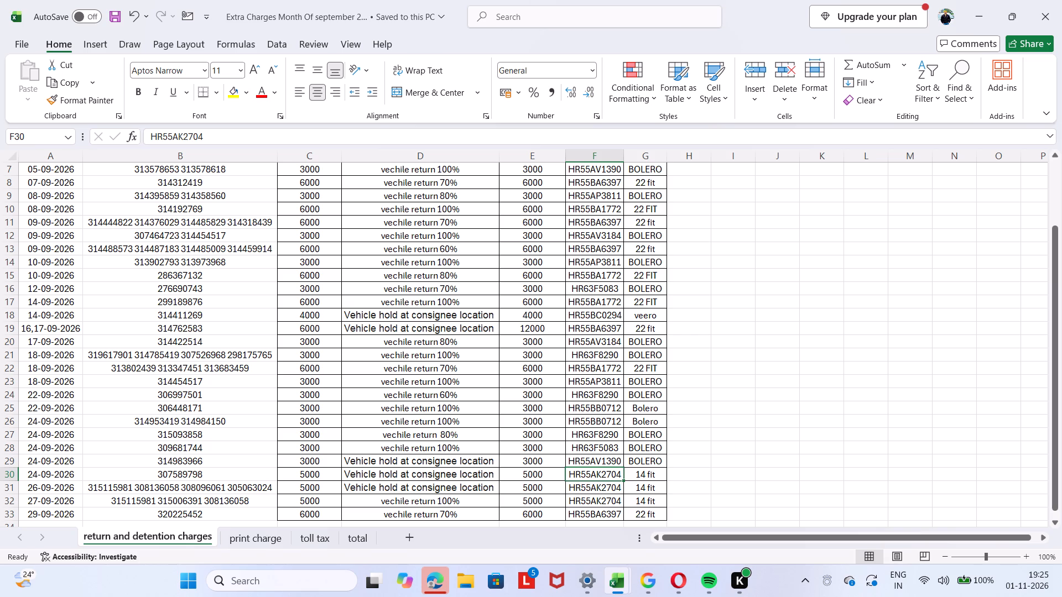
# Open the recent CUSTOMER_SUMMARY file from Downloads and view its customer data.
pyautogui.click(25, 49)
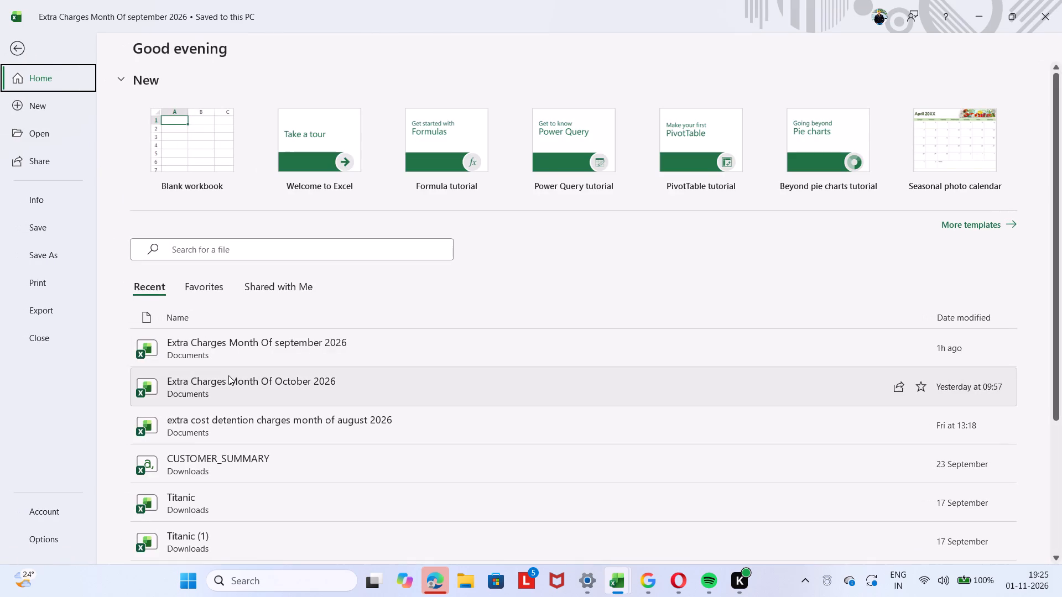
pyautogui.scroll(-1, 228, 375)
pyautogui.click(238, 277)
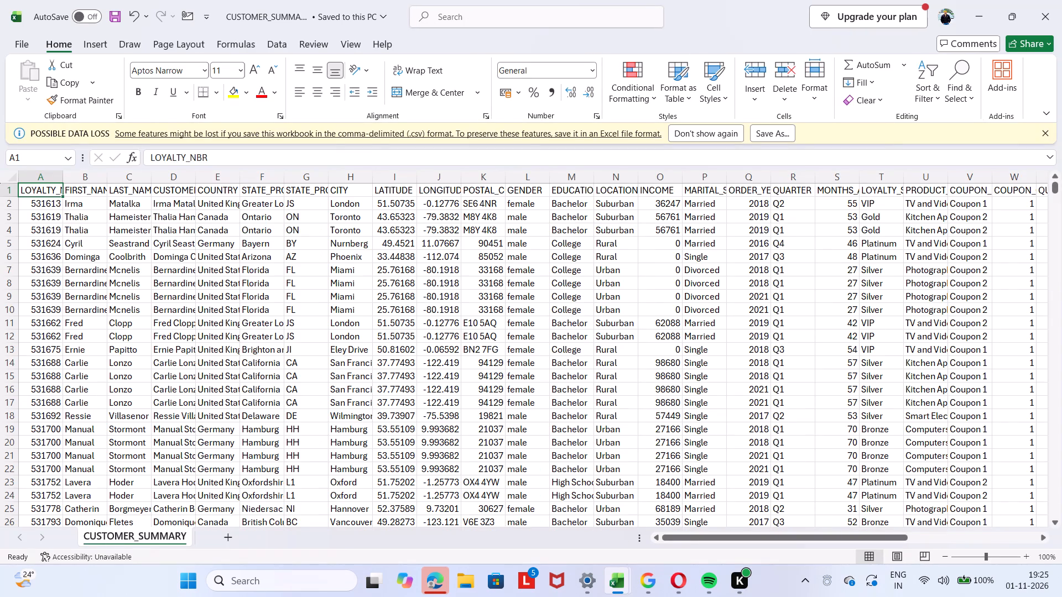
pyautogui.hscroll(-1, 363, 367)
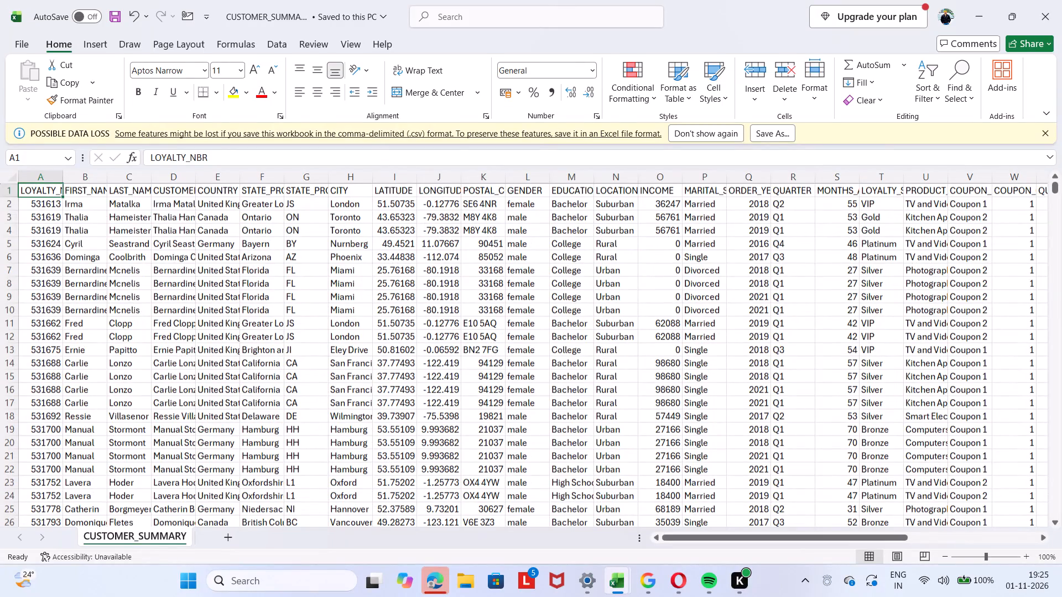
# Switch to Microsoft Edge, search for YouTube from the empty new tab, open the site and close the leftover search results tab.
pyautogui.click(441, 583)
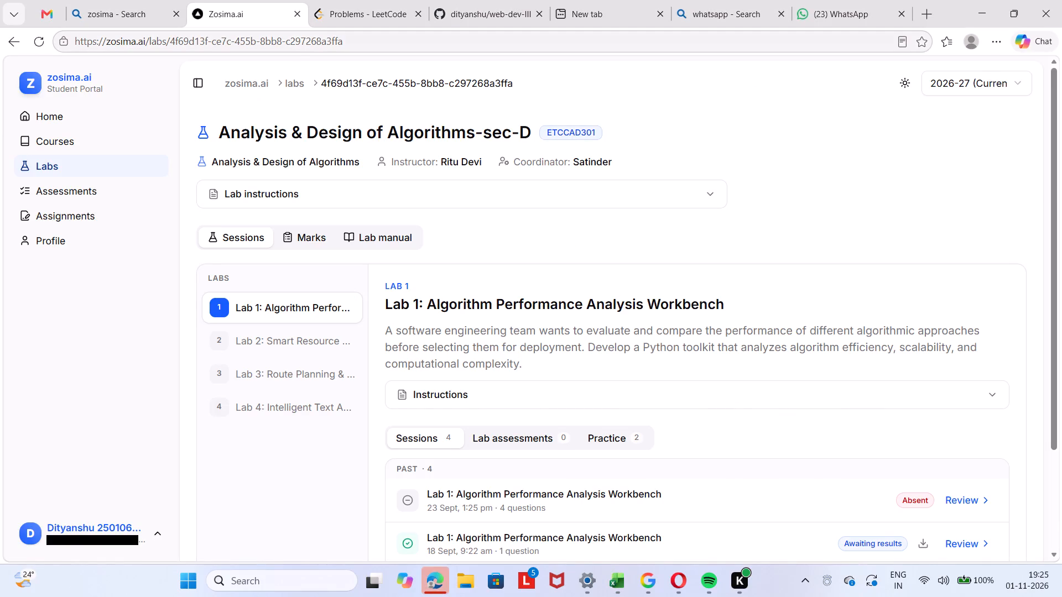
pyautogui.click(357, 40)
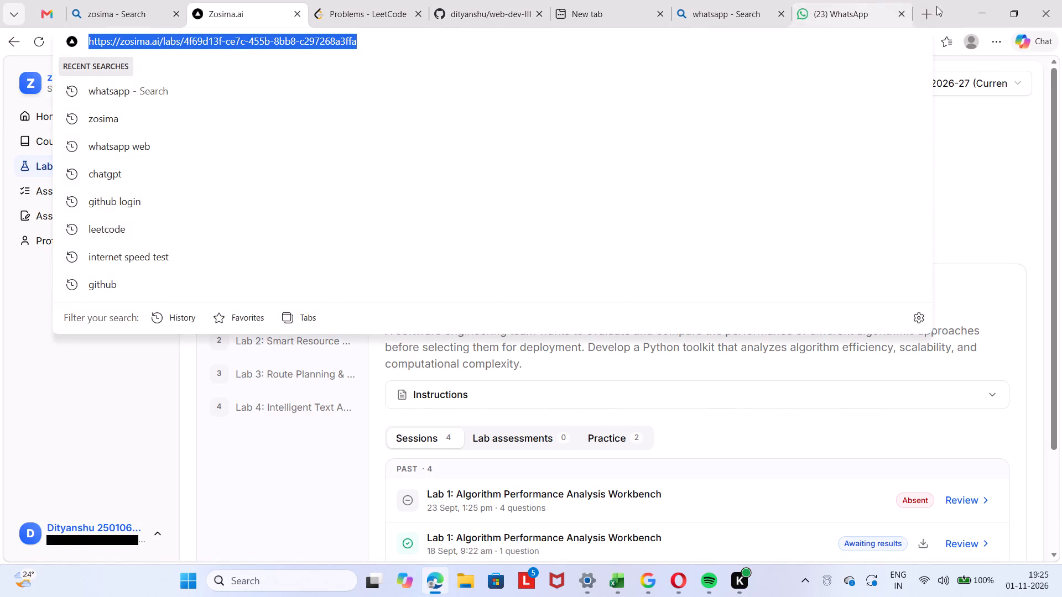
pyautogui.click(634, 9)
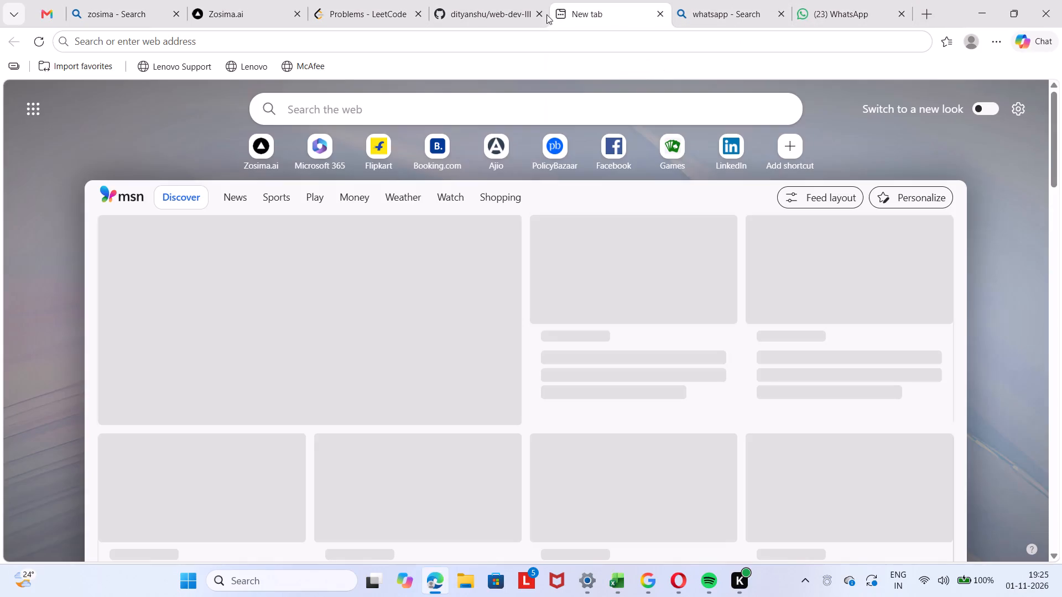
pyautogui.click(343, 97)
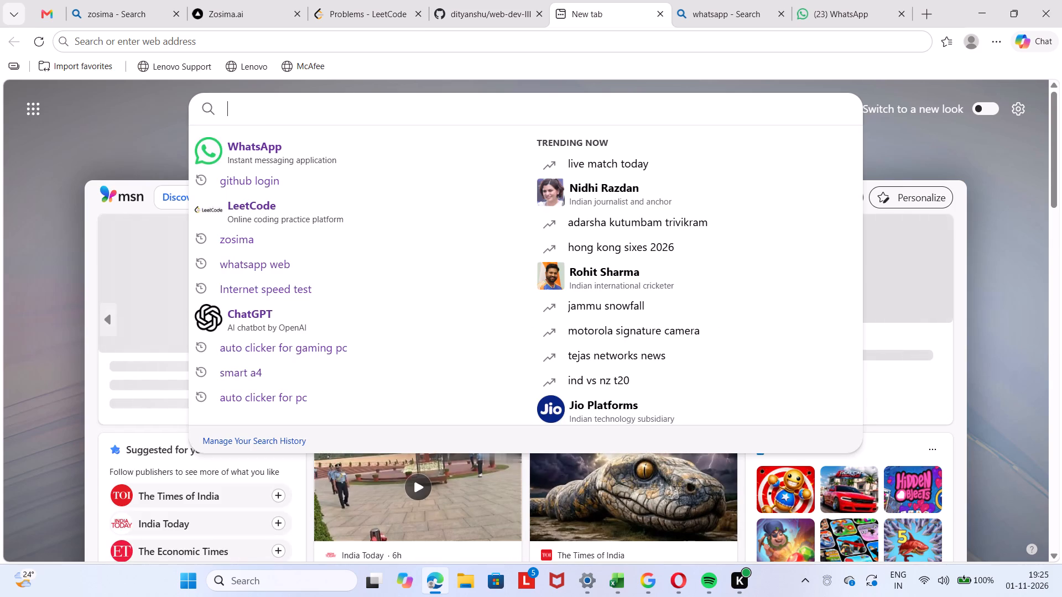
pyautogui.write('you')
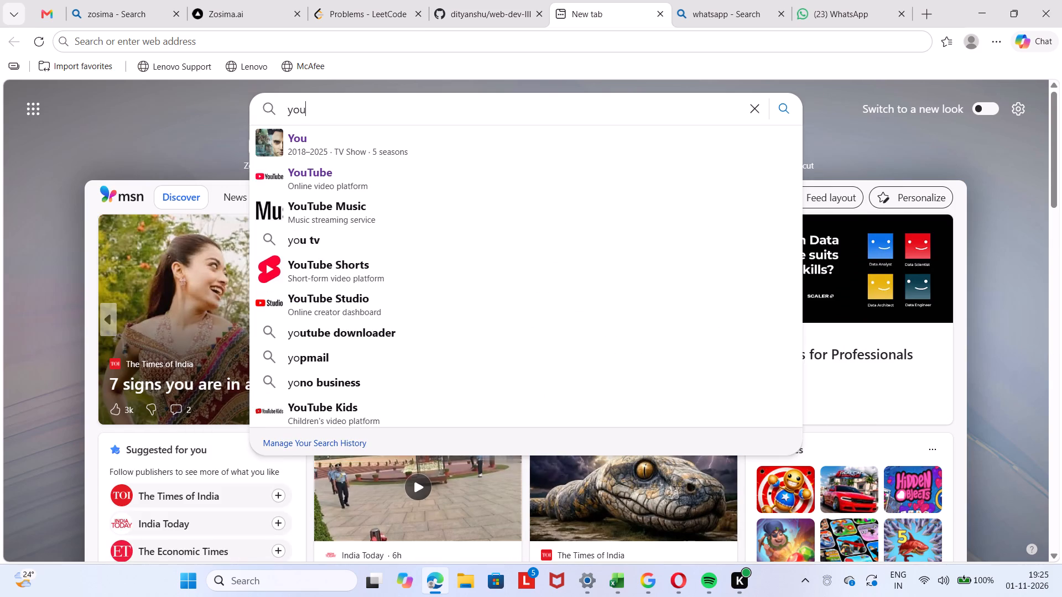
pyautogui.click(307, 188)
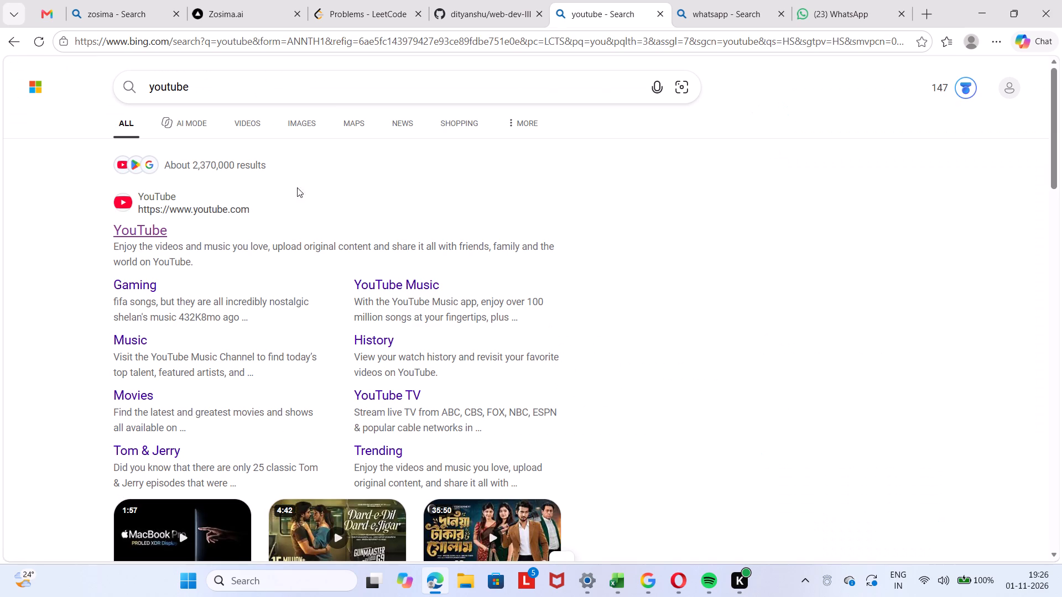
pyautogui.click(146, 226)
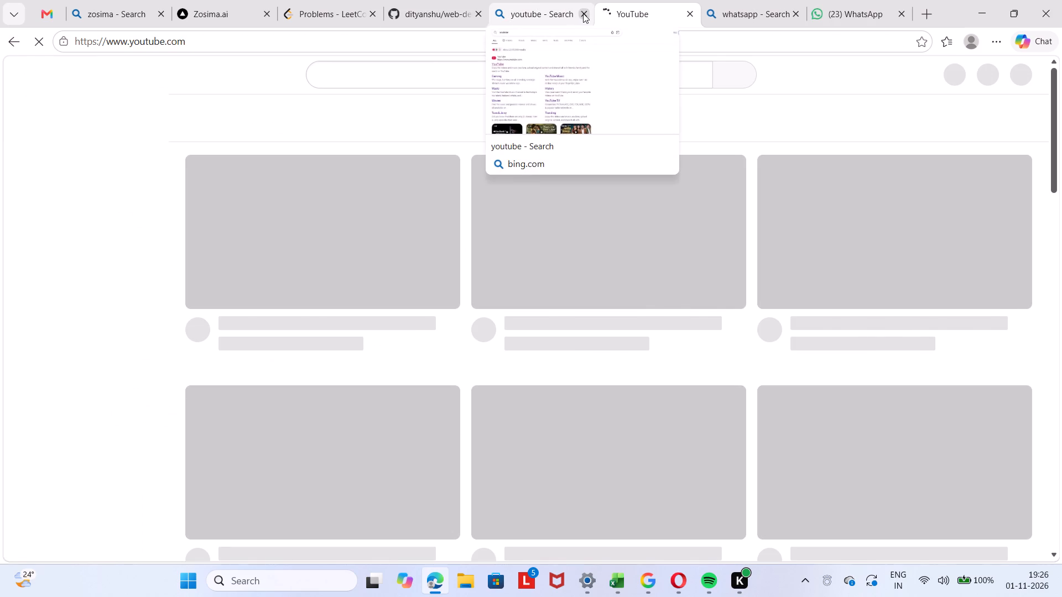
pyautogui.click(584, 13)
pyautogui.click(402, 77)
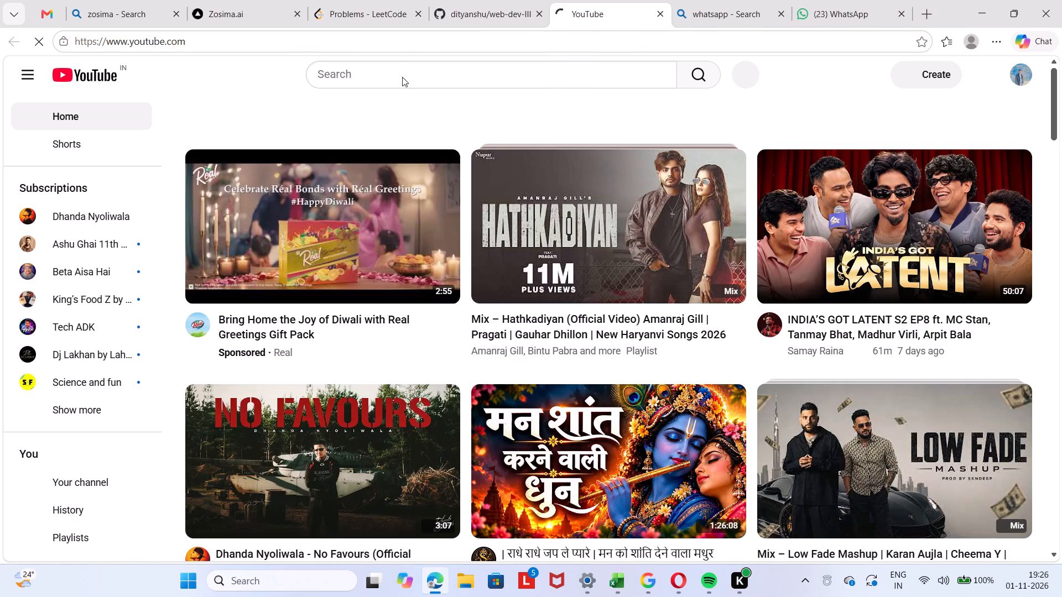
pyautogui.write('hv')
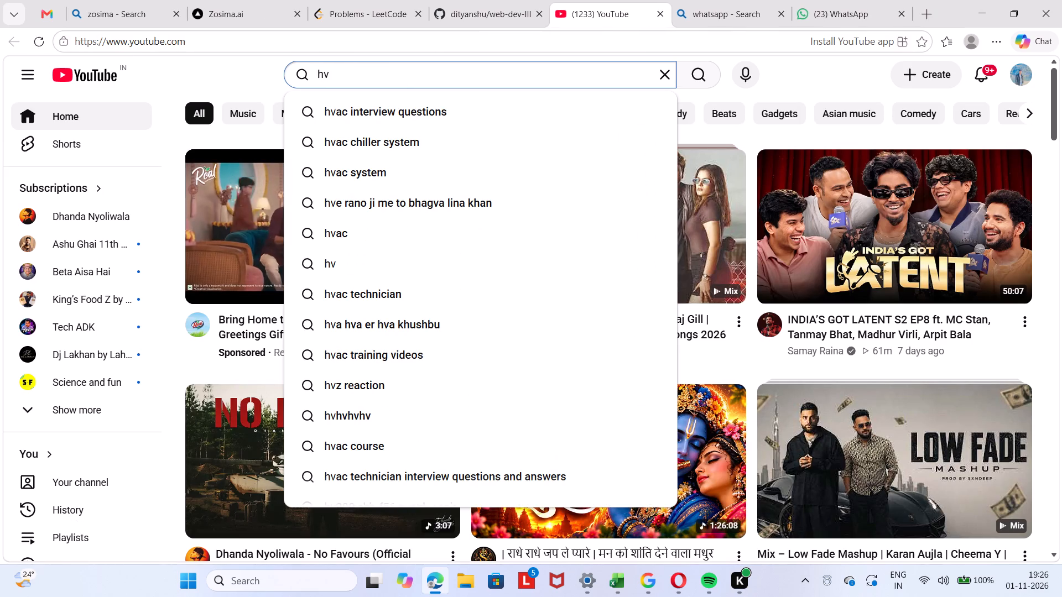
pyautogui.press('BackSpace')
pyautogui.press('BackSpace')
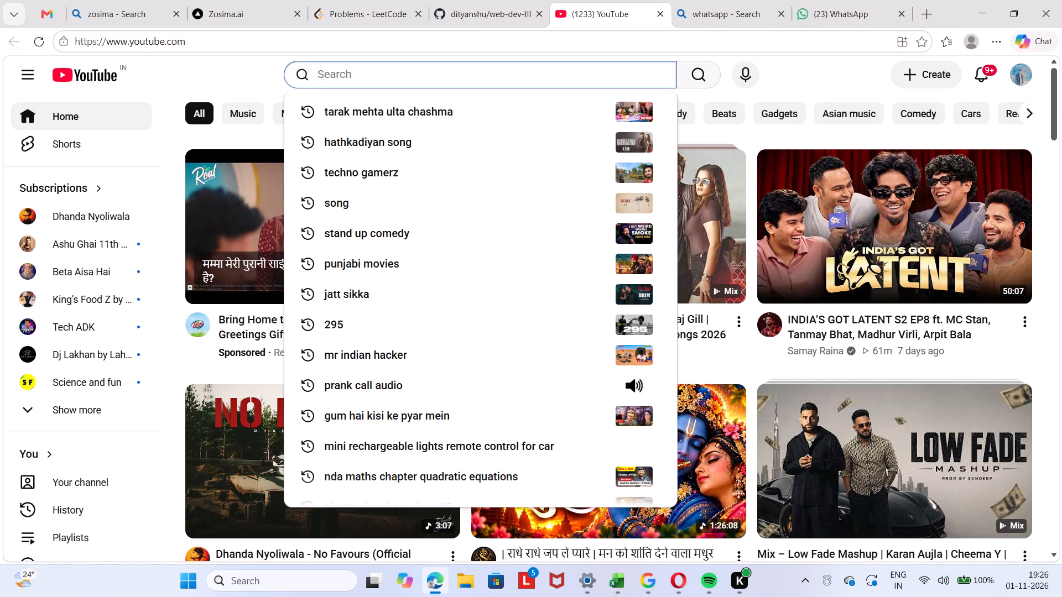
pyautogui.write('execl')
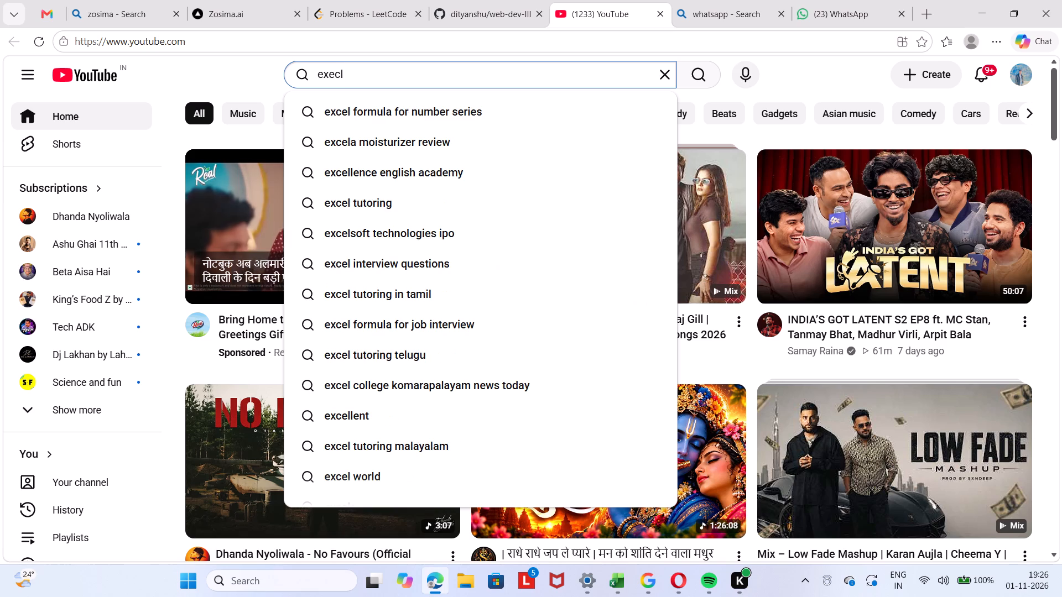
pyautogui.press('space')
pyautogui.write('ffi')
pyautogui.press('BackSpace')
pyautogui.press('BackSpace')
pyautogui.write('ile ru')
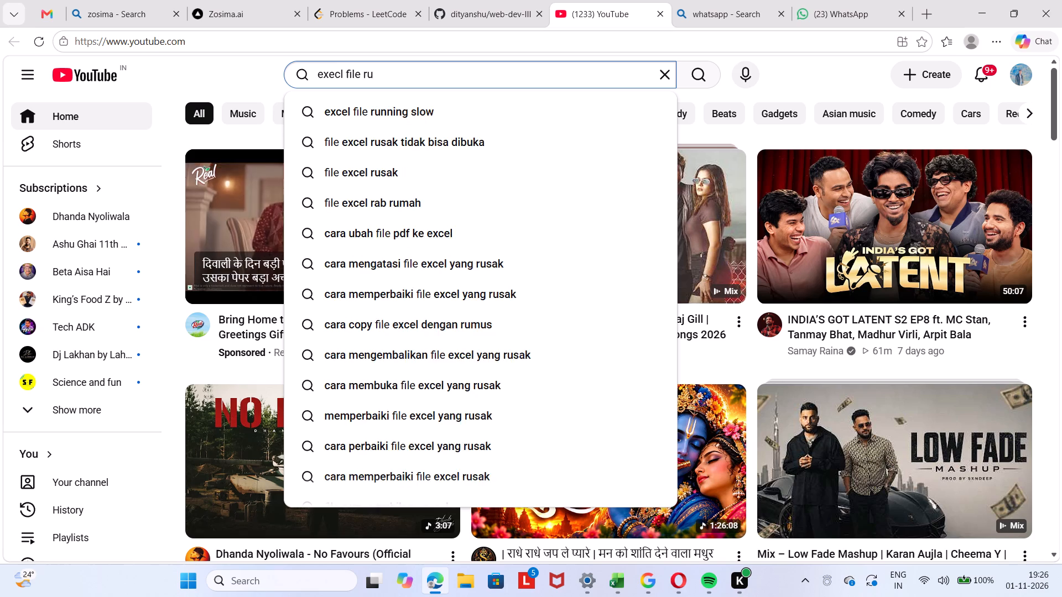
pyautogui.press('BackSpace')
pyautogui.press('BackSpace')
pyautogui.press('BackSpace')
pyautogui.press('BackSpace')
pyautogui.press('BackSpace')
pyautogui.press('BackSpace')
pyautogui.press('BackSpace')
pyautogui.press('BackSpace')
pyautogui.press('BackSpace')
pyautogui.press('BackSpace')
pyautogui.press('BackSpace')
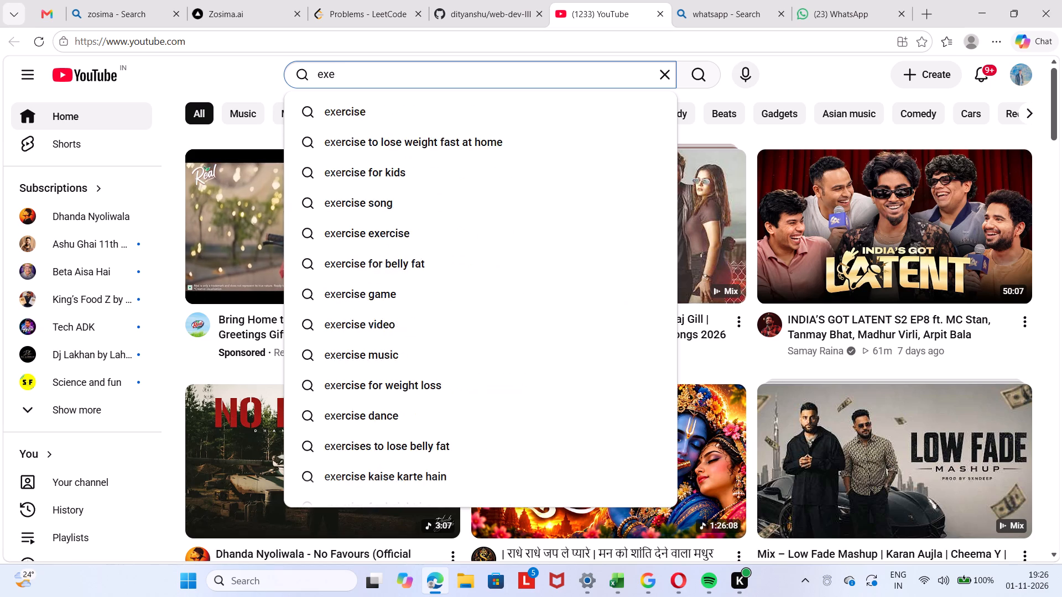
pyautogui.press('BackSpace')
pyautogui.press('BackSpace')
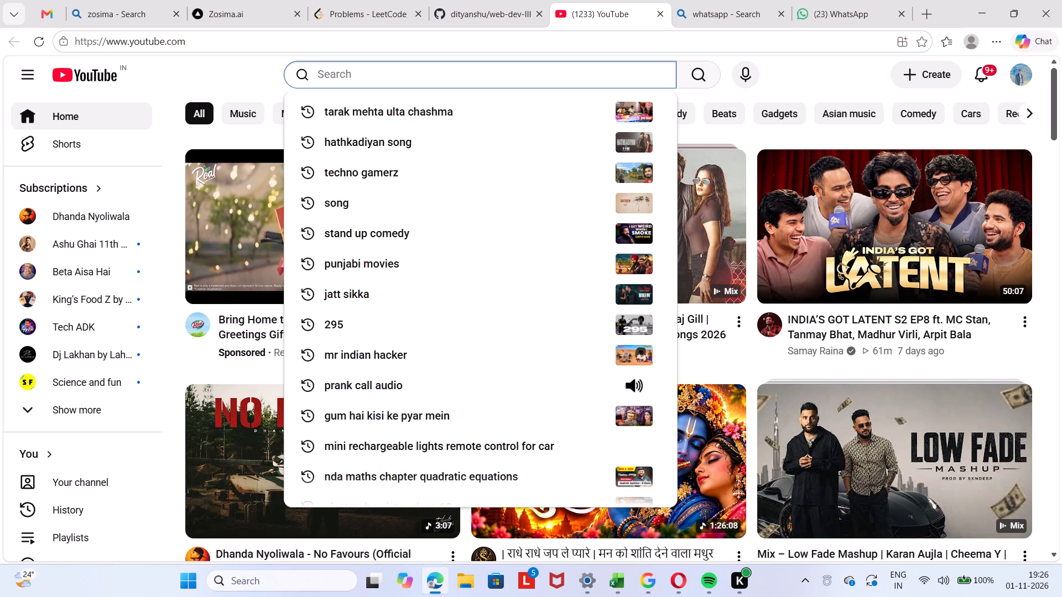
# Search YouTube for "vs code running video".
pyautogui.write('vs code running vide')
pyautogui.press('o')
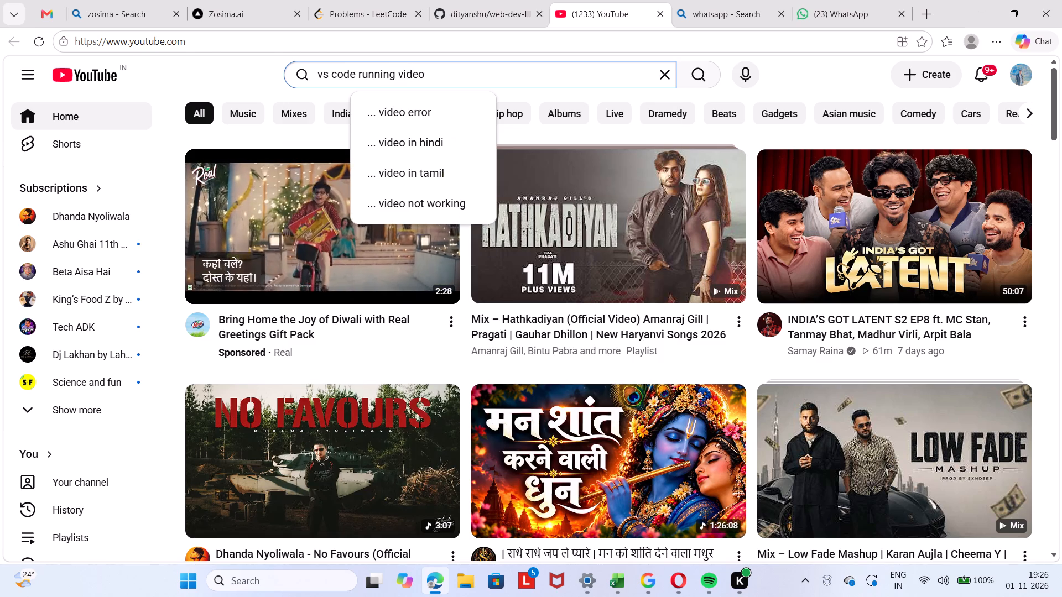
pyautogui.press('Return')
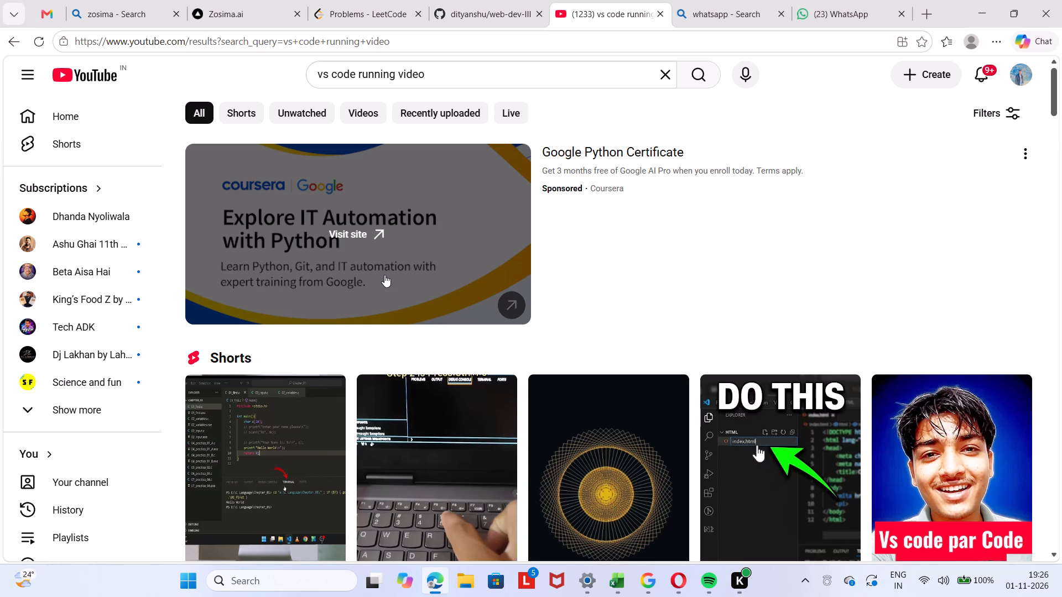
# Open the "4k Relaxing Coding Screensaver Encrypted Programming Code Video VJ Loop" video from the search results.
pyautogui.scroll(-10, 360, 307)
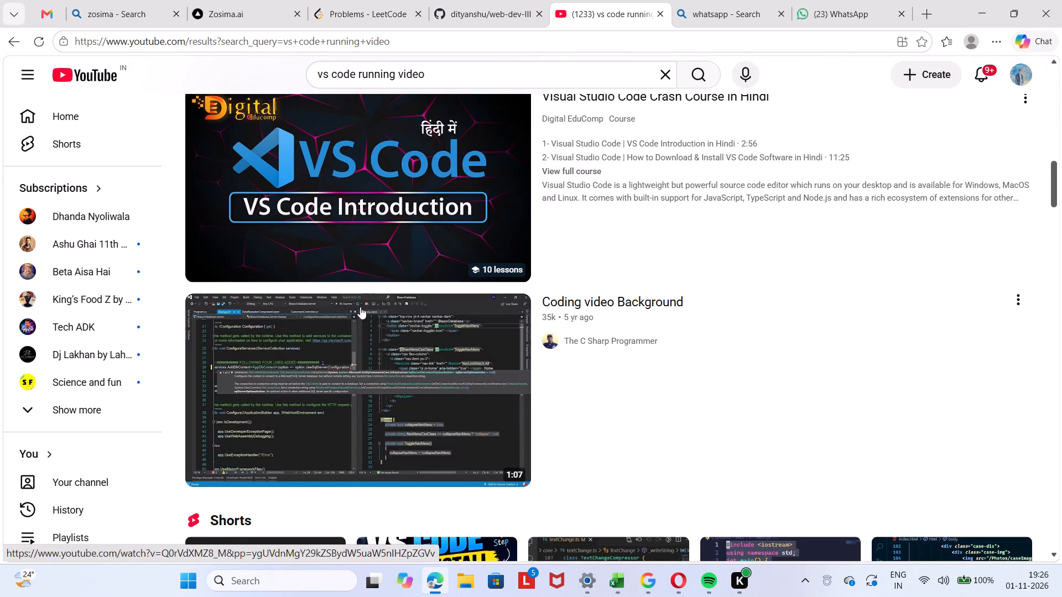
pyautogui.scroll(-8, 360, 307)
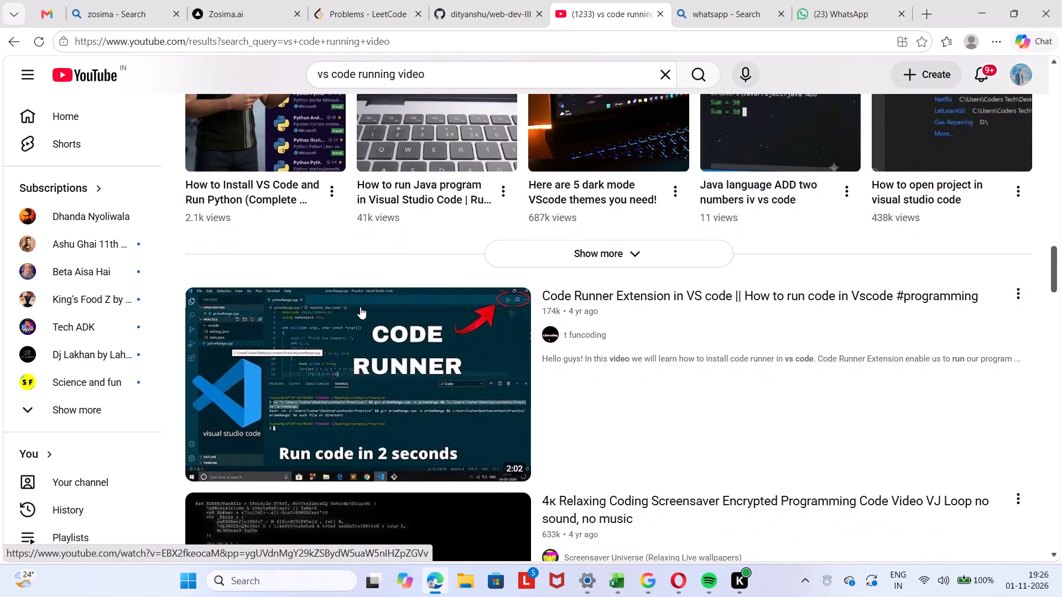
pyautogui.scroll(-4, 360, 307)
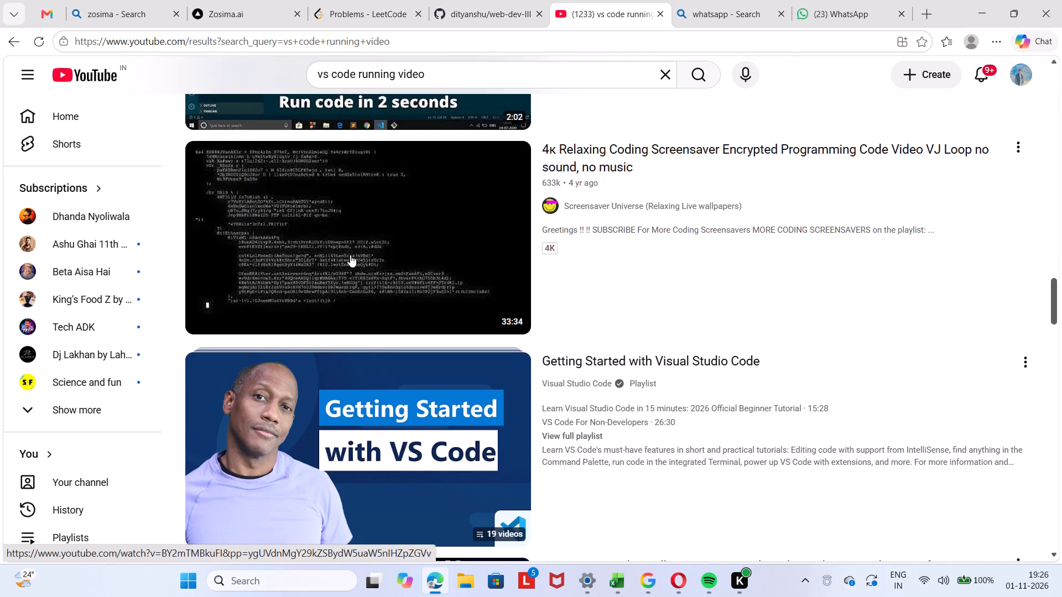
pyautogui.click(350, 255)
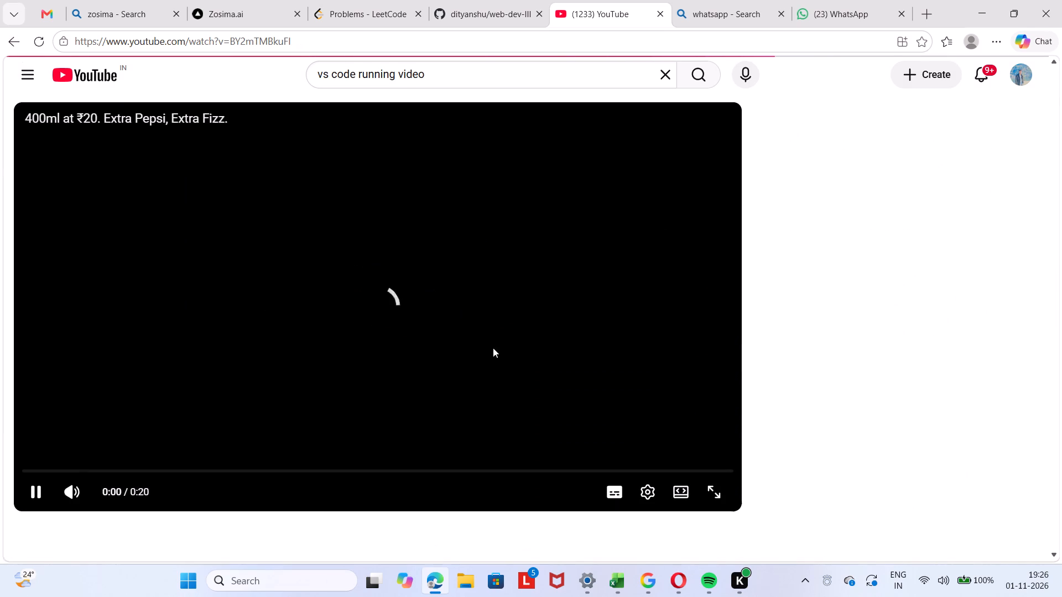